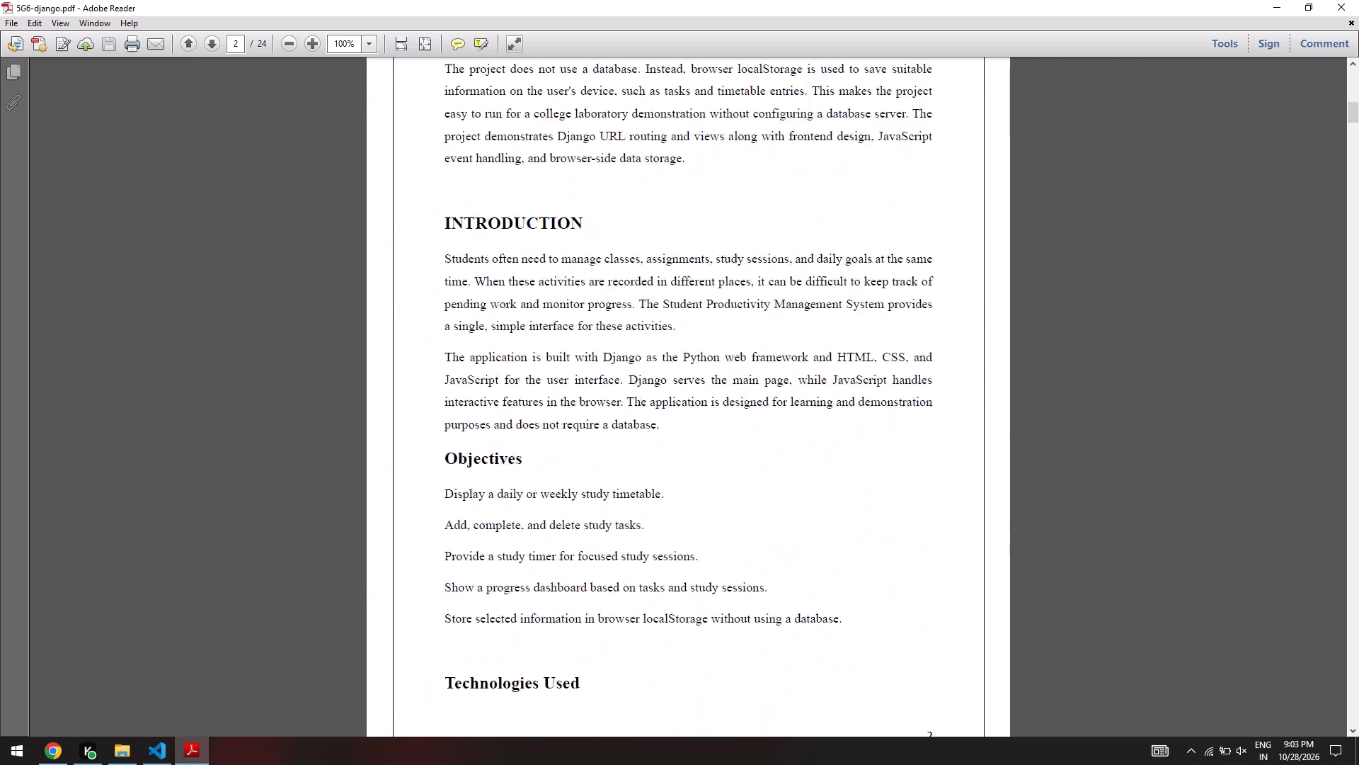
pyautogui.scroll(-20, 473, 404)
pyautogui.scroll(-20, 473, 404)
pyautogui.scroll(-3, 473, 404)
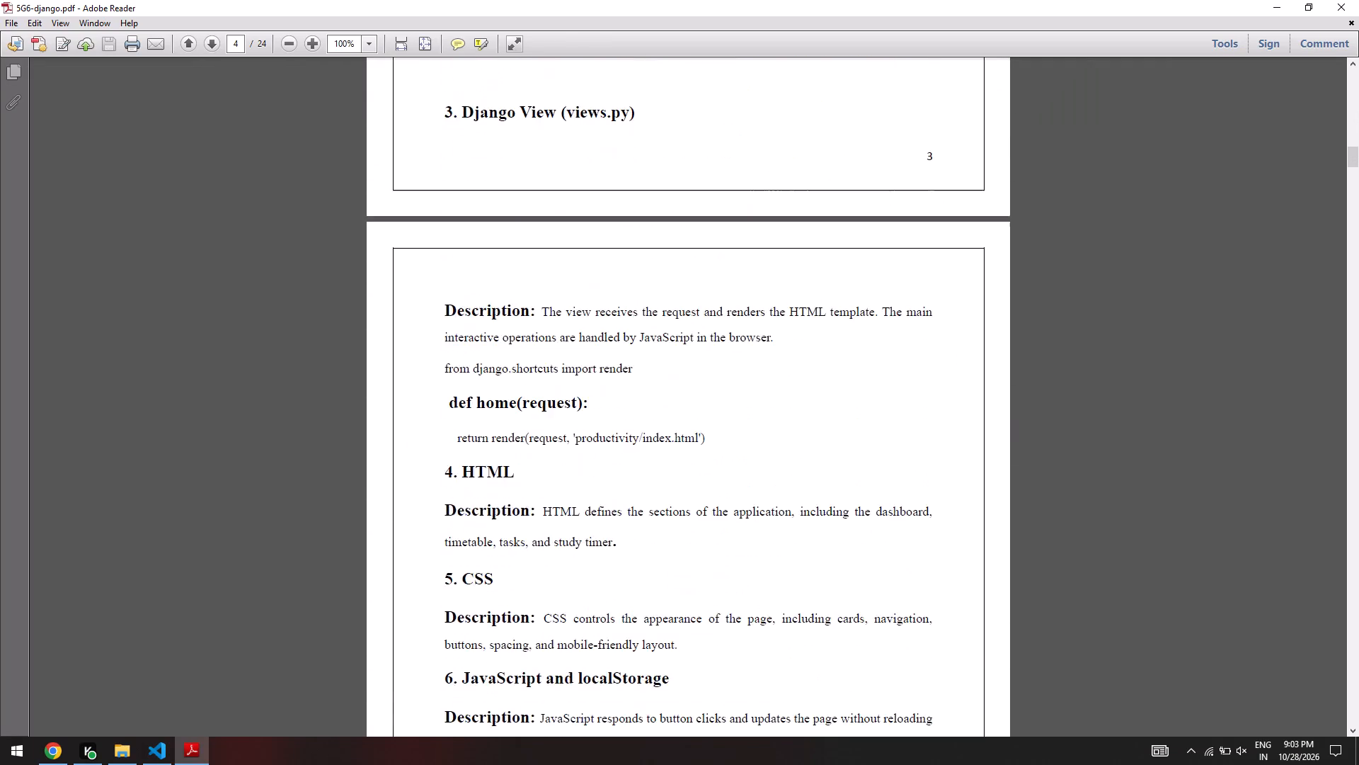
pyautogui.scroll(-20, 473, 404)
pyautogui.scroll(-16, 473, 404)
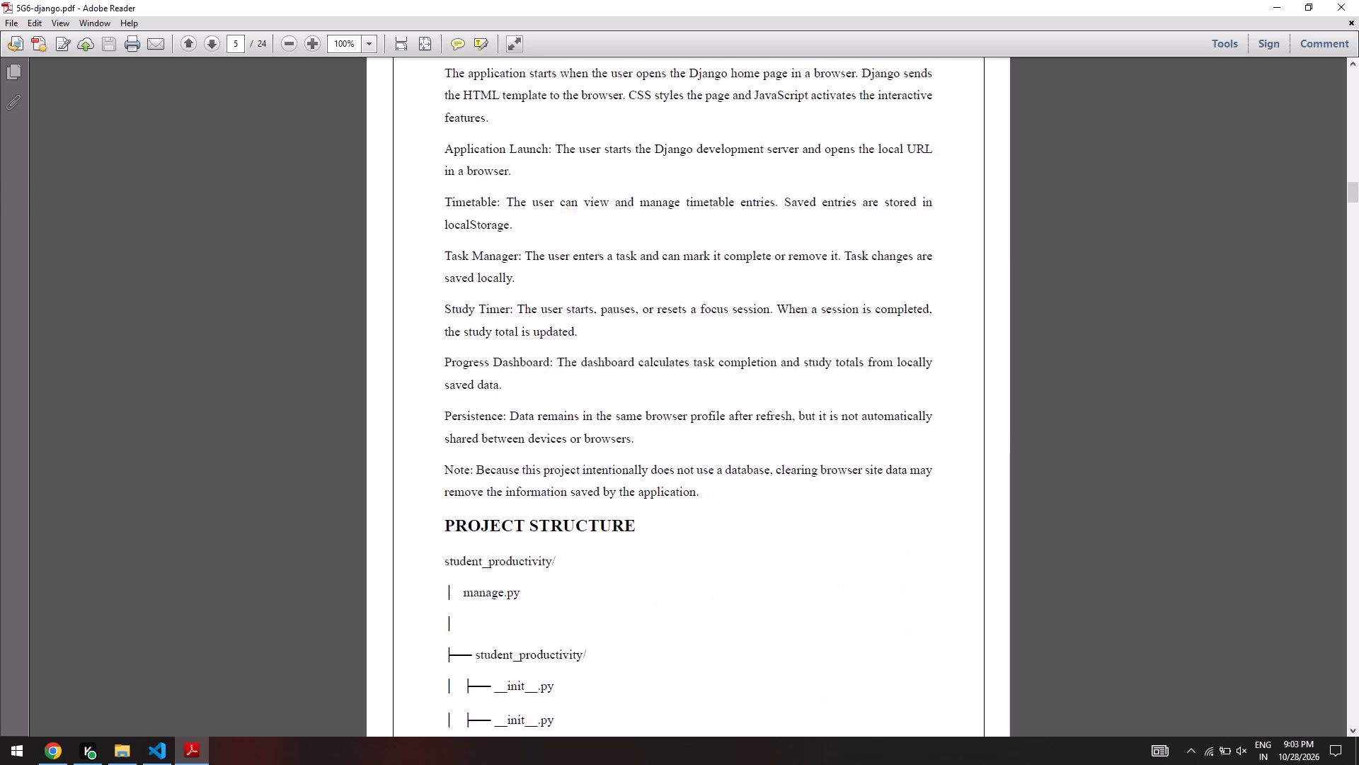
pyautogui.scroll(-20, 473, 404)
pyautogui.scroll(-3, 473, 404)
pyautogui.scroll(13, 473, 404)
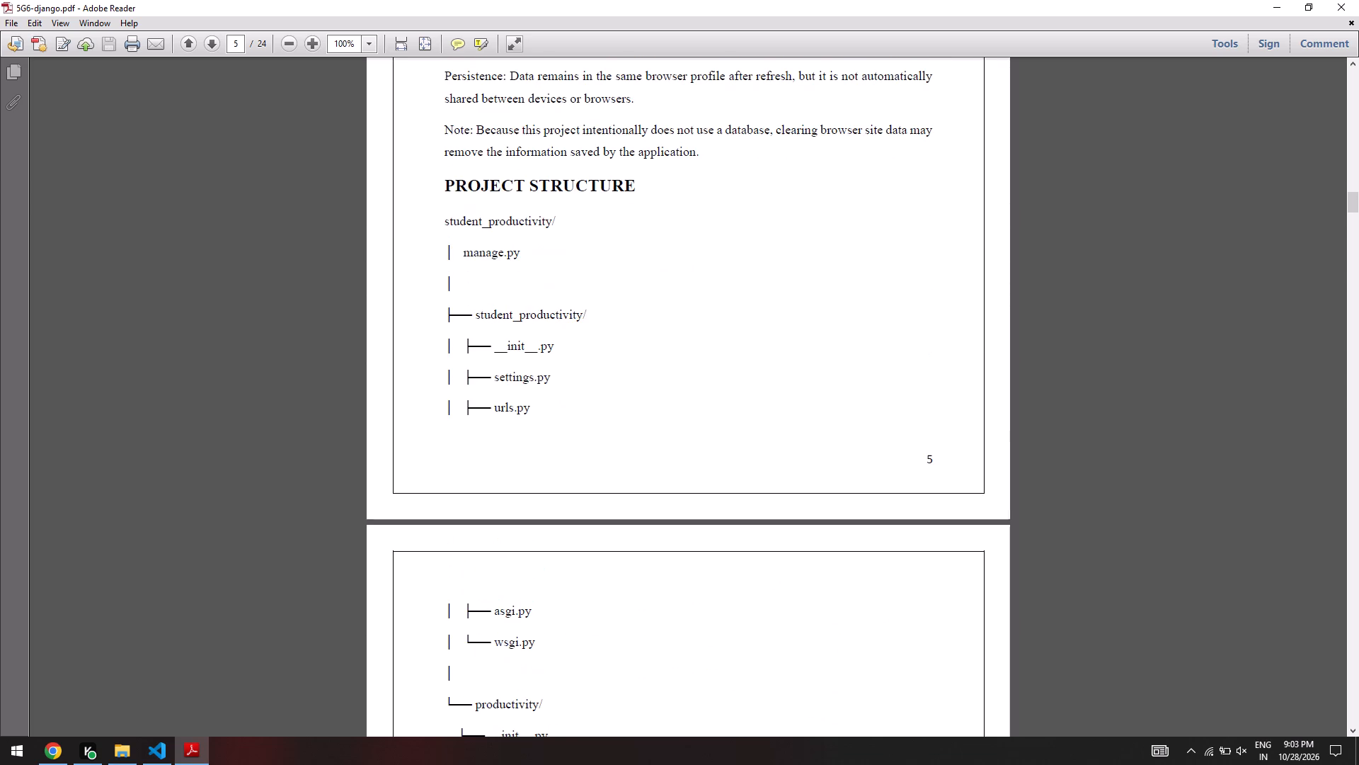
pyautogui.scroll(-20, 473, 404)
pyautogui.scroll(-6, 473, 404)
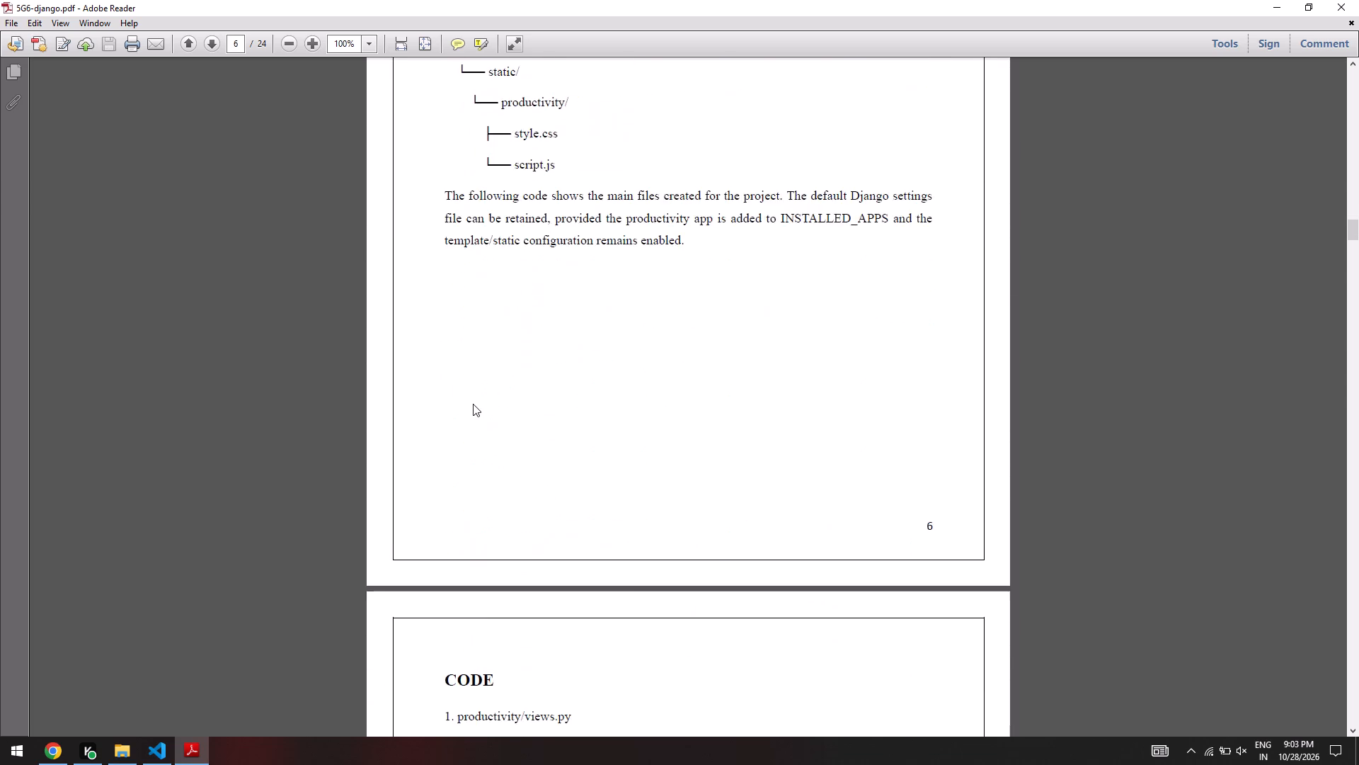
# Skim the reference PDF's CODE section, covering the views, URLs, HTML template, style.css and script.js listings.
pyautogui.scroll(-20, 473, 404)
pyautogui.scroll(-19, 473, 404)
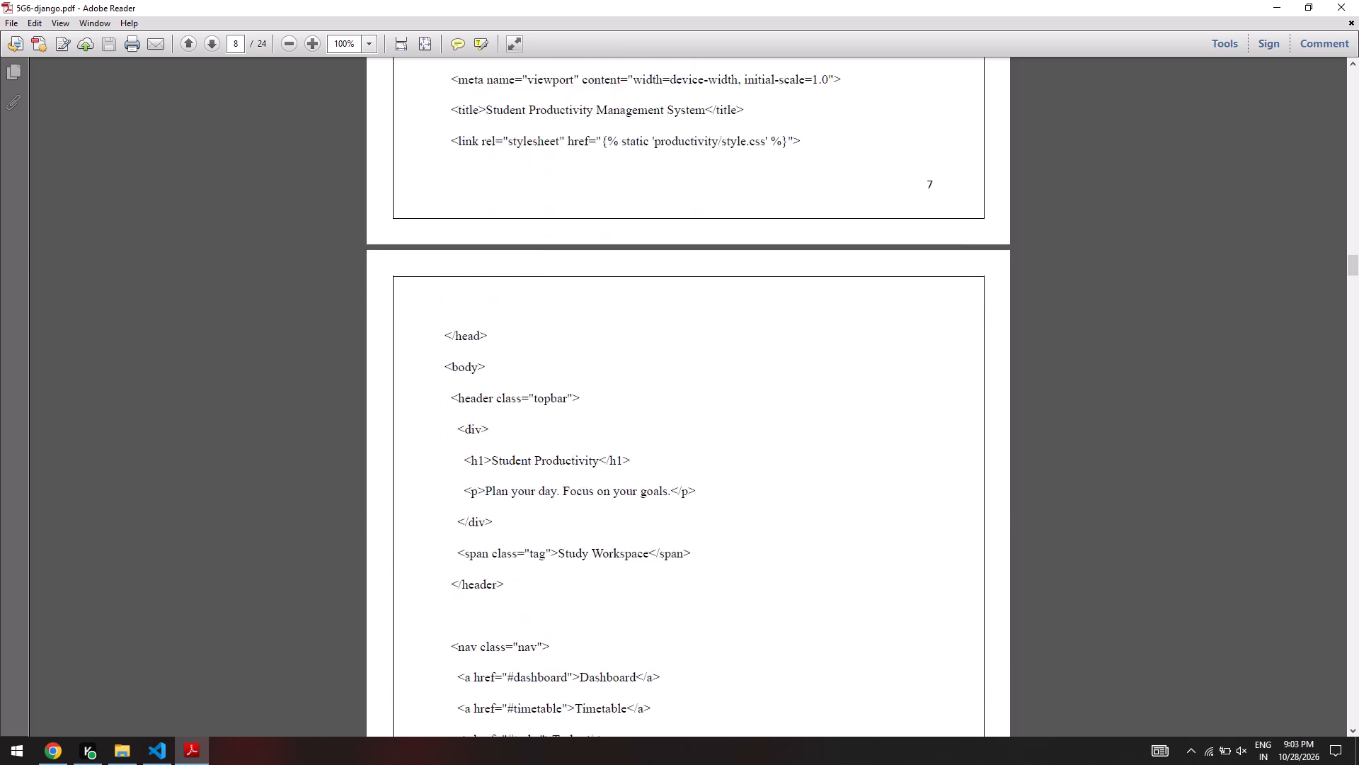
pyautogui.scroll(-16, 473, 404)
pyautogui.scroll(-17, 473, 404)
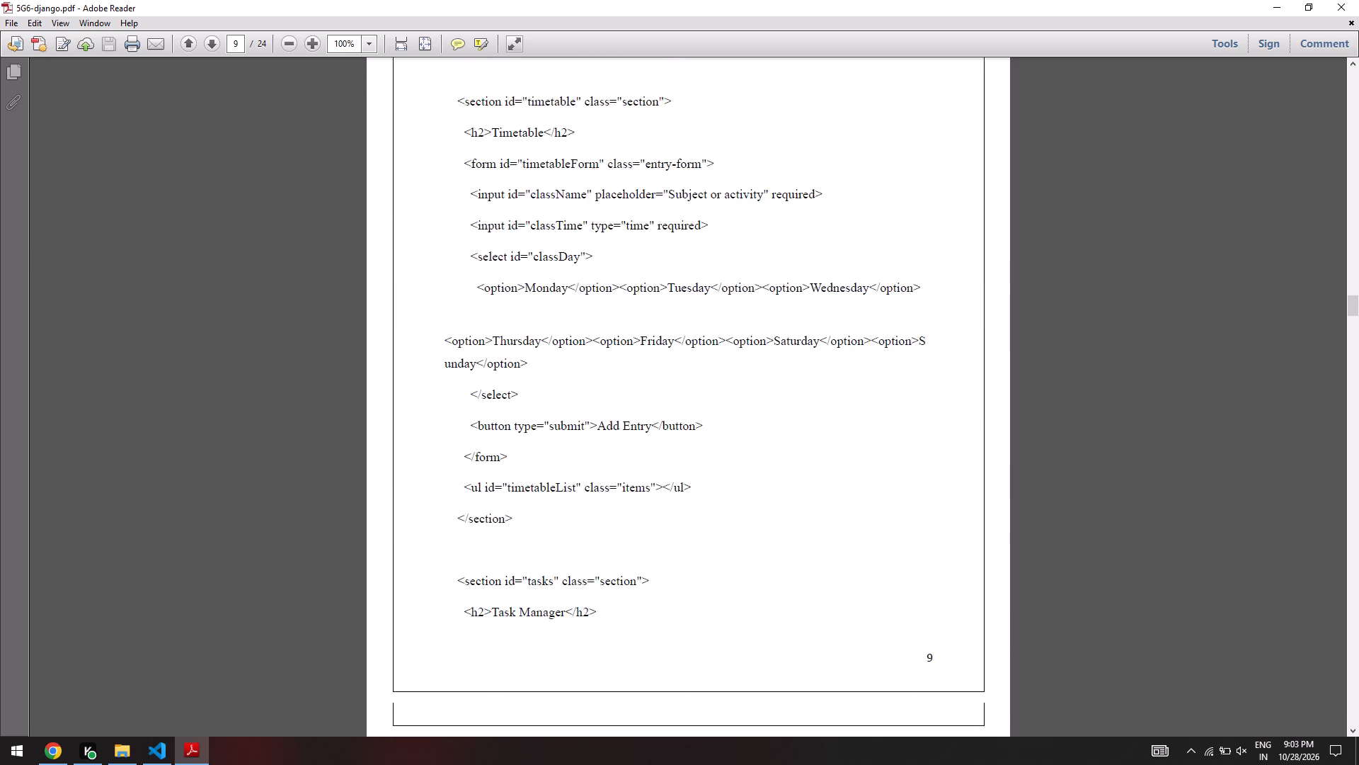
pyautogui.scroll(-20, 473, 404)
pyautogui.scroll(-19, 473, 404)
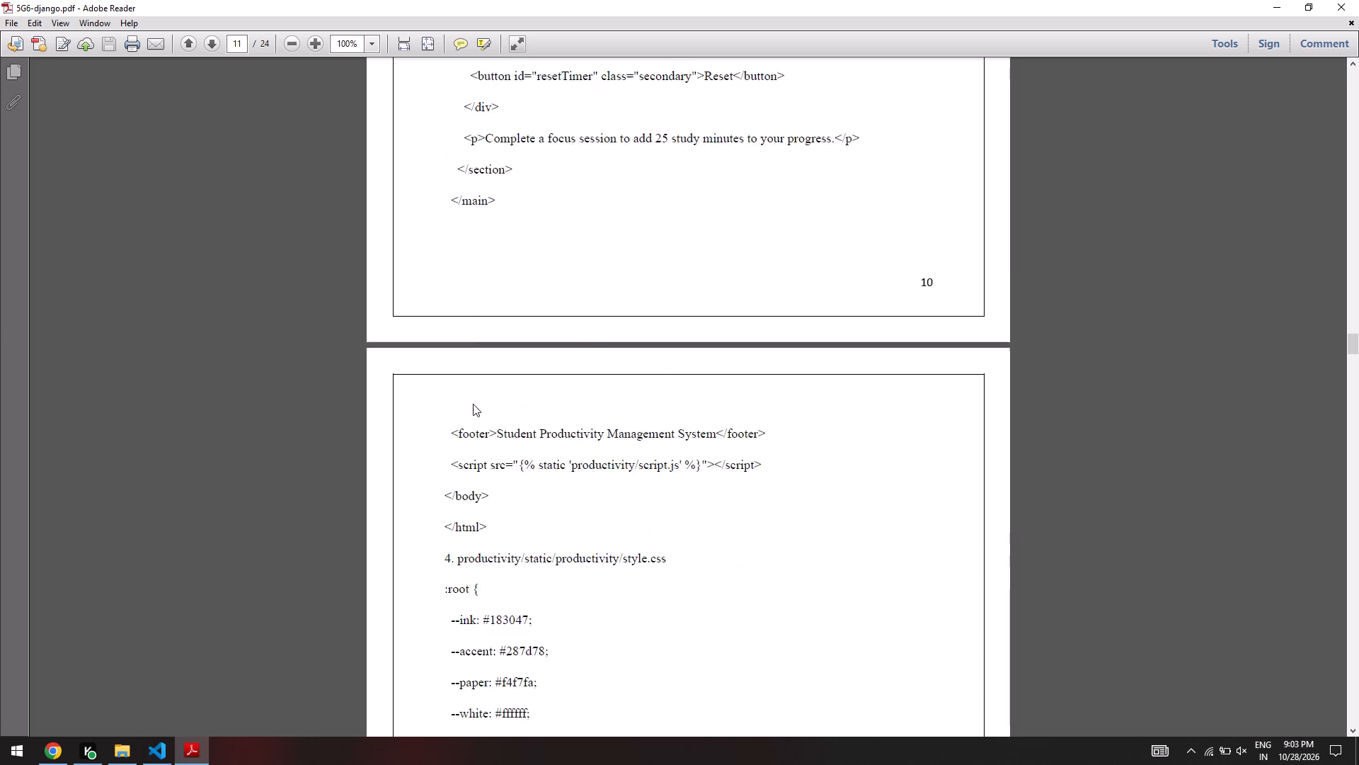
pyautogui.scroll(-20, 473, 404)
pyautogui.scroll(-19, 473, 404)
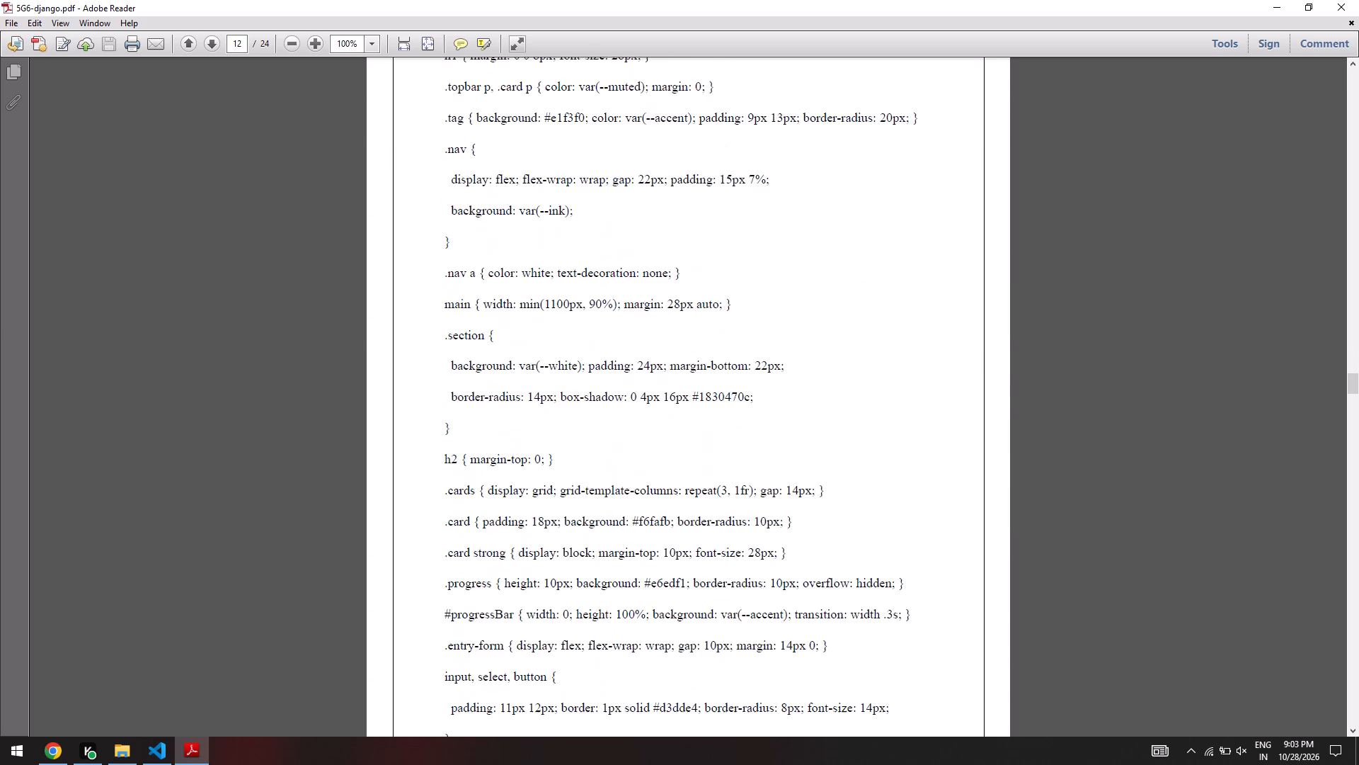
pyautogui.scroll(-20, 473, 405)
pyautogui.scroll(-19, 473, 405)
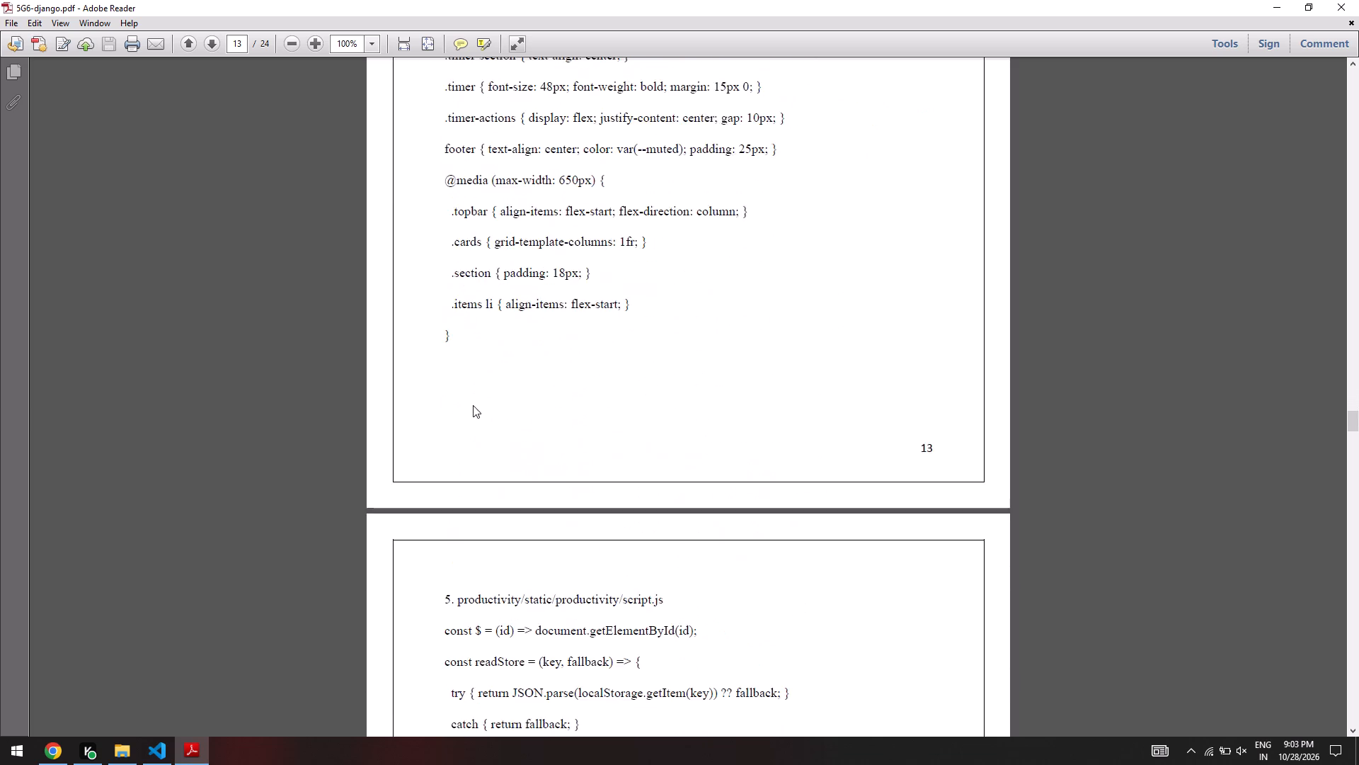
pyautogui.scroll(-14, 473, 405)
pyautogui.scroll(-17, 473, 405)
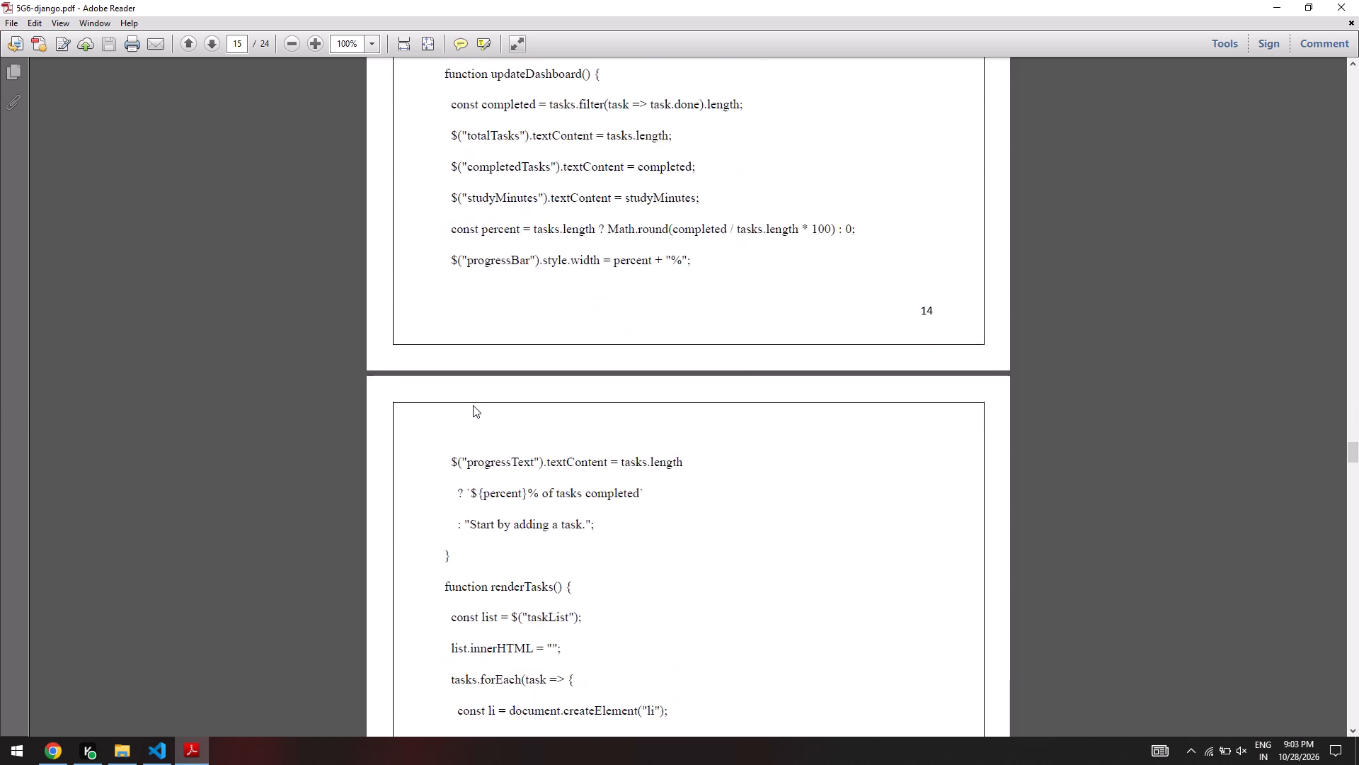
pyautogui.scroll(-20, 473, 405)
pyautogui.scroll(-17, 473, 405)
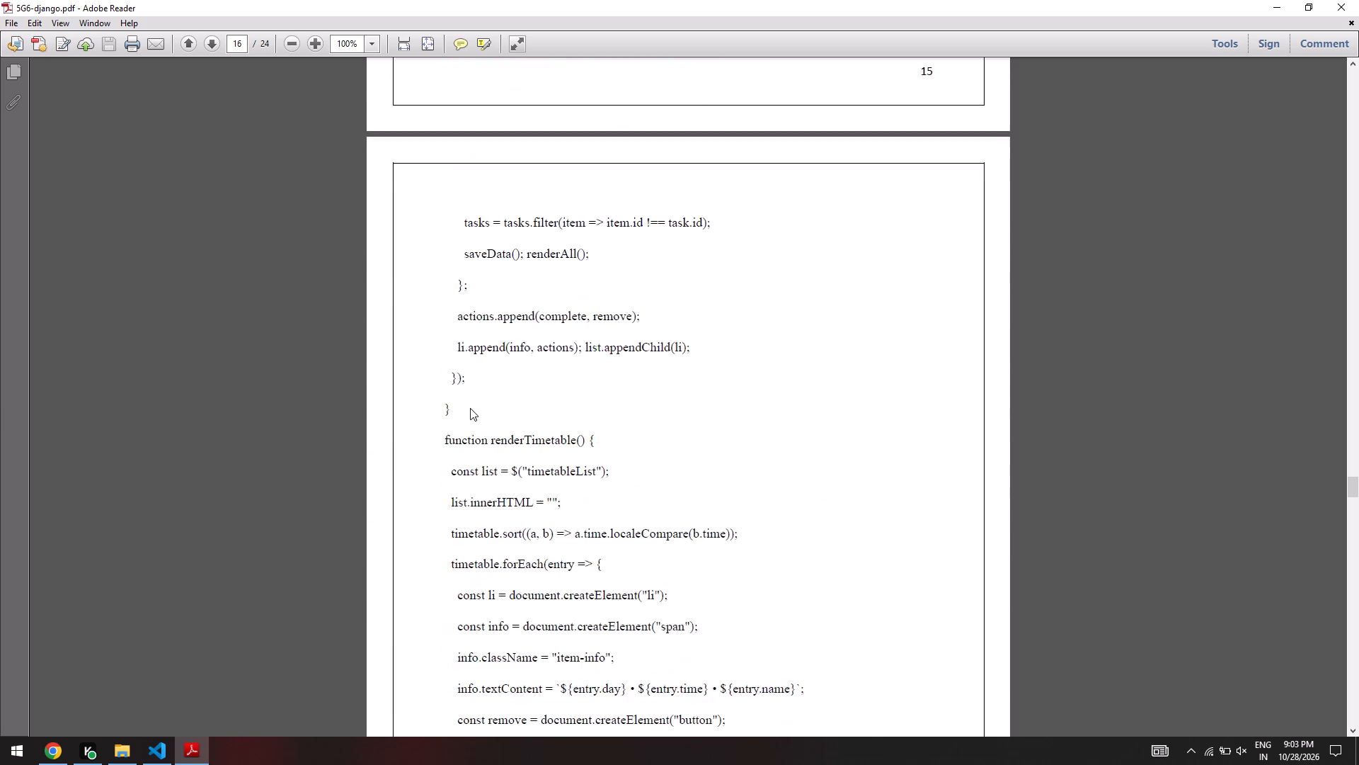
pyautogui.scroll(-11, 470, 408)
pyautogui.scroll(-20, 467, 353)
pyautogui.scroll(-4, 467, 353)
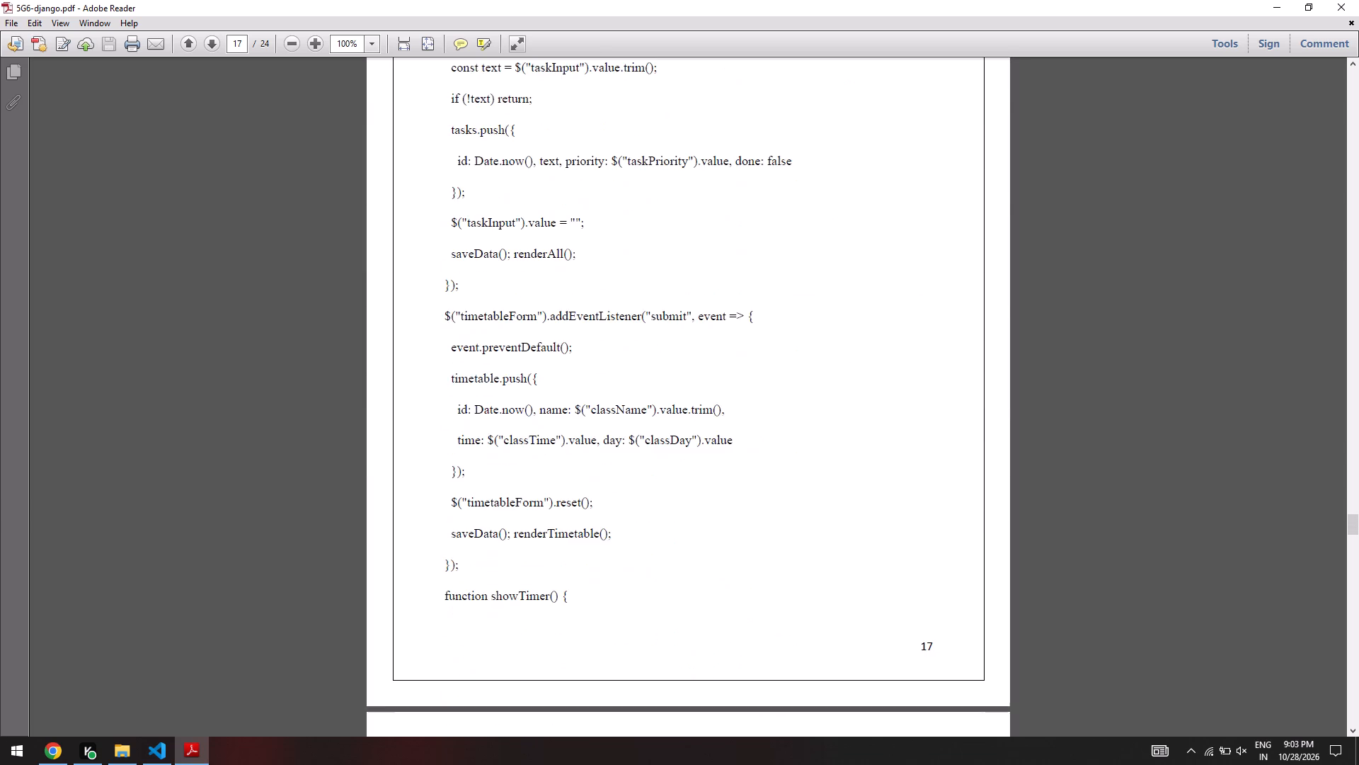
pyautogui.scroll(-9, 454, 348)
pyautogui.scroll(1, 453, 348)
pyautogui.scroll(-20, 453, 348)
pyautogui.scroll(-16, 453, 348)
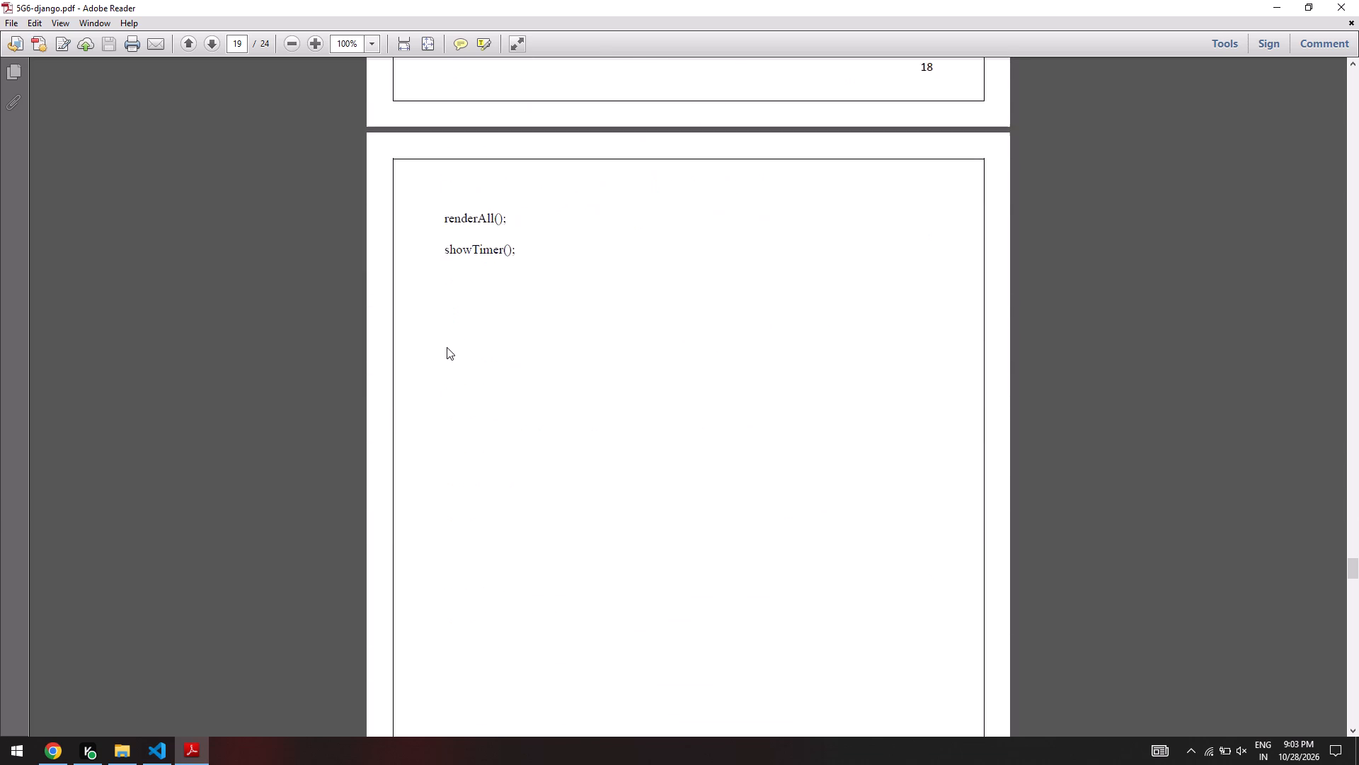
# Examine the reference PDF's Setup and Execution commands, rechecking the start of the CODE section and the script listing in between.
pyautogui.scroll(-17, 447, 347)
pyautogui.scroll(-8, 446, 347)
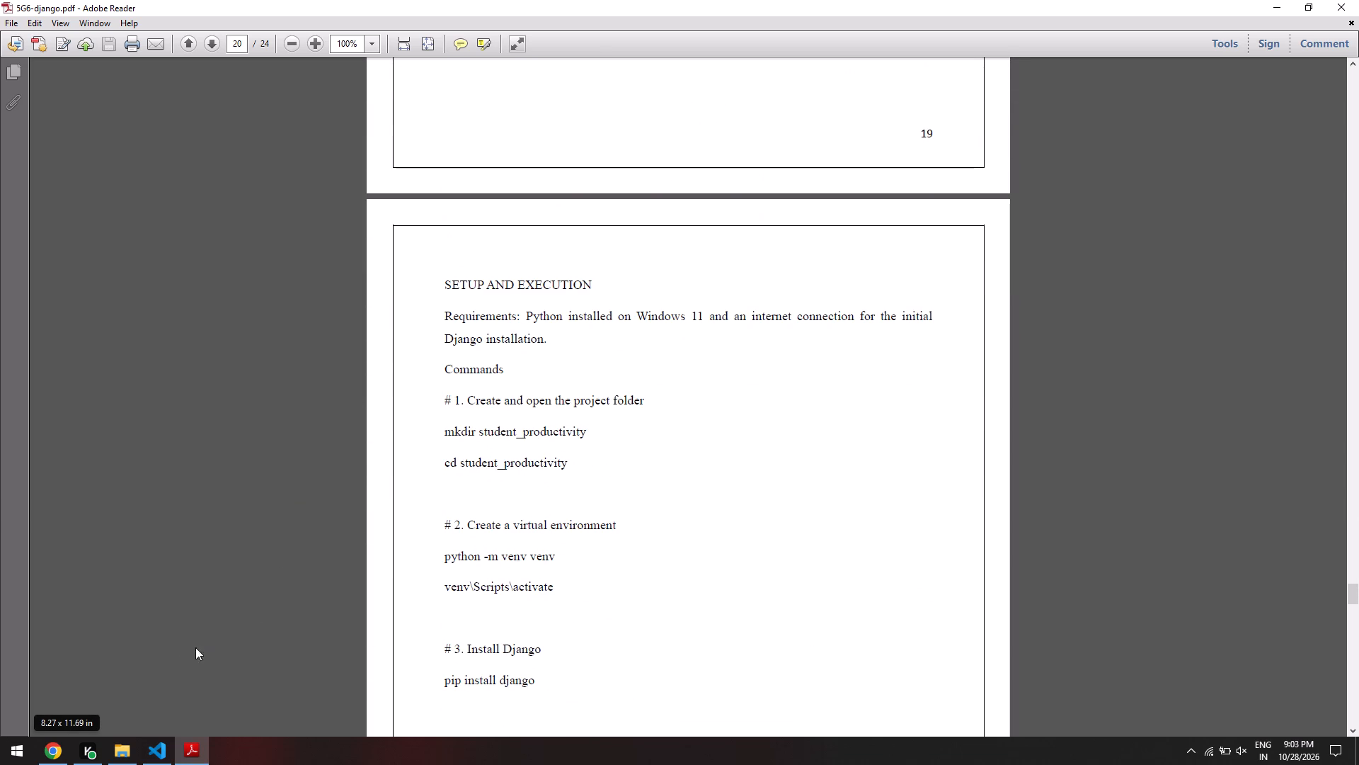
pyautogui.moveTo(1353, 594); pyautogui.dragTo(1340, 290)
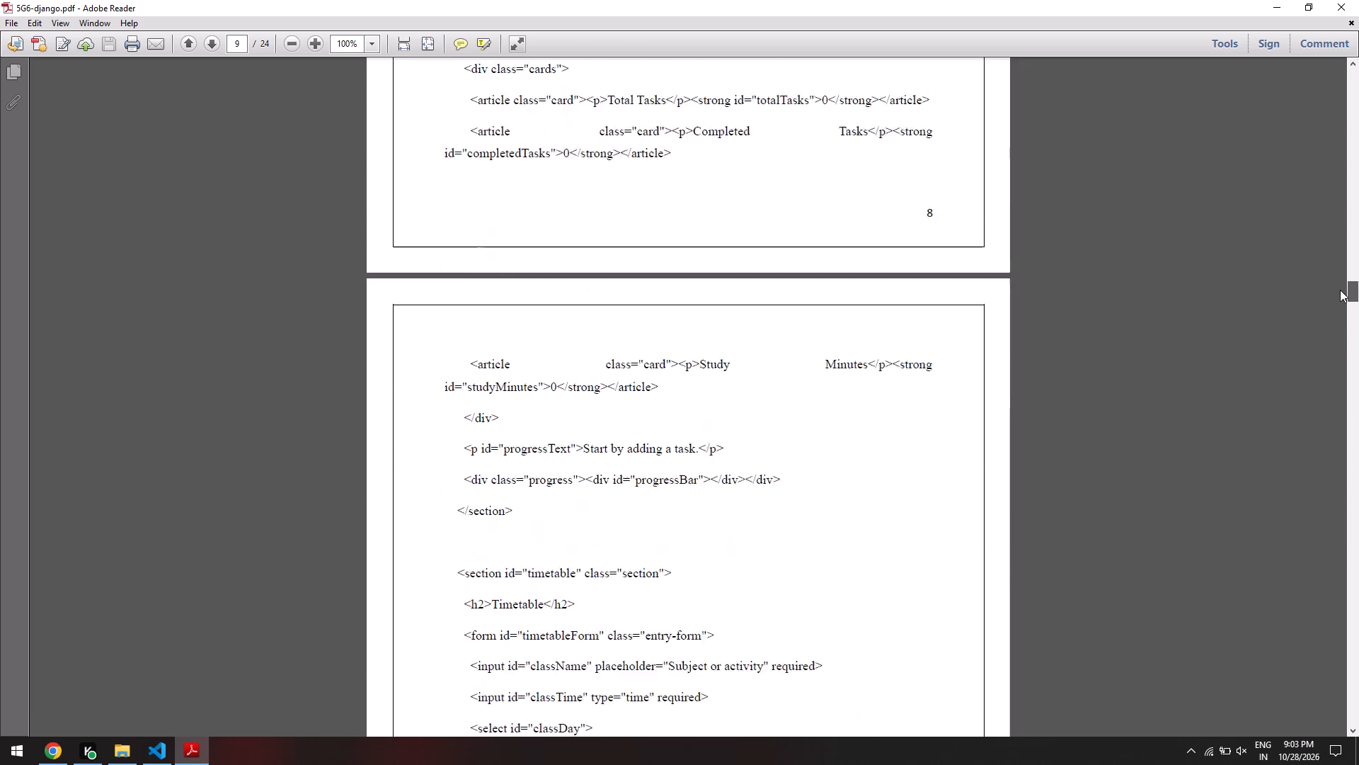
pyautogui.moveTo(1340, 290); pyautogui.dragTo(1341, 232)
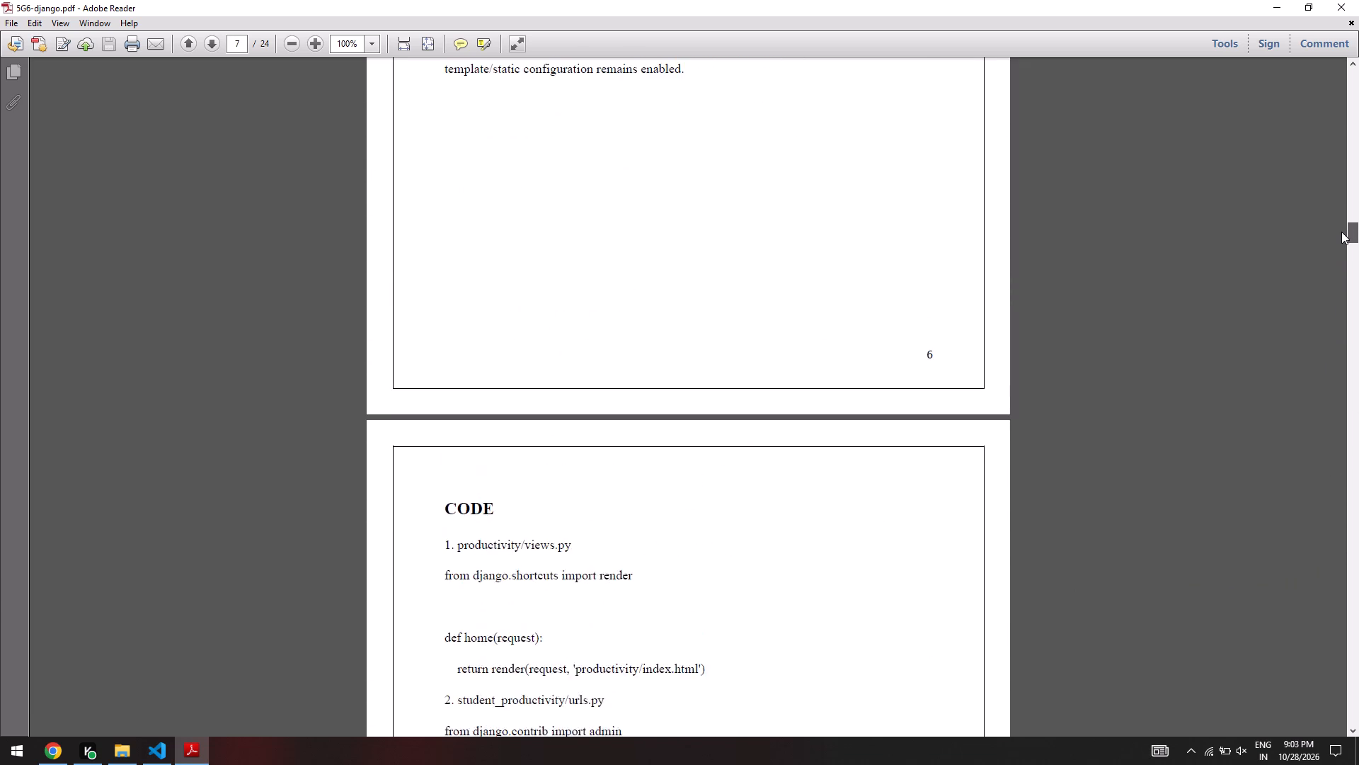
pyautogui.moveTo(1341, 232); pyautogui.dragTo(1358, 525)
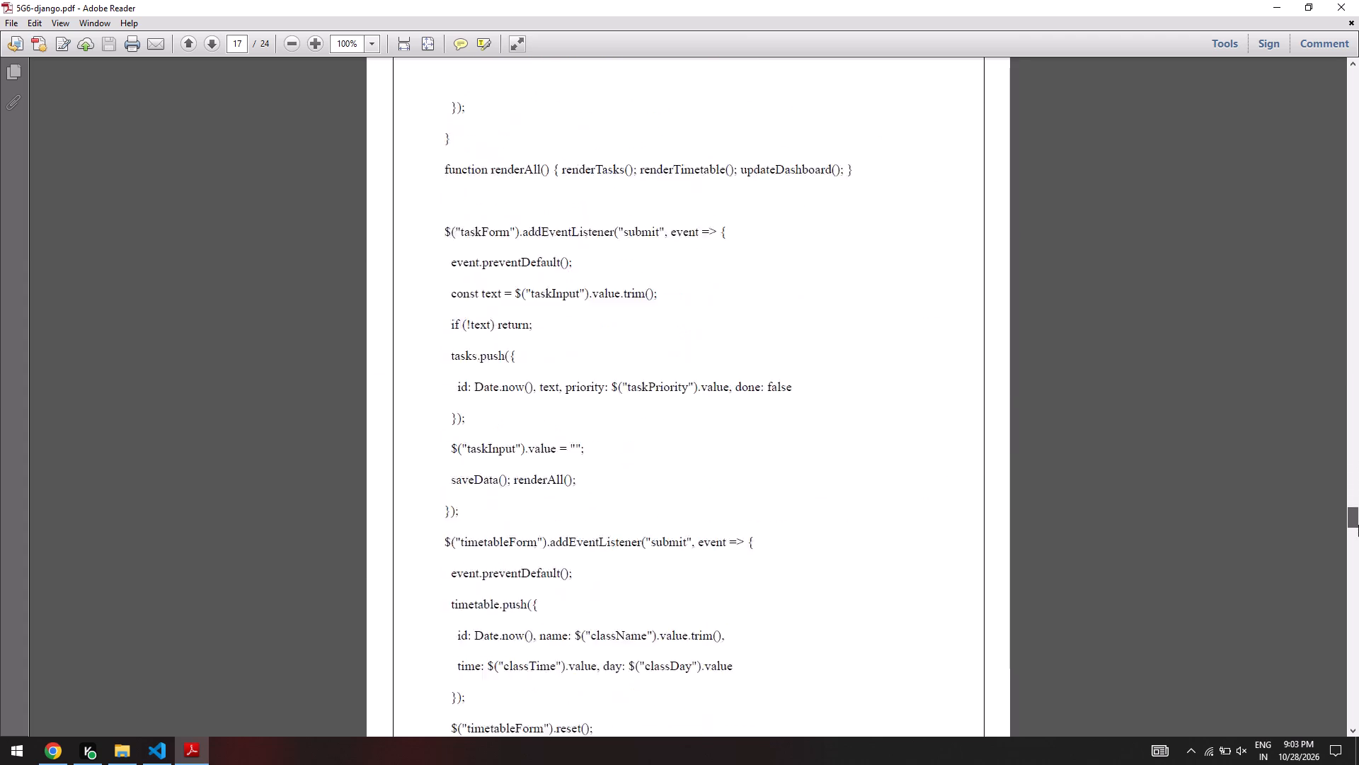
pyautogui.moveTo(1358, 525); pyautogui.dragTo(1358, 605)
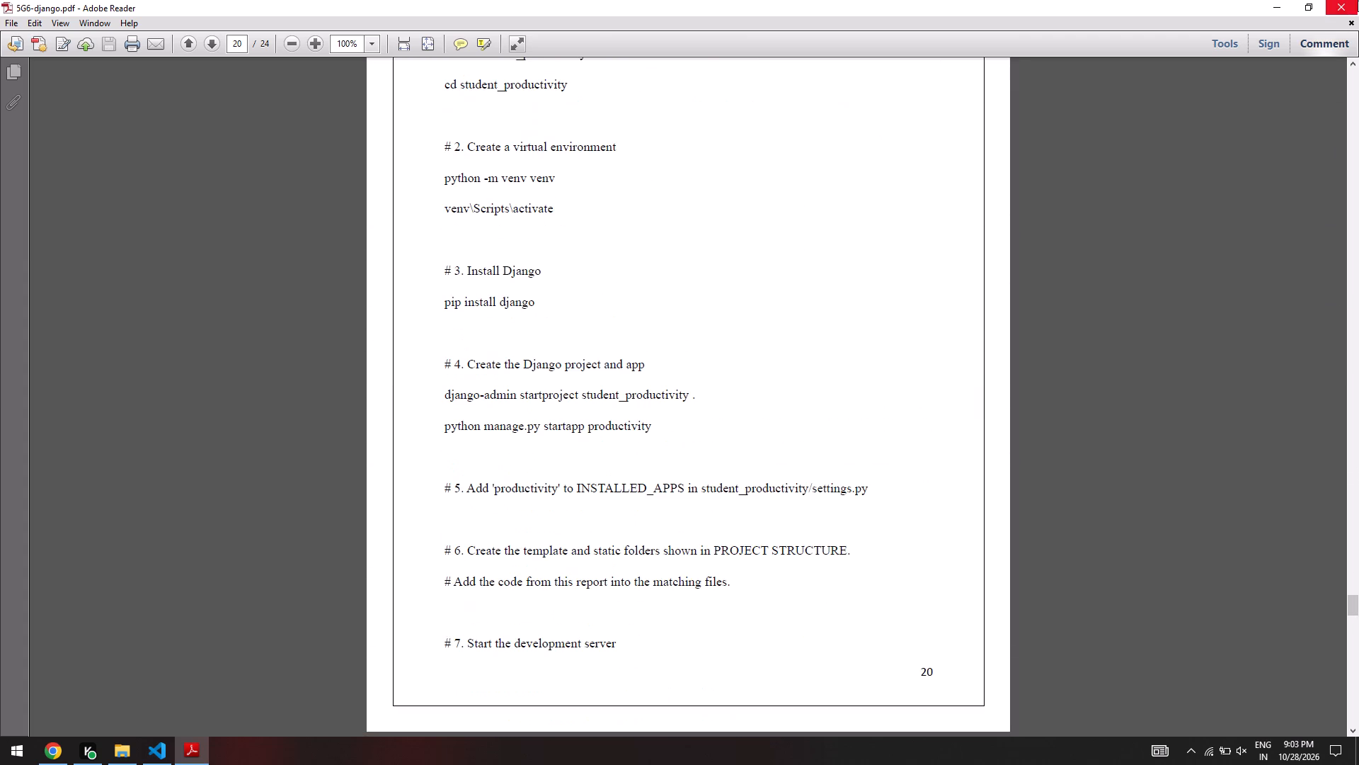
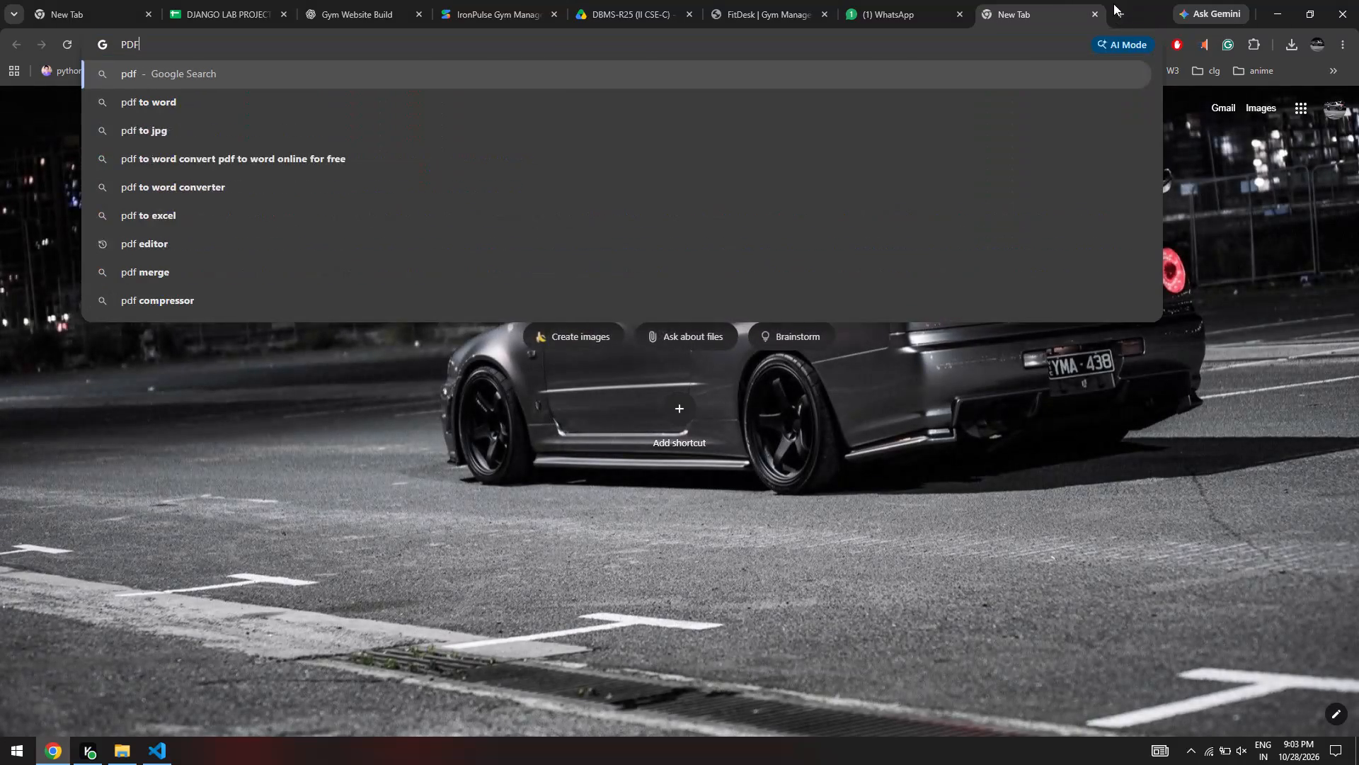
# Search Google for "pdf editor" and open Adobe's Free PDF Editor from the results.
pyautogui.press('Return')
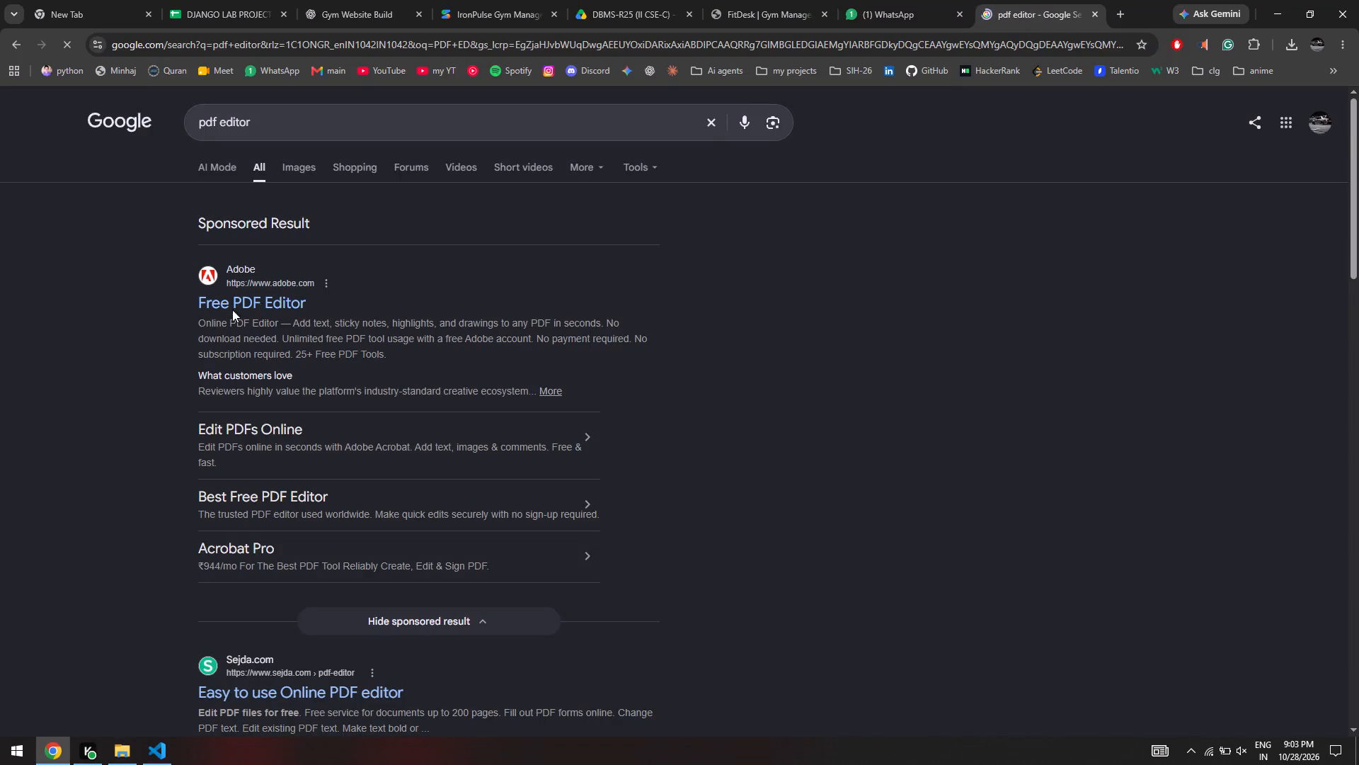
pyautogui.click(254, 310)
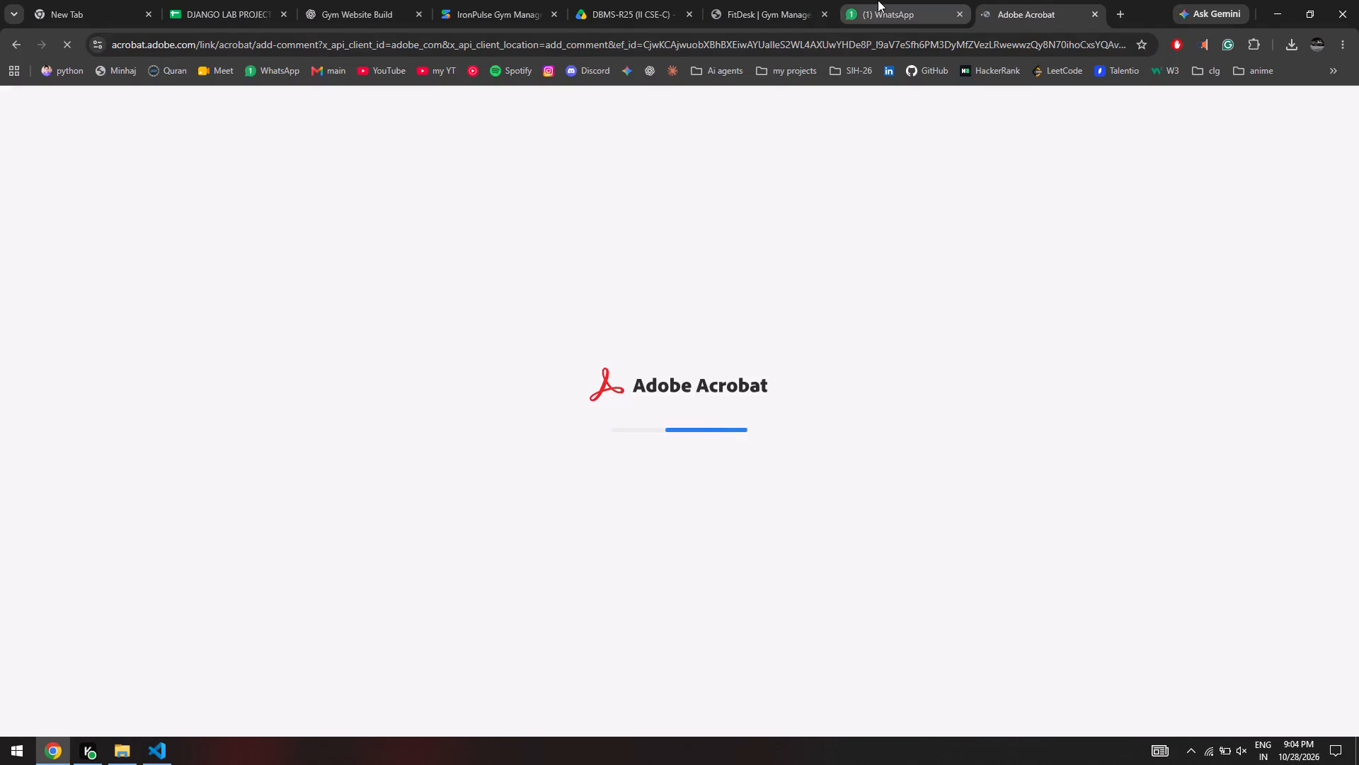
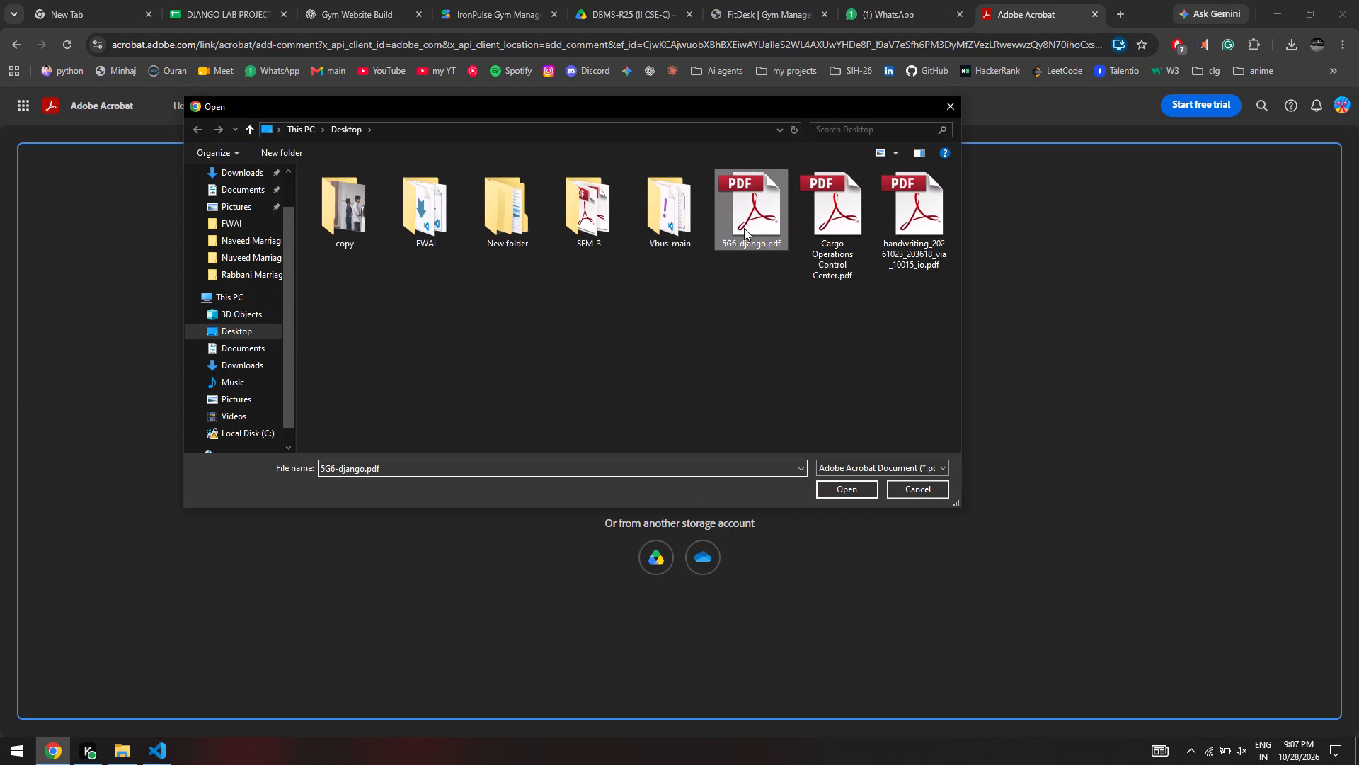
# Upload 5G6-django.pdf from the Desktop to the online PDF editor.
pyautogui.click(853, 491)
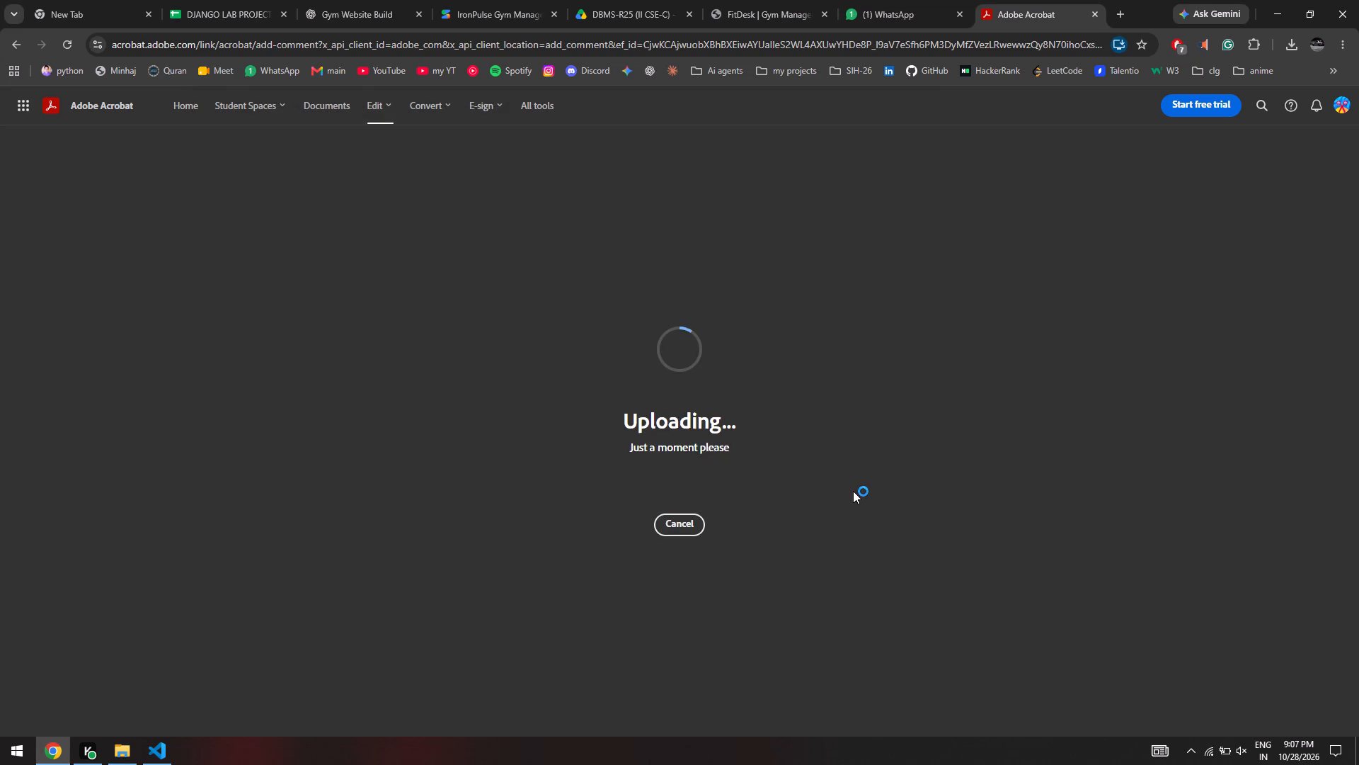
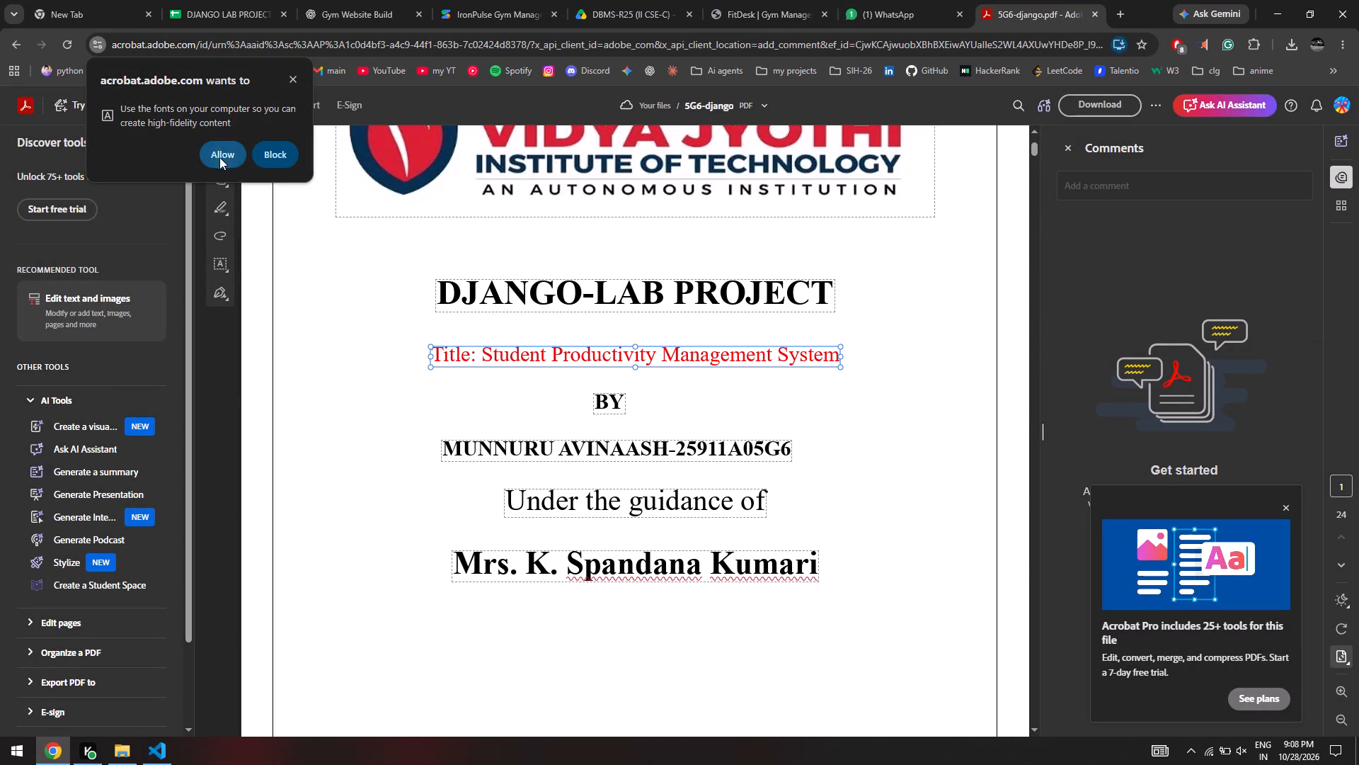
# Allow font and clipboard access, and replace the red title line on the cover page with "Gym enrollment and subscription management system".
pyautogui.click(225, 156)
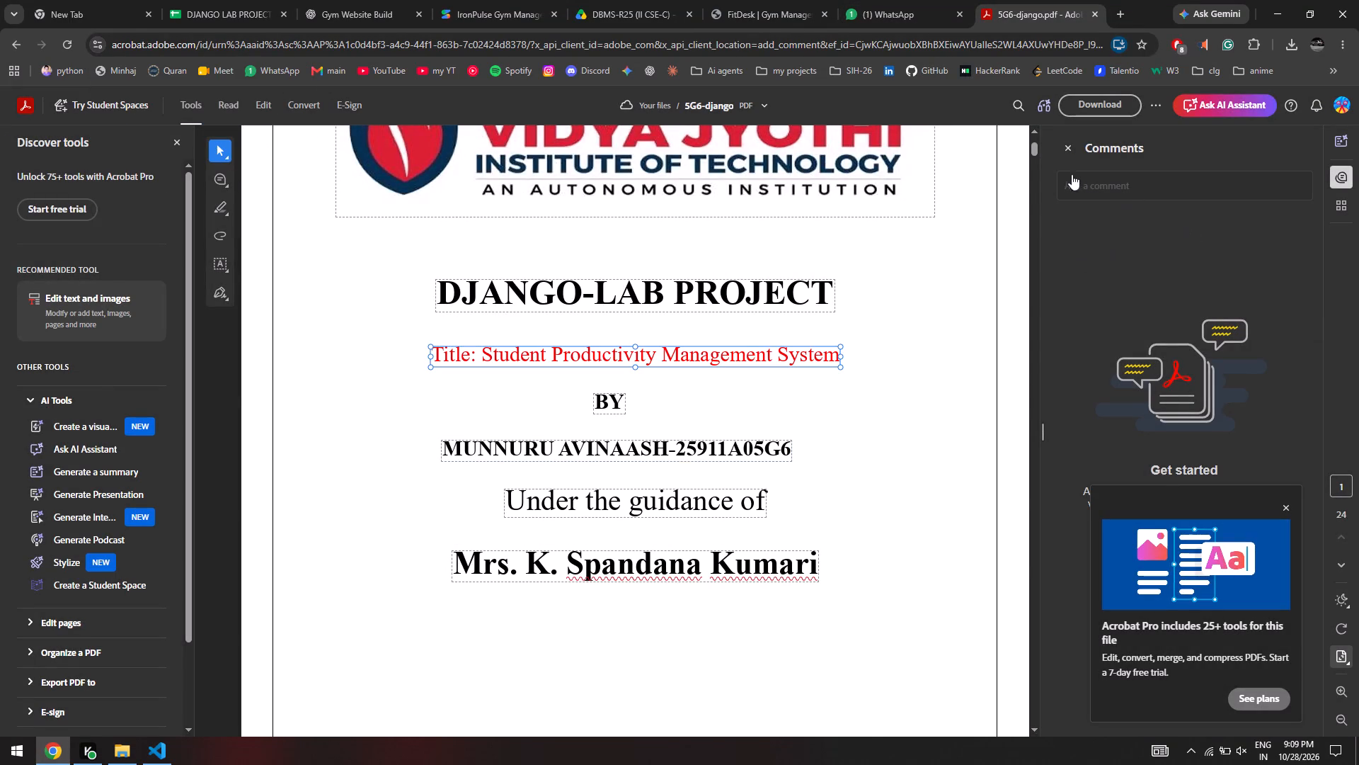
pyautogui.doubleClick(739, 358)
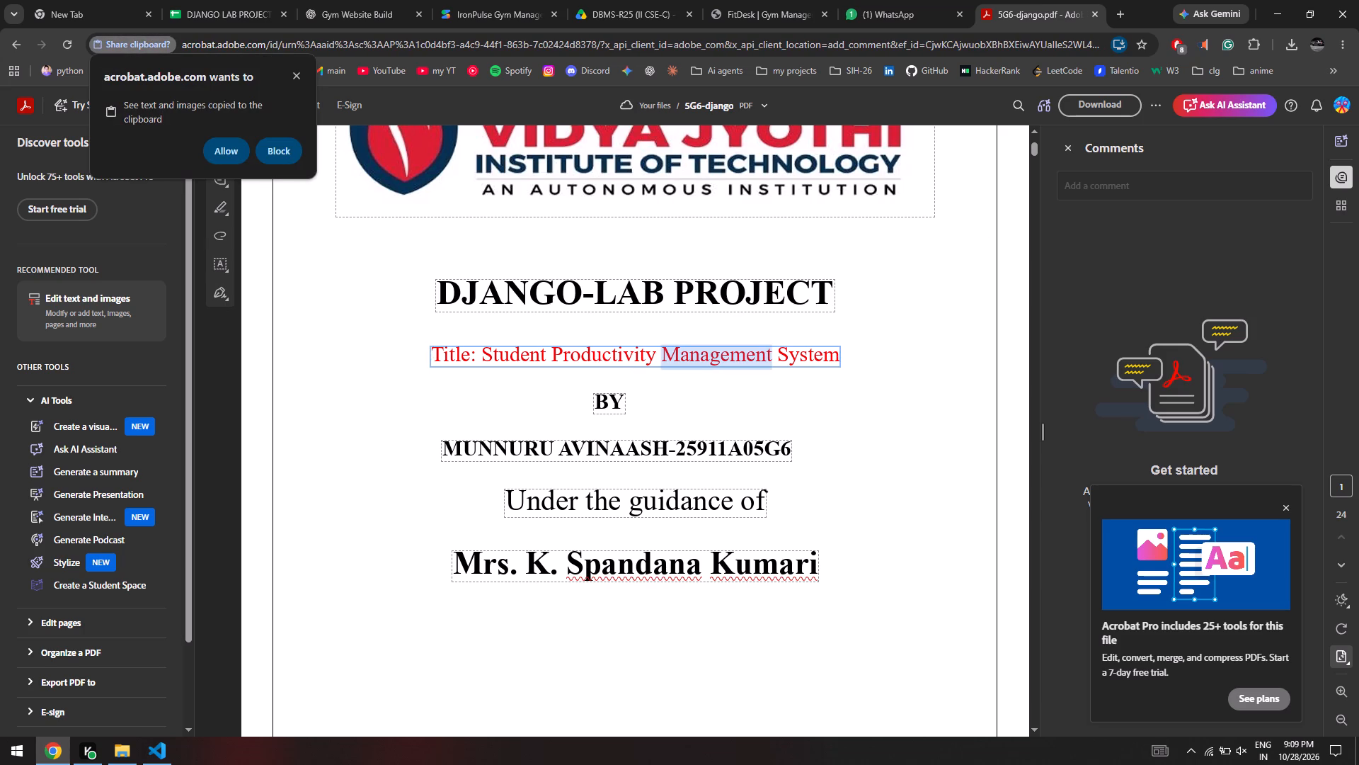
pyautogui.hotkey('ctrl', 'a')
pyautogui.hotkey('ctrl', 'a')
pyautogui.click(226, 147)
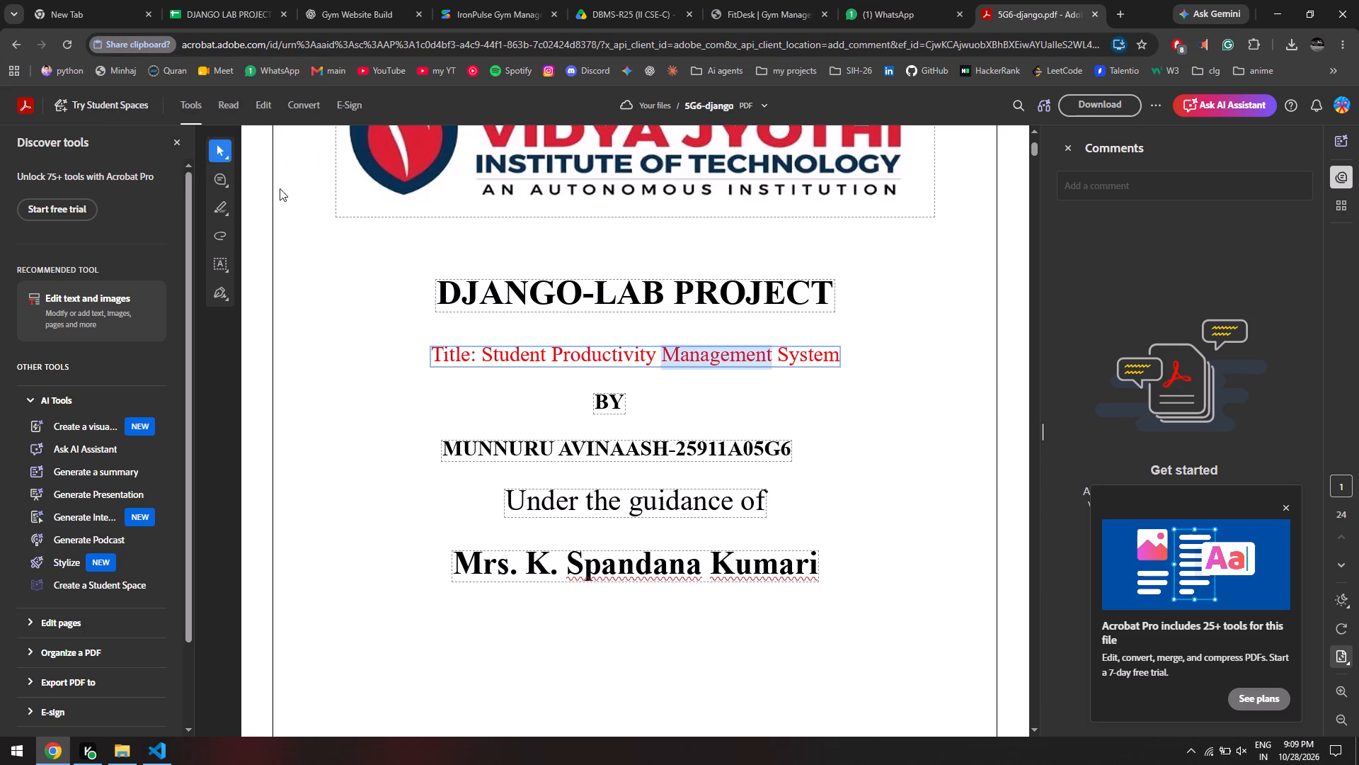
pyautogui.doubleClick(587, 353)
pyautogui.doubleClick(587, 353)
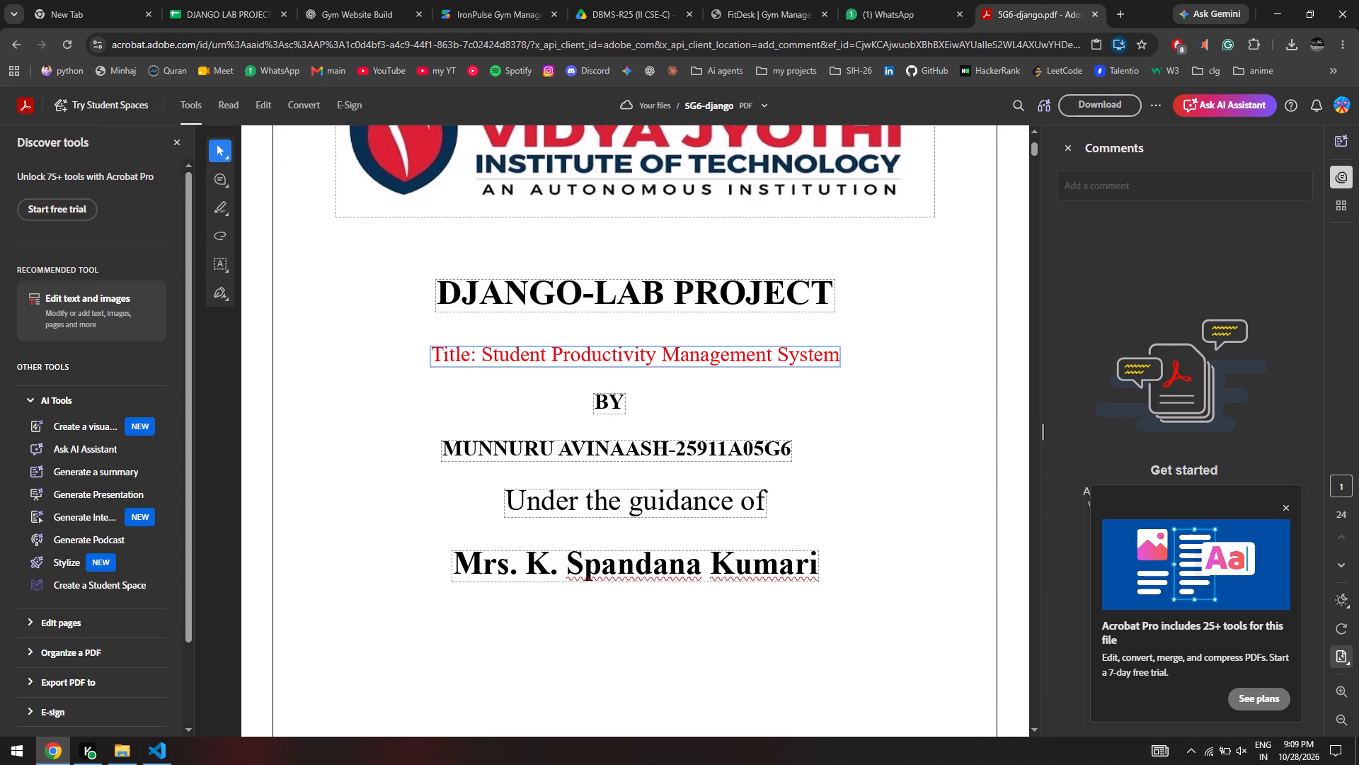
pyautogui.tripleClick(587, 353)
pyautogui.click(587, 353)
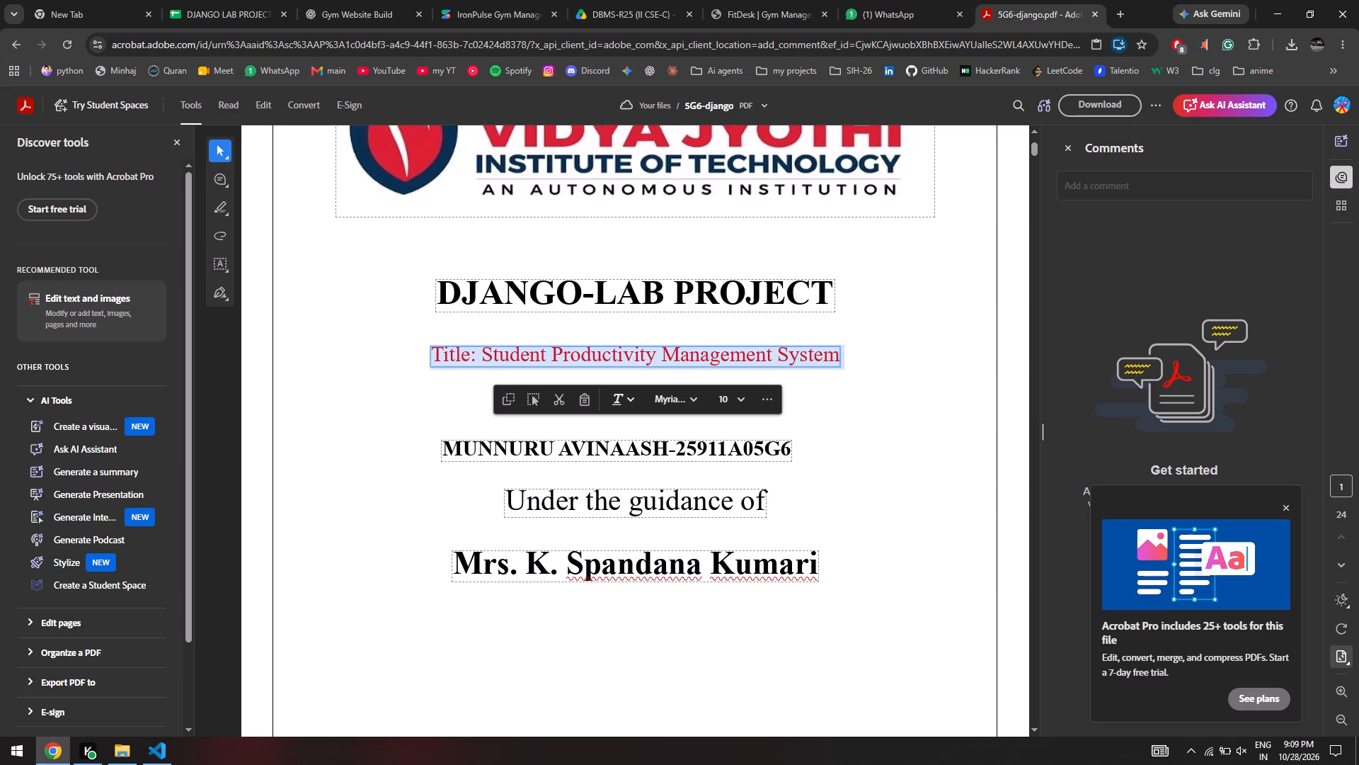
pyautogui.hotkey('ctrl', 'v')
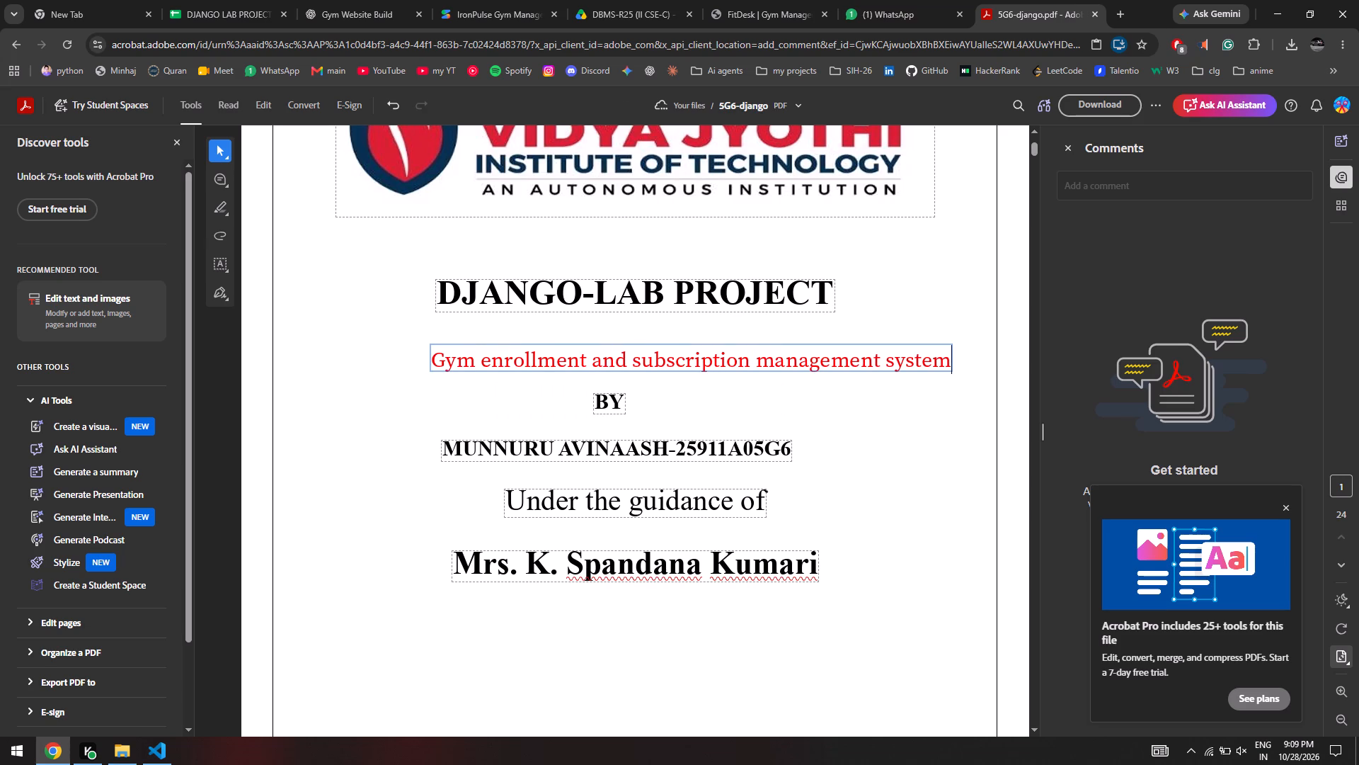
# Move the new red title line sideways so it is centred beneath the "DJANGO-LAB PROJECT" heading.
pyautogui.click(570, 359)
pyautogui.moveTo(657, 371); pyautogui.dragTo(608, 370)
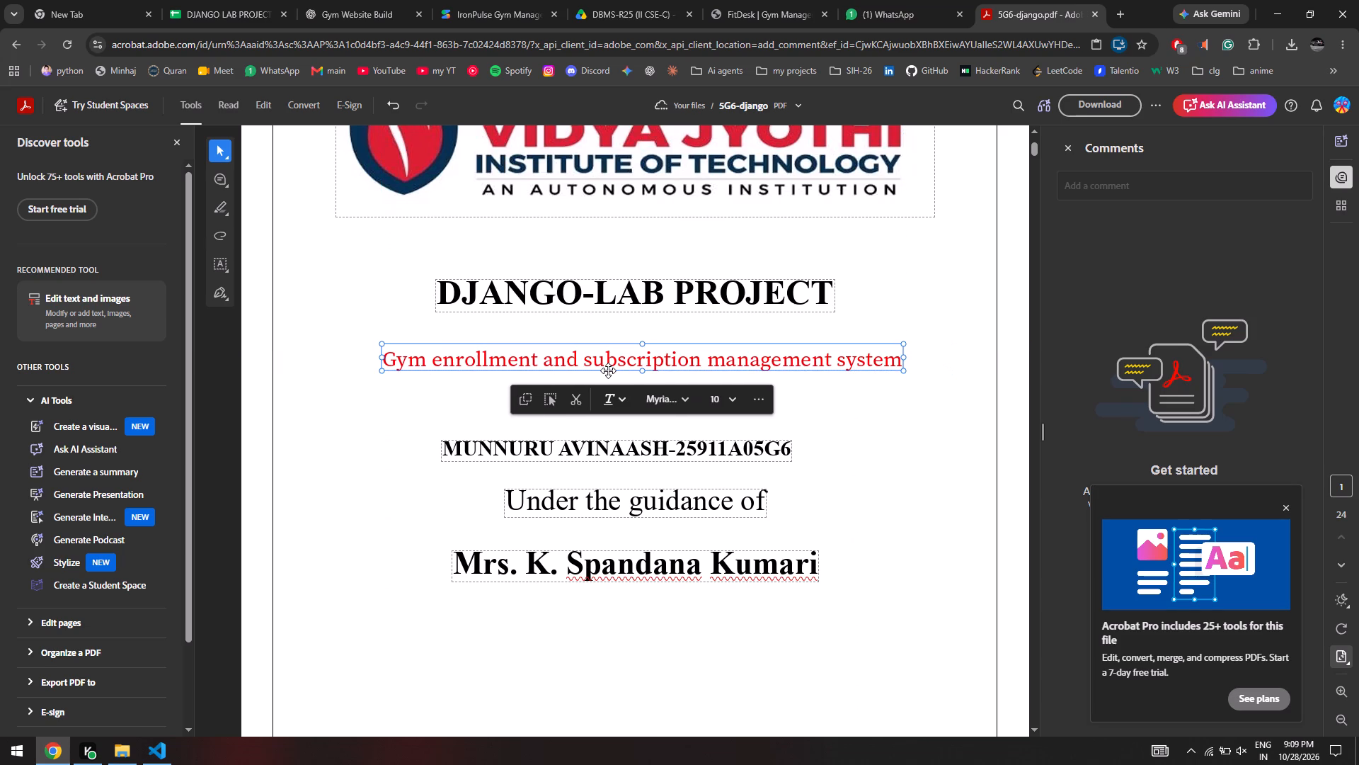
pyautogui.click(457, 412)
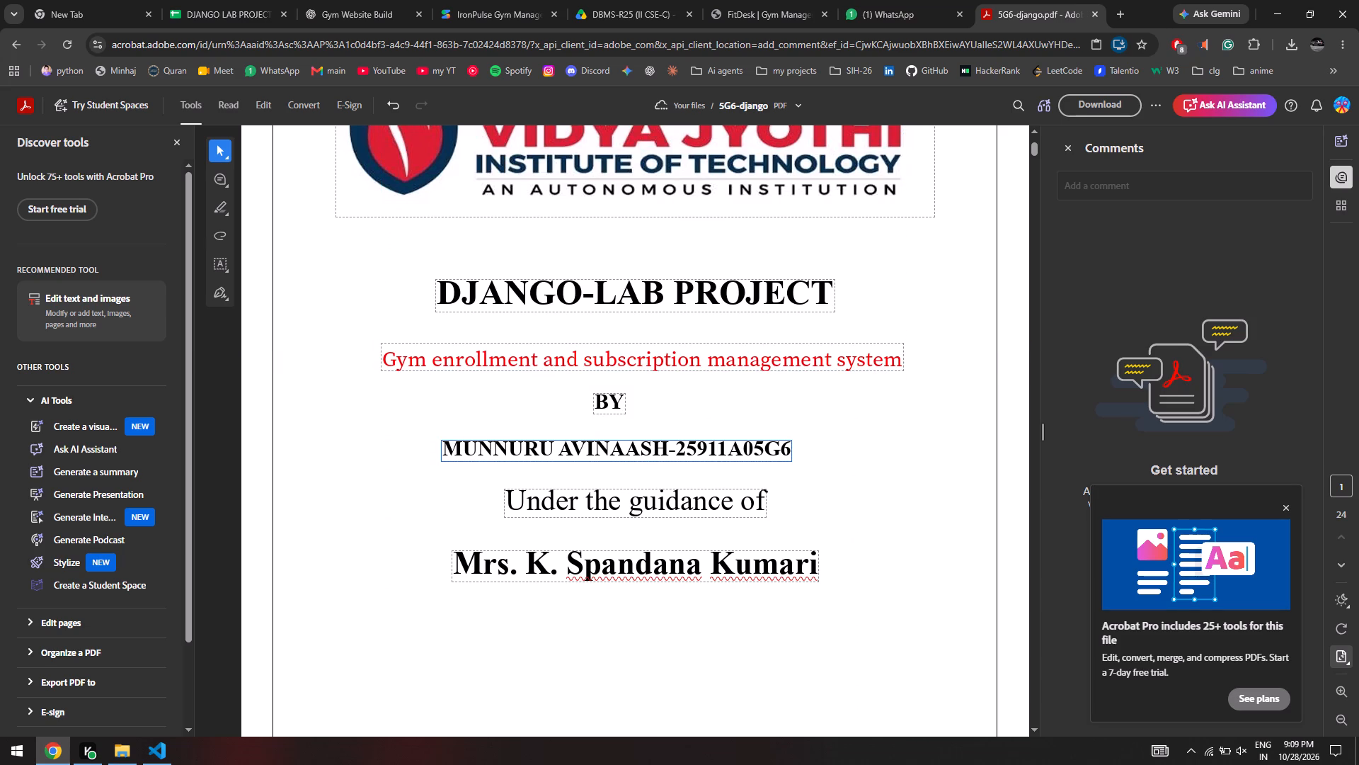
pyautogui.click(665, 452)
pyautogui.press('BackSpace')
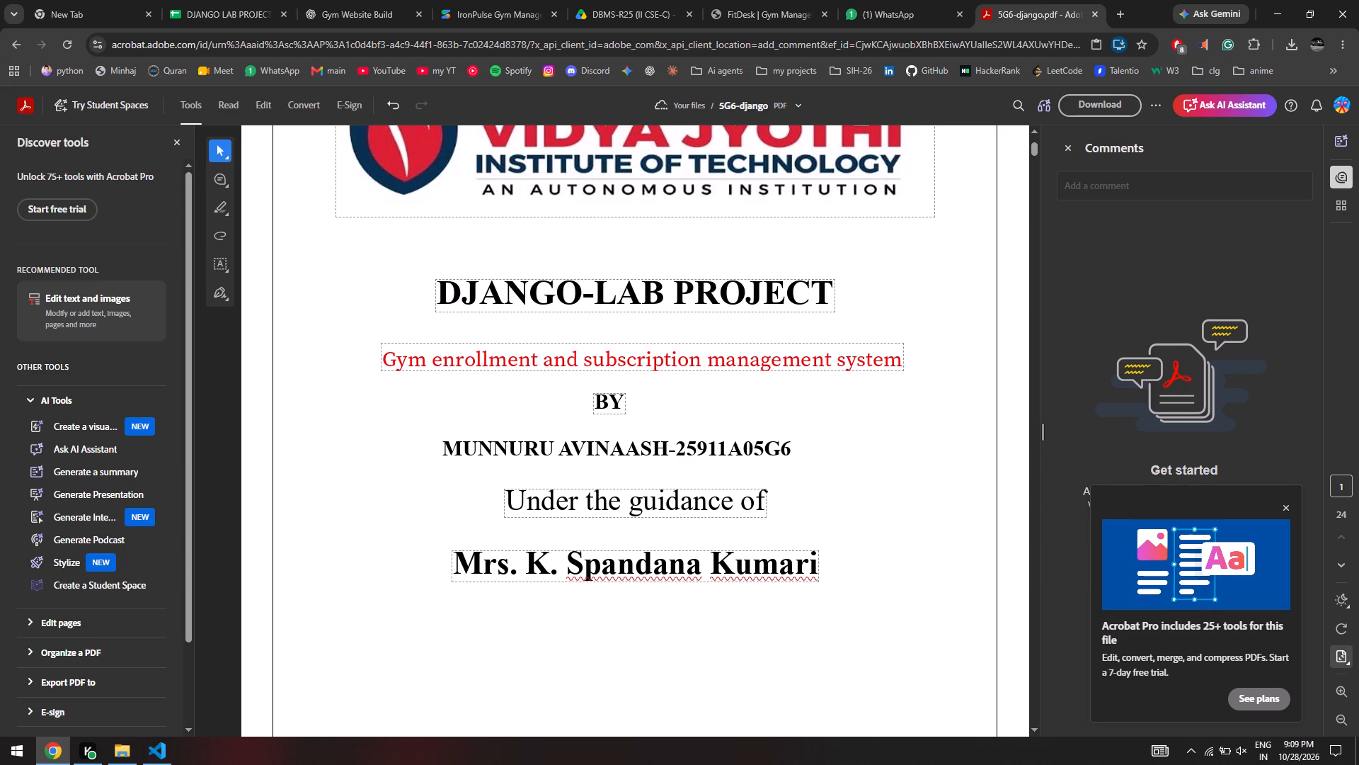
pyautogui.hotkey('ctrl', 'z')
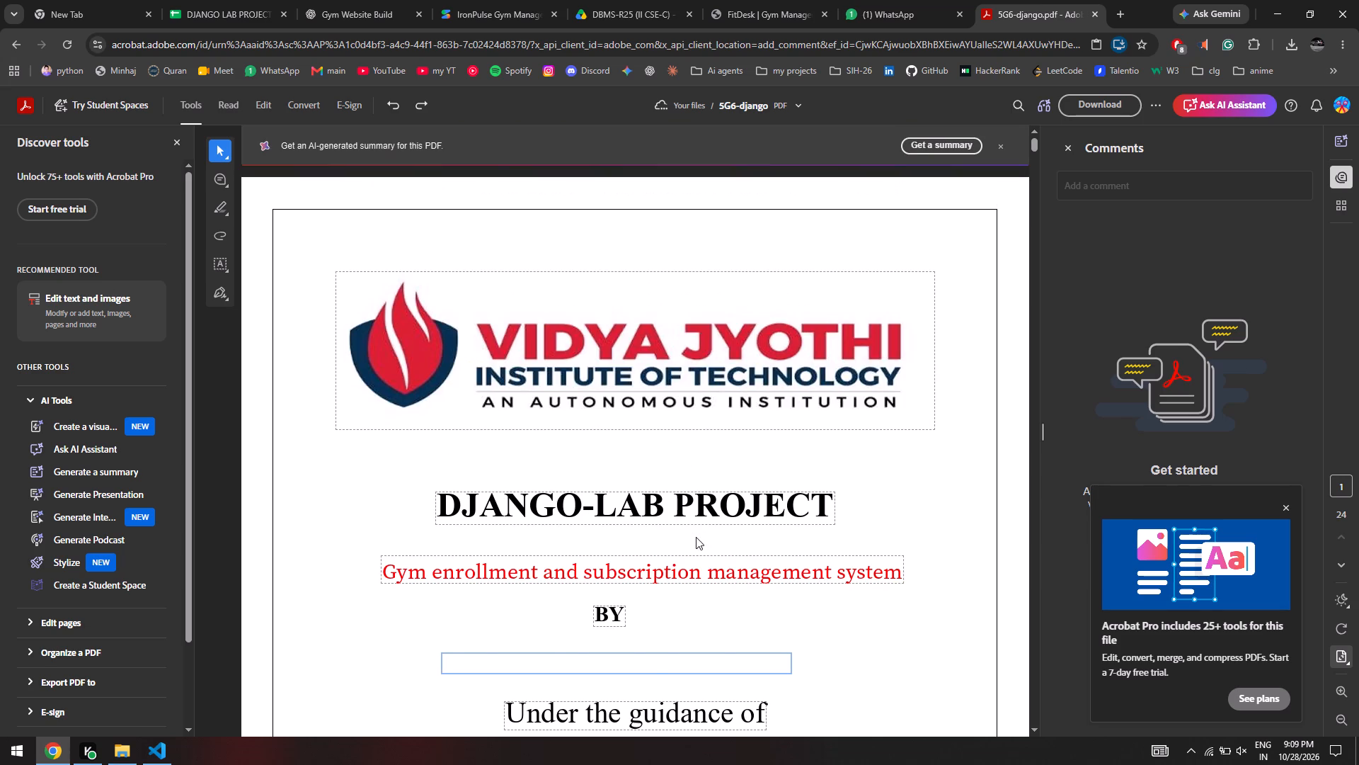
# Replace the student name before the roll number on the cover page with the new author's full name in capitals.
pyautogui.click(664, 666)
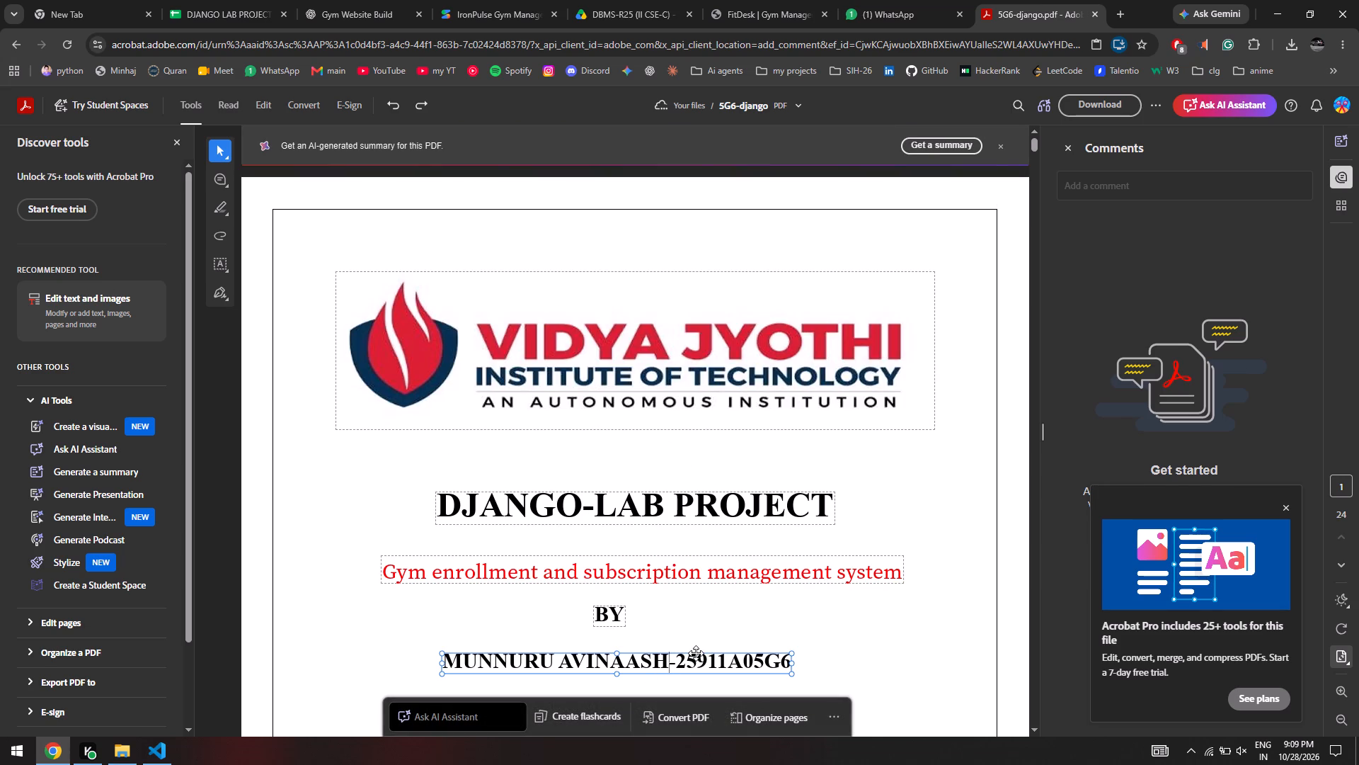
pyautogui.press('BackSpace')
pyautogui.press('BackSpace')
pyautogui.press('BackSpace')
pyautogui.press('BackSpace')
pyautogui.press('BackSpace')
pyautogui.press('BackSpace')
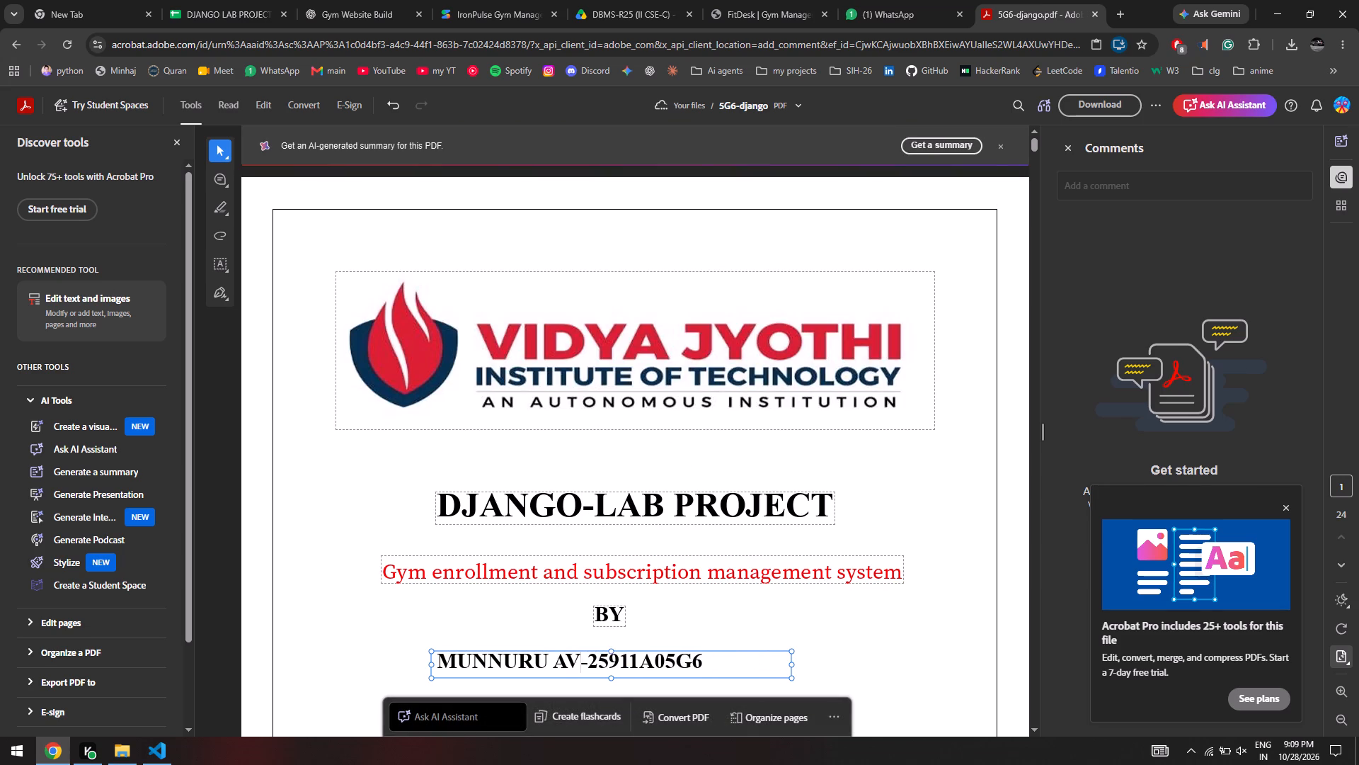
pyautogui.press('BackSpace')
pyautogui.press('BackSpace')
pyautogui.press('BackSpace')
pyautogui.press('BackSpace')
pyautogui.press('BackSpace')
pyautogui.press('BackSpace')
pyautogui.press('BackSpace')
pyautogui.press('BackSpace')
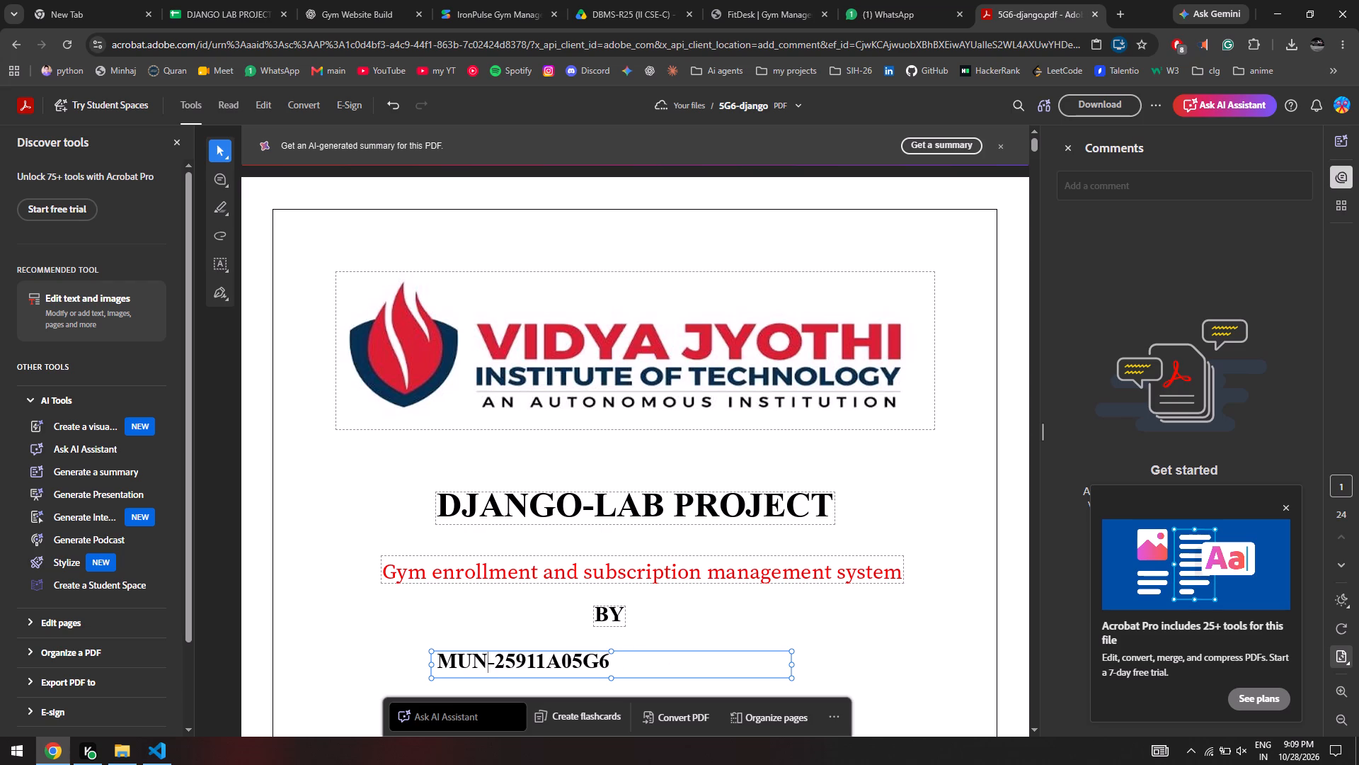
pyautogui.press('BackSpace')
pyautogui.press('BackSpace')
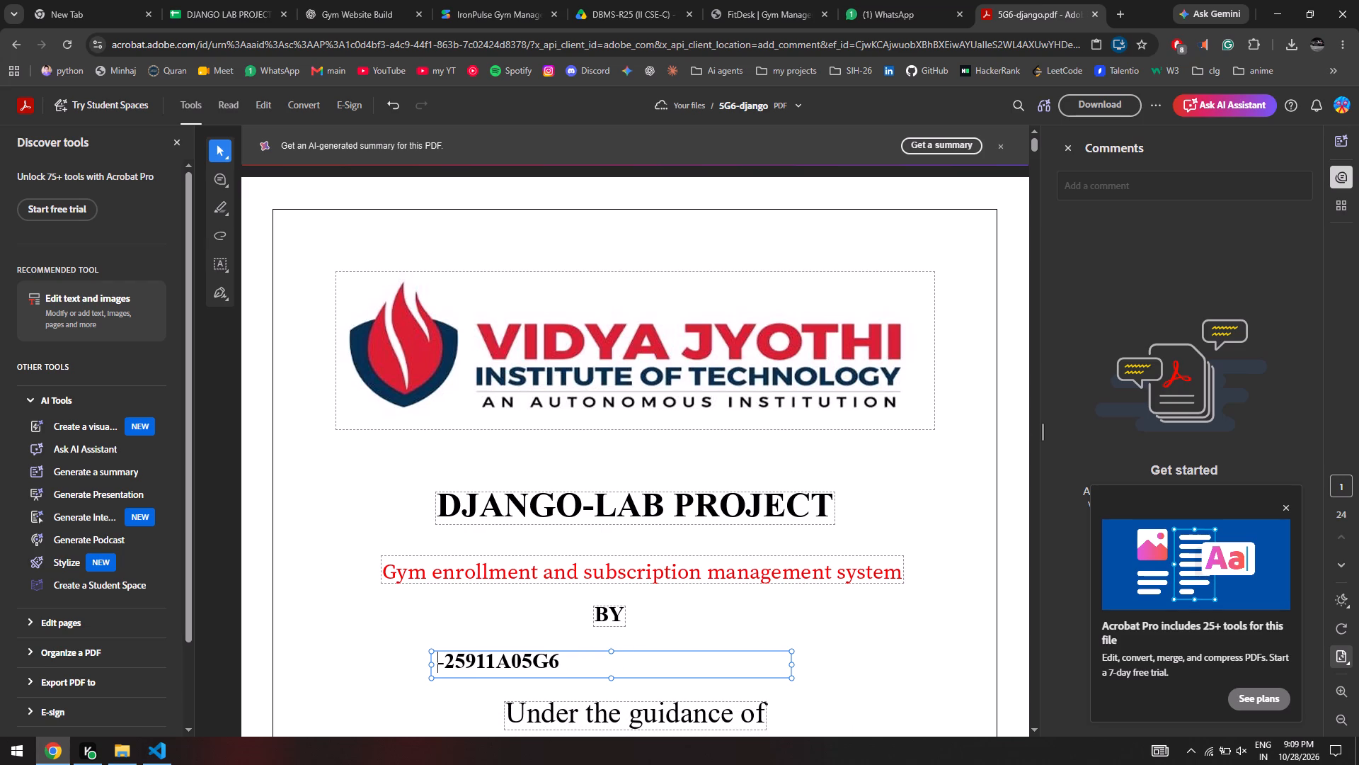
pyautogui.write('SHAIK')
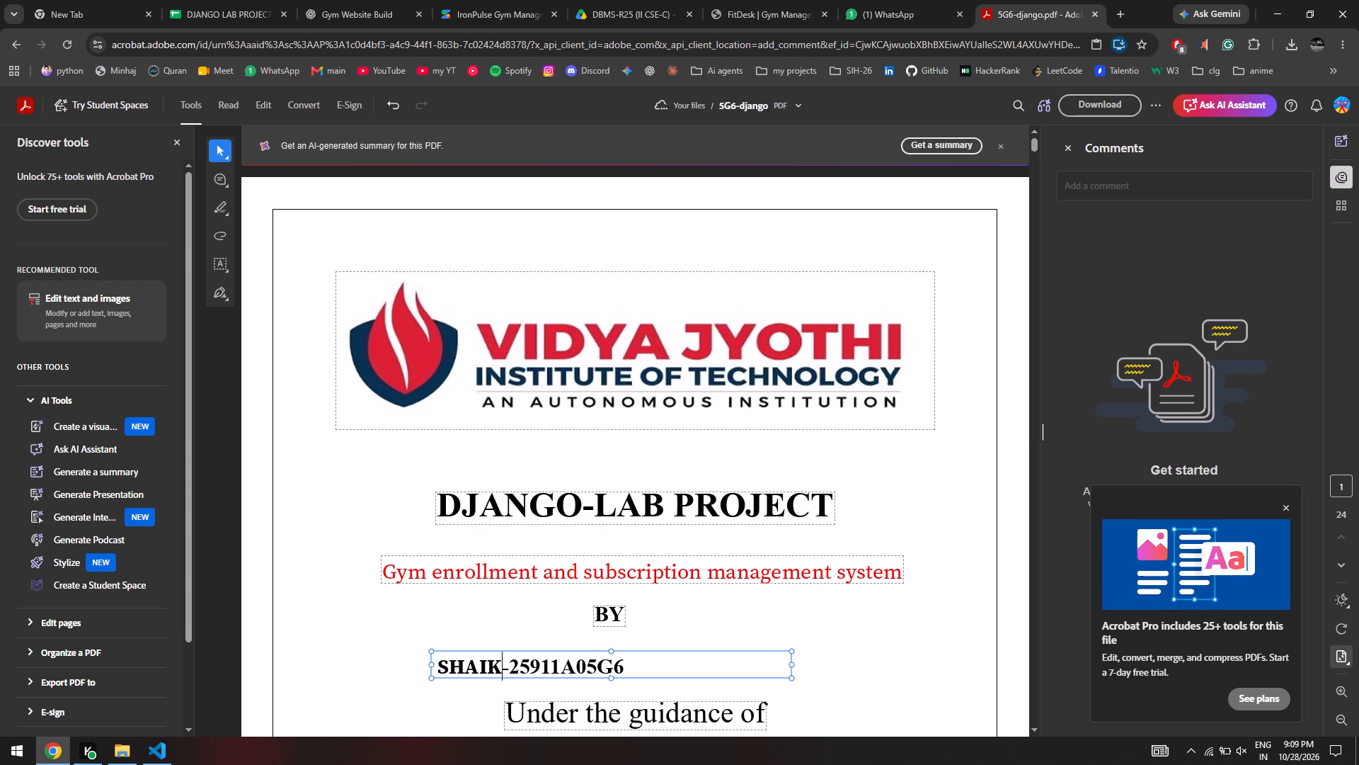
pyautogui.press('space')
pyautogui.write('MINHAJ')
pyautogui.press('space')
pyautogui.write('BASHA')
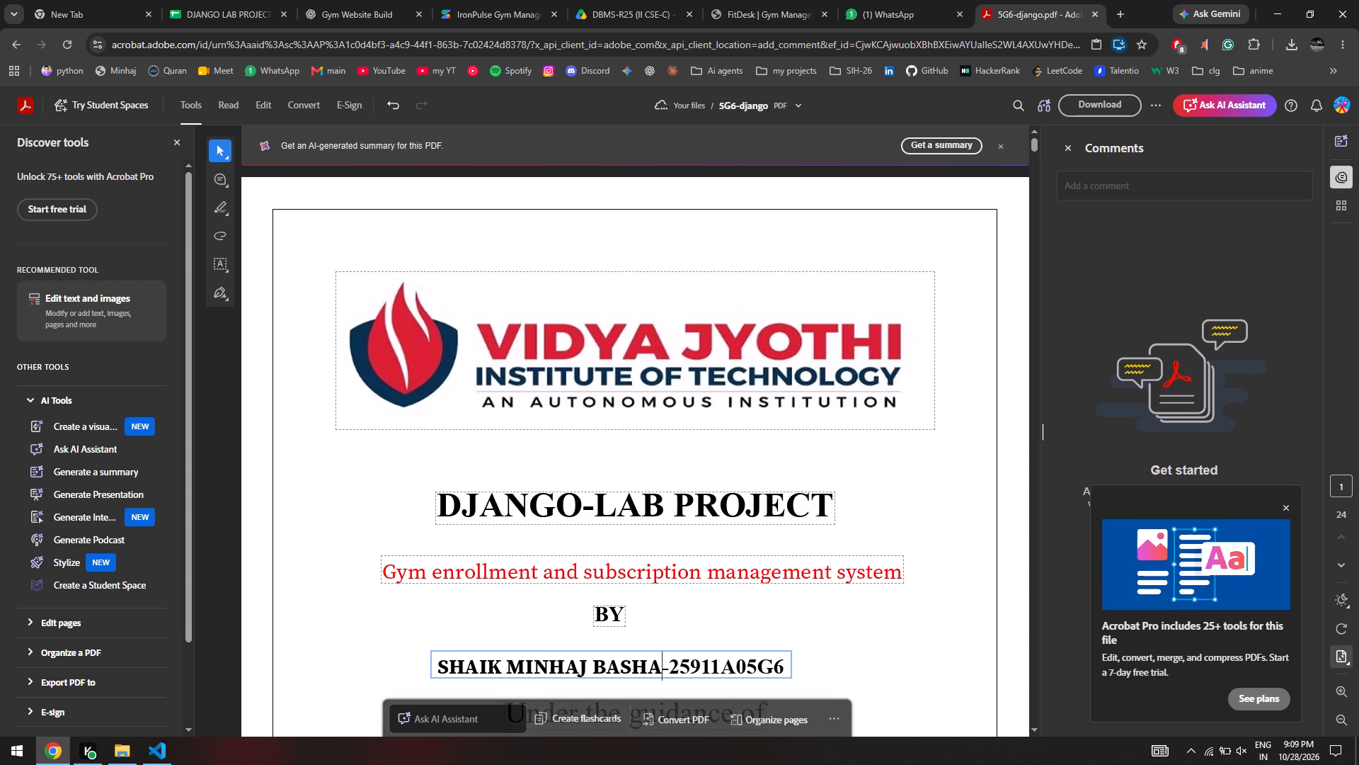
# Change the last two characters of the roll number after the name to match the new author's roll number.
pyautogui.click(782, 665)
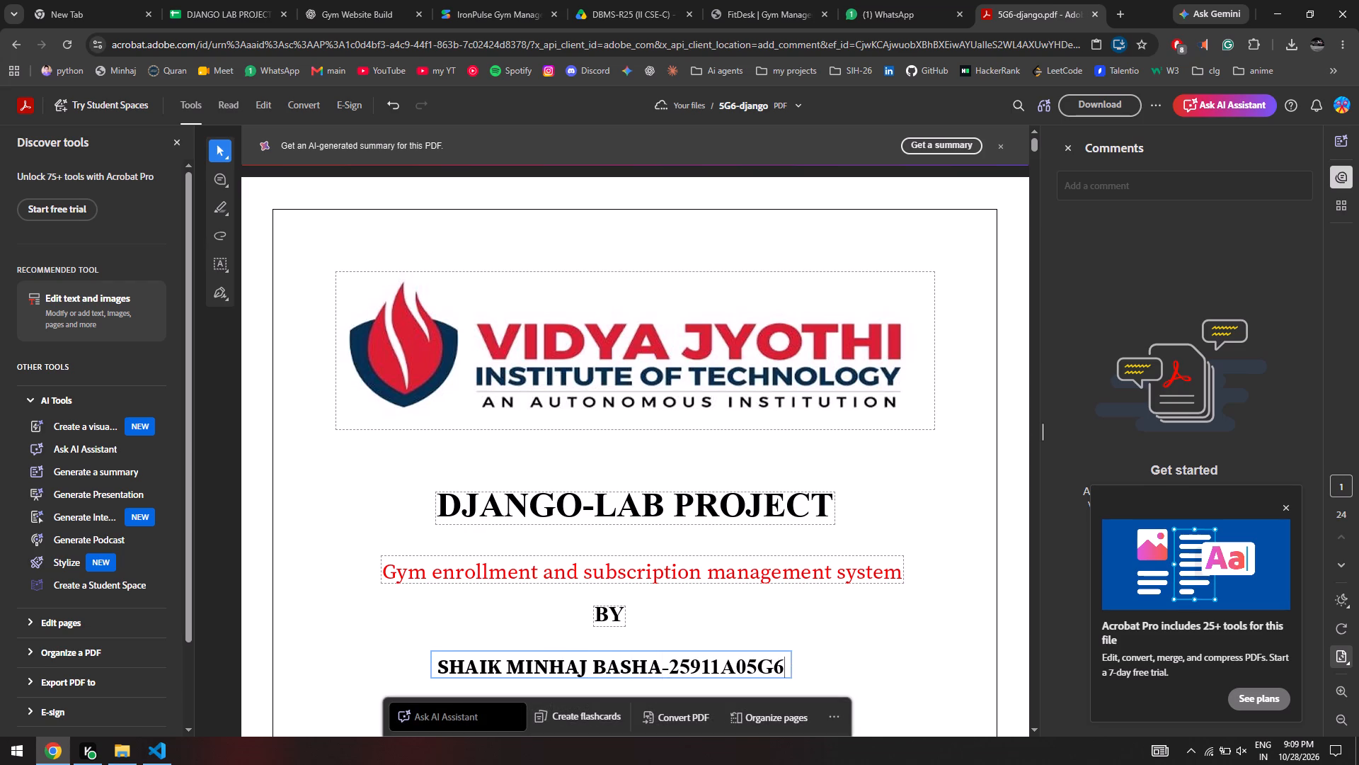
pyautogui.press('BackSpace')
pyautogui.press('BackSpace')
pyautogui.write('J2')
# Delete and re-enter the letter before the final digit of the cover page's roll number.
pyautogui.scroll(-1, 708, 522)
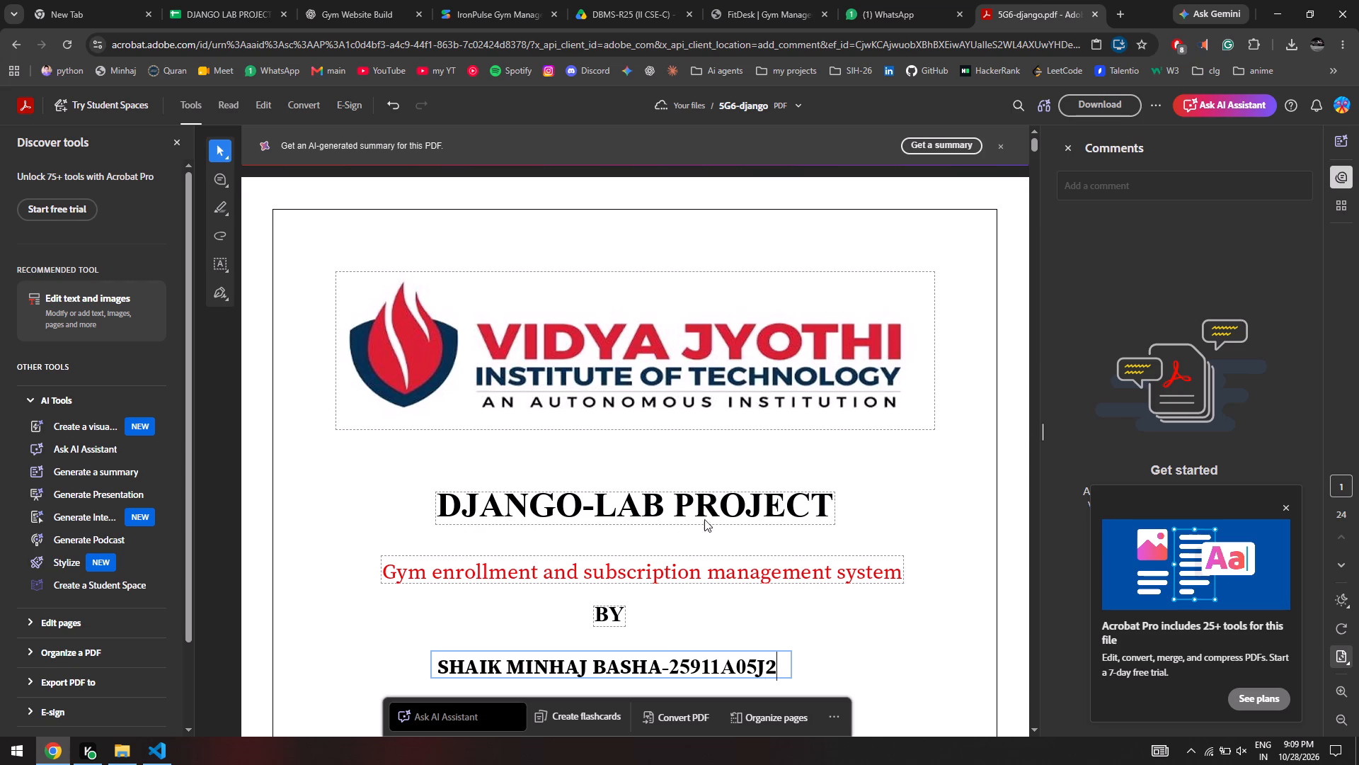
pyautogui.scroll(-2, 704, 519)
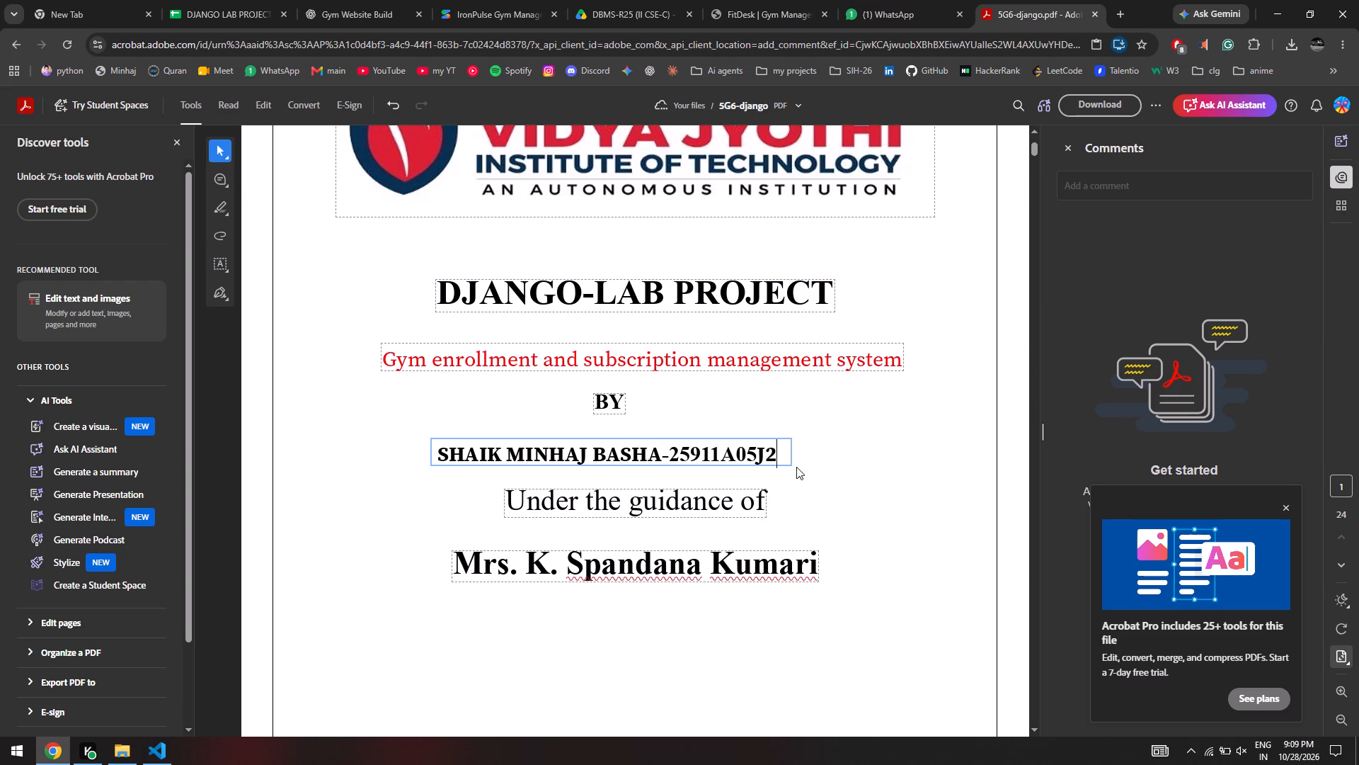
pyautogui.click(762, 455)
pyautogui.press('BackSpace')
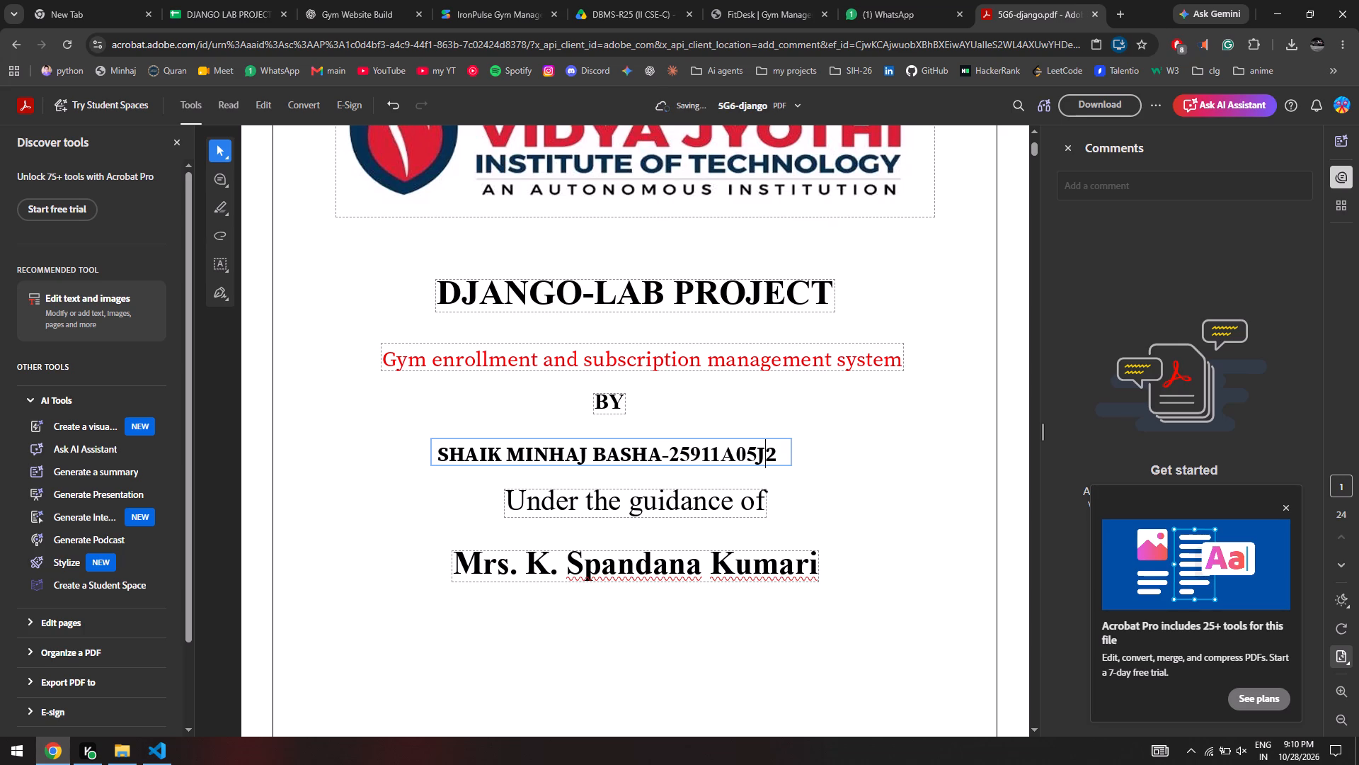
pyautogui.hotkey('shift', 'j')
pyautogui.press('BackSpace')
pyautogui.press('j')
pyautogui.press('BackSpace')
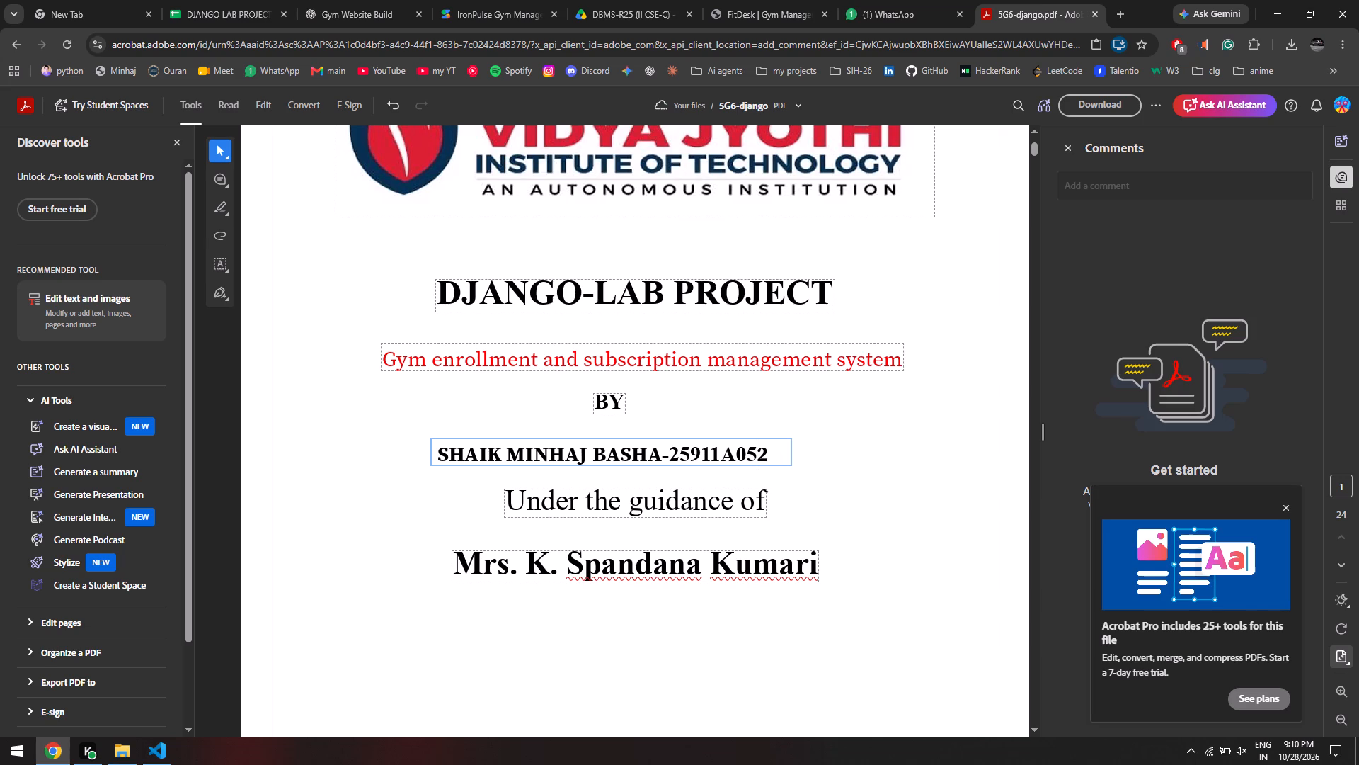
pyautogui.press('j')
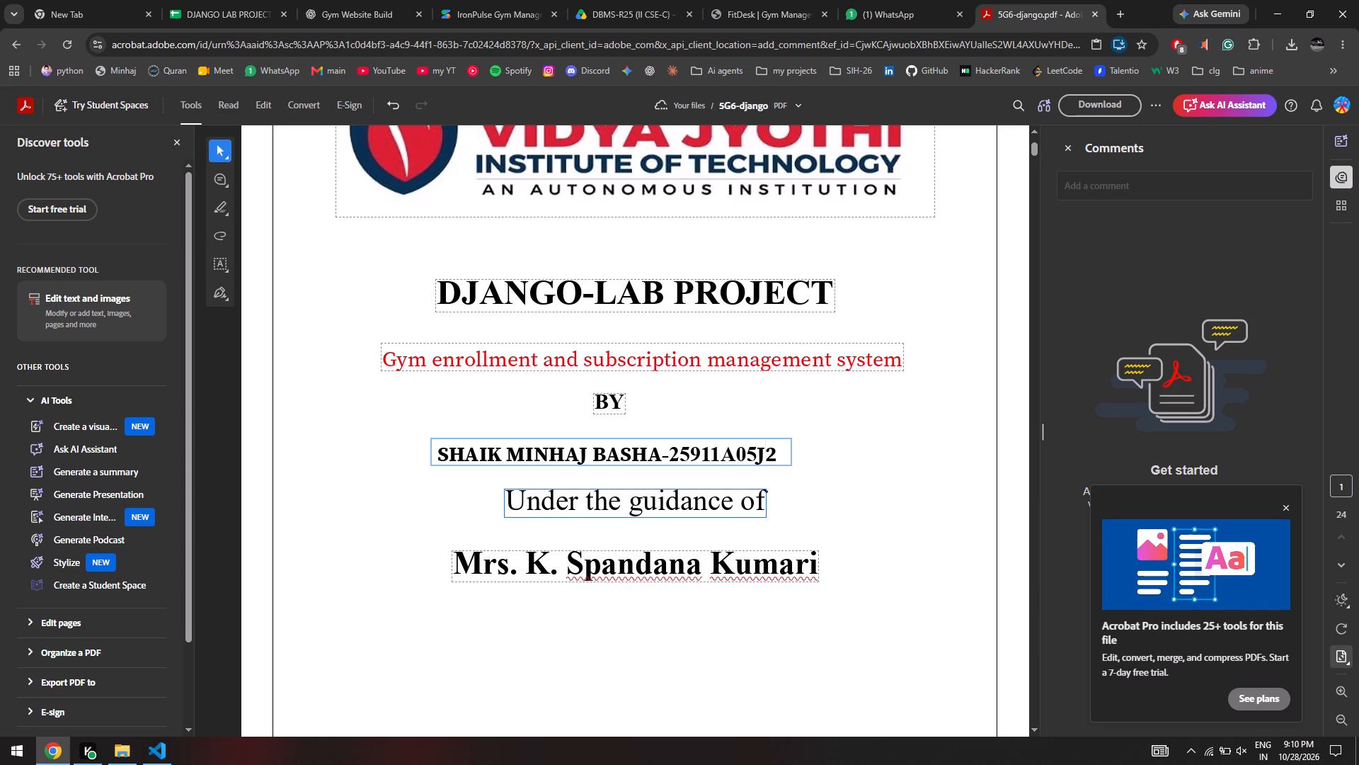
# Open the "ABSTRACT" heading at the bottom of page 1 for editing.
pyautogui.scroll(-7, 574, 507)
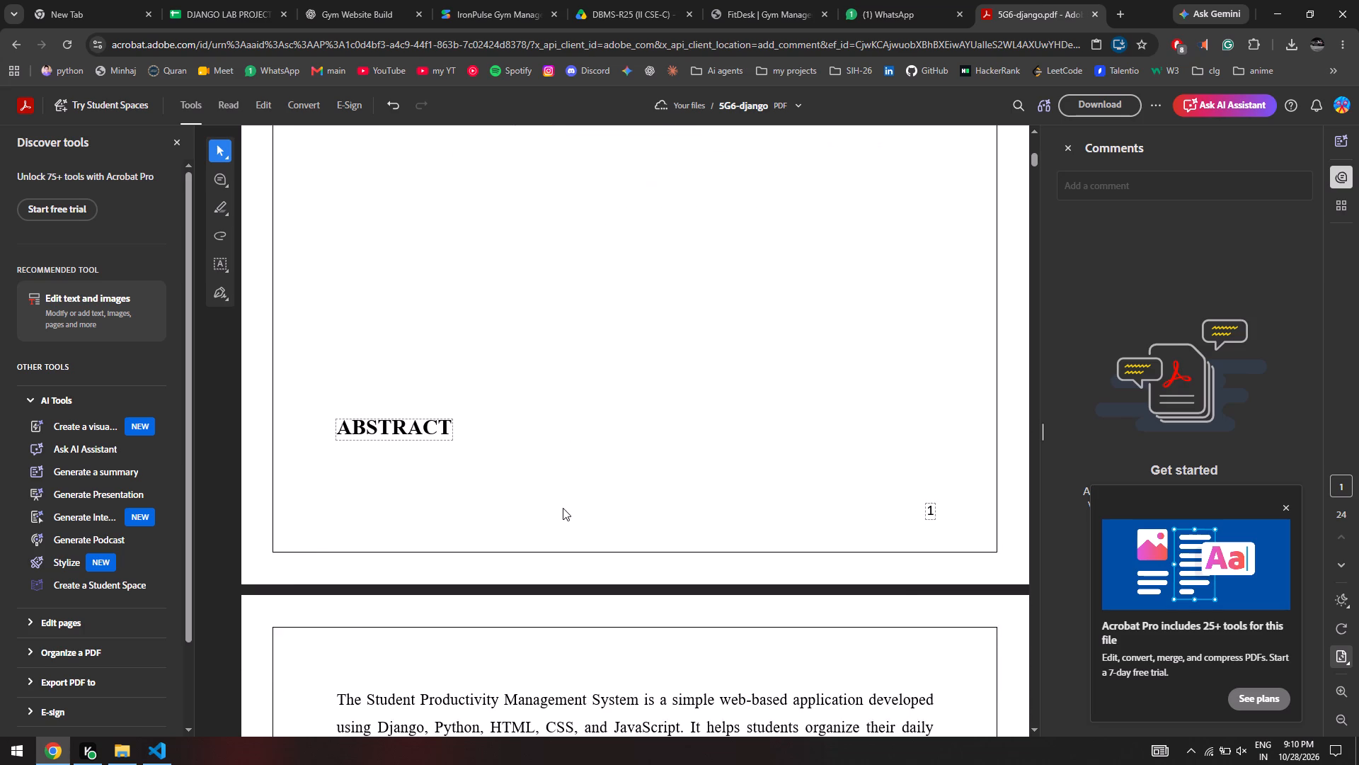
pyautogui.scroll(-2, 542, 513)
pyautogui.scroll(-1, 475, 366)
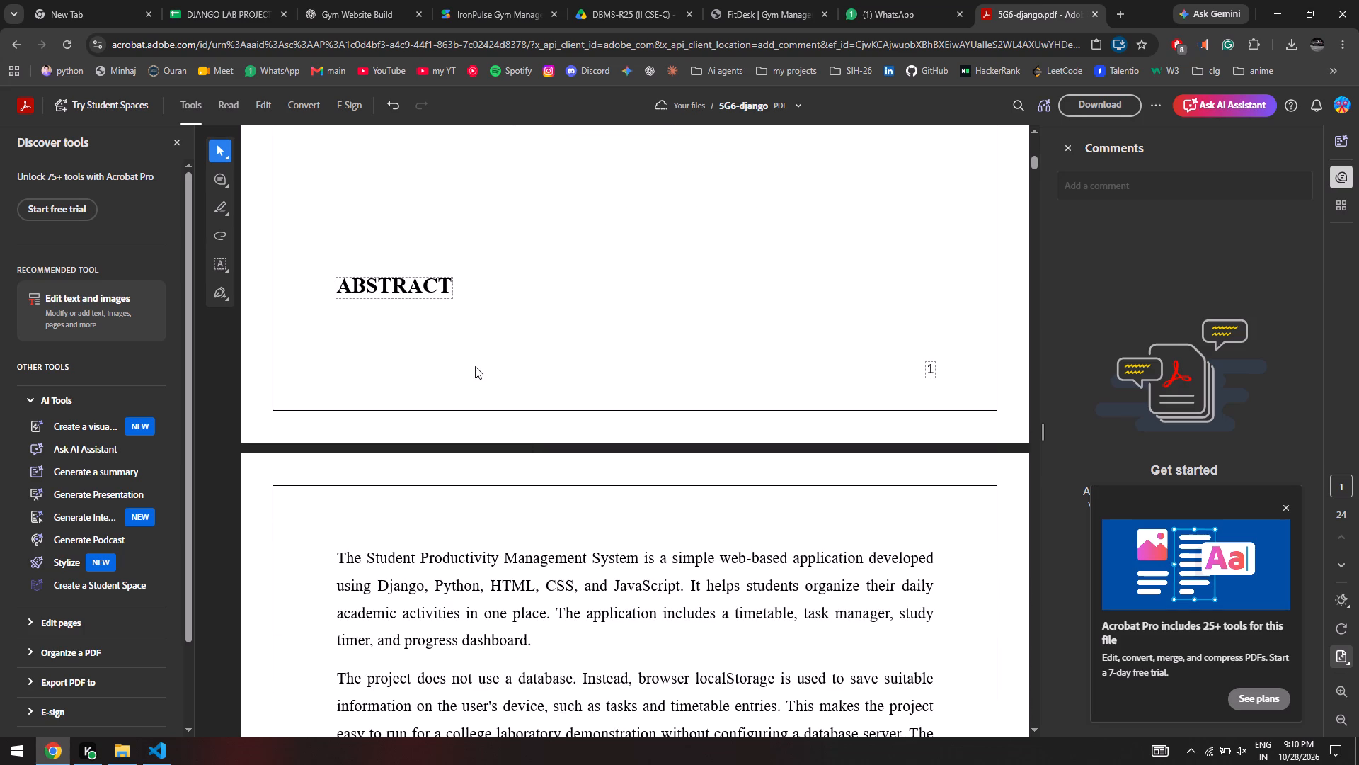
pyautogui.click(420, 212)
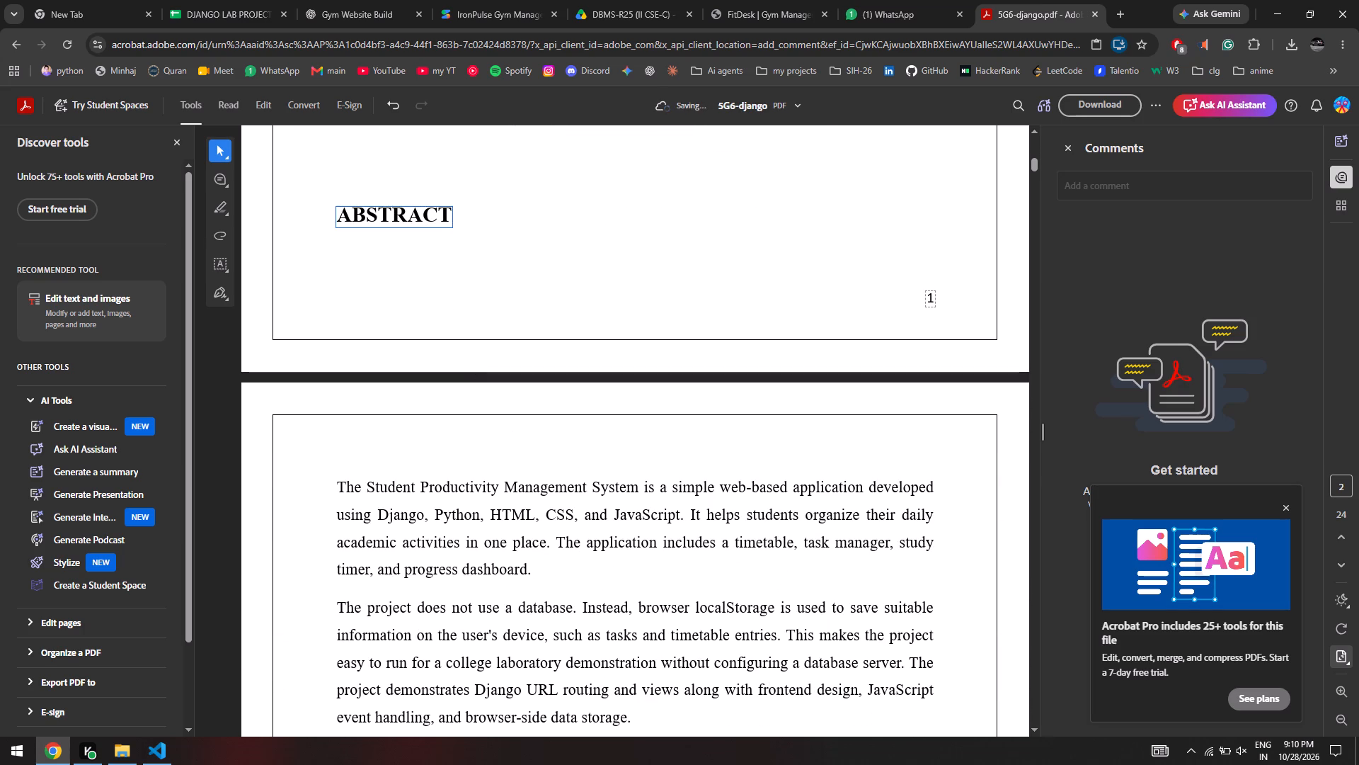
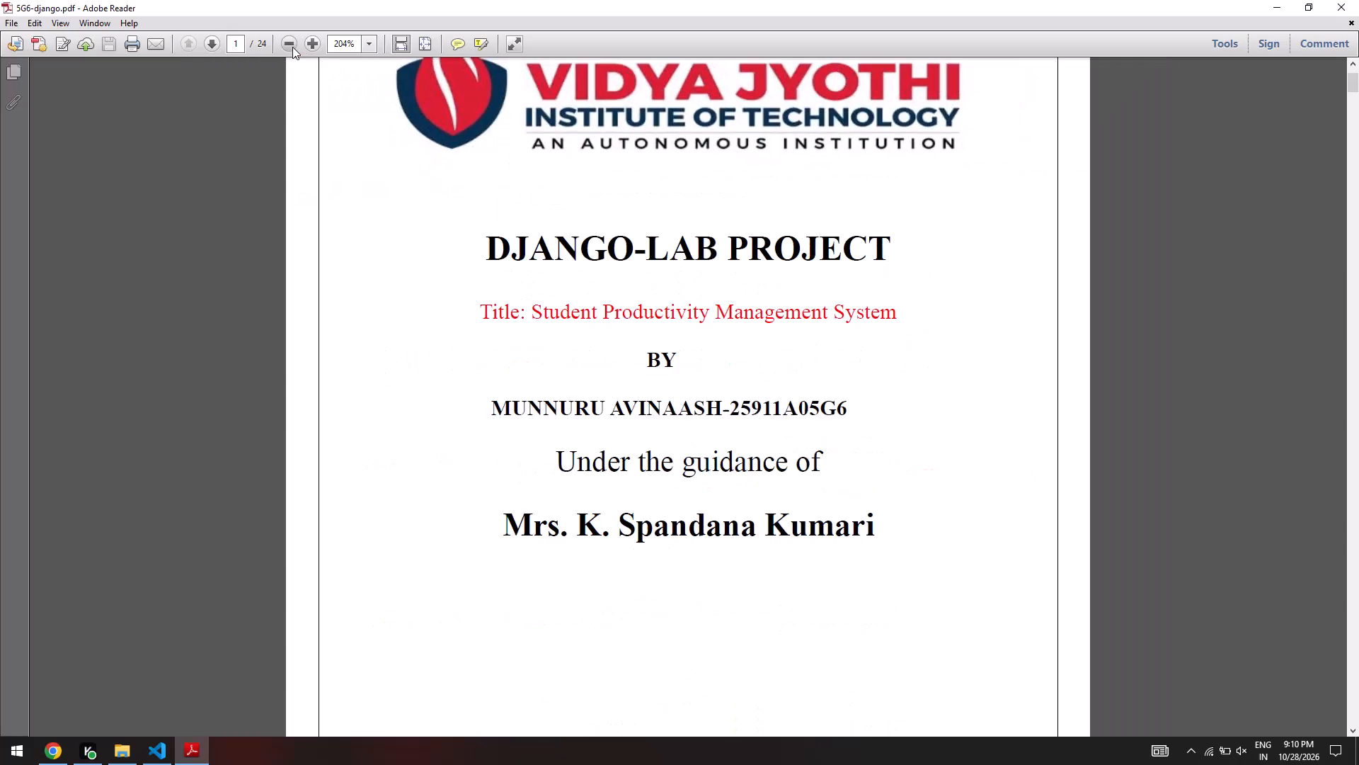
# Return to the online PDF editor and move the "ABSTRACT" heading at the bottom of page 1 to roughly the horizontal centre.
pyautogui.scroll(-19, 367, 272)
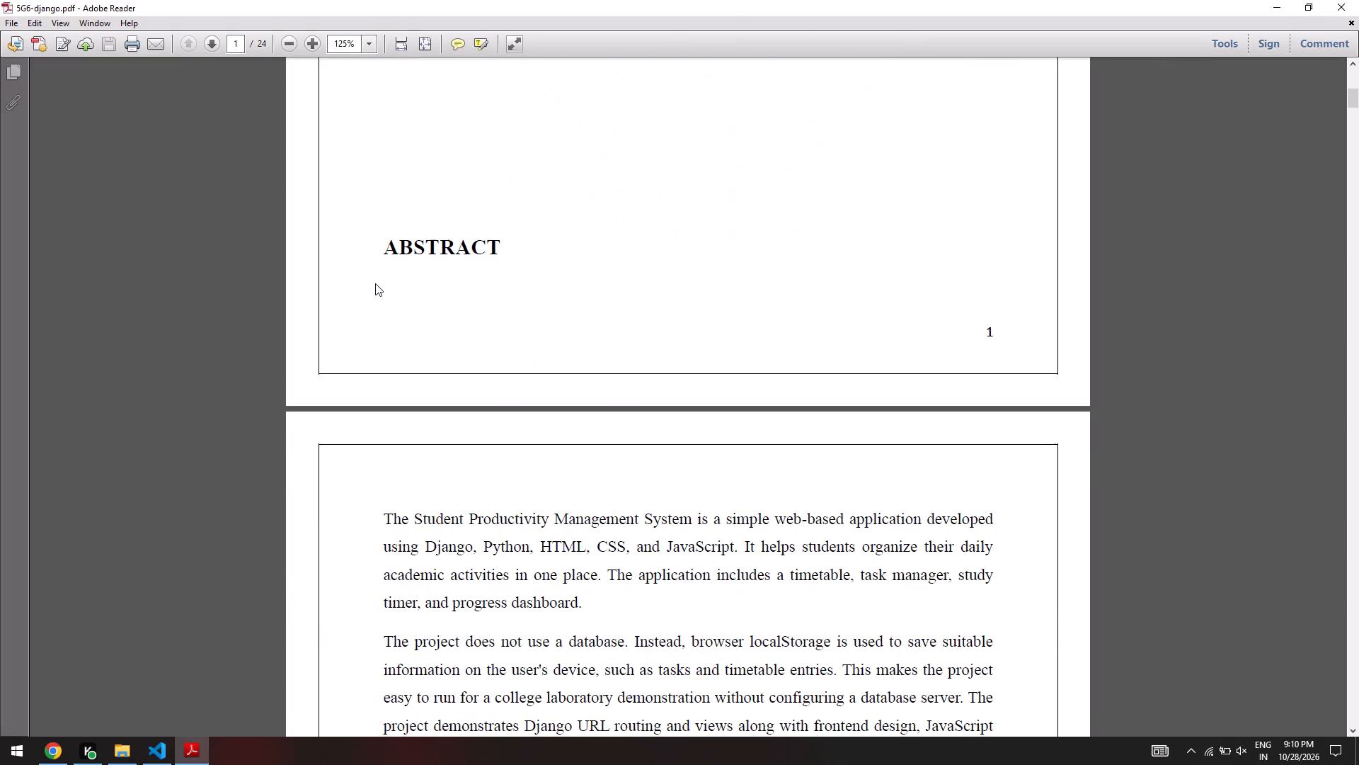
pyautogui.hotkey('alt', 'Tab')
pyautogui.hotkey('alt', 'Tab')
pyautogui.click(375, 303)
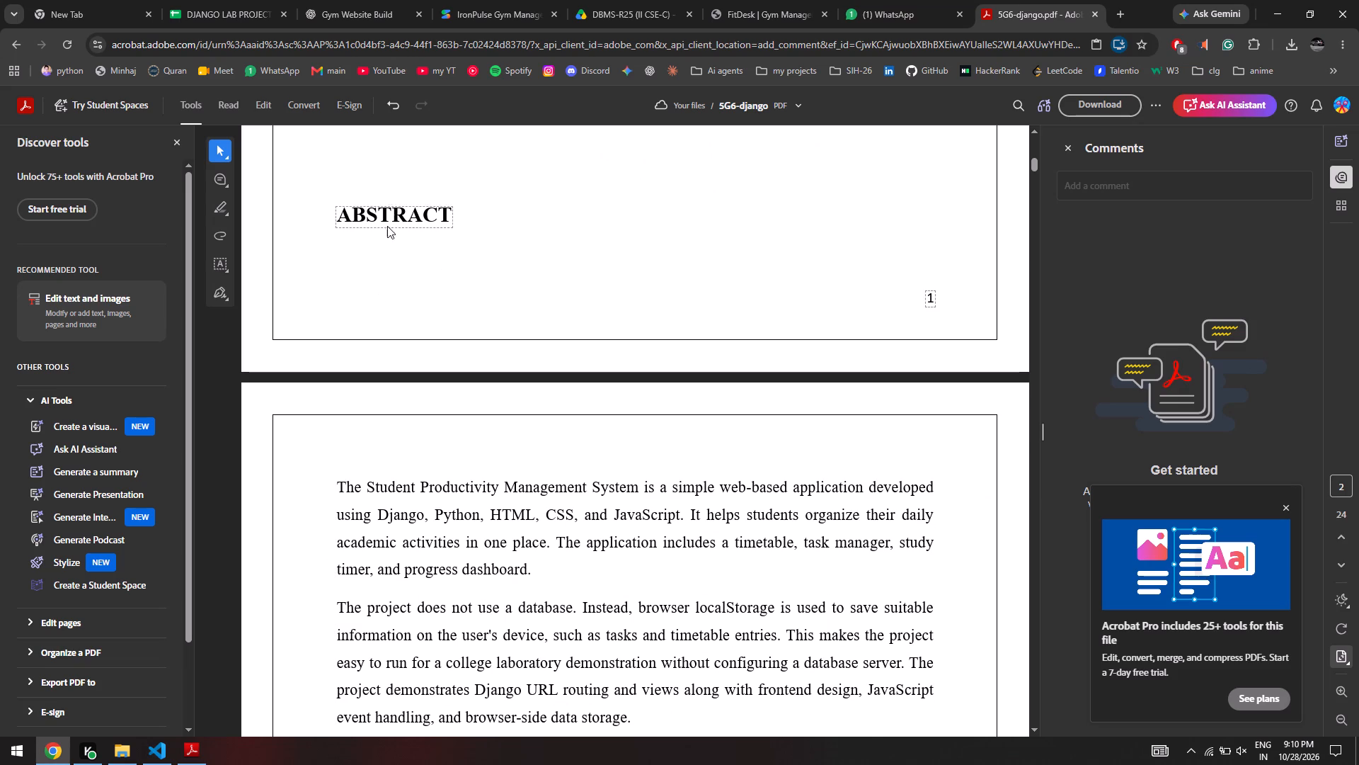
pyautogui.click(392, 214)
pyautogui.click(398, 225)
pyautogui.moveTo(409, 227); pyautogui.dragTo(498, 381)
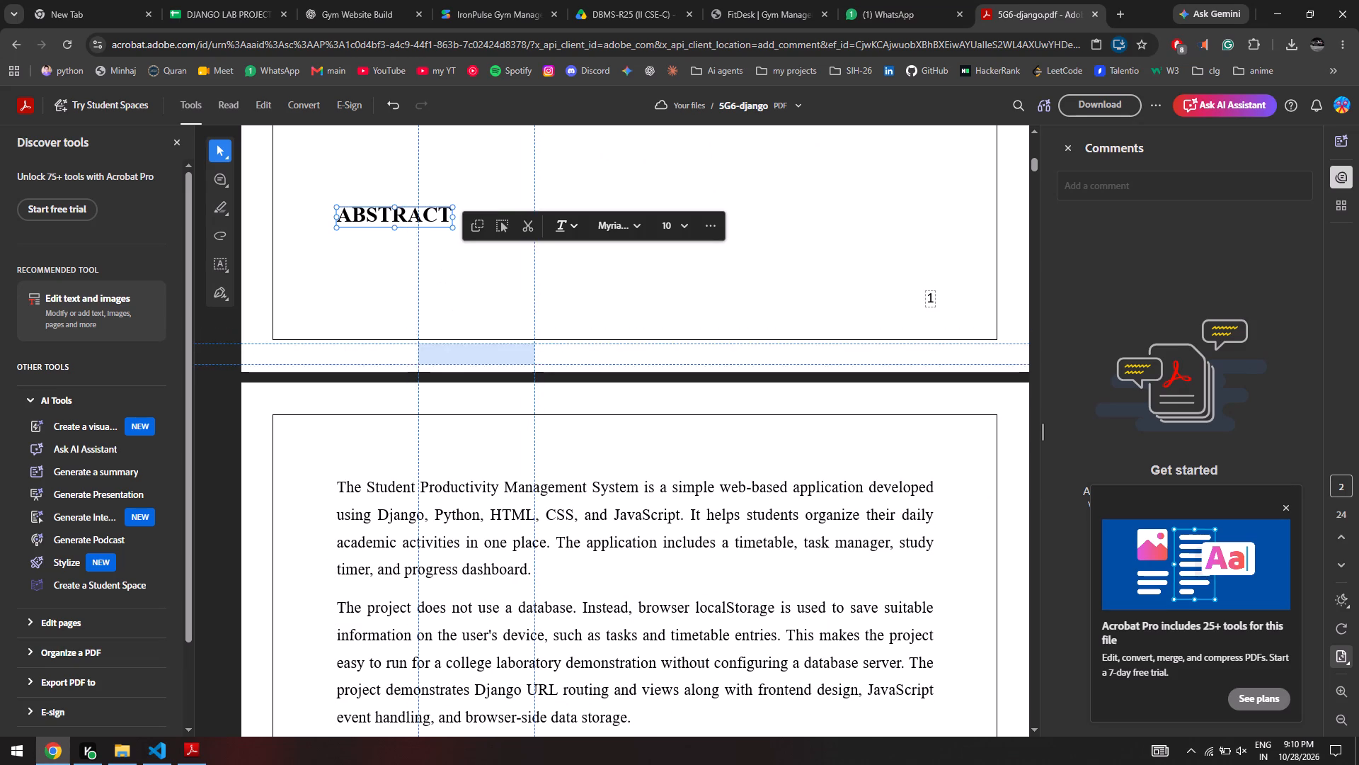
pyautogui.moveTo(498, 381); pyautogui.dragTo(607, 397)
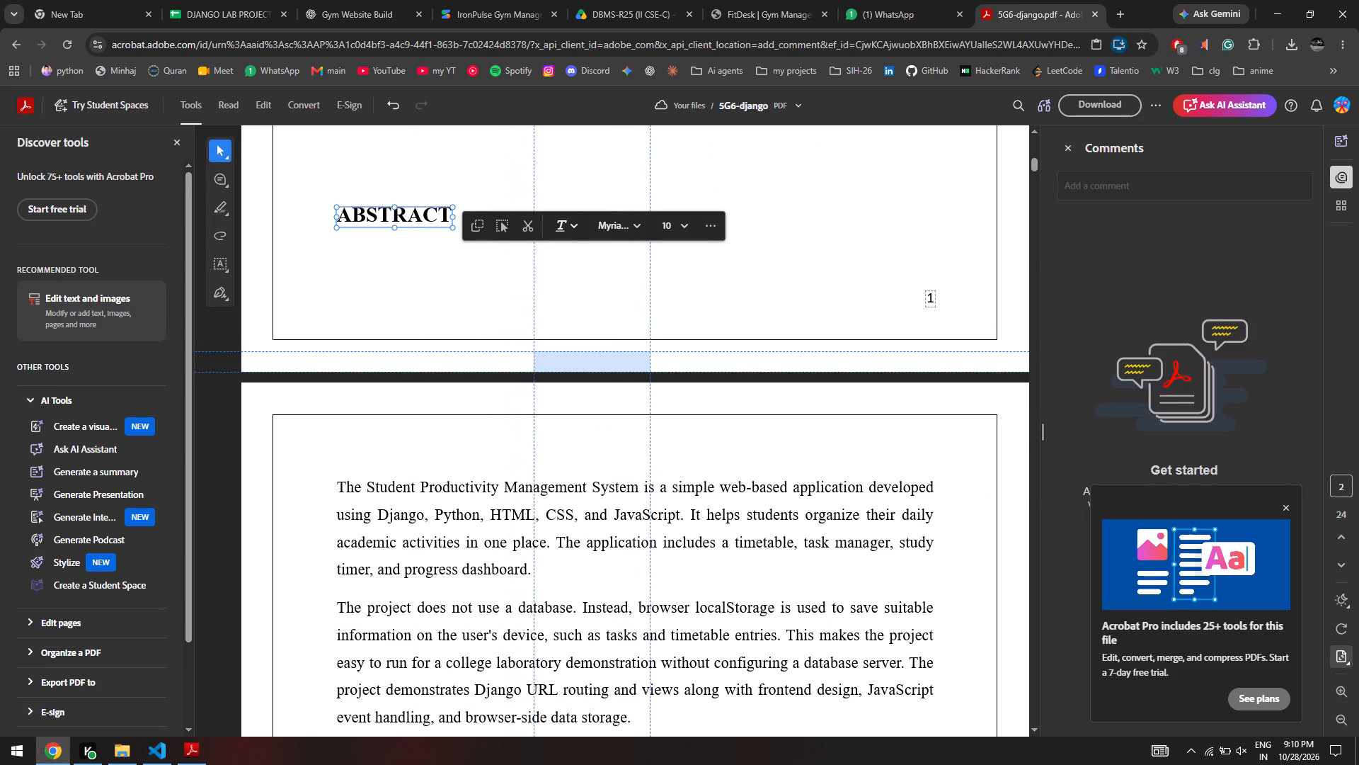
pyautogui.moveTo(607, 397); pyautogui.dragTo(617, 244)
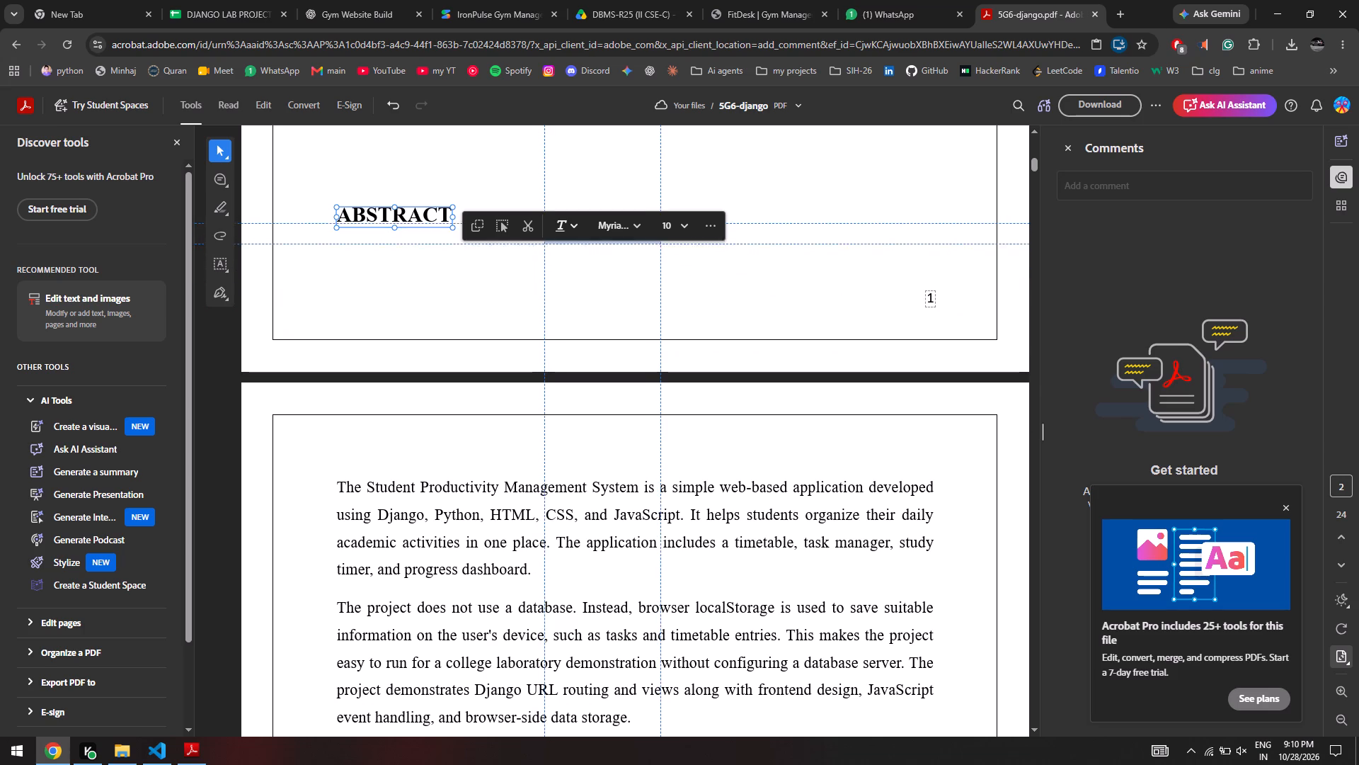
pyautogui.moveTo(617, 244); pyautogui.dragTo(621, 236)
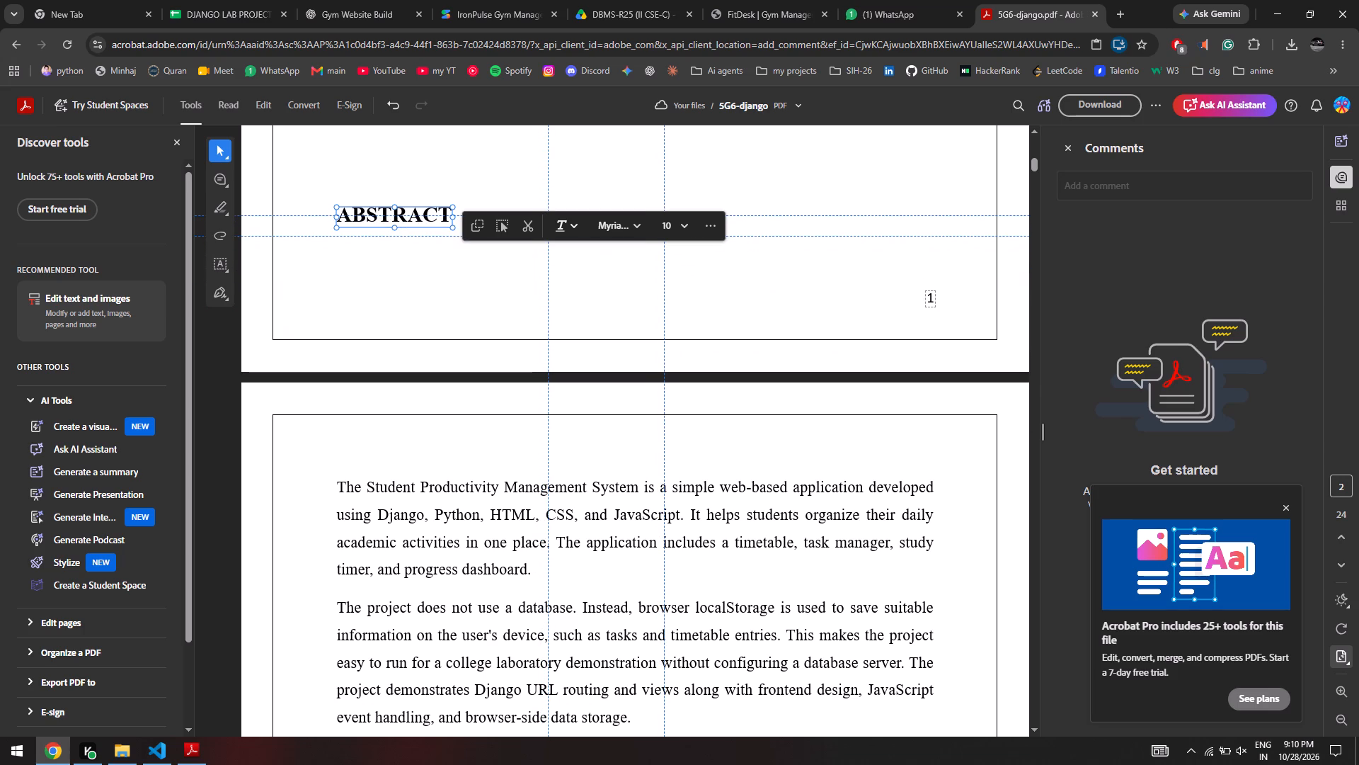
pyautogui.moveTo(621, 236); pyautogui.dragTo(522, 246)
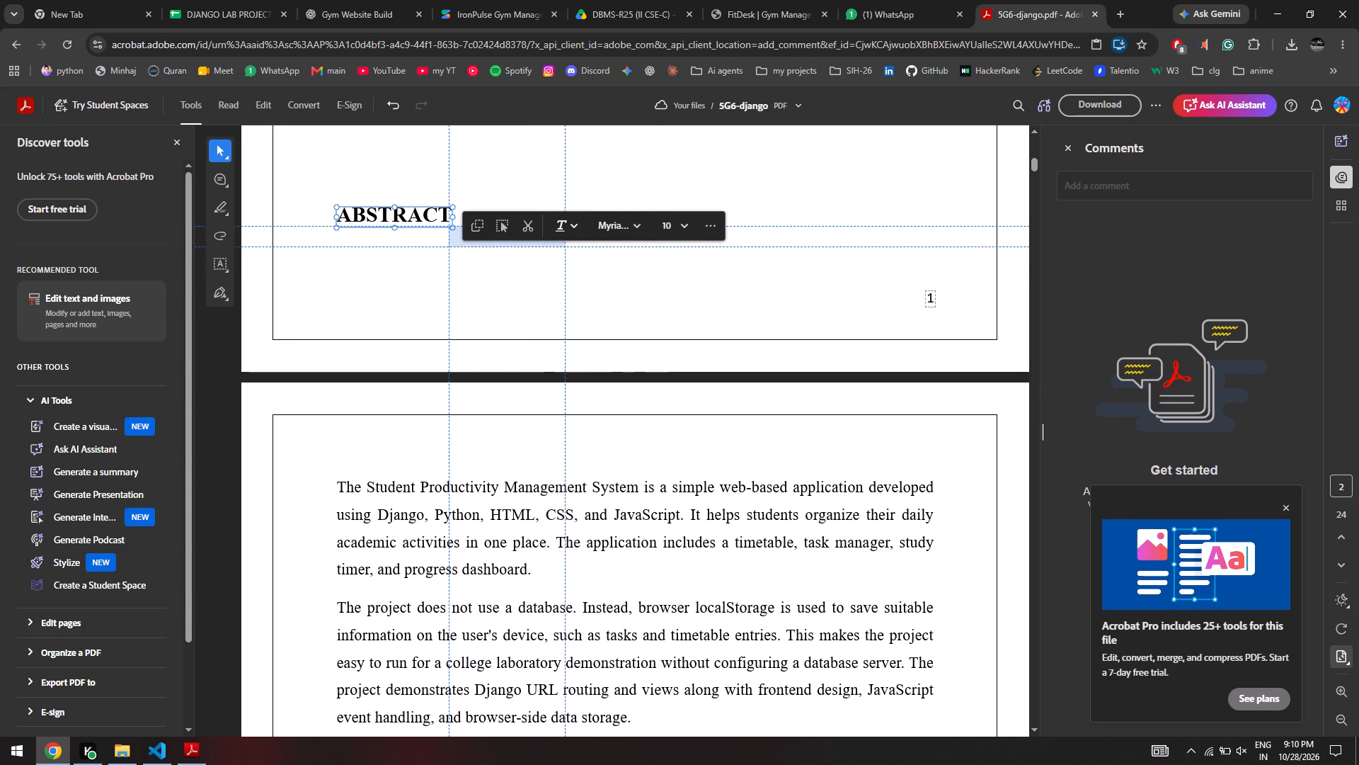
pyautogui.moveTo(522, 246); pyautogui.dragTo(631, 240)
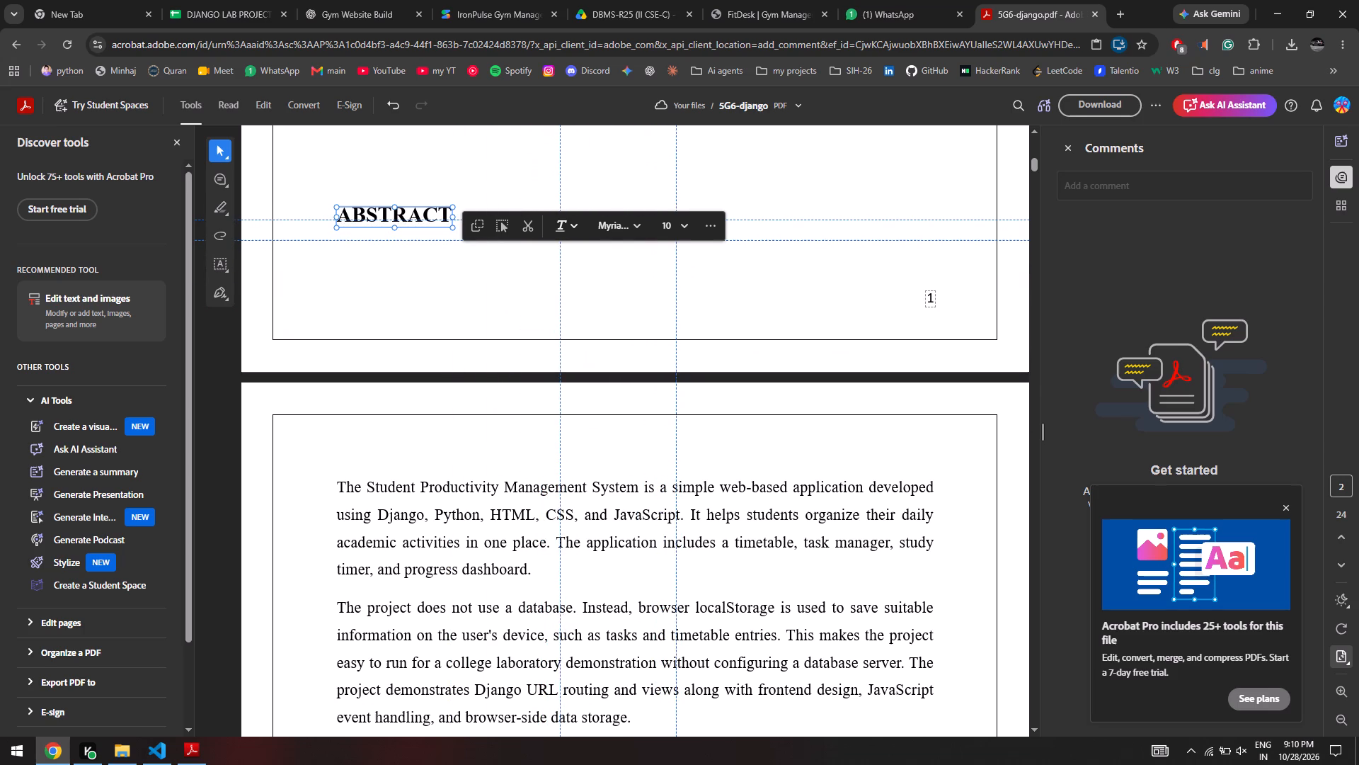
pyautogui.moveTo(631, 240); pyautogui.dragTo(629, 241)
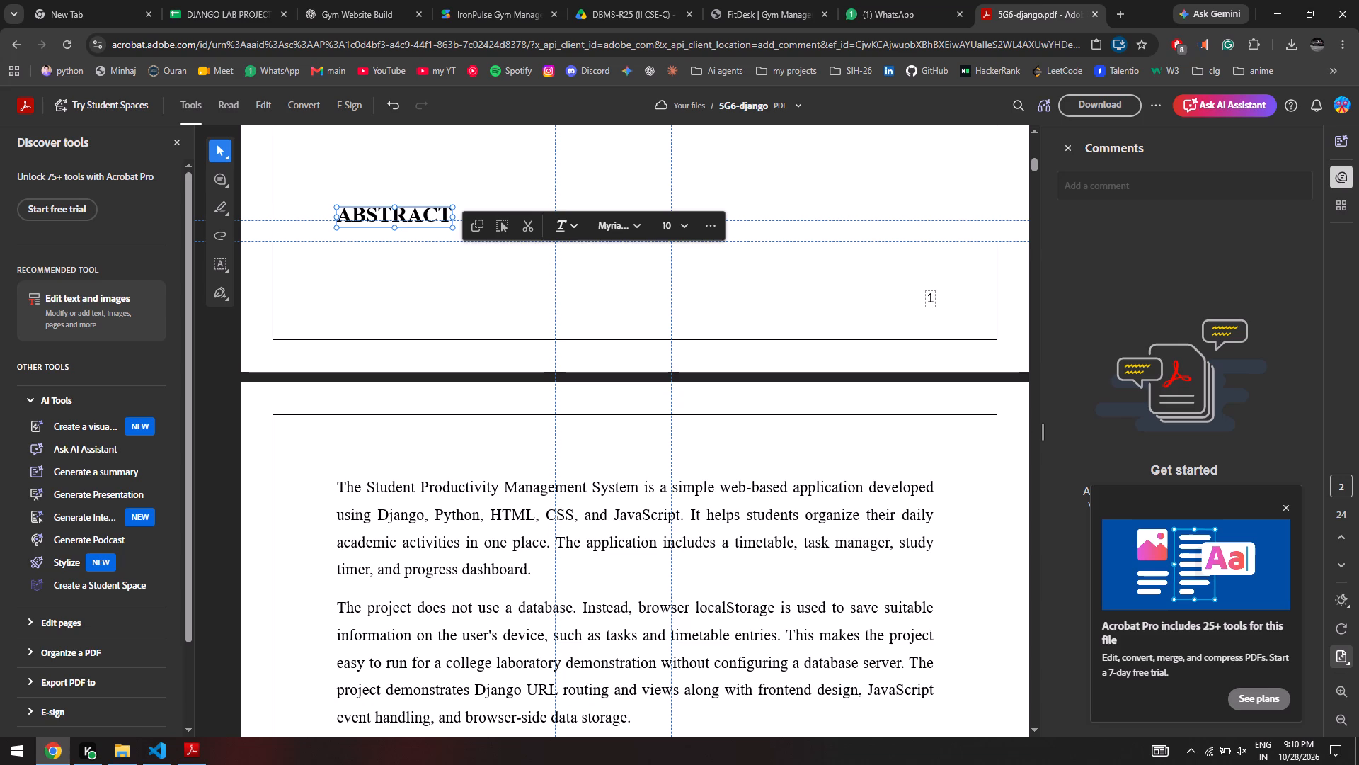
pyautogui.moveTo(629, 241); pyautogui.dragTo(627, 242)
pyautogui.click(618, 278)
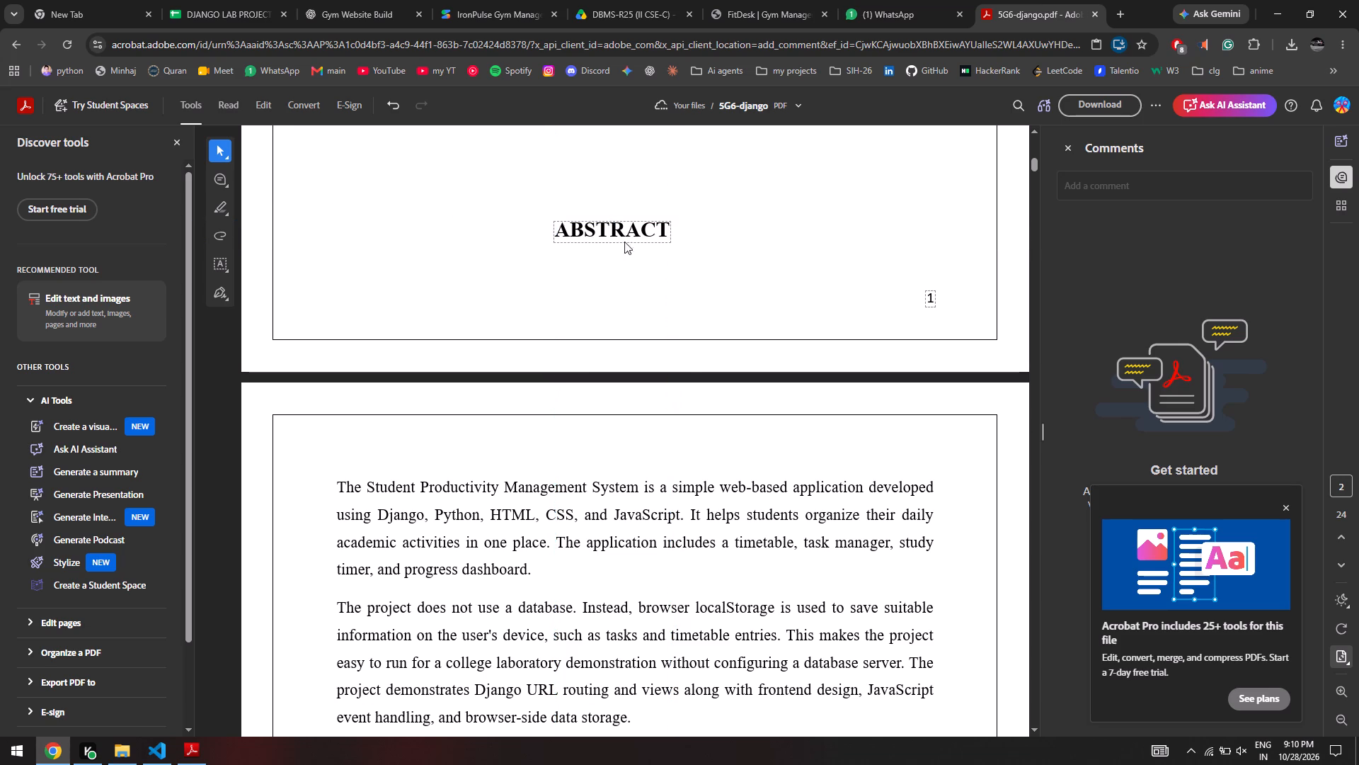
# Copy the "ABSTRACT" heading onto page 2, centred above the first abstract paragraph.
pyautogui.click(625, 240)
pyautogui.click(632, 239)
pyautogui.click(631, 242)
pyautogui.hotkey('ctrl', 'c')
pyautogui.click(584, 454)
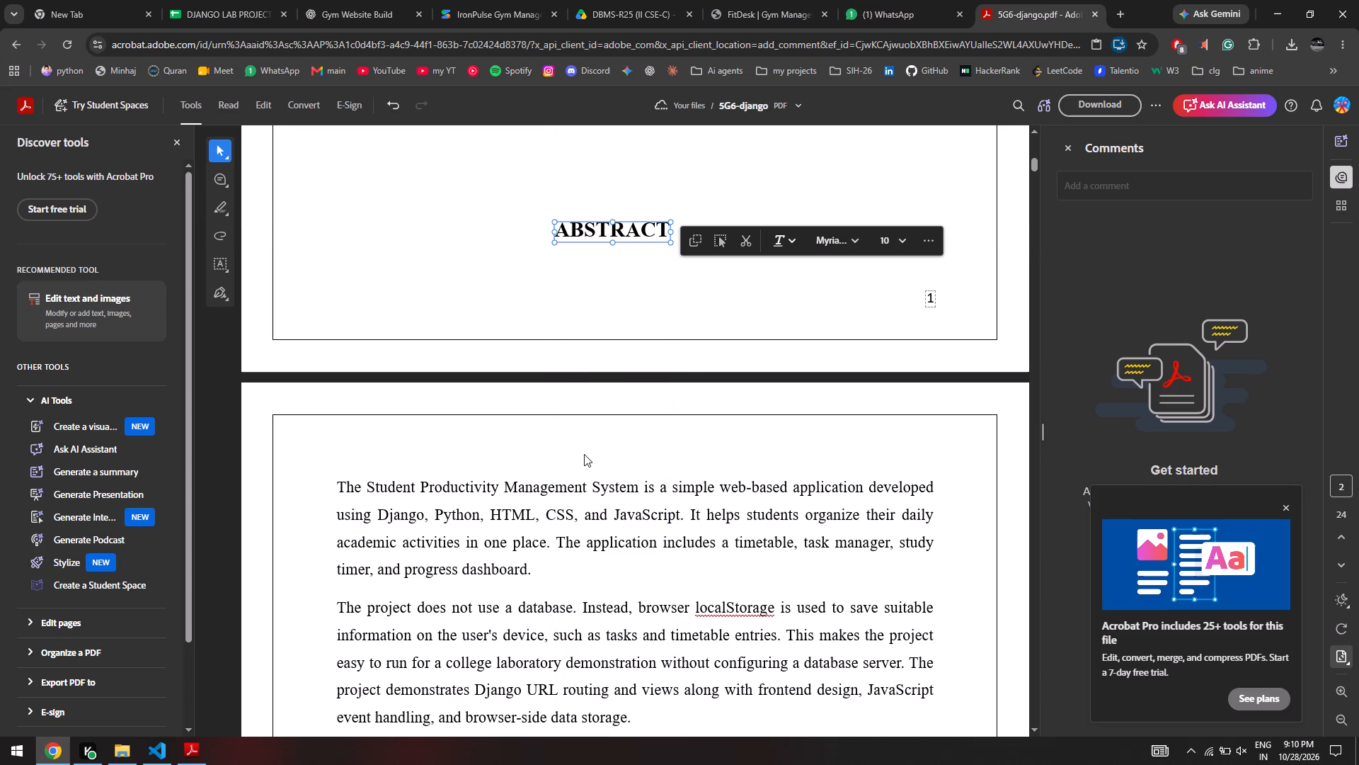
pyautogui.click(628, 448)
pyautogui.hotkey('ctrl', 'v')
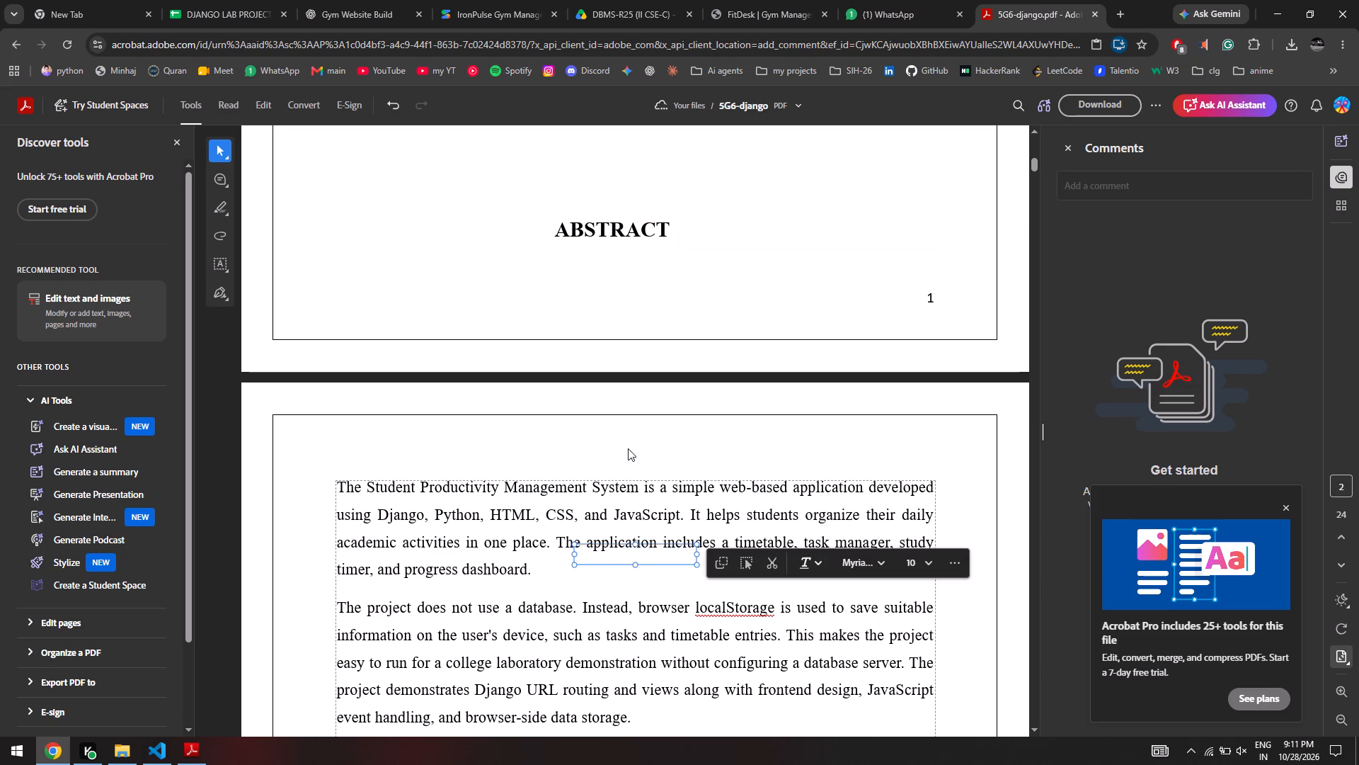
pyautogui.moveTo(649, 565); pyautogui.dragTo(636, 450)
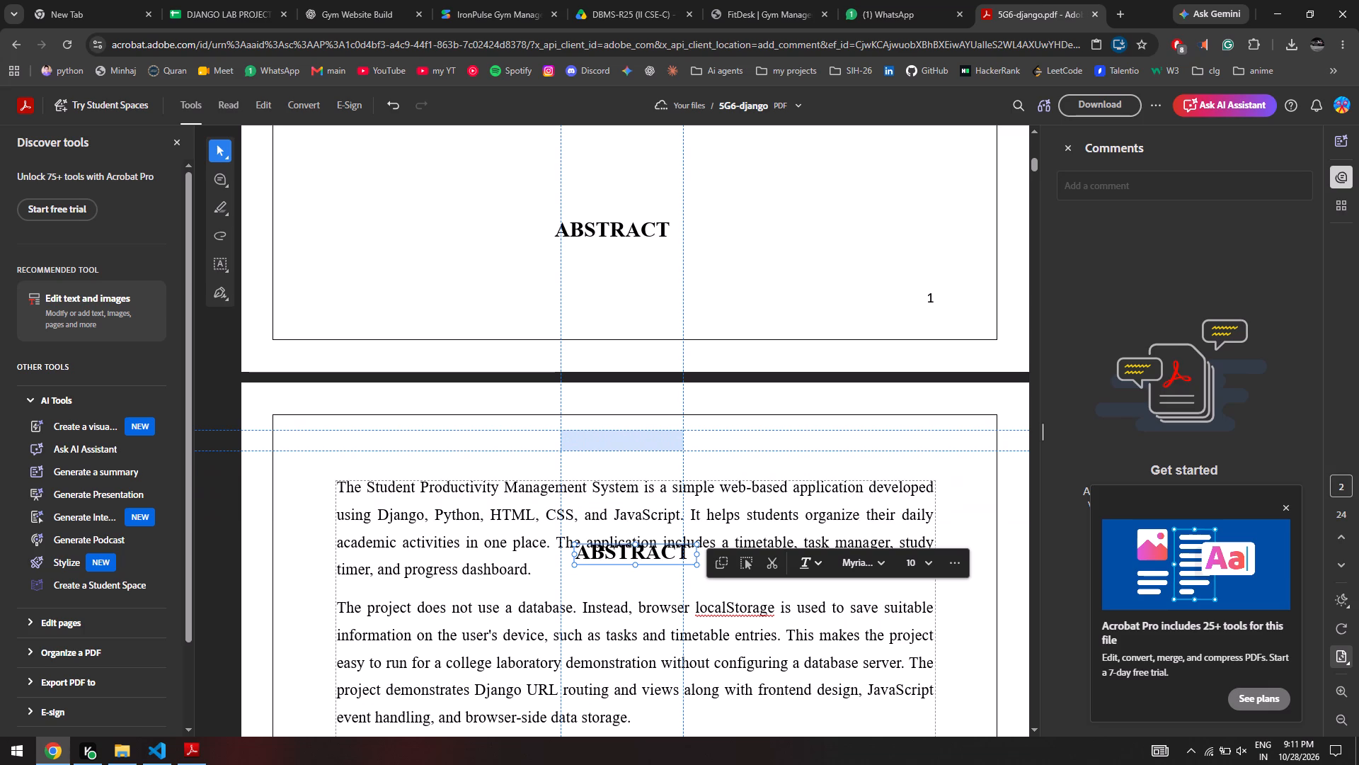
pyautogui.moveTo(636, 450); pyautogui.dragTo(629, 450)
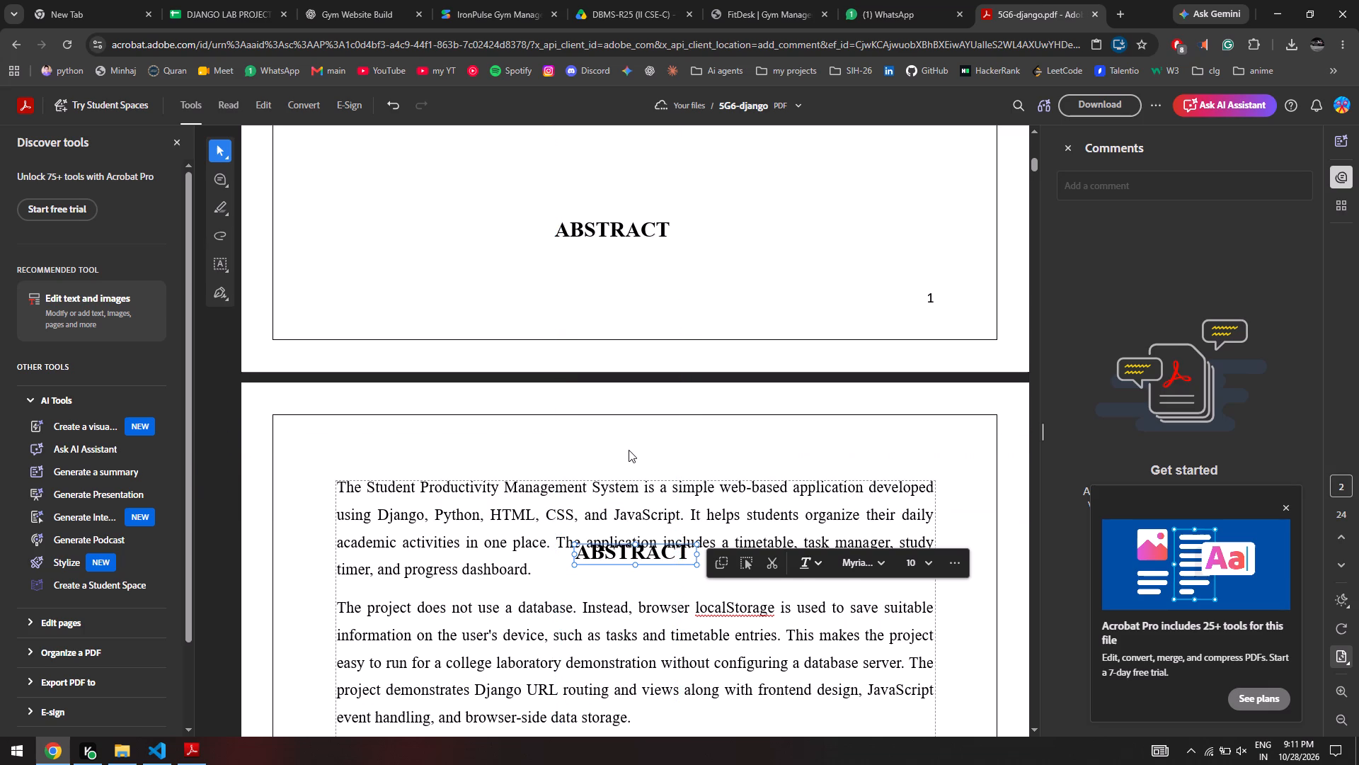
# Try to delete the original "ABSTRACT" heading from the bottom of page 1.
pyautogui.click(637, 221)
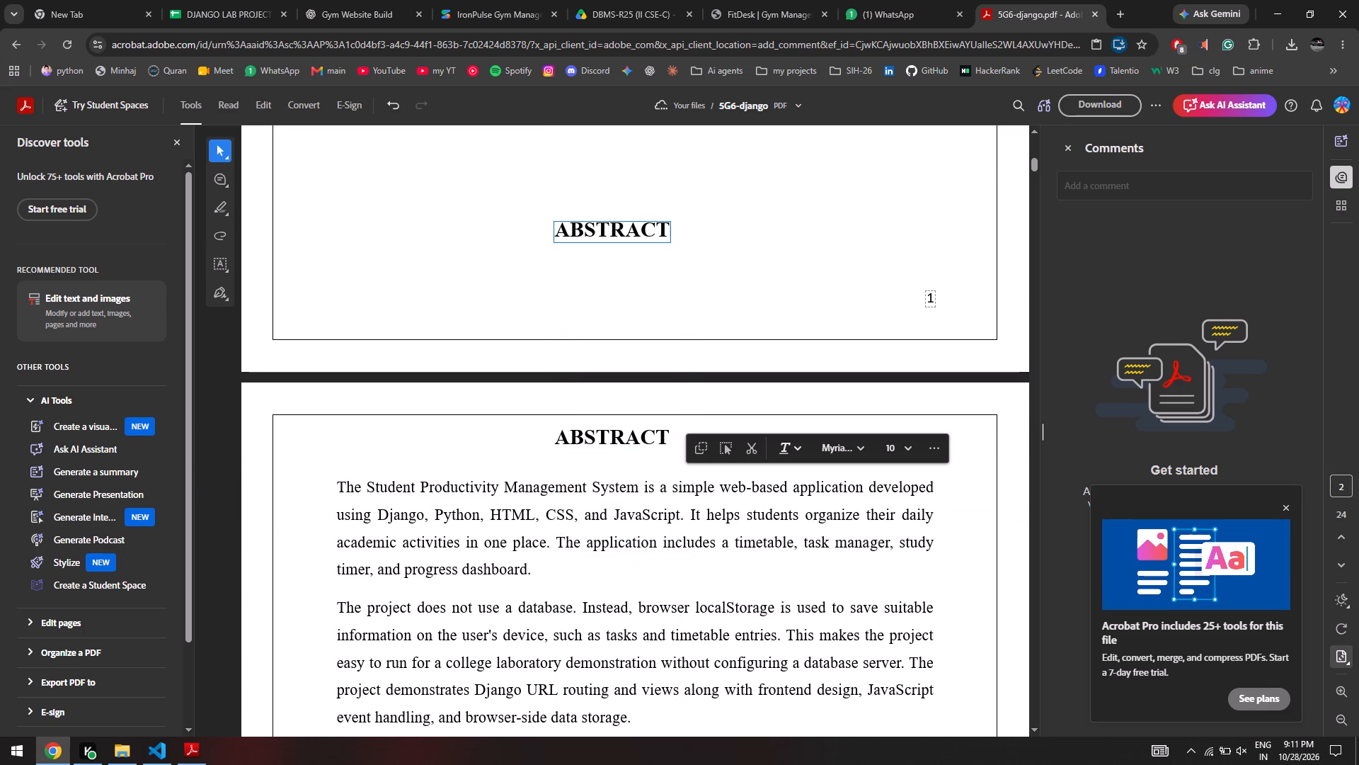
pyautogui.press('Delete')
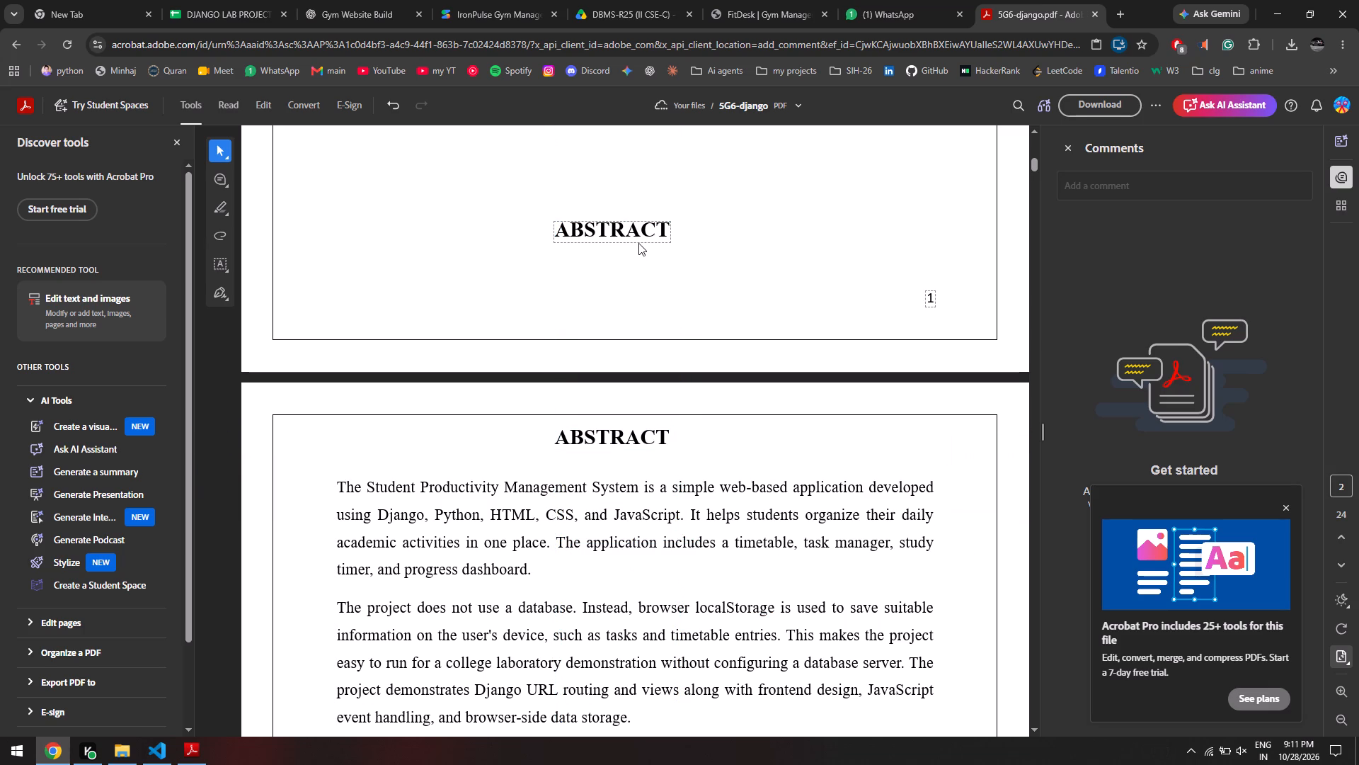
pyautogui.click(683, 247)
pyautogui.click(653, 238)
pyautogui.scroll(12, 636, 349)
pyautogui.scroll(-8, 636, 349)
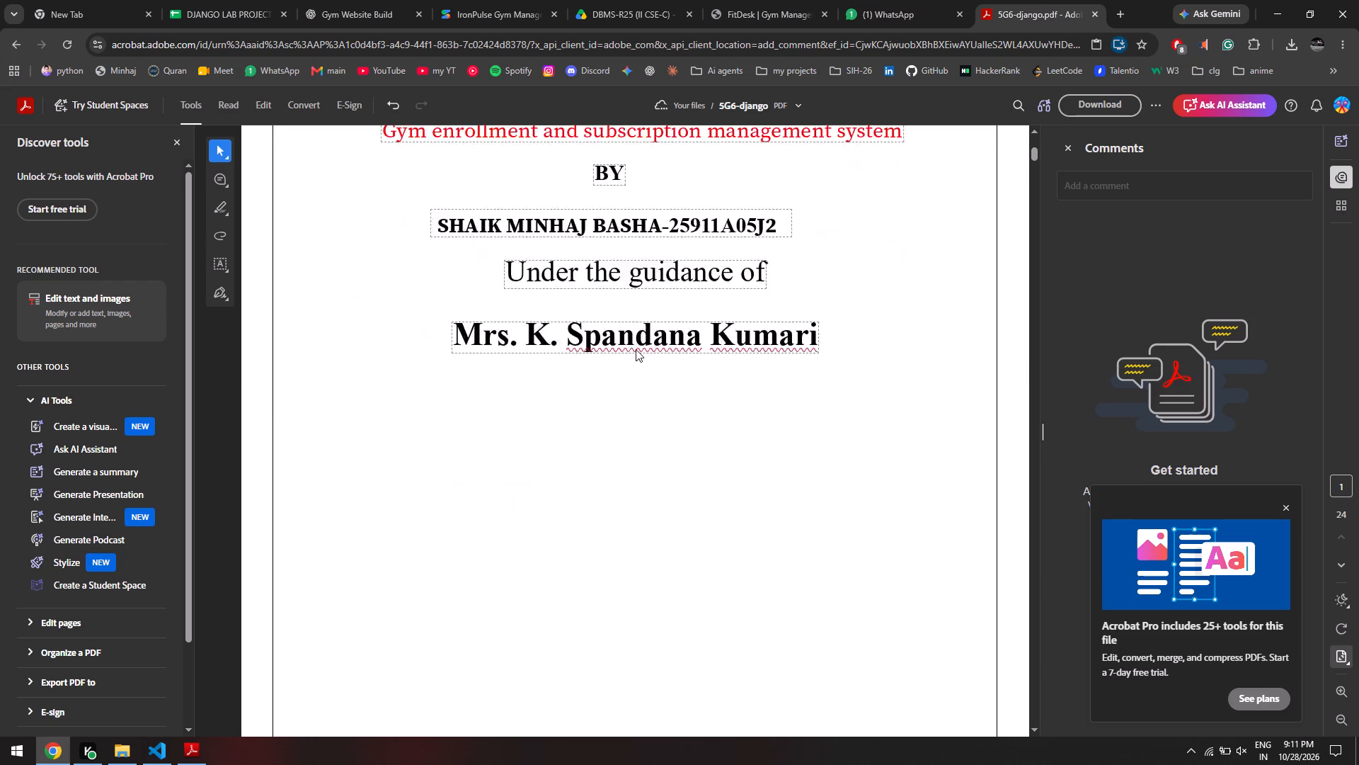
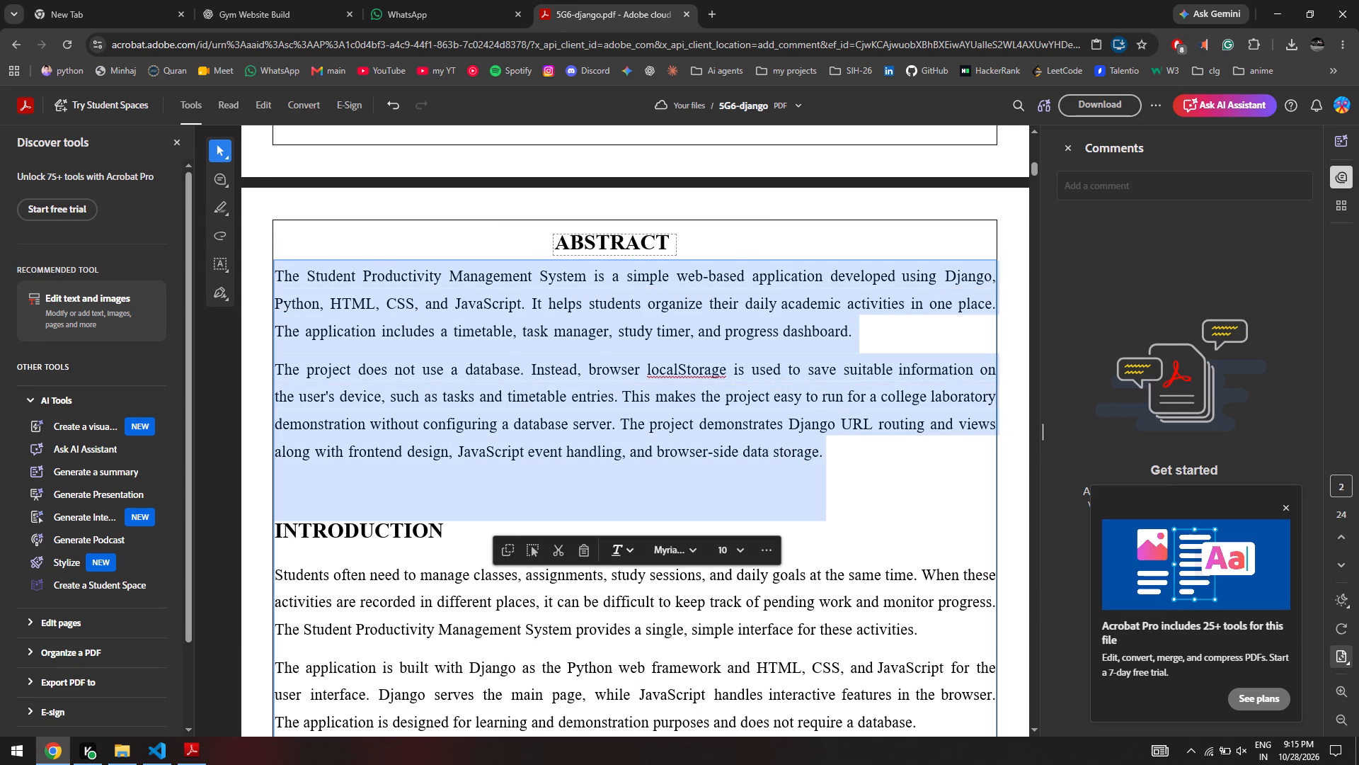
pyautogui.press('BackSpace')
pyautogui.press('BackSpace')
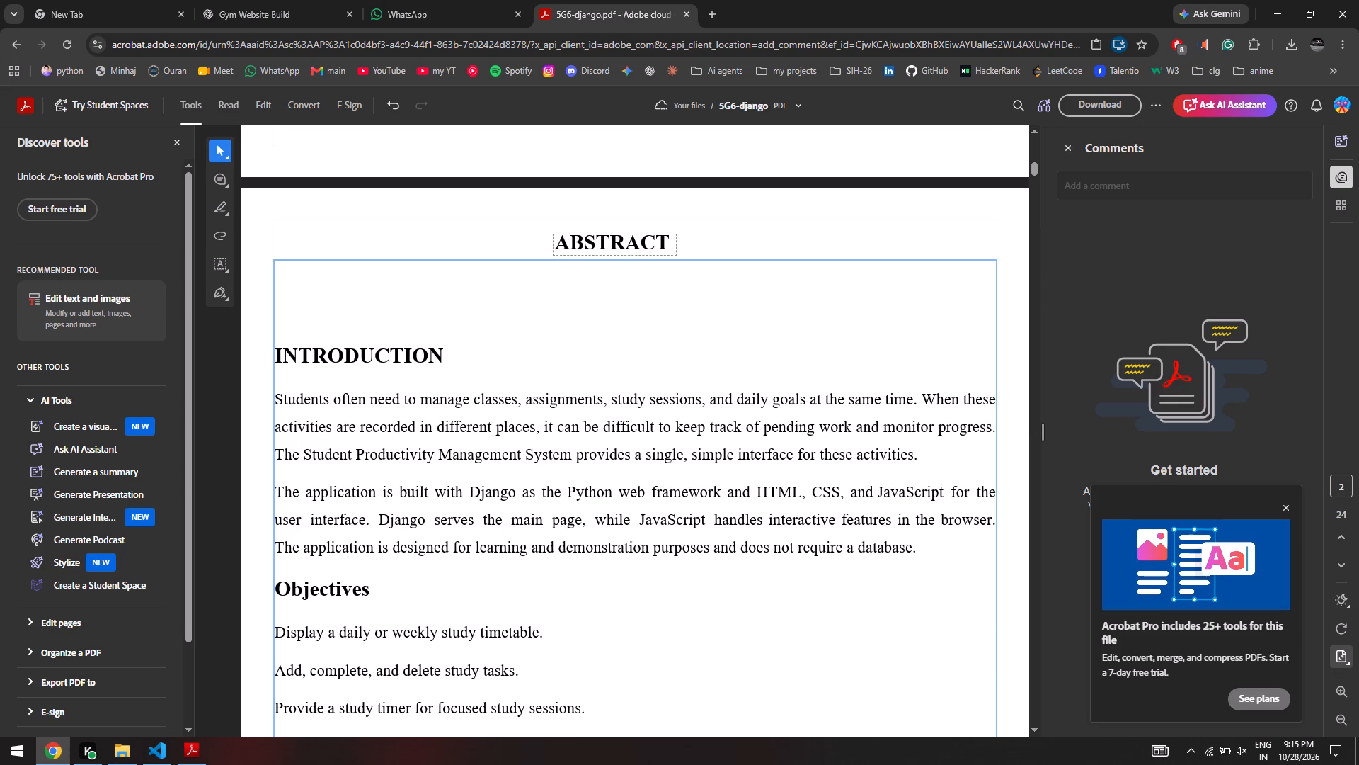
pyautogui.hotkey('ctrl', 'v')
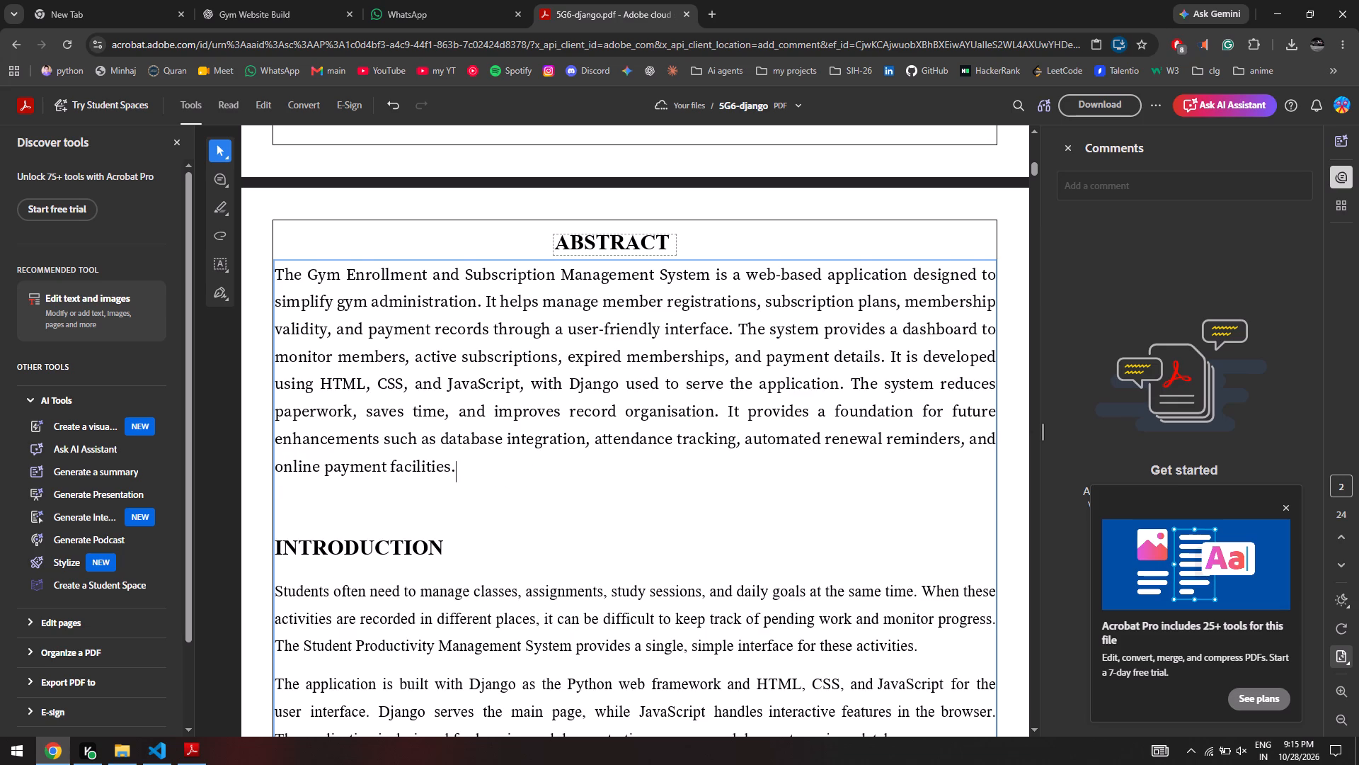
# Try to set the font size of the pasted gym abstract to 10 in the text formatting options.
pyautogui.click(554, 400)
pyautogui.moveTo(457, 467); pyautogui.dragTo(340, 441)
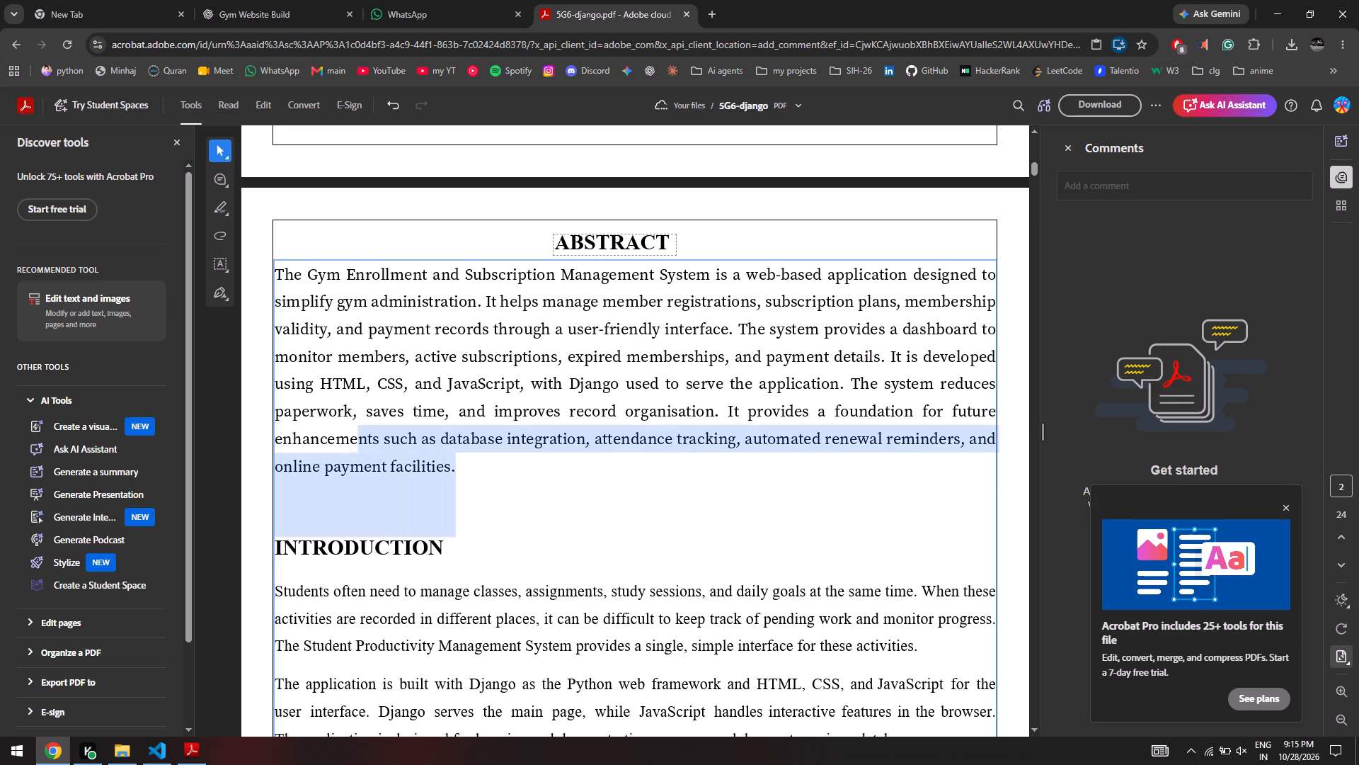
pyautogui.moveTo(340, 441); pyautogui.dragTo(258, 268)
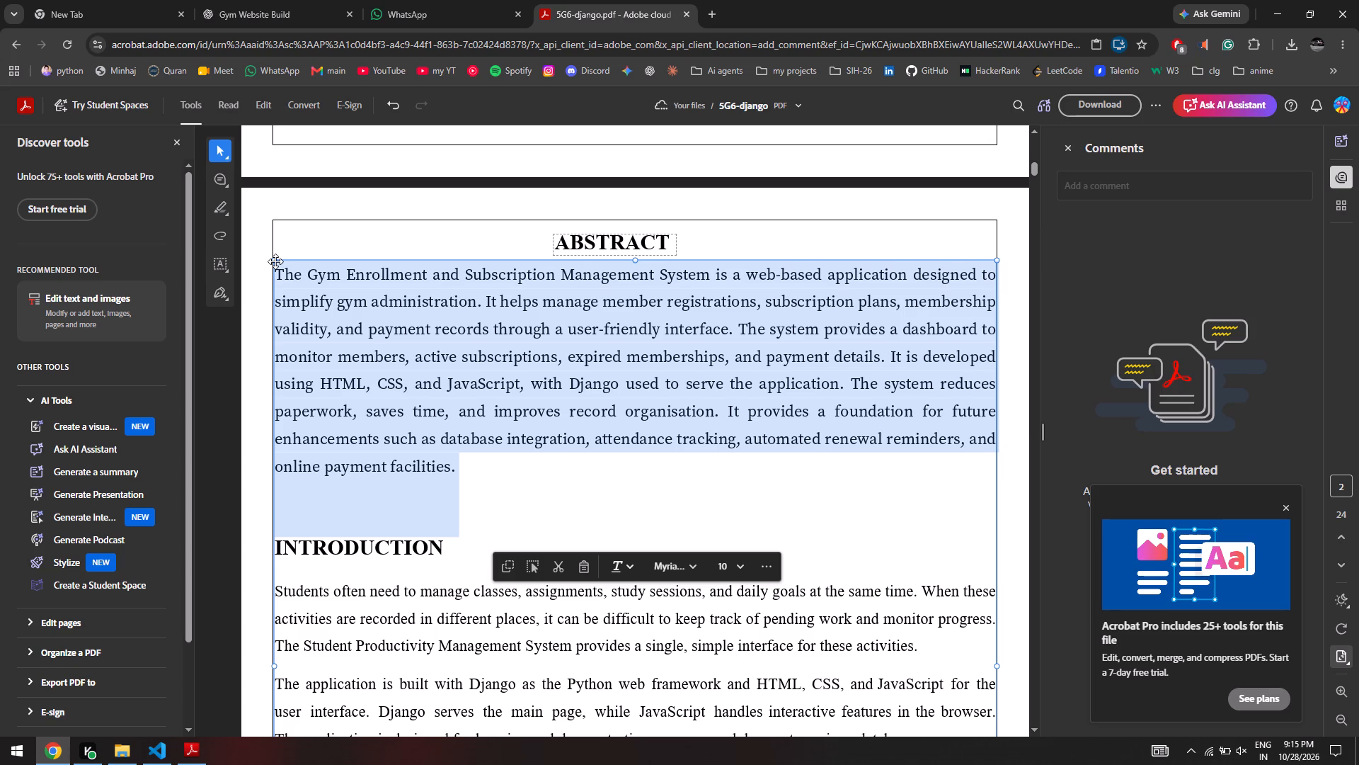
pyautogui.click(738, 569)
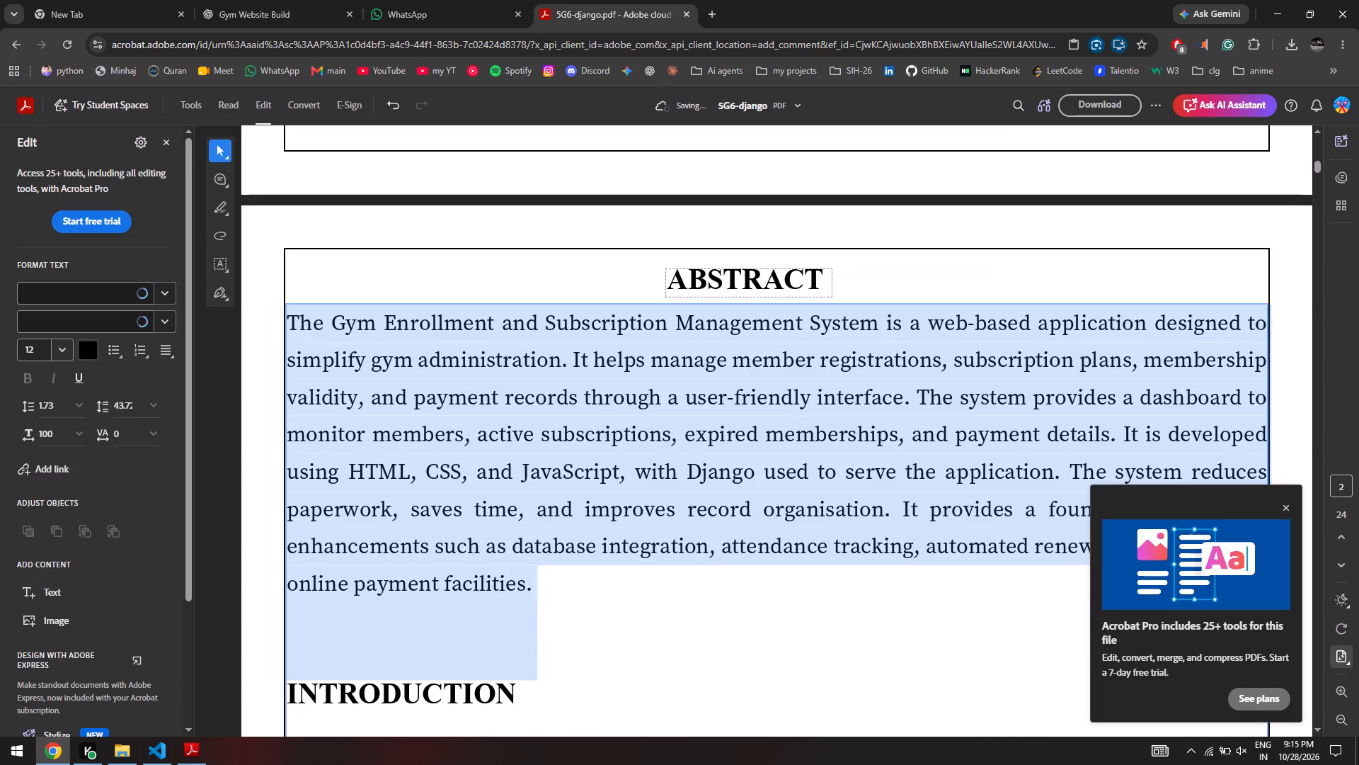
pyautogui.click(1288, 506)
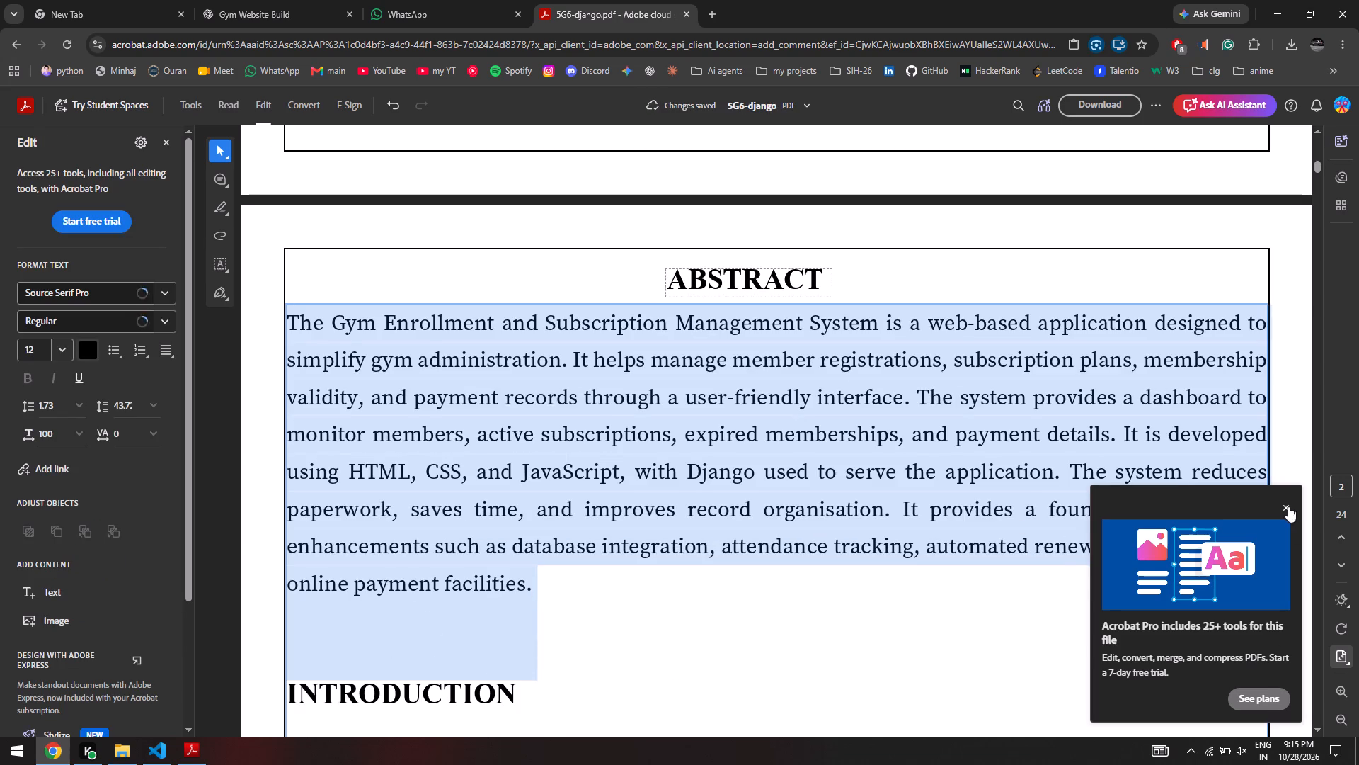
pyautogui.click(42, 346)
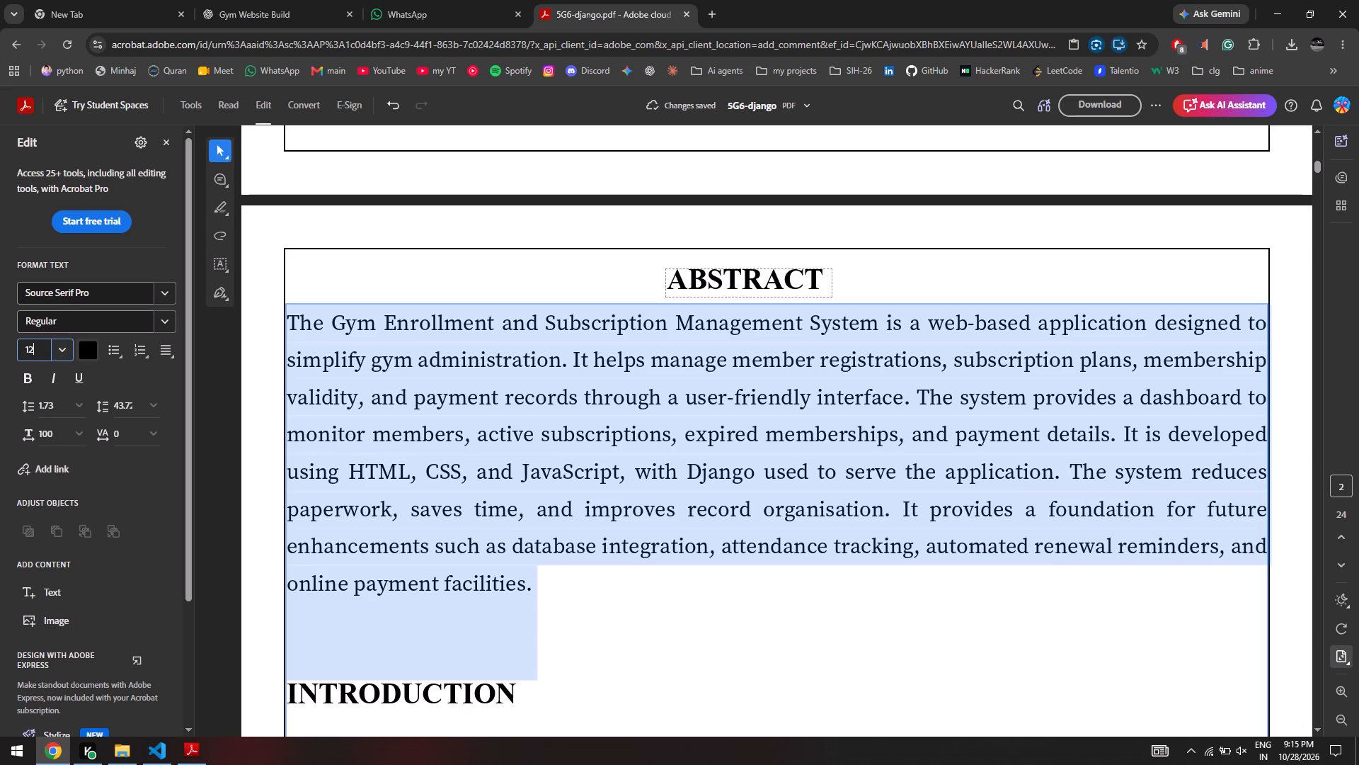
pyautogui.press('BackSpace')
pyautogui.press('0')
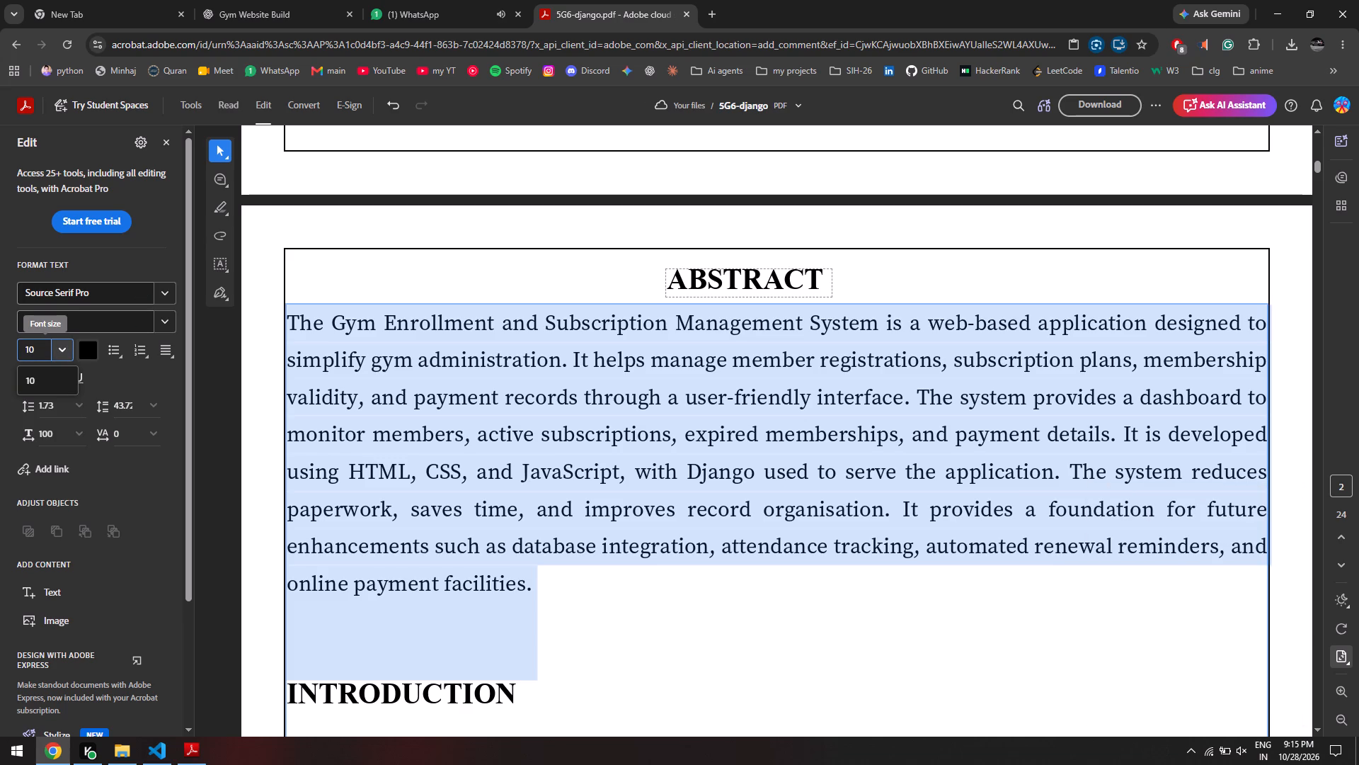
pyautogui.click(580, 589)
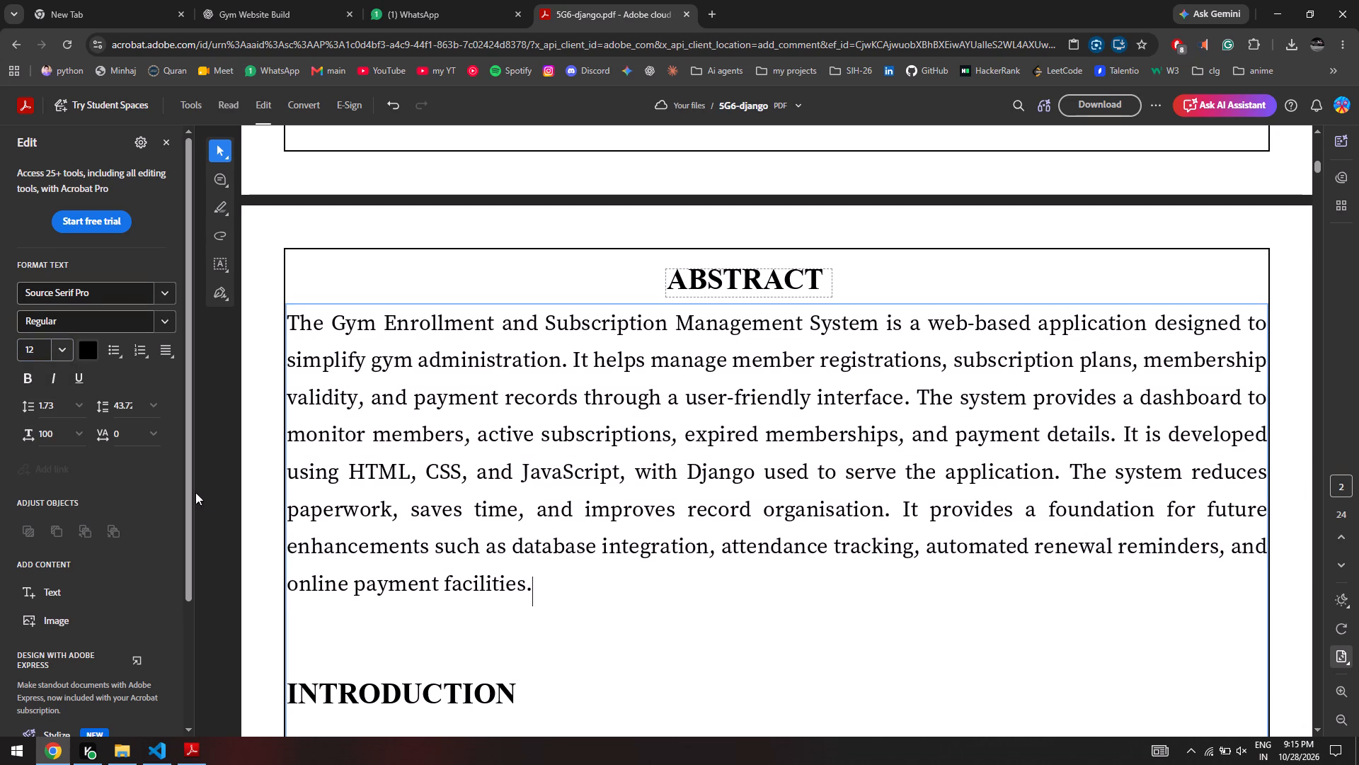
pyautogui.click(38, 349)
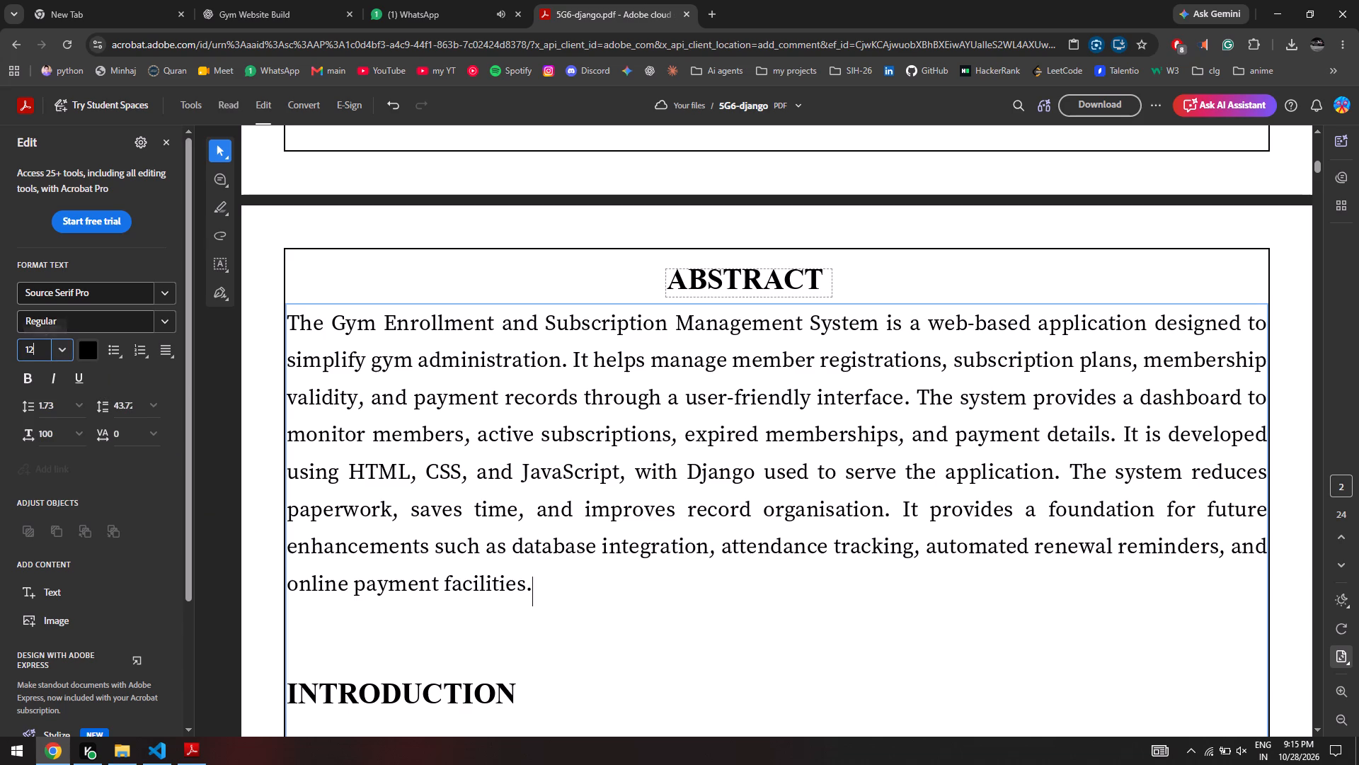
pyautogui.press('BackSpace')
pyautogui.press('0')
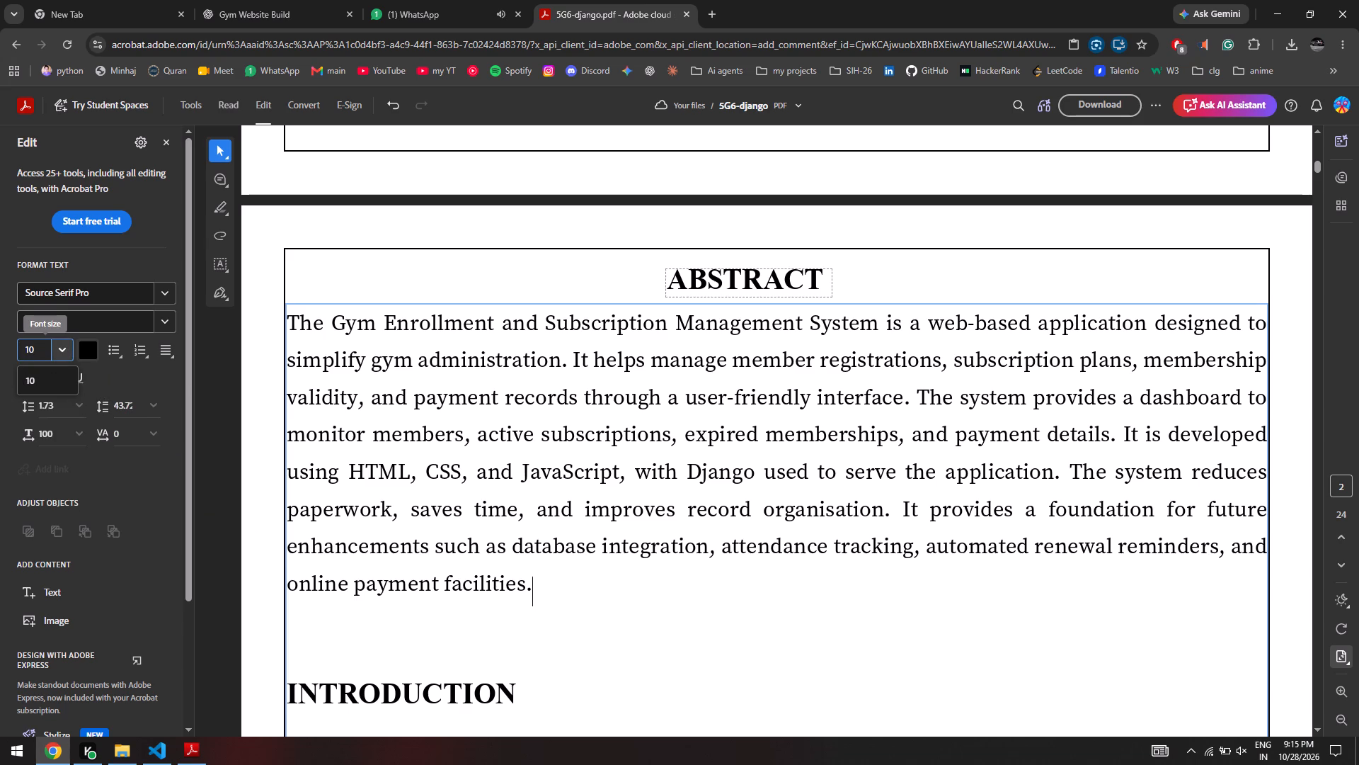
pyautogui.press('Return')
# Select the whole pasted gym abstract paragraph under ABSTRACT and set its font size to 10.
pyautogui.moveTo(533, 580); pyautogui.dragTo(477, 575)
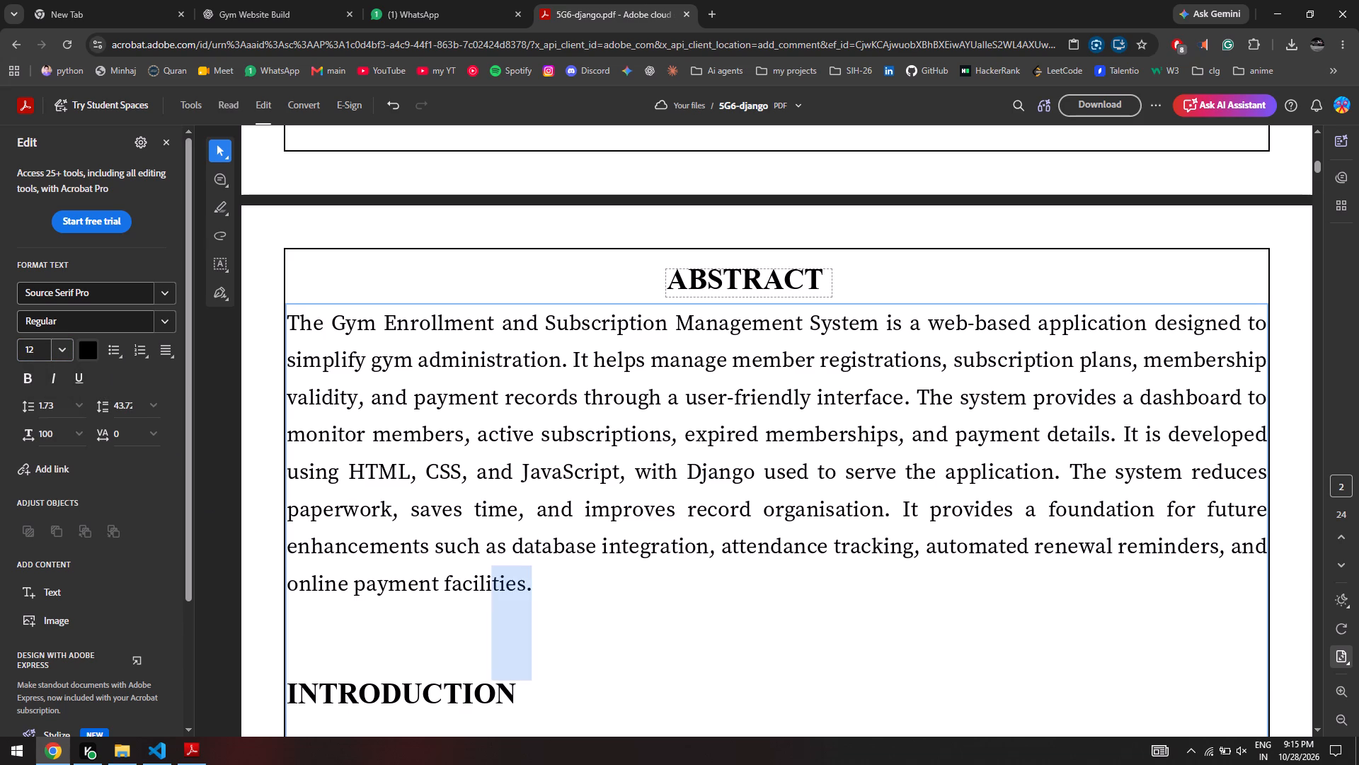
pyautogui.moveTo(477, 575); pyautogui.dragTo(284, 317)
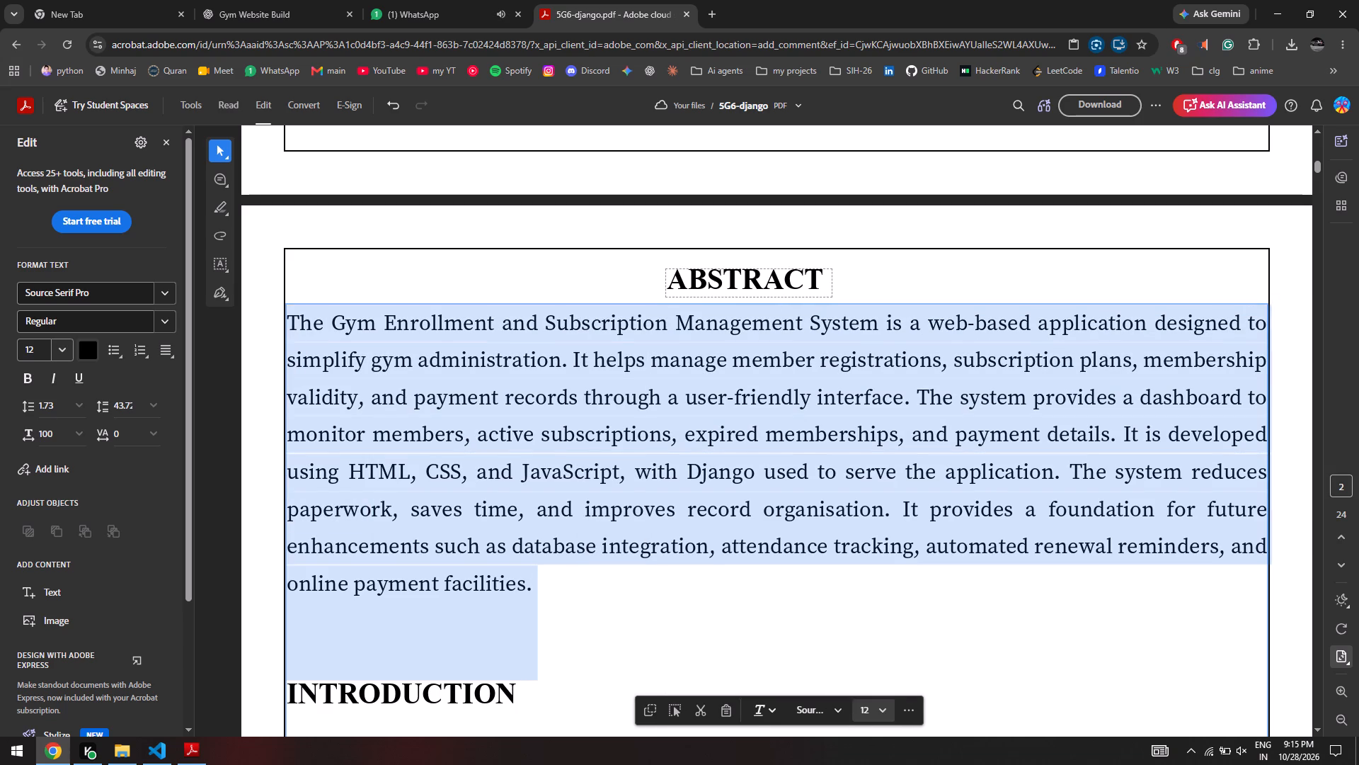
pyautogui.click(881, 710)
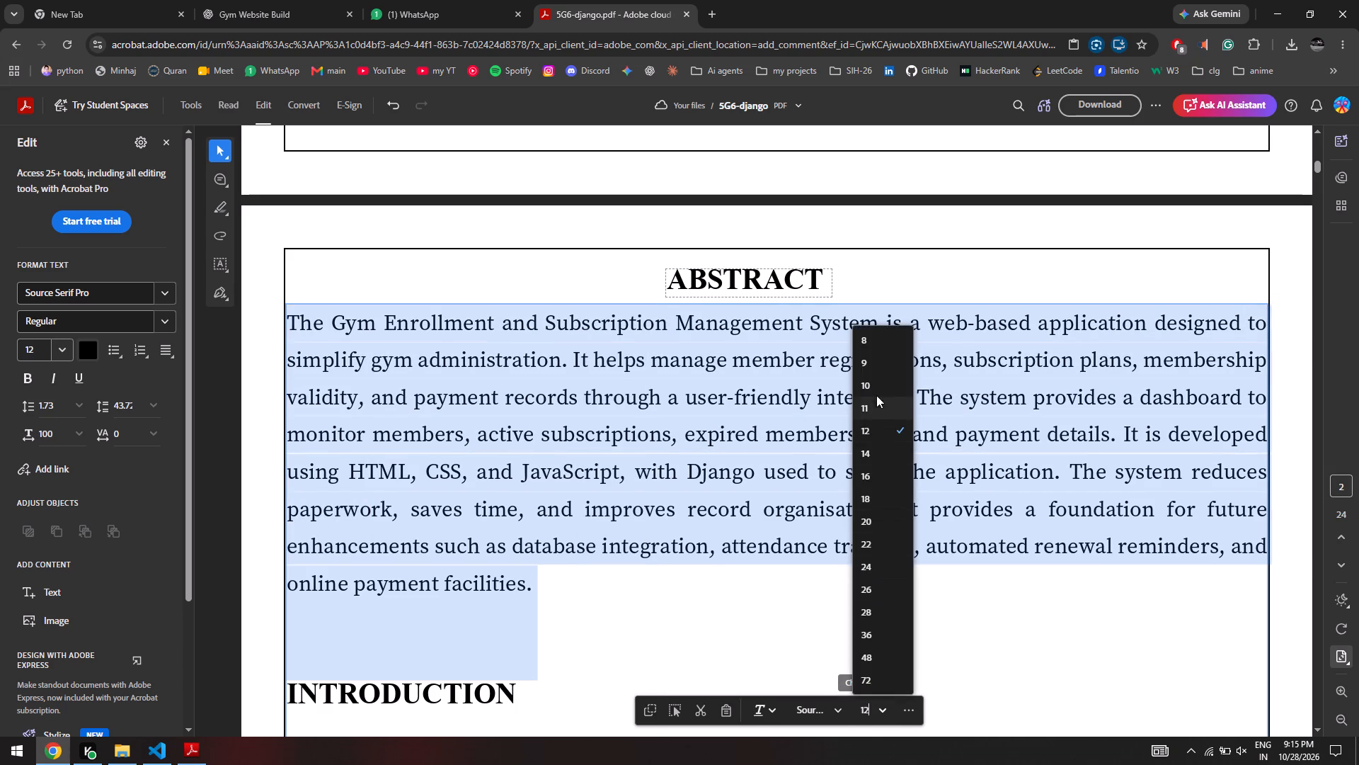
pyautogui.click(868, 386)
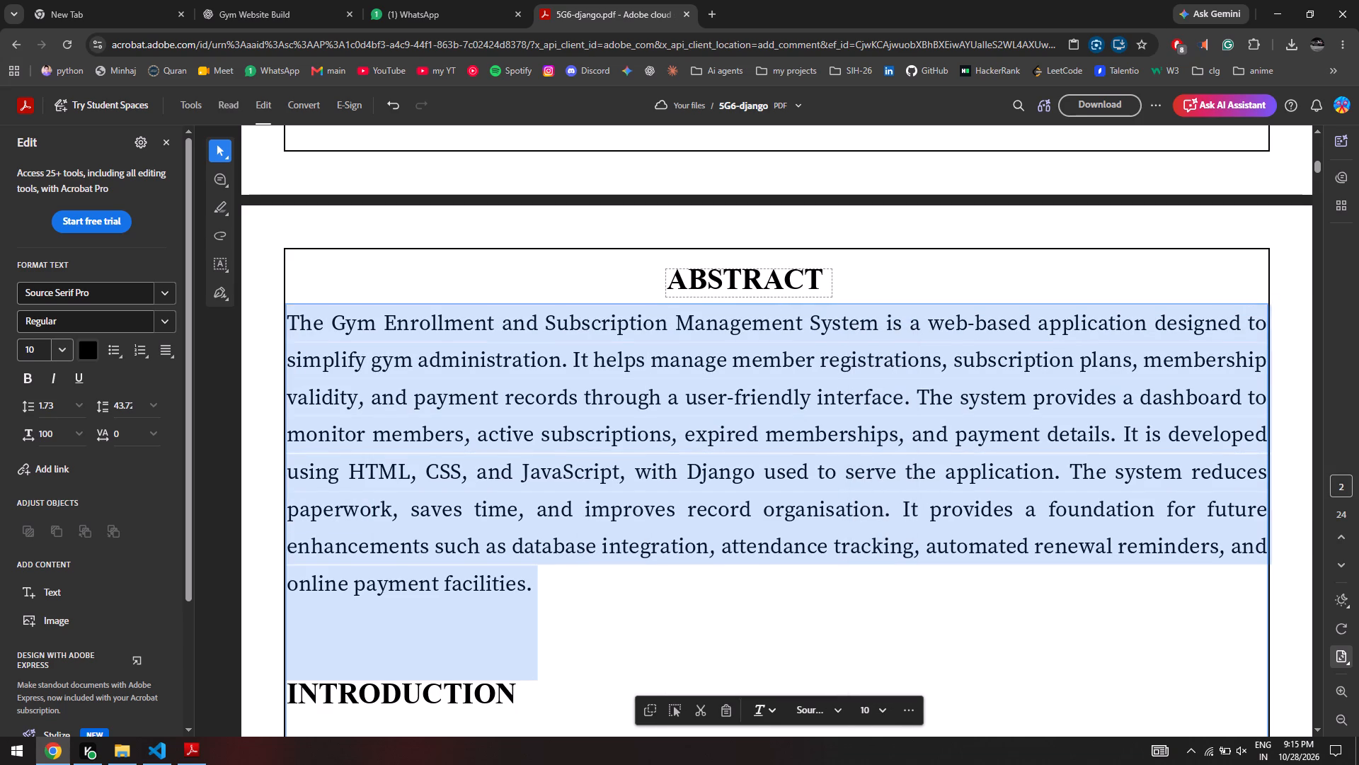
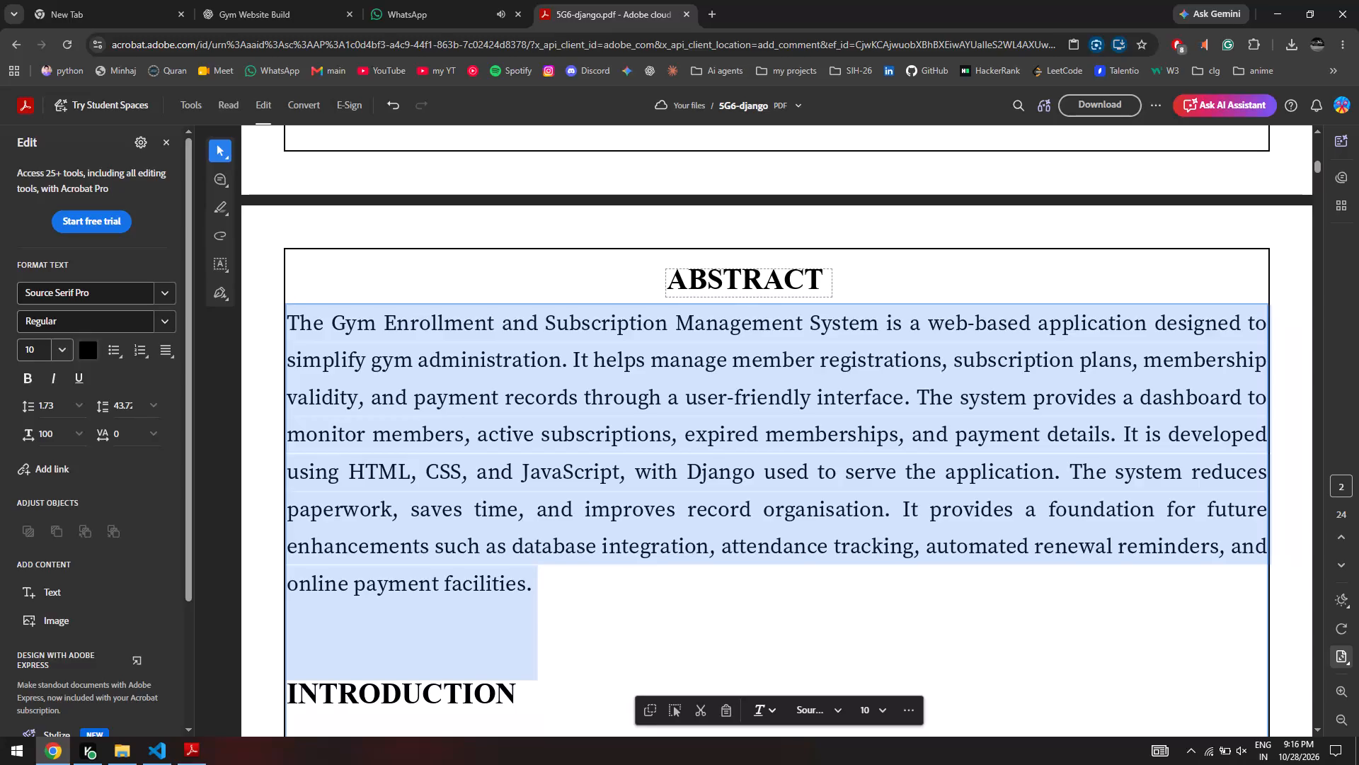
pyautogui.click(585, 600)
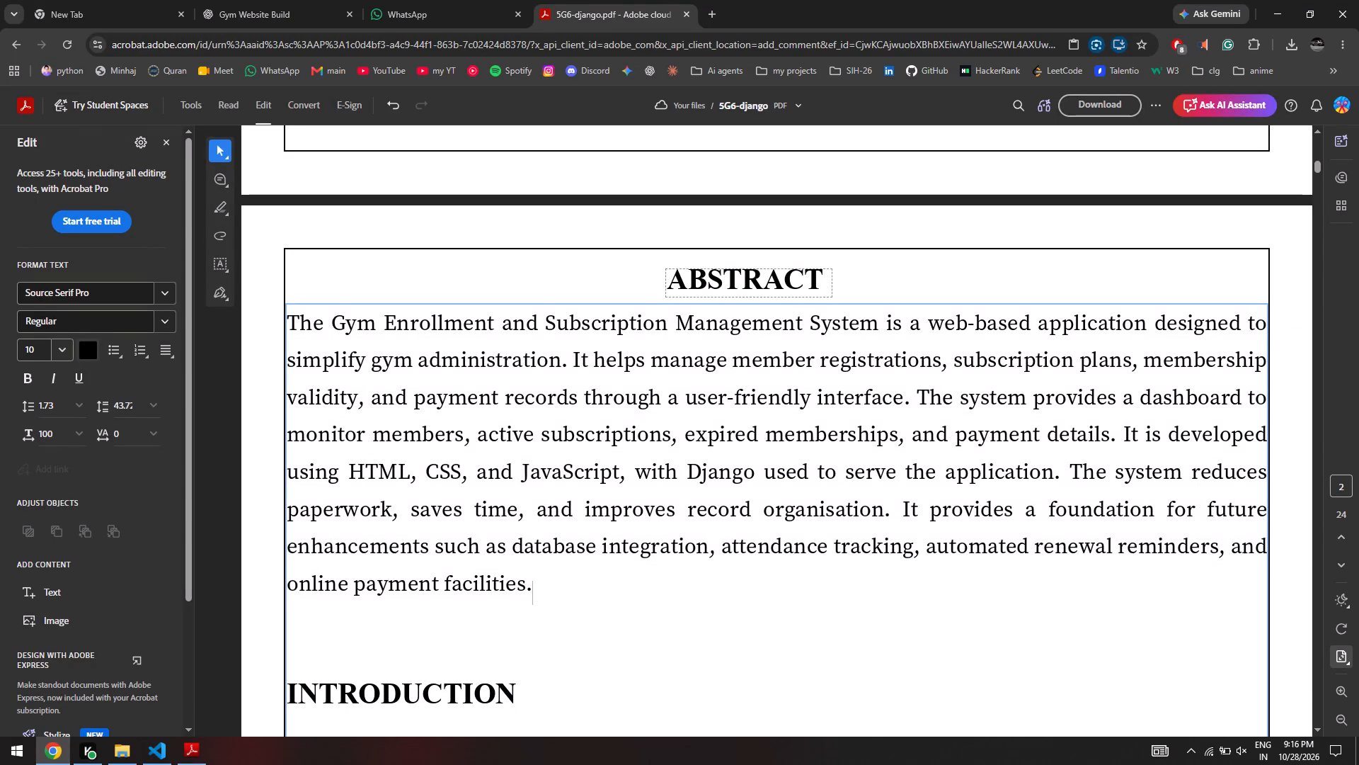
pyautogui.scroll(-4, 528, 582)
pyautogui.scroll(-2, 459, 540)
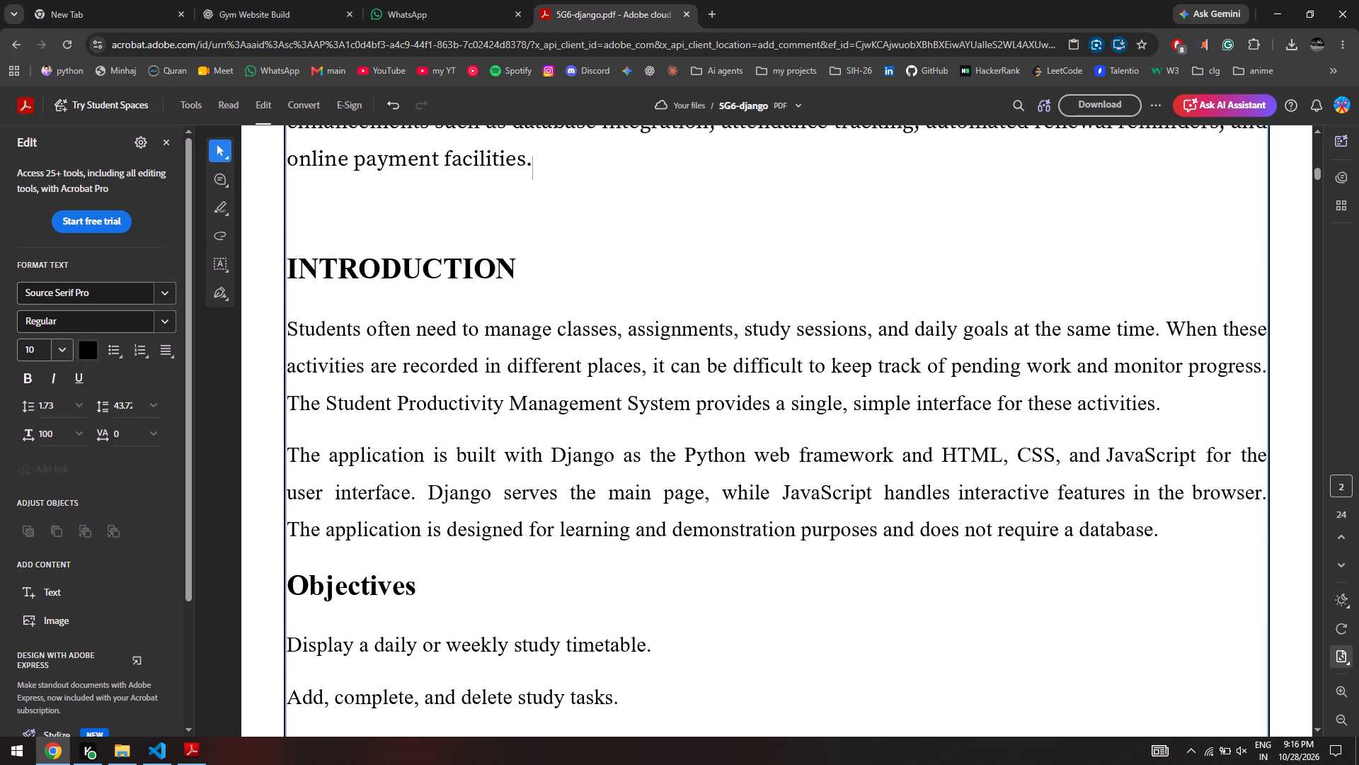
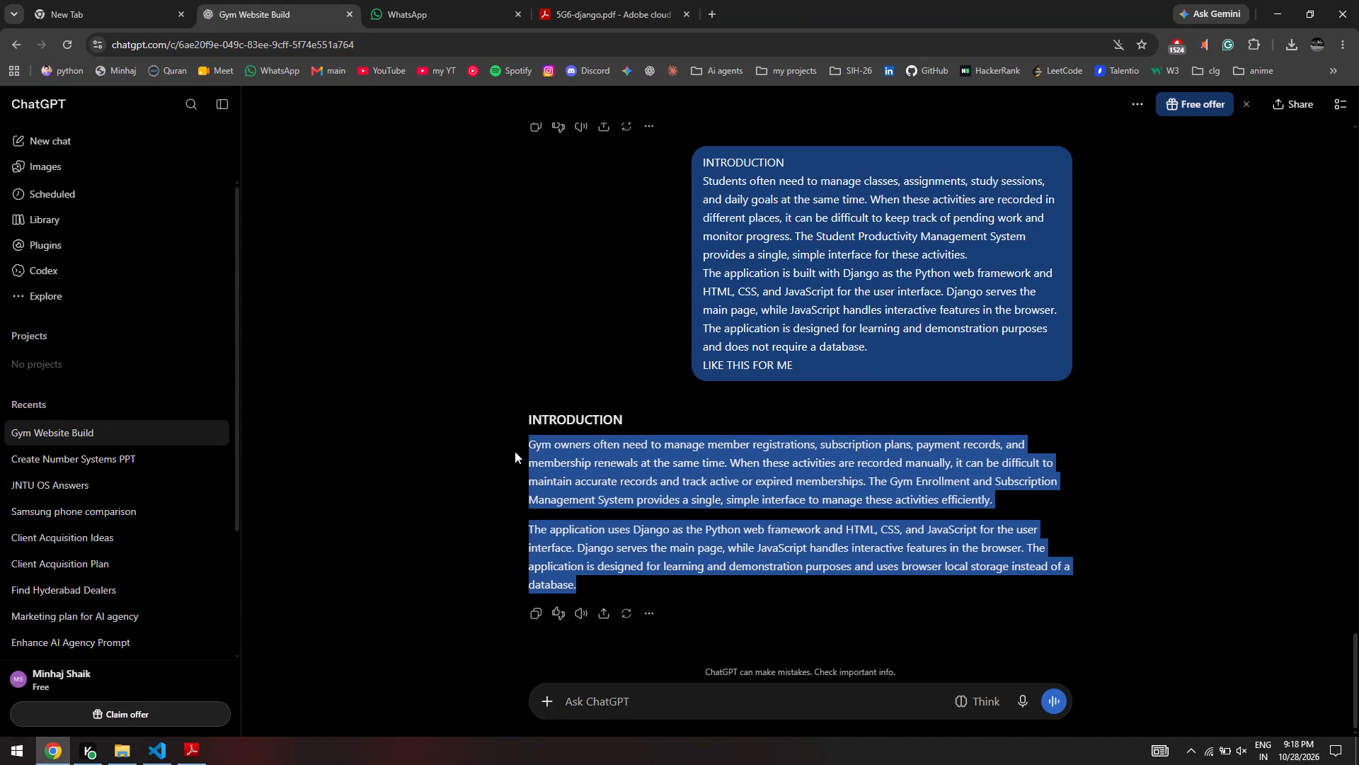
# Copy ChatGPT's two gym introduction paragraphs and paste them over the two student paragraphs under INTRODUCTION in the online 5G6-django.pdf.
pyautogui.hotkey('ctrl', 'c')
pyautogui.click(573, 0)
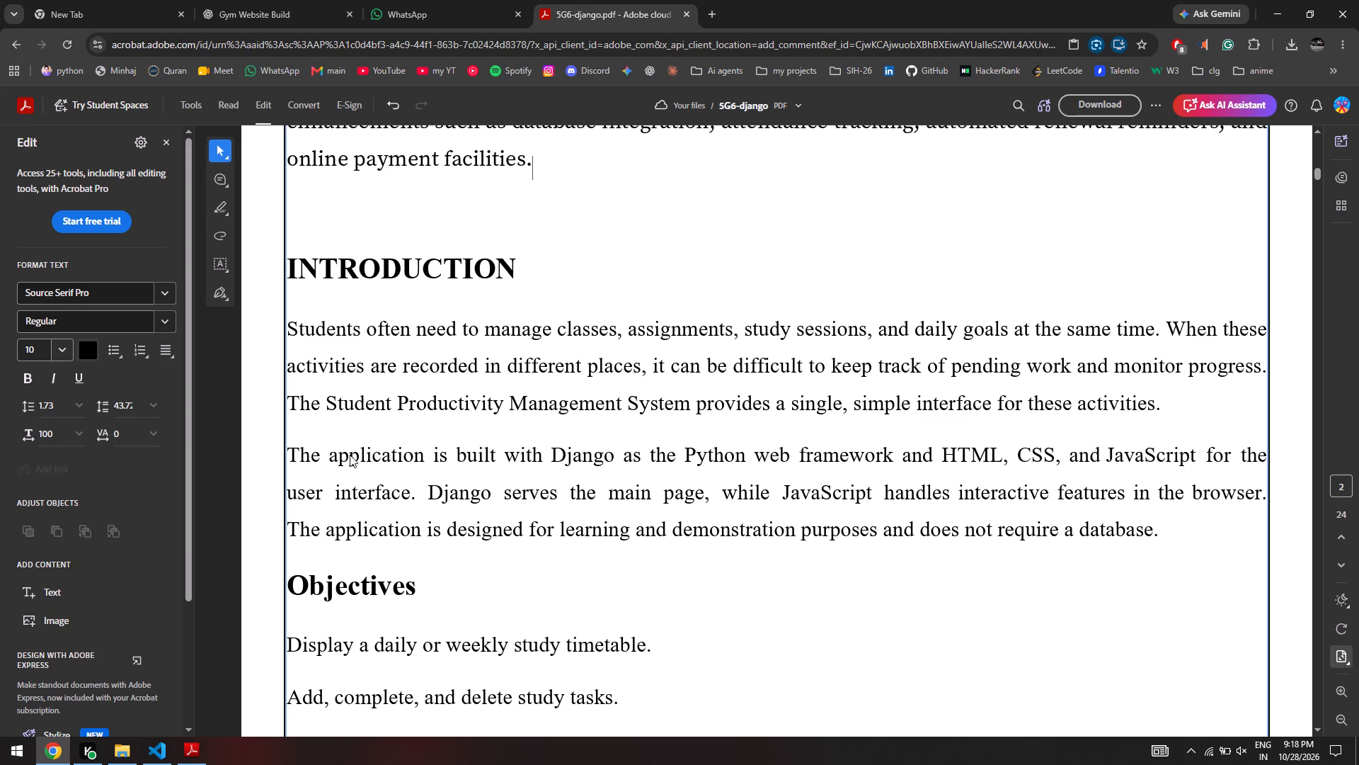
pyautogui.click(410, 465)
pyautogui.click(314, 325)
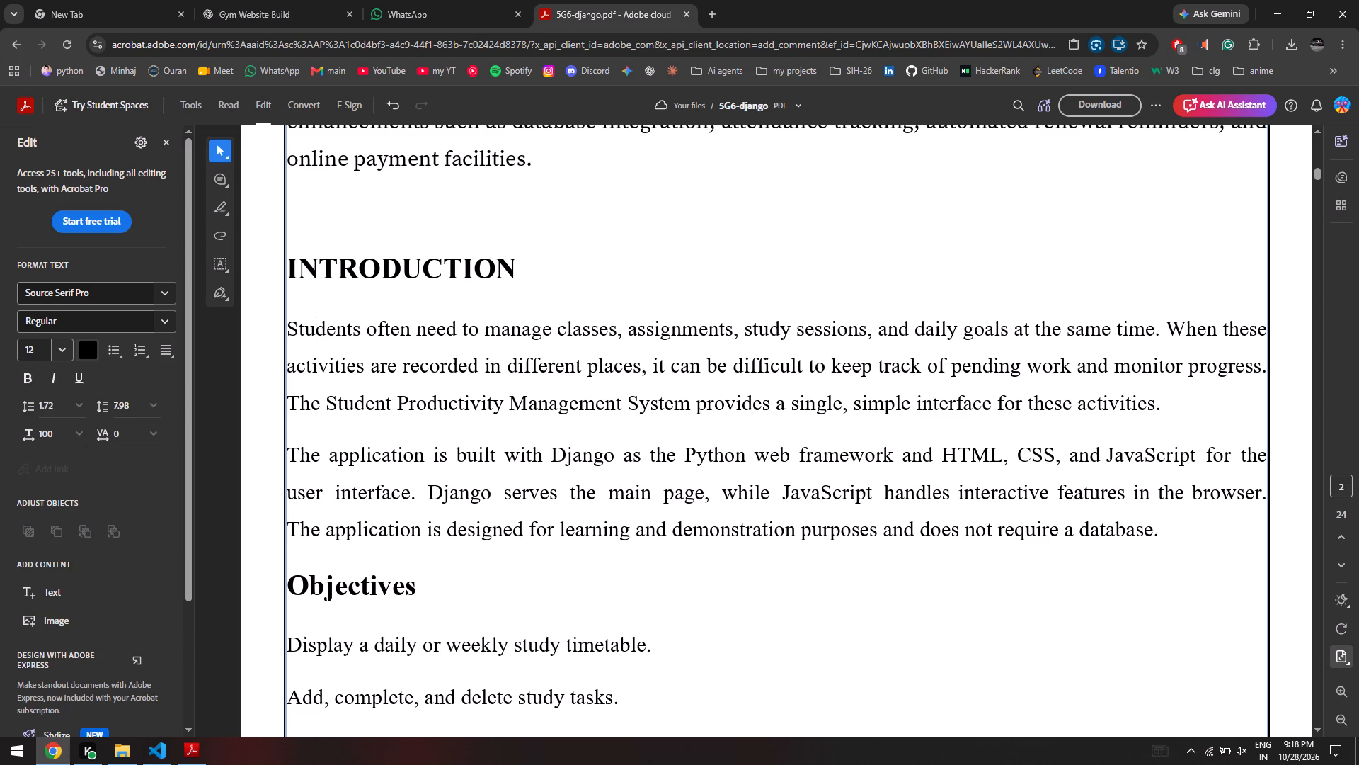
pyautogui.click(299, 329)
pyautogui.click(290, 331)
pyautogui.moveTo(290, 331); pyautogui.dragTo(1117, 526)
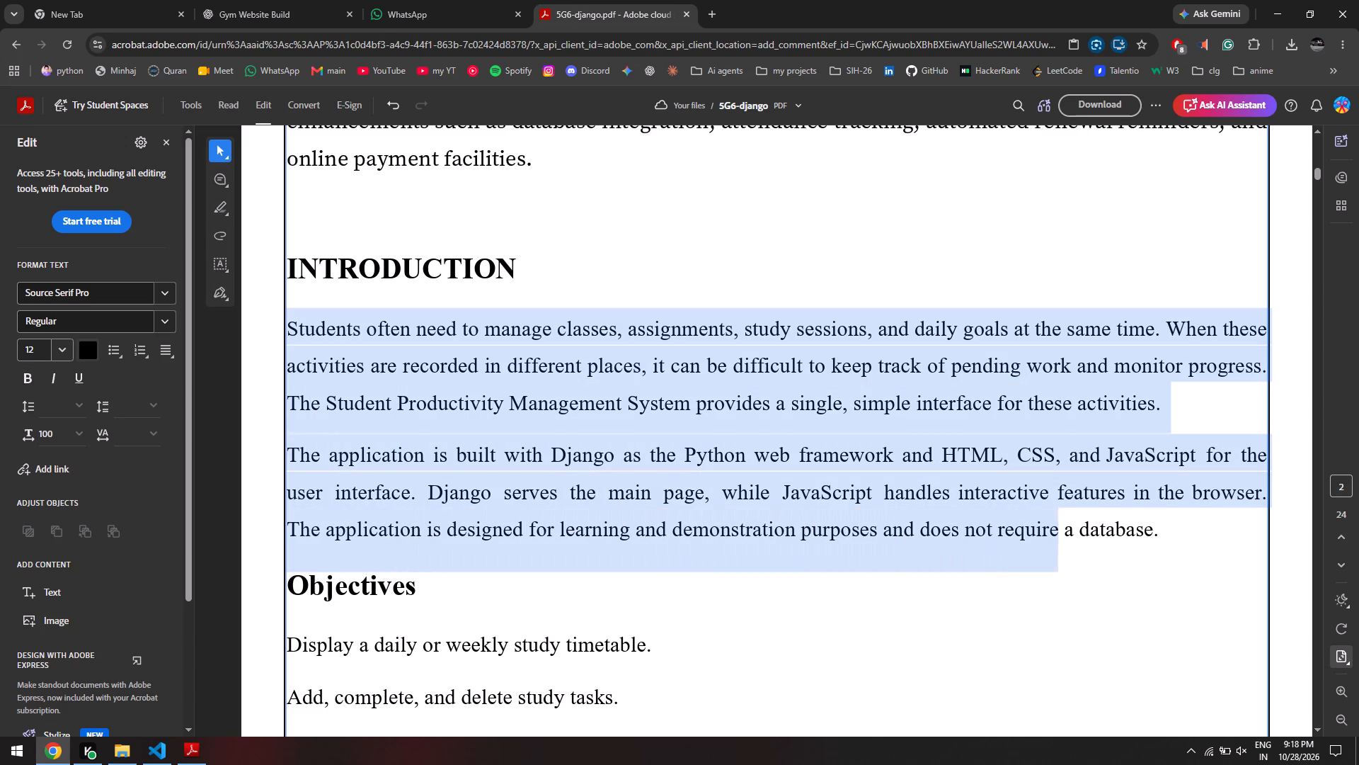
pyautogui.moveTo(1117, 526); pyautogui.dragTo(1159, 526)
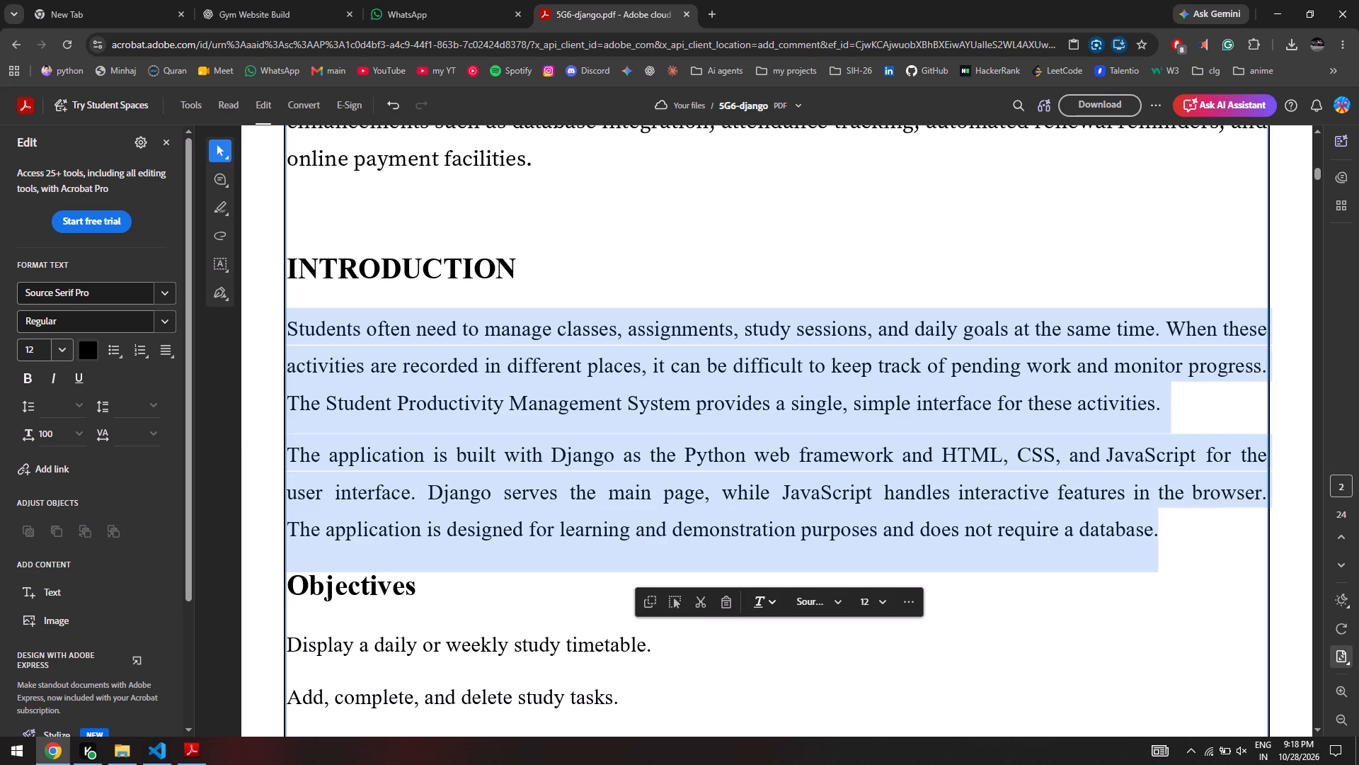
pyautogui.press('BackSpace')
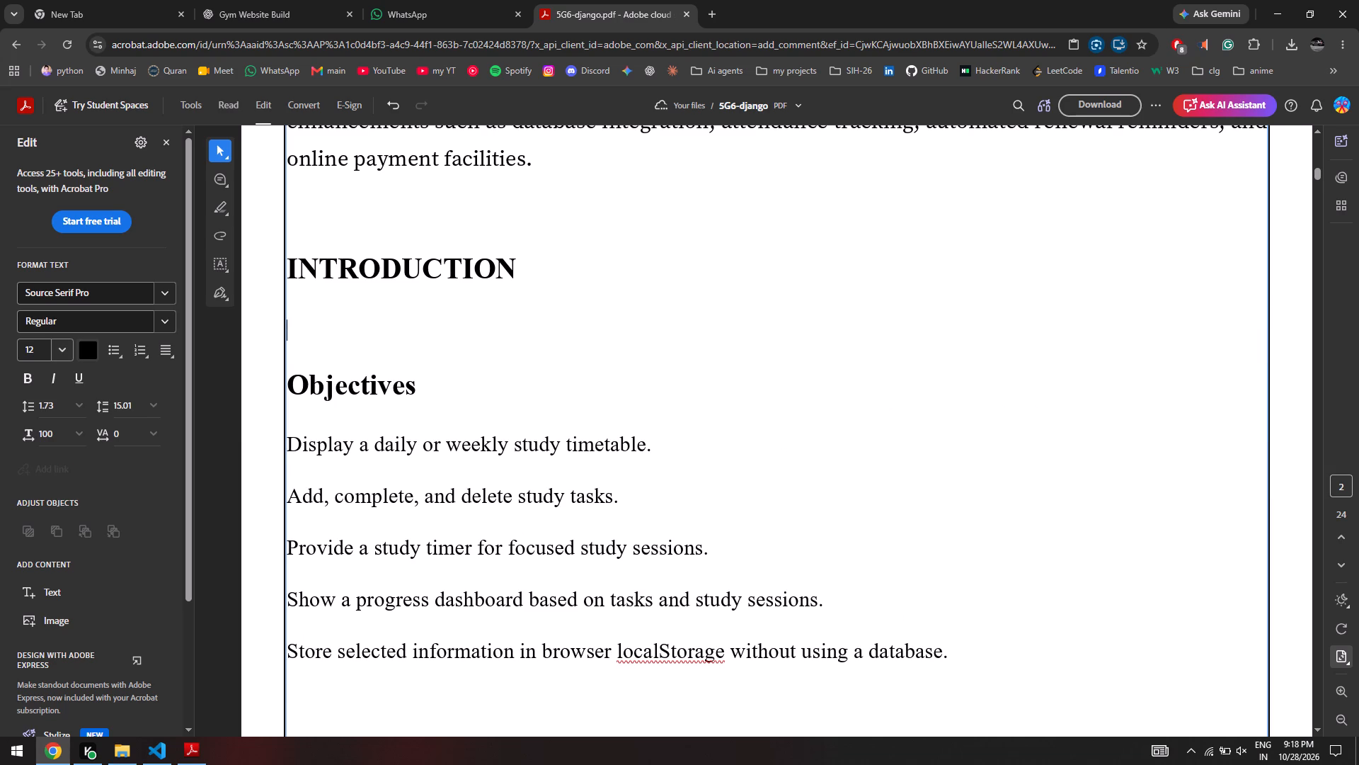
pyautogui.hotkey('ctrl', 'v')
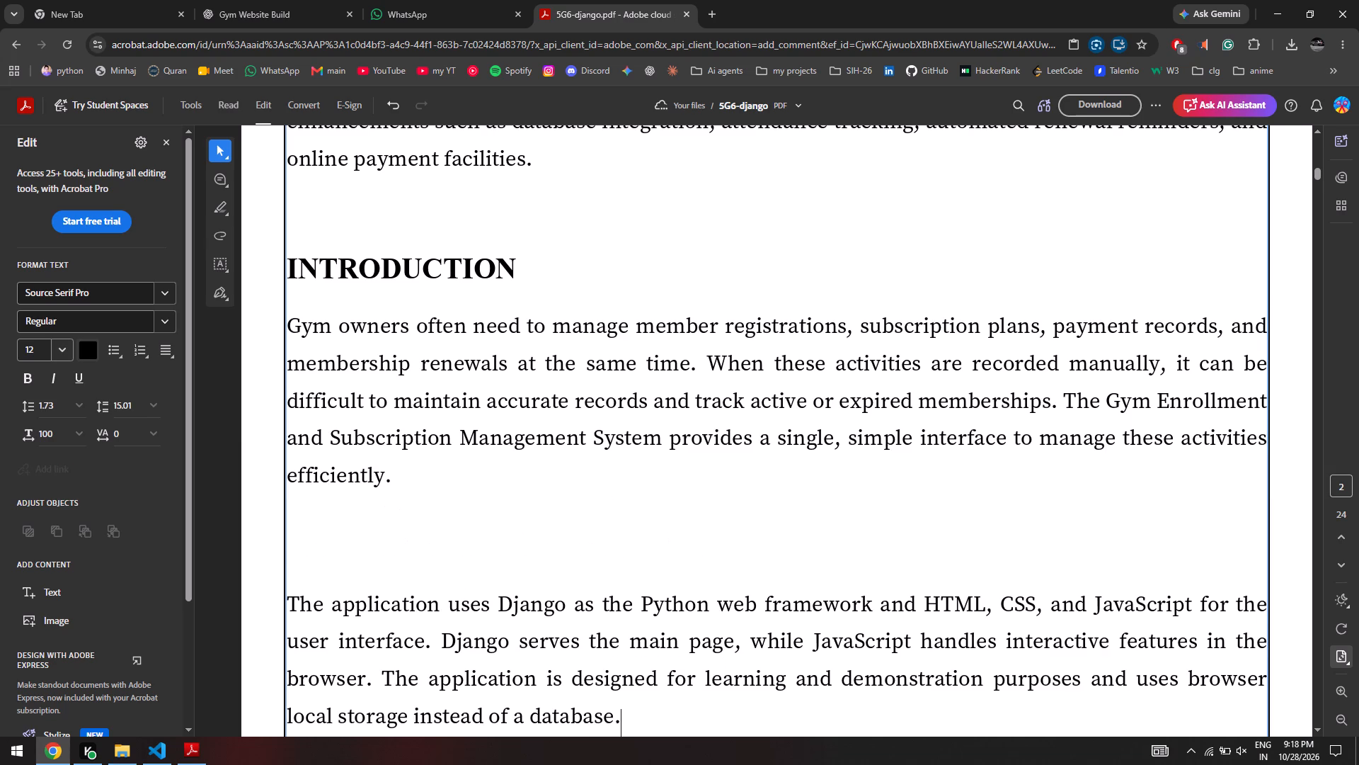
# Place the text cursor on the empty line between the two pasted gym introduction paragraphs.
pyautogui.click(374, 548)
pyautogui.scroll(-5, 373, 548)
pyautogui.scroll(2, 373, 548)
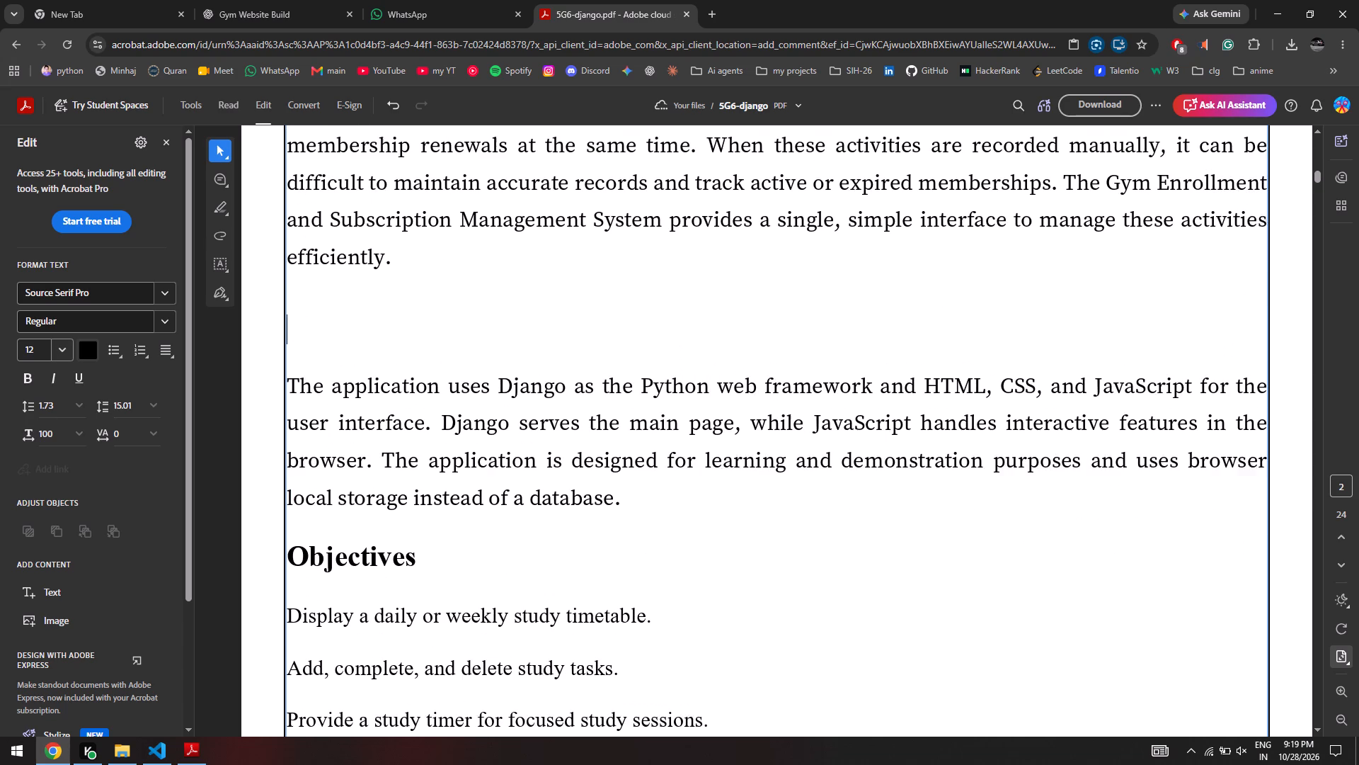
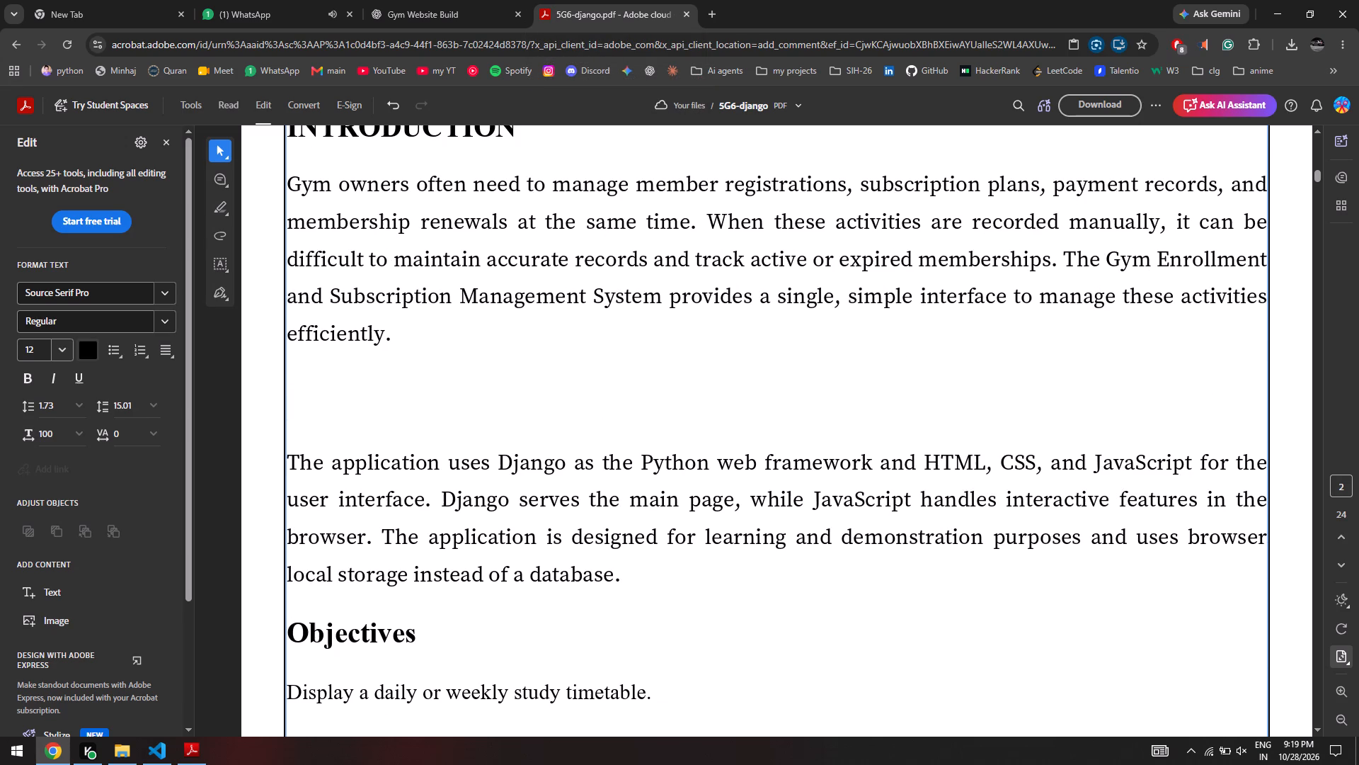
# Select both pasted gym introduction paragraphs between the INTRODUCTION and Objectives headings.
pyautogui.click(319, 453)
pyautogui.click(326, 438)
# Set the font size of the two gym paragraphs under INTRODUCTION to 10.
pyautogui.moveTo(621, 578); pyautogui.dragTo(474, 429)
pyautogui.moveTo(474, 429); pyautogui.dragTo(289, 185)
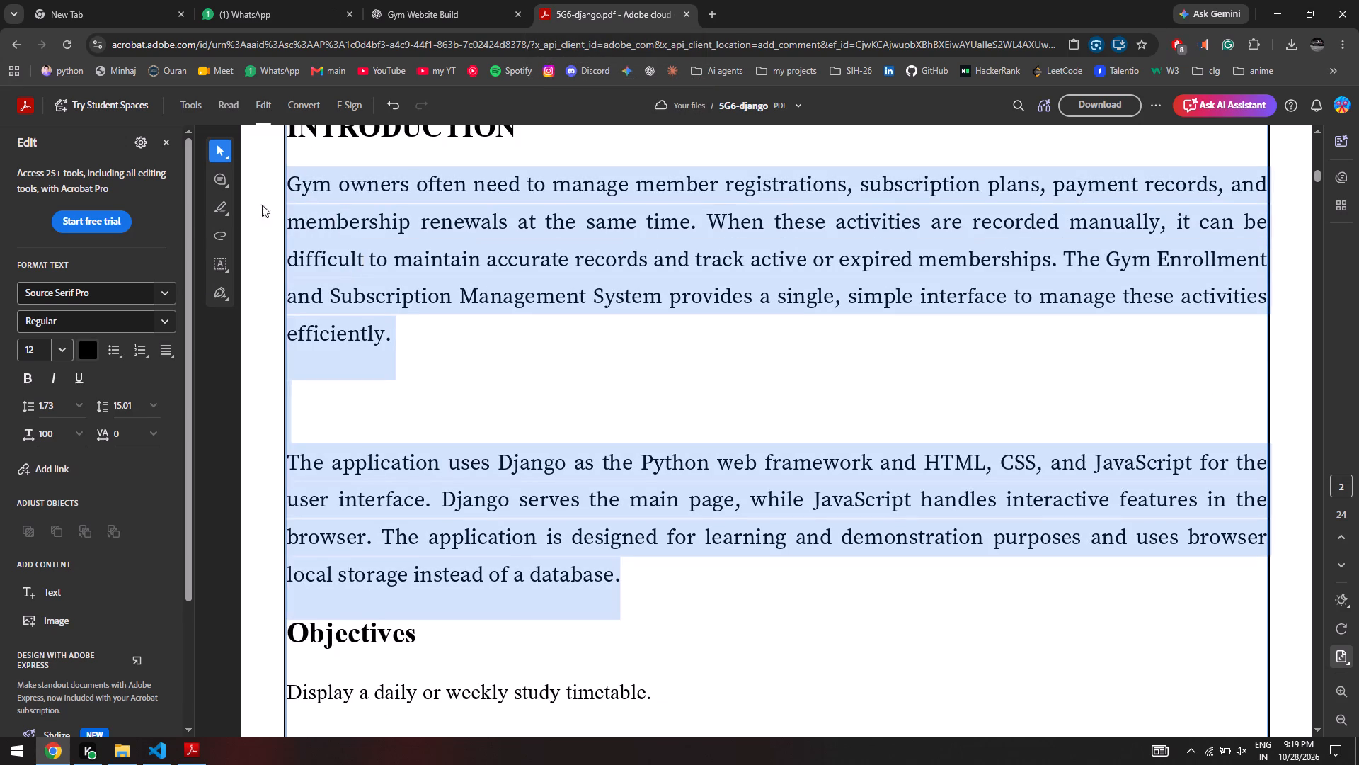
pyautogui.click(882, 650)
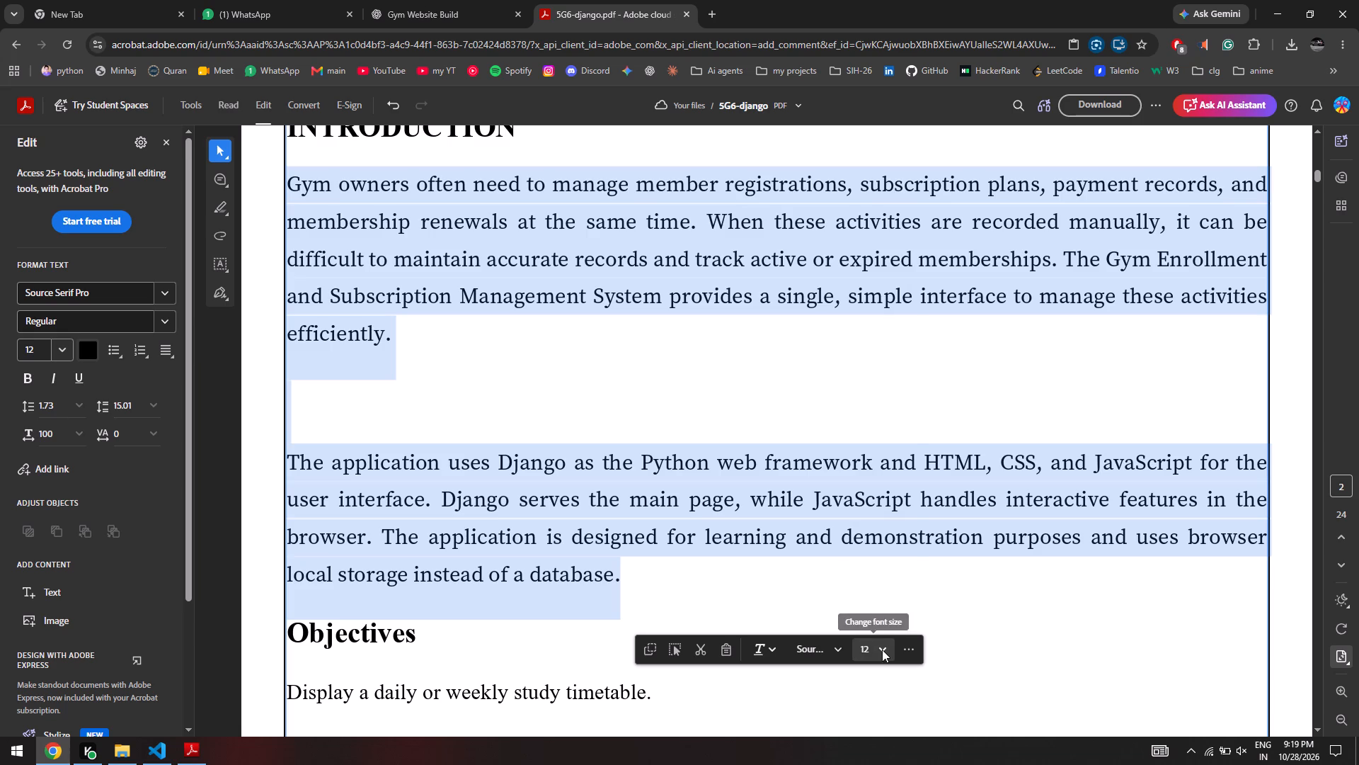
pyautogui.click(859, 327)
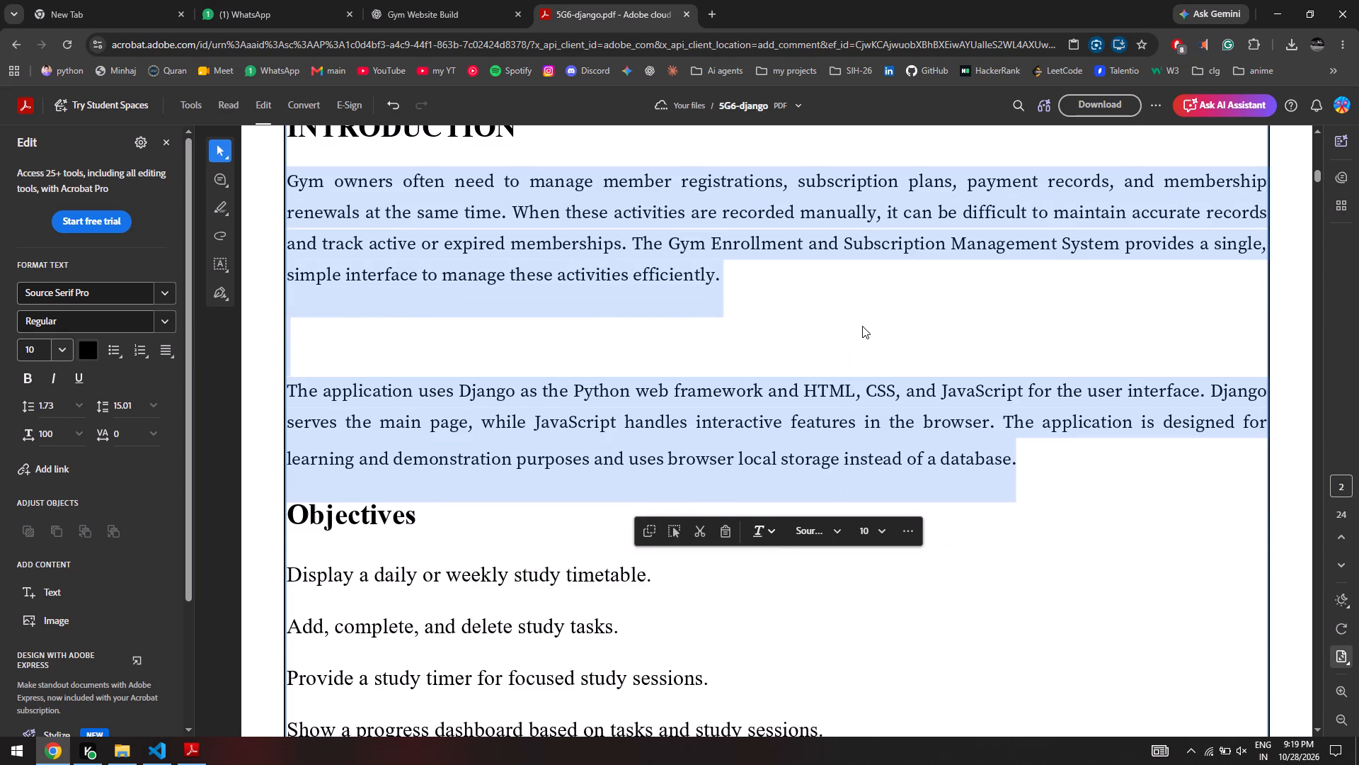
# Remove the blank line between the two INTRODUCTION paragraphs and join them into one paragraph, separated by a space.
pyautogui.click(700, 352)
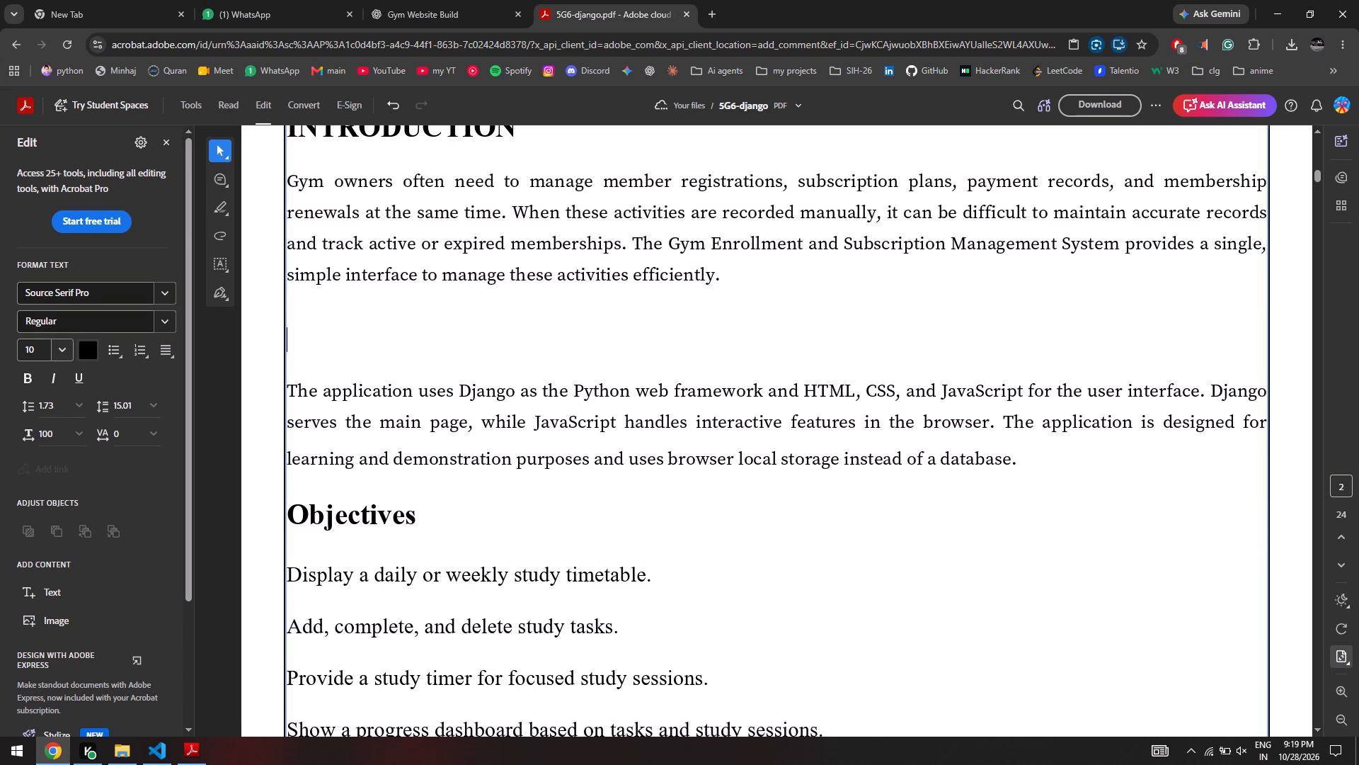
pyautogui.press('BackSpace')
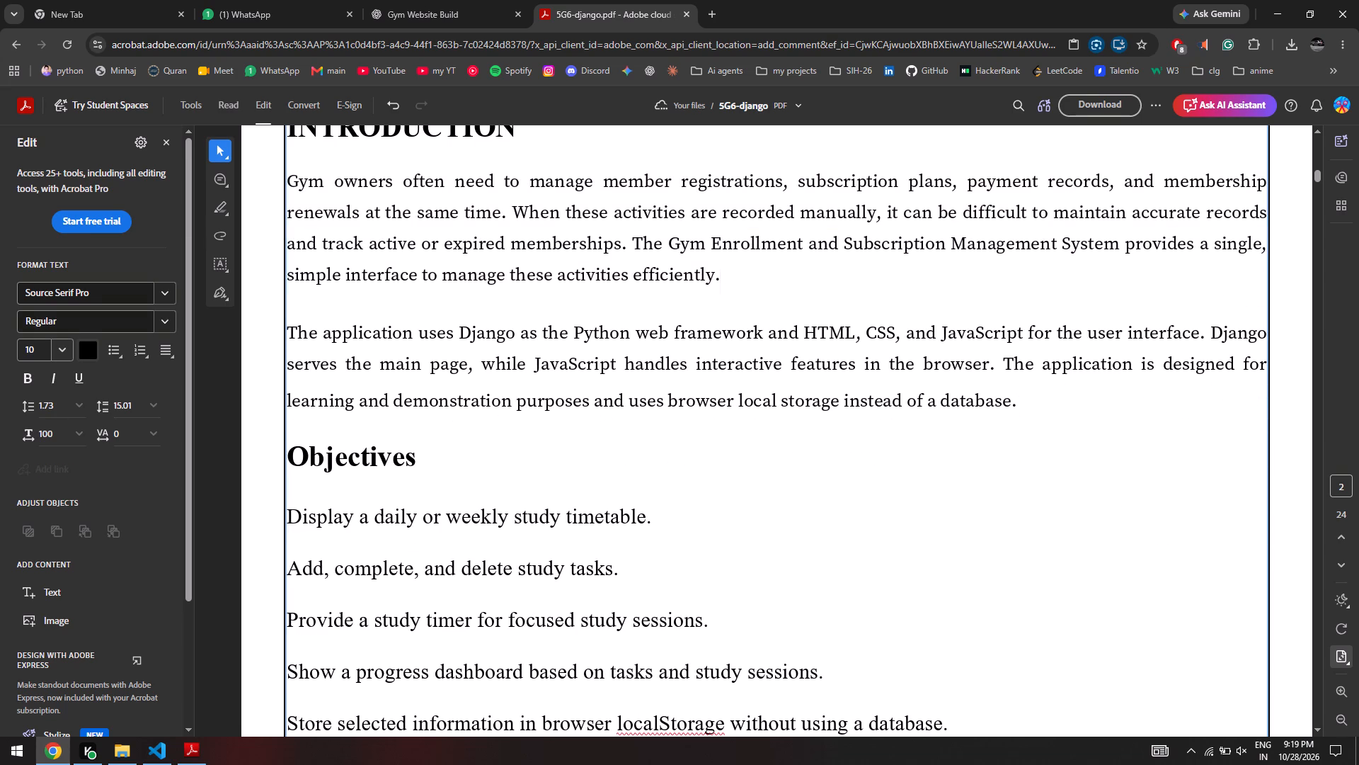
pyautogui.press('Down')
pyautogui.click(292, 335)
pyautogui.press('BackSpace')
pyautogui.press('space')
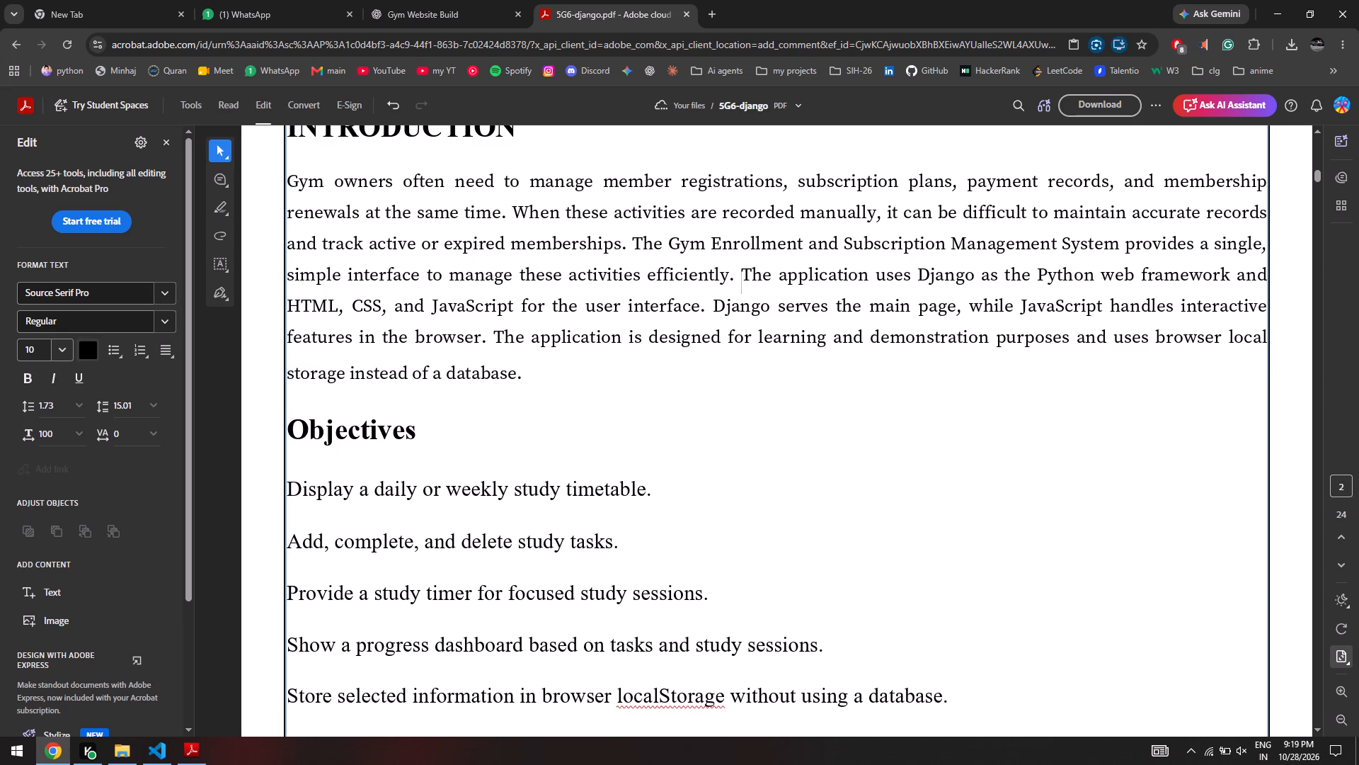
# Indent the INTRODUCTION heading by five tab stops so it sits near the centre of the page.
pyautogui.scroll(2, 404, 335)
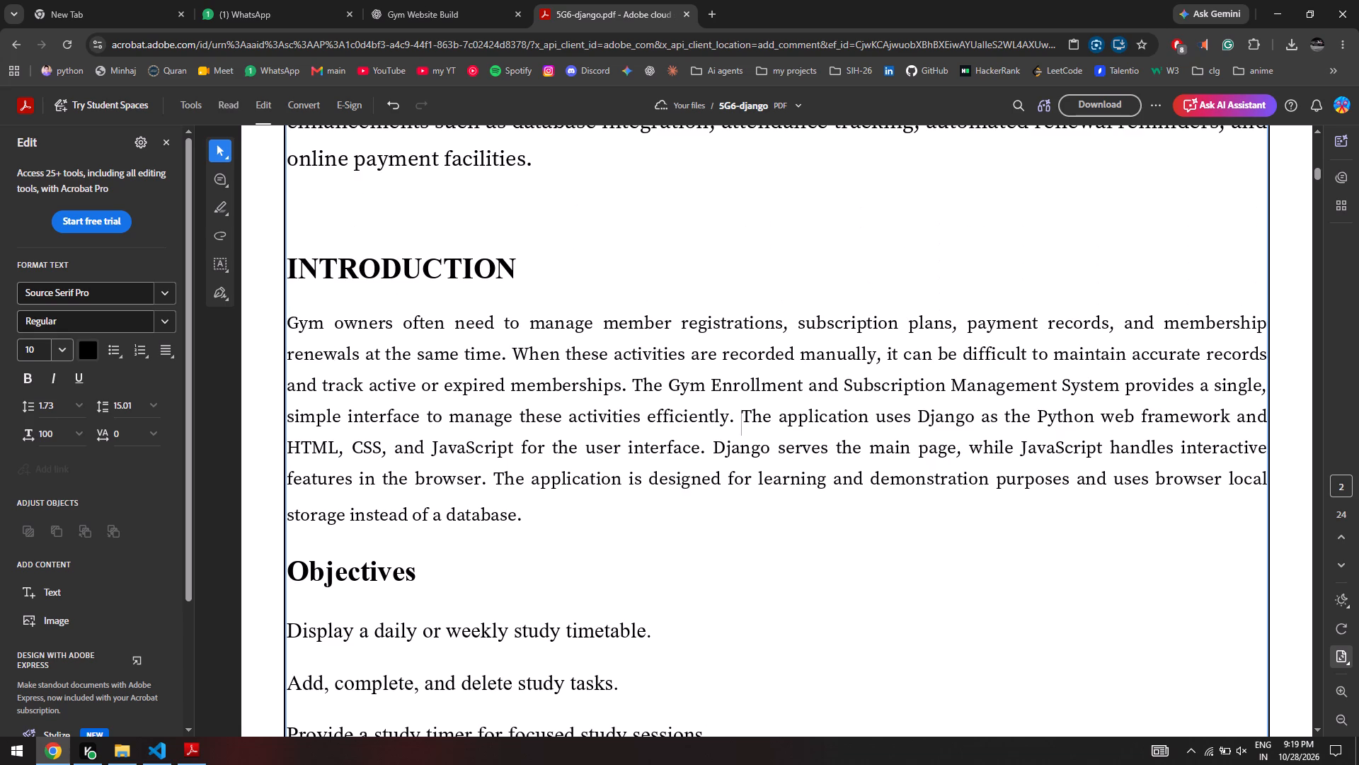
pyautogui.scroll(5, 395, 307)
pyautogui.scroll(-2, 395, 307)
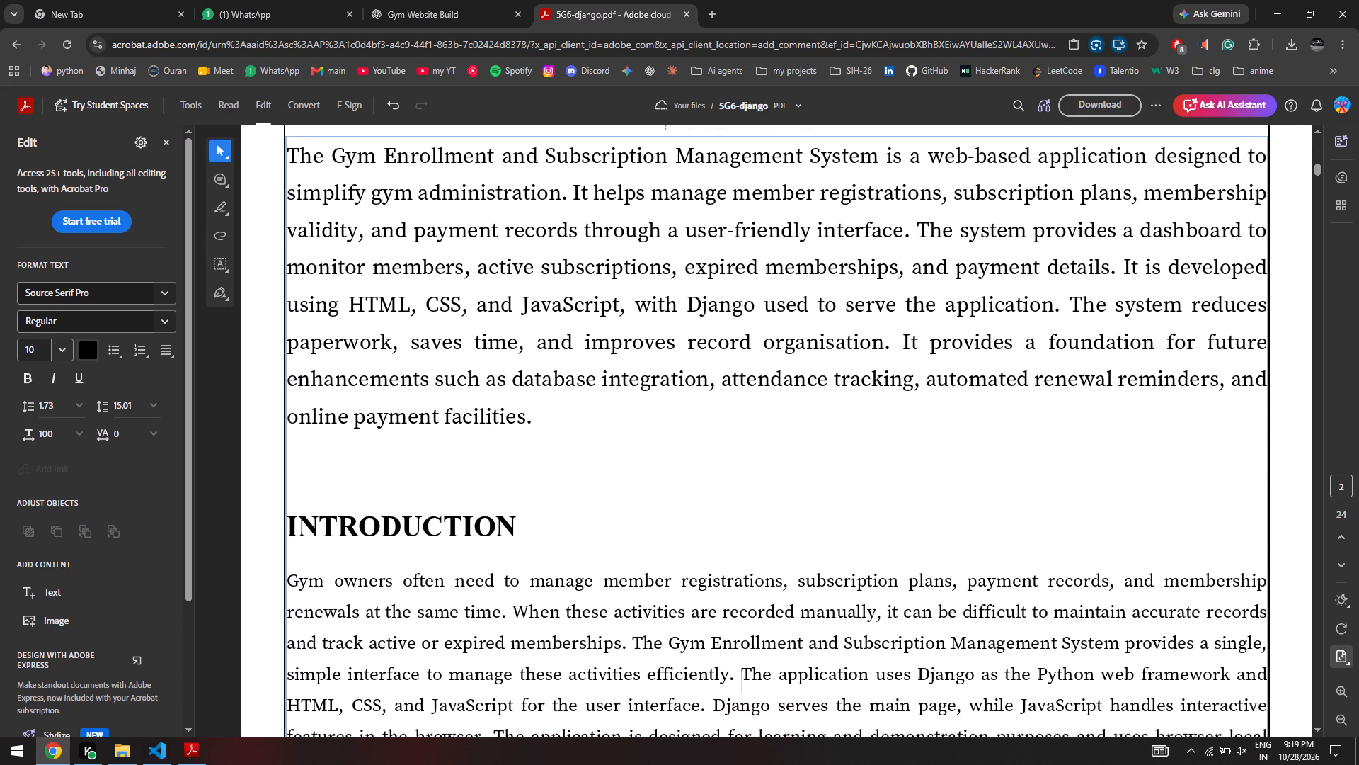
pyautogui.click(393, 484)
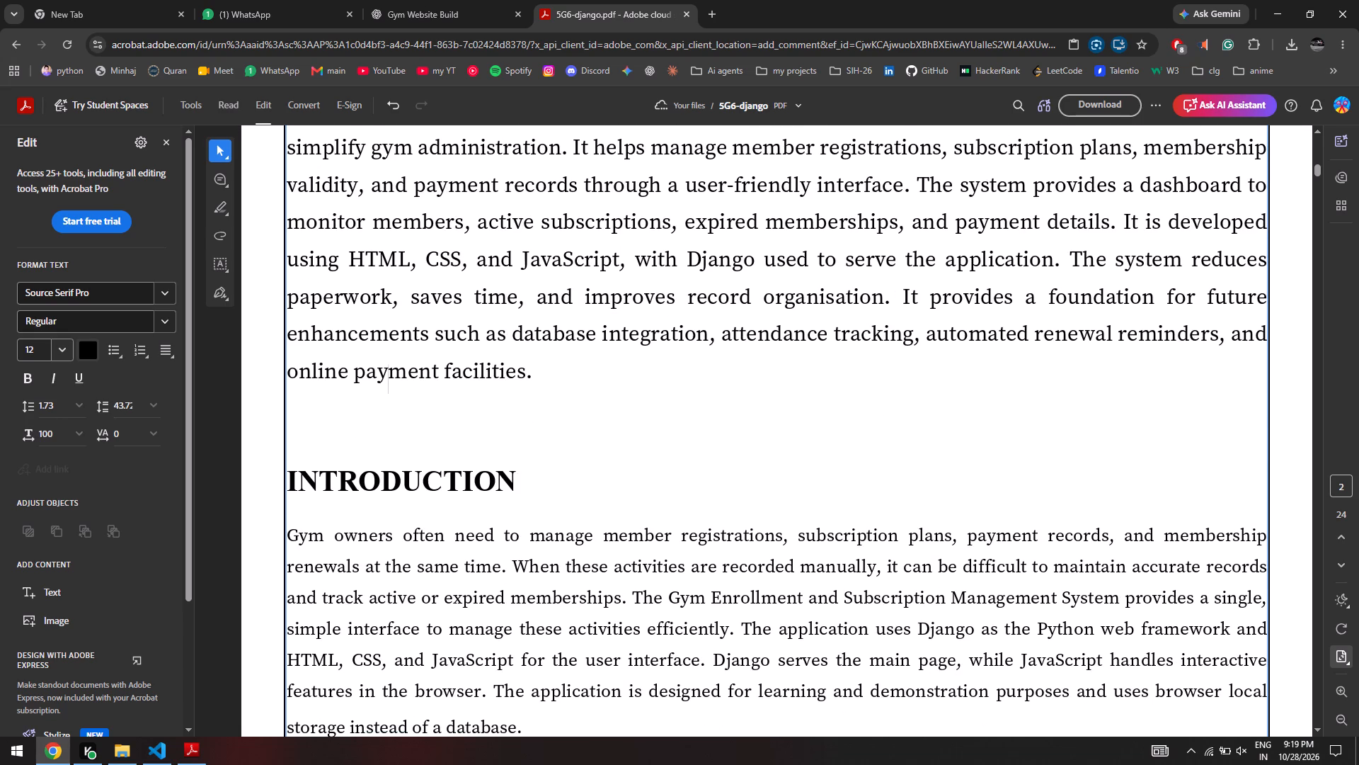
pyautogui.click(398, 478)
pyautogui.click(289, 487)
pyautogui.press('Tab')
pyautogui.press('Tab')
pyautogui.press('Tab')
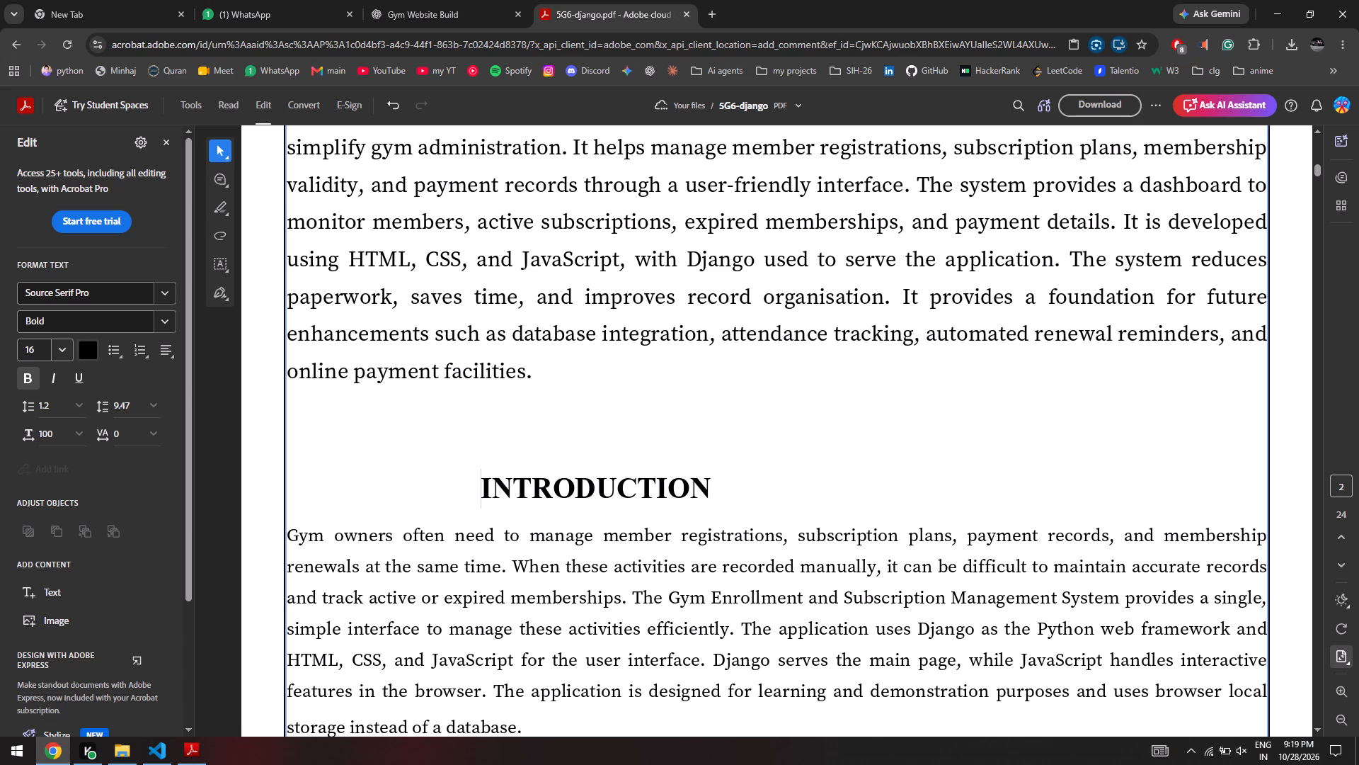
pyautogui.press('Tab')
pyautogui.press('Tab')
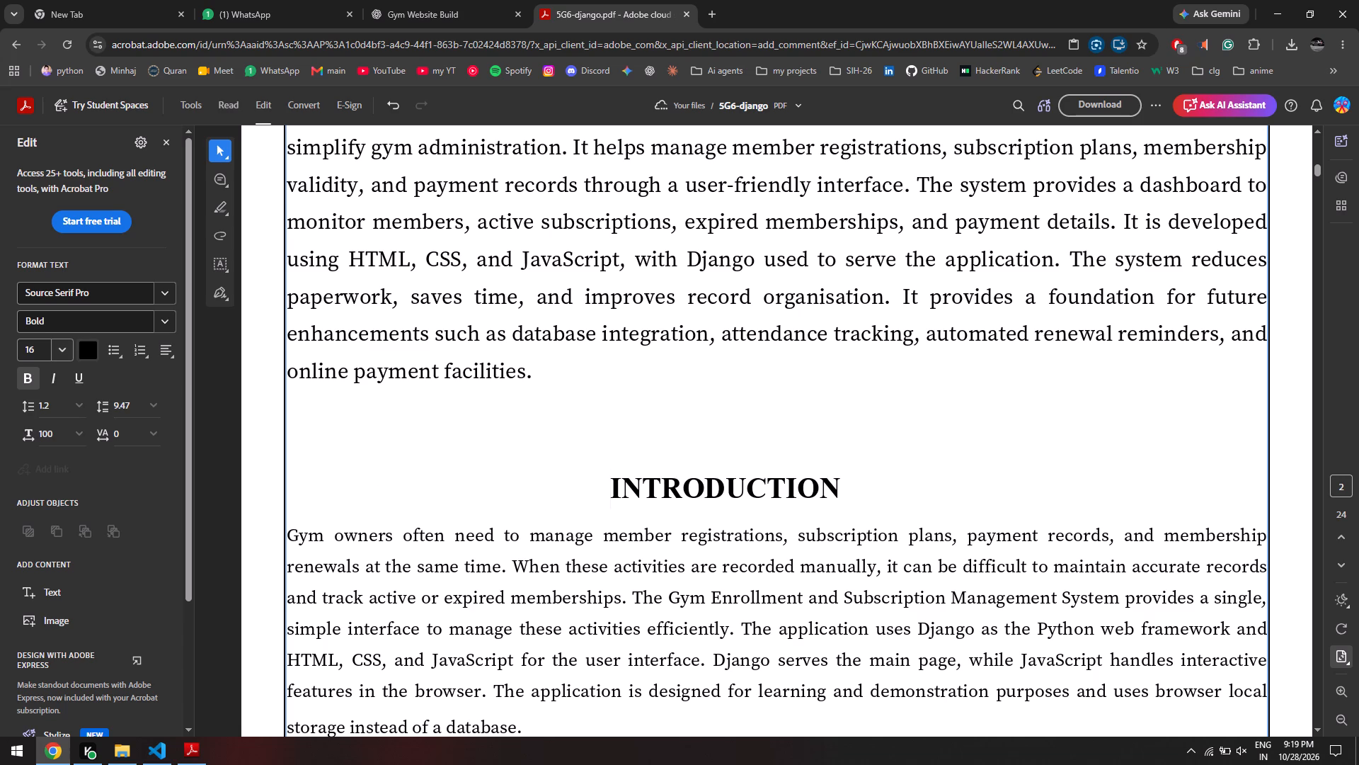
# Indent the Objectives heading by six tab stops so it sits near the centre of the page.
pyautogui.scroll(-5, 292, 485)
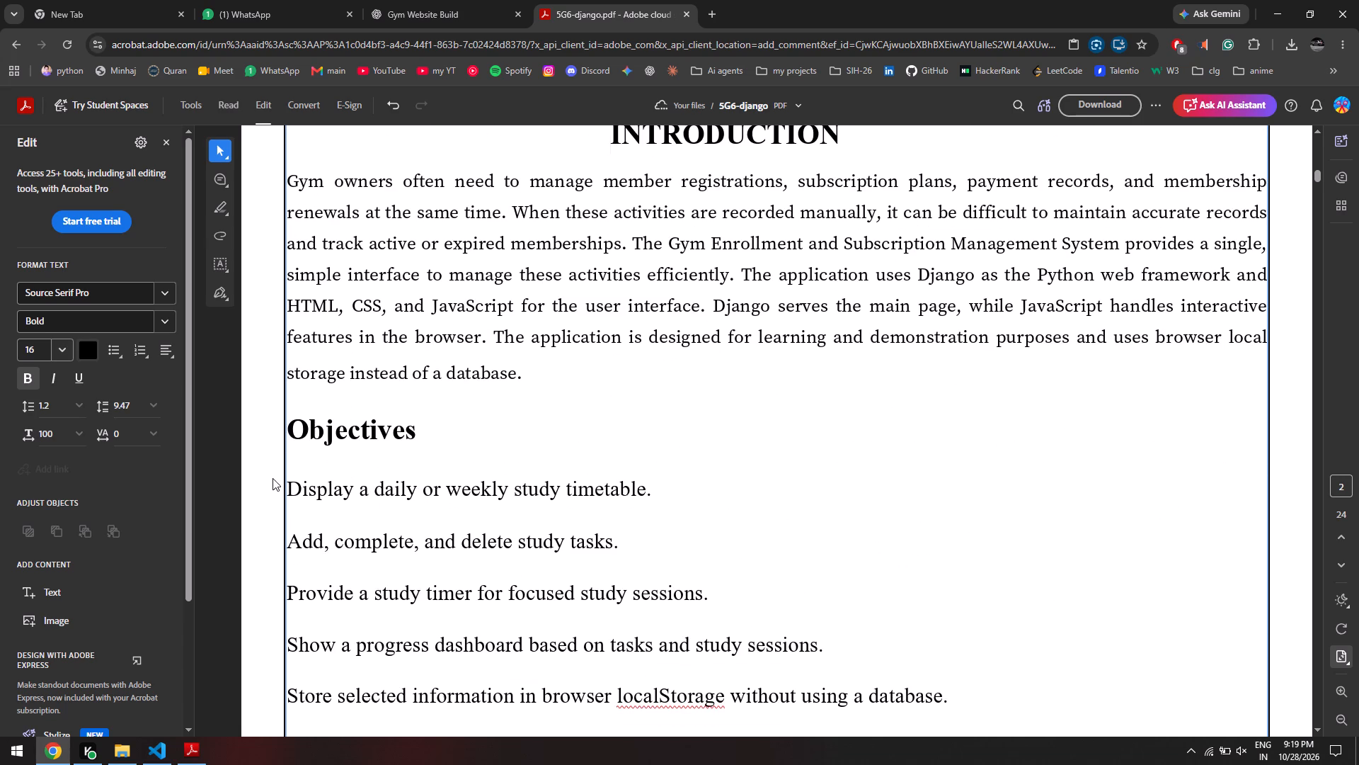
pyautogui.click(292, 432)
pyautogui.press('Tab')
pyautogui.press('Tab')
pyautogui.press('Tab')
pyautogui.press('Tab')
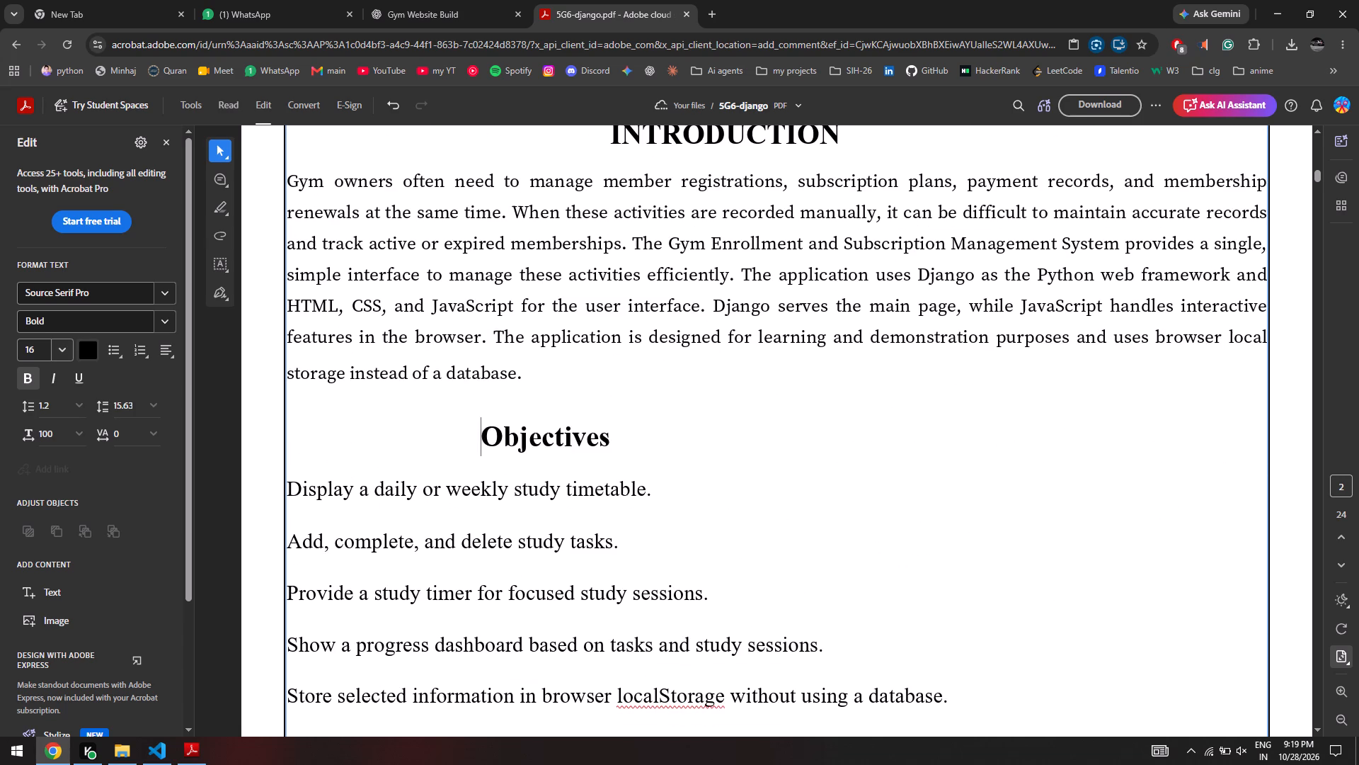
pyautogui.press('Tab')
pyautogui.press('Tab')
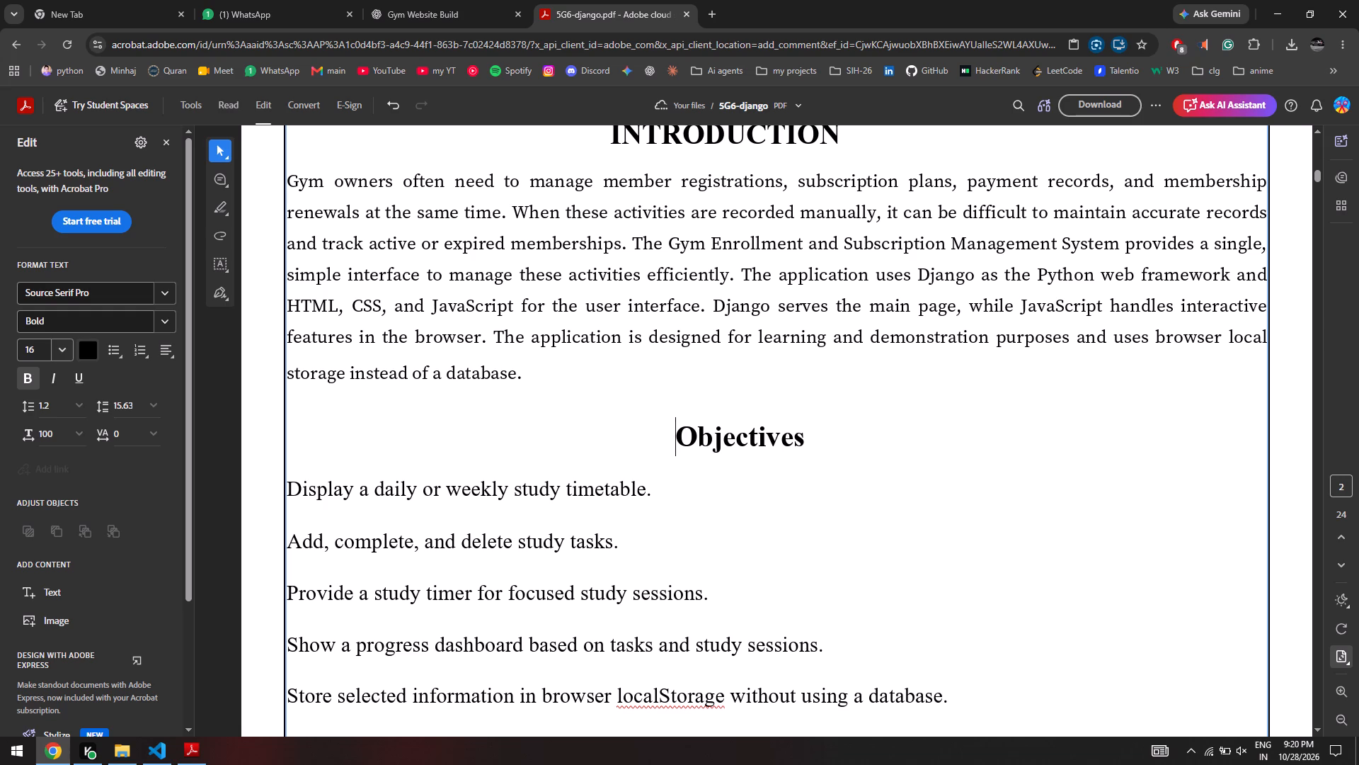
# Rewrite the Objectives heading in capitals as OBJECTIVES.
pyautogui.scroll(2, 292, 432)
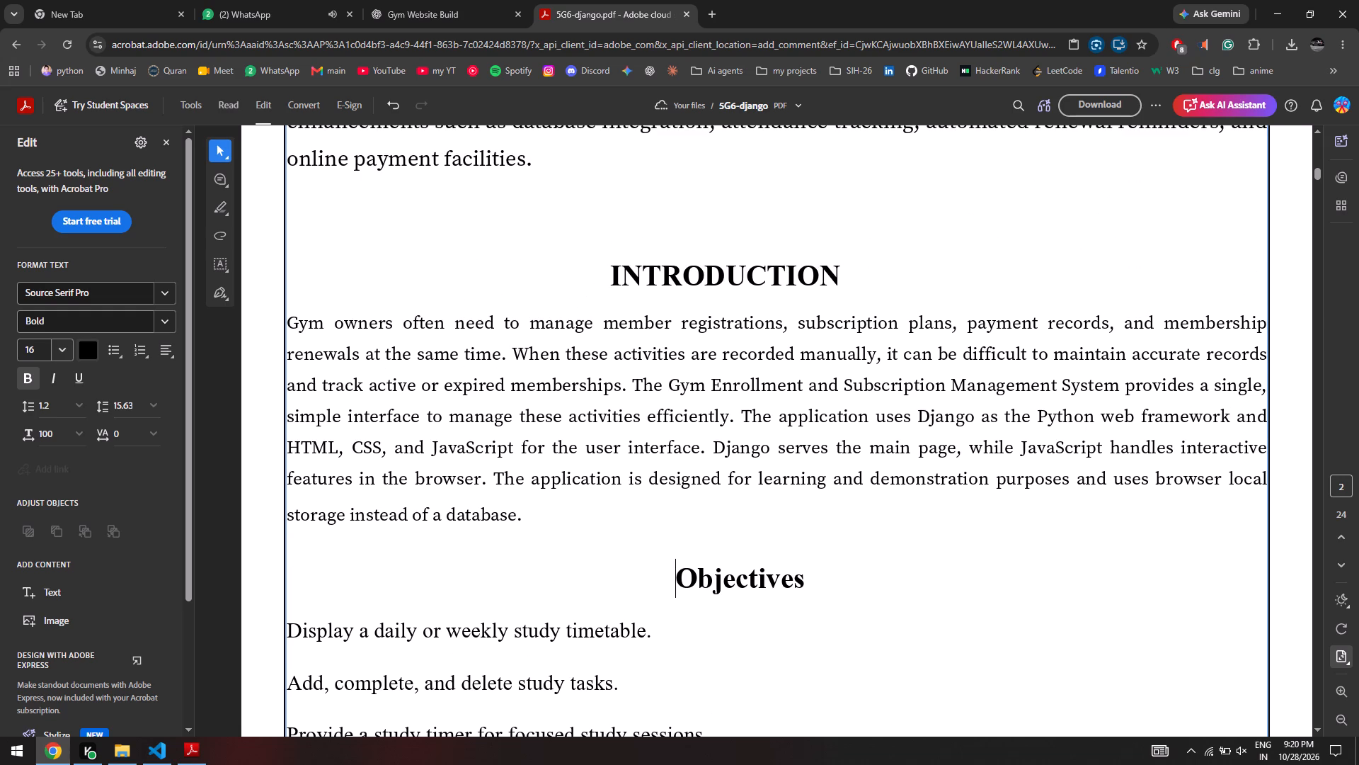
pyautogui.scroll(-2, 292, 432)
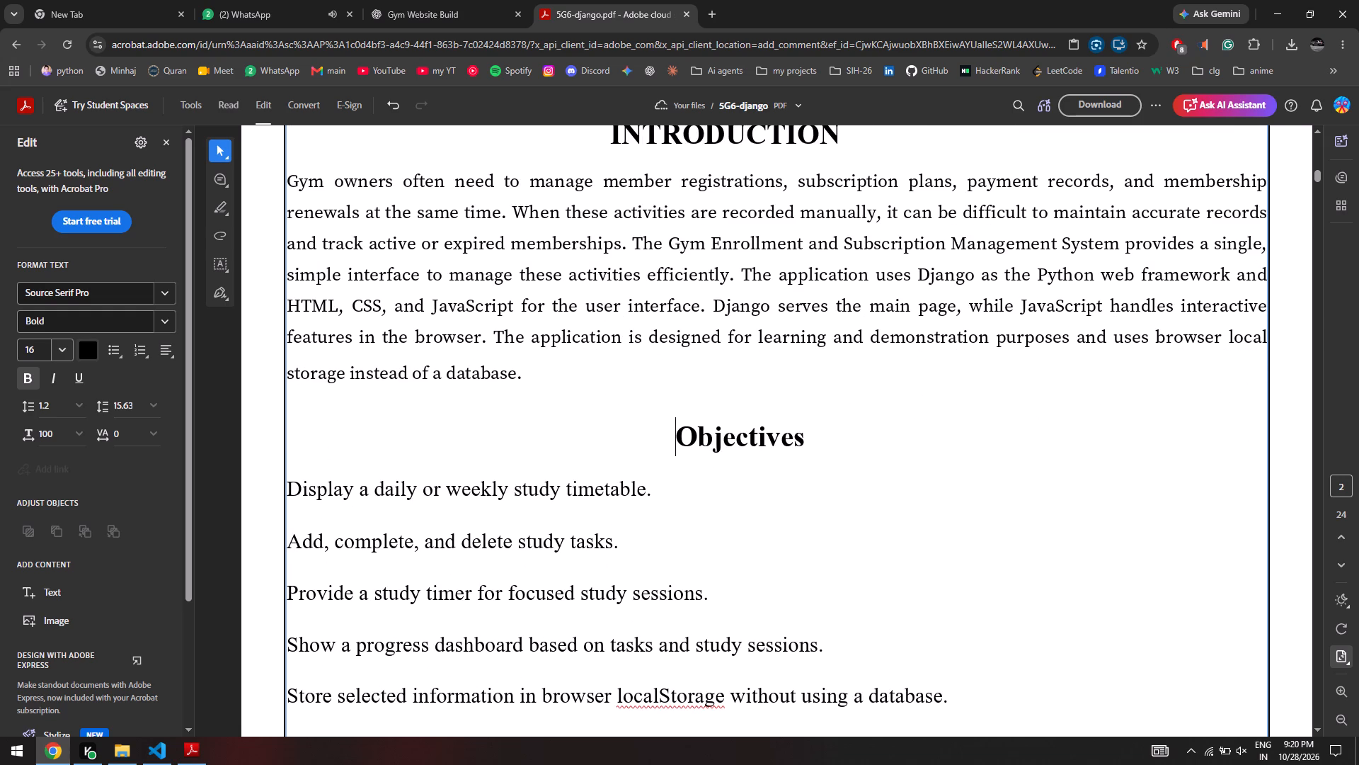
pyautogui.click(697, 439)
pyautogui.press('b')
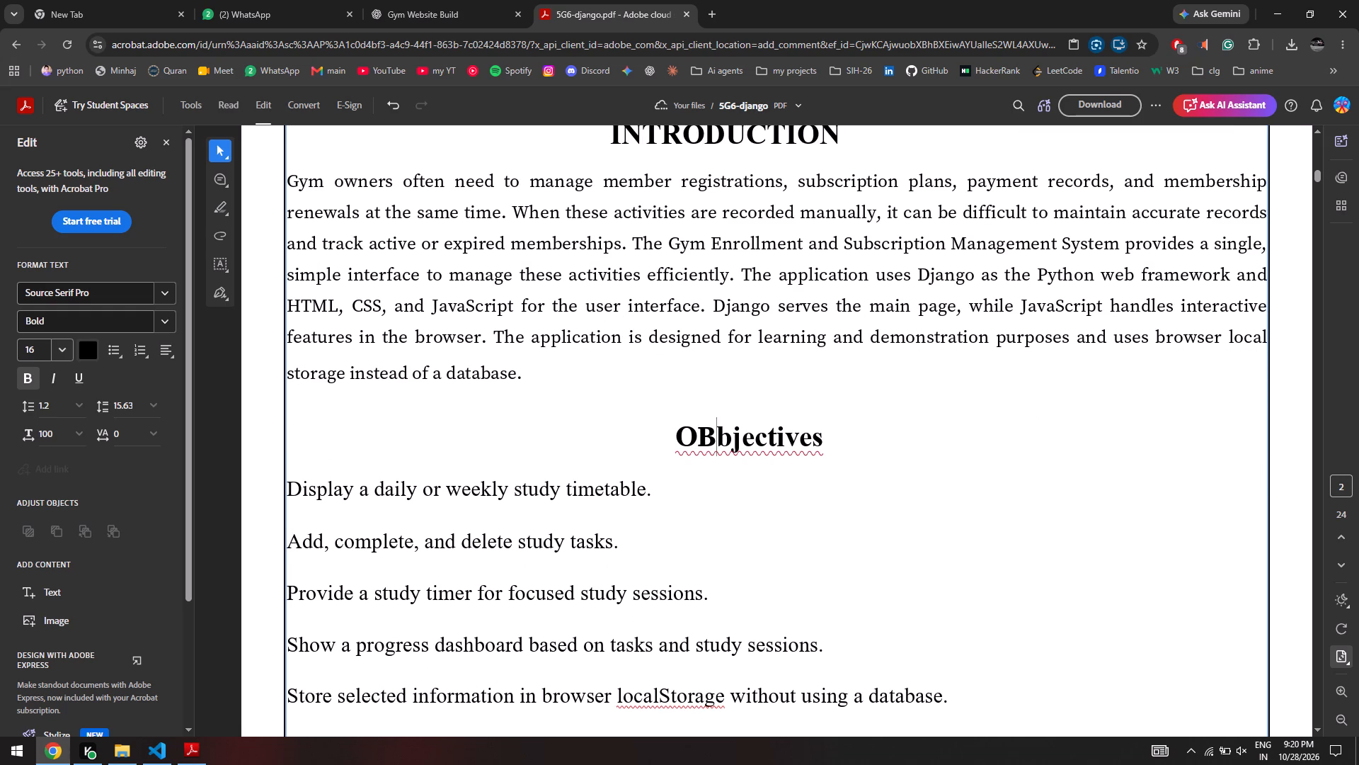
pyautogui.write('JEC')
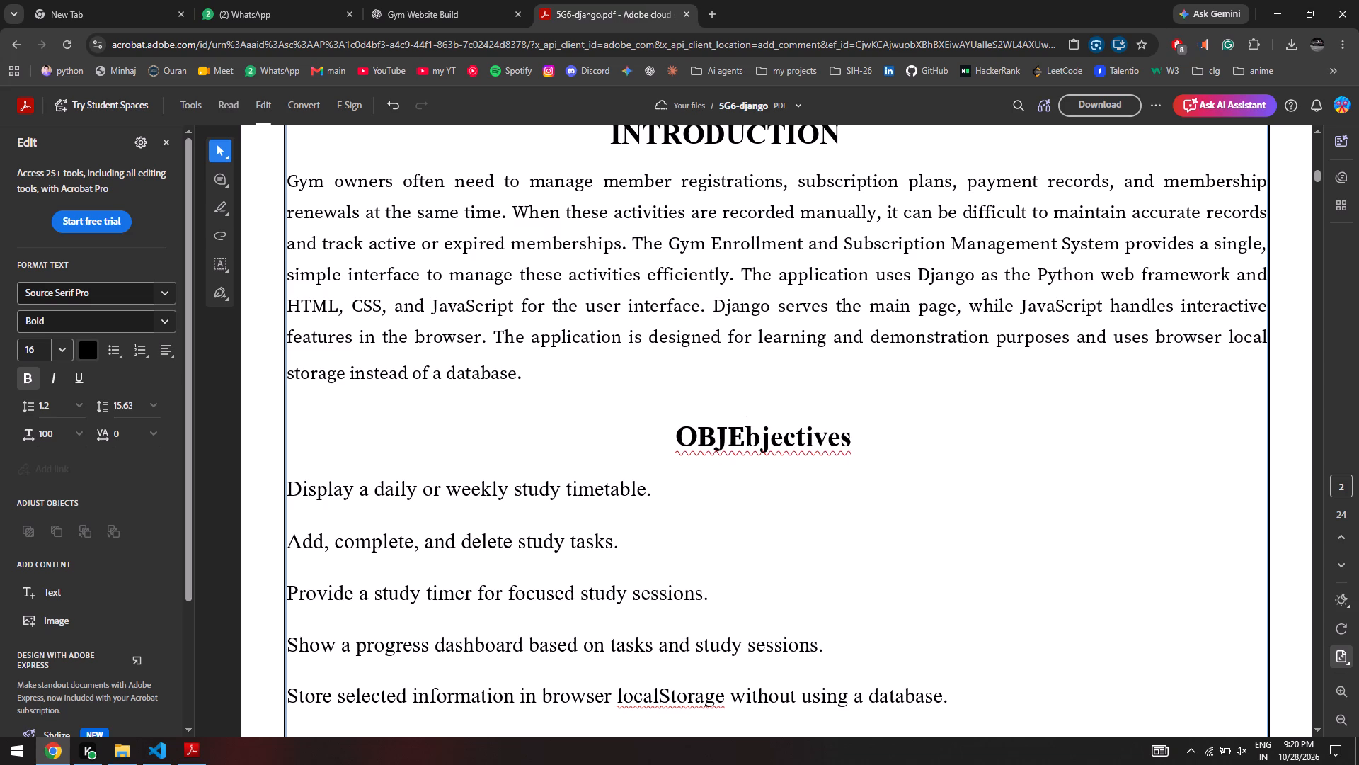
pyautogui.write('TI')
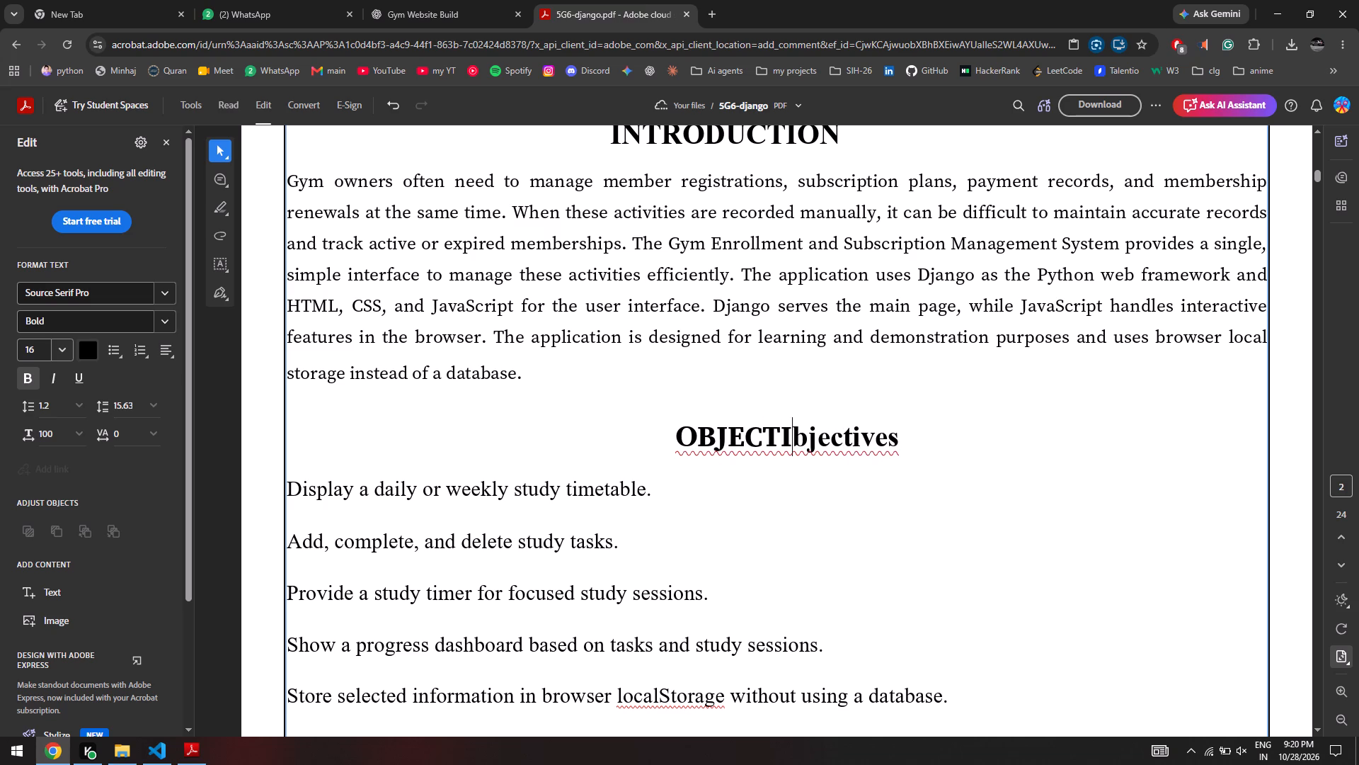
pyautogui.write('VES')
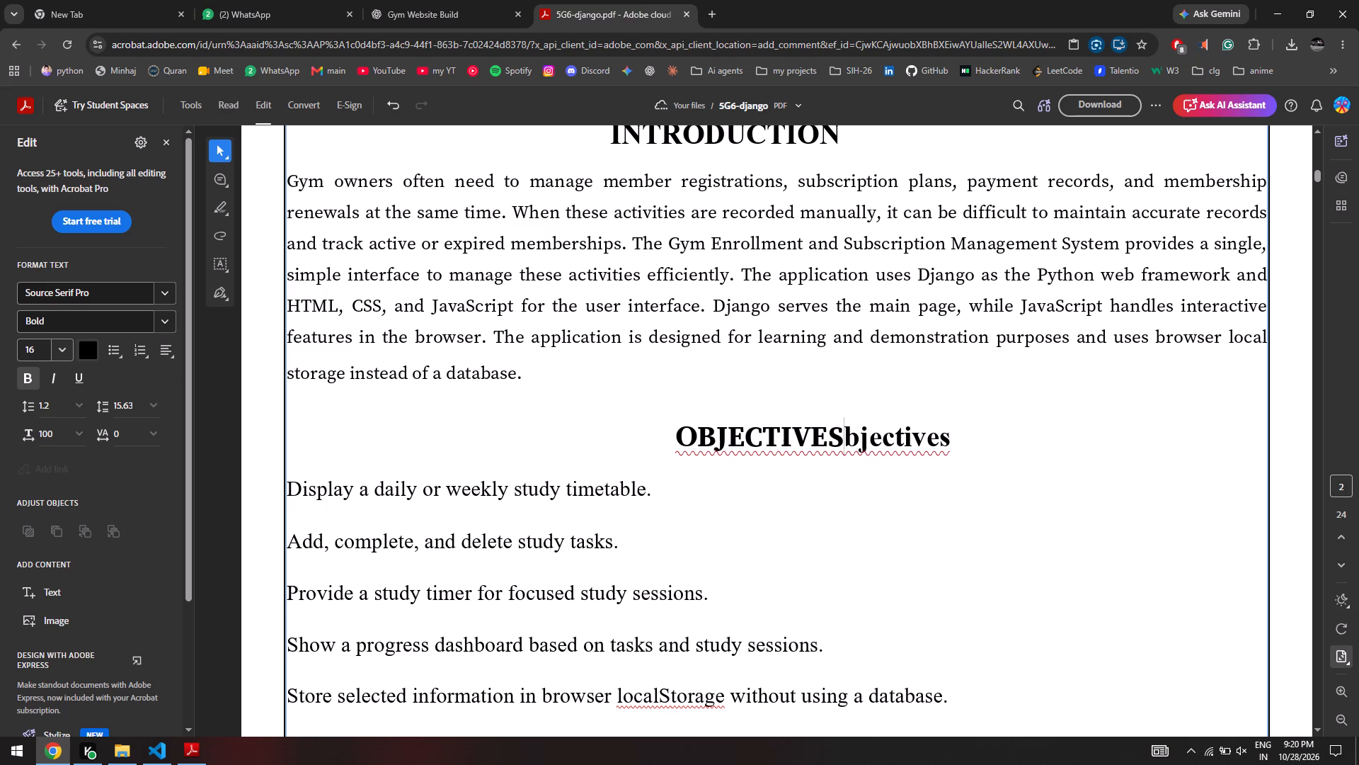
pyautogui.click(951, 437)
pyautogui.press('BackSpace')
pyautogui.press('BackSpace')
pyautogui.press('BackSpace')
pyautogui.press('BackSpace')
pyautogui.press('BackSpace')
pyautogui.press('BackSpace')
pyautogui.press('BackSpace')
pyautogui.press('BackSpace')
pyautogui.press('BackSpace')
pyautogui.press('BackSpace')
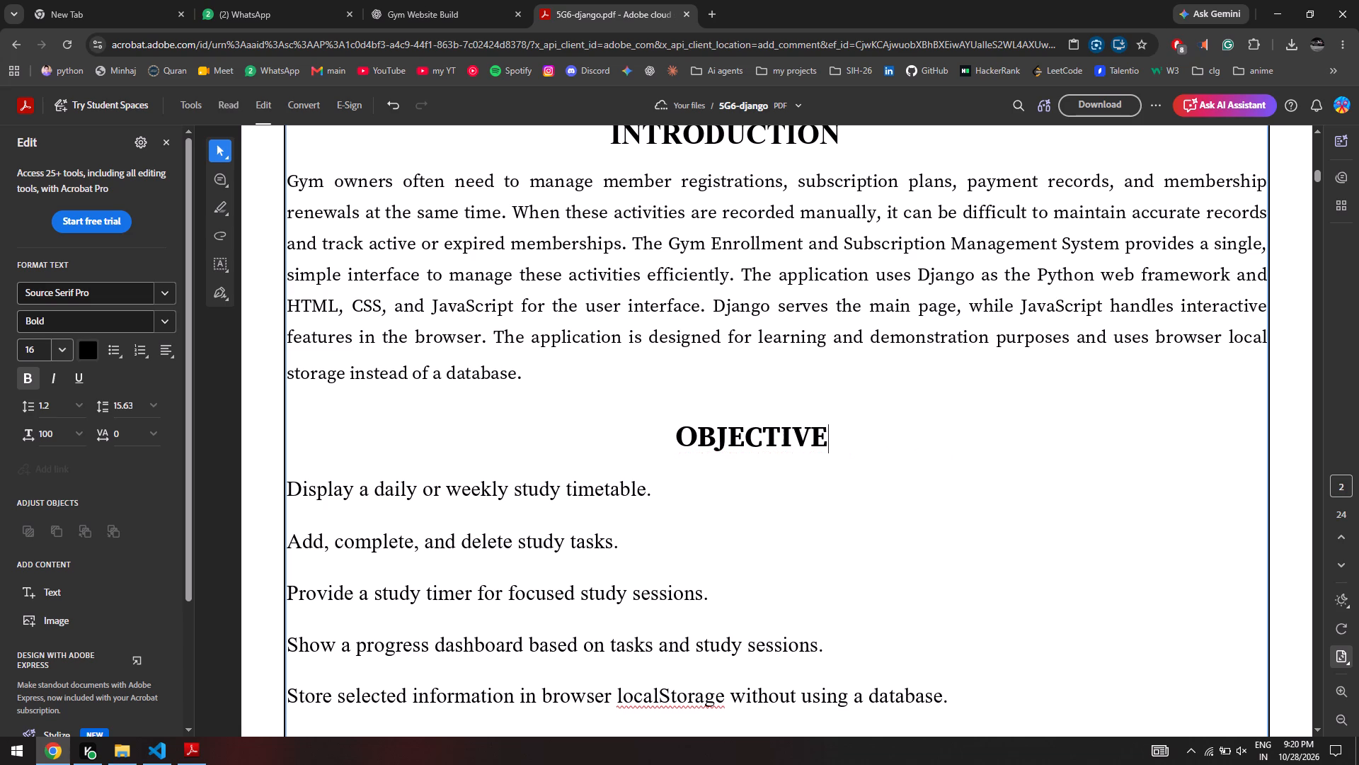
pyautogui.press('s')
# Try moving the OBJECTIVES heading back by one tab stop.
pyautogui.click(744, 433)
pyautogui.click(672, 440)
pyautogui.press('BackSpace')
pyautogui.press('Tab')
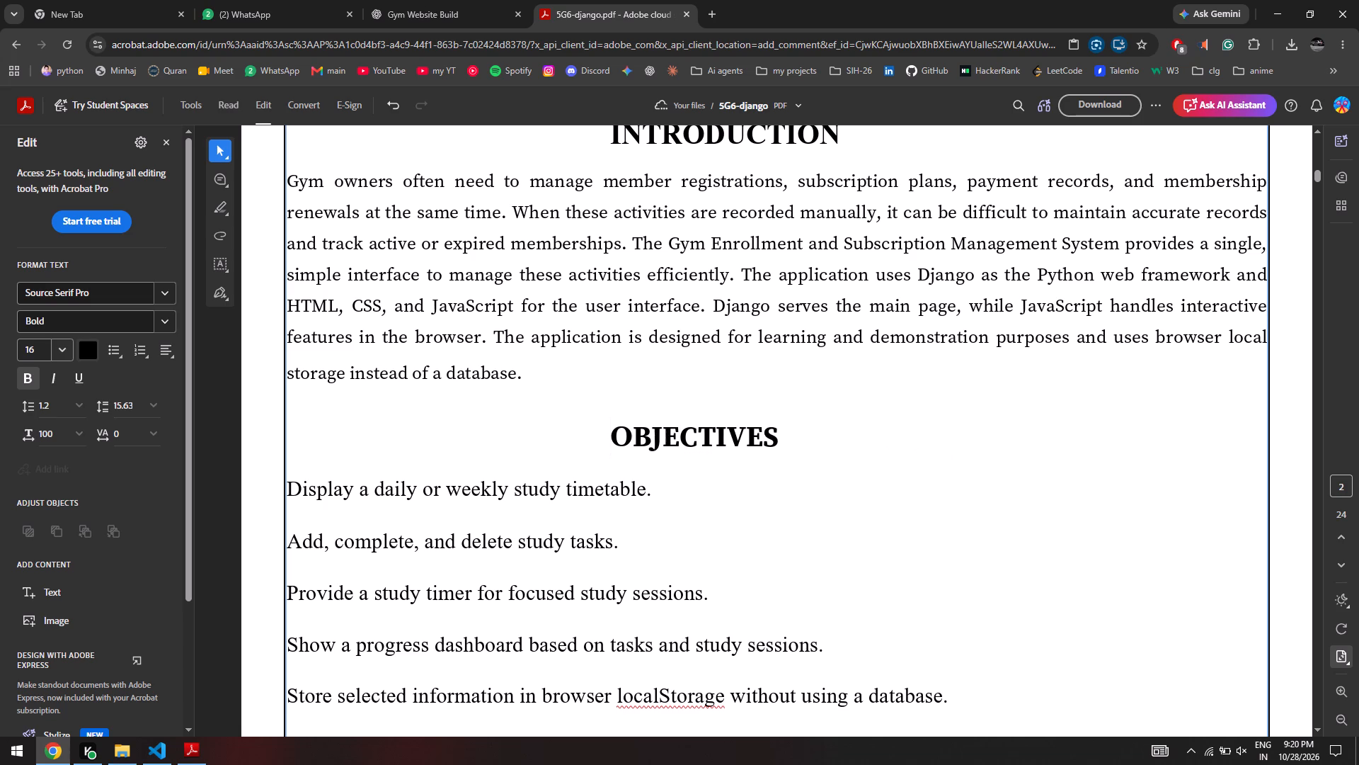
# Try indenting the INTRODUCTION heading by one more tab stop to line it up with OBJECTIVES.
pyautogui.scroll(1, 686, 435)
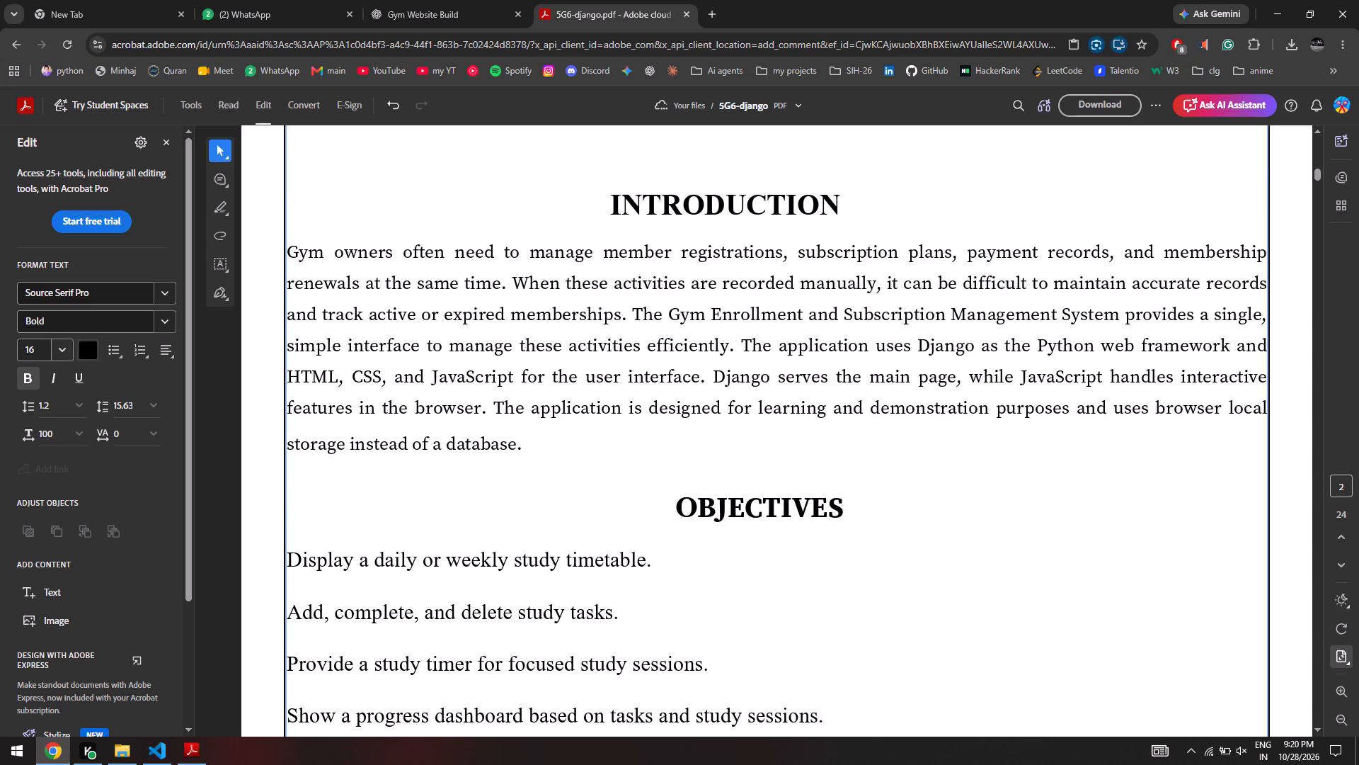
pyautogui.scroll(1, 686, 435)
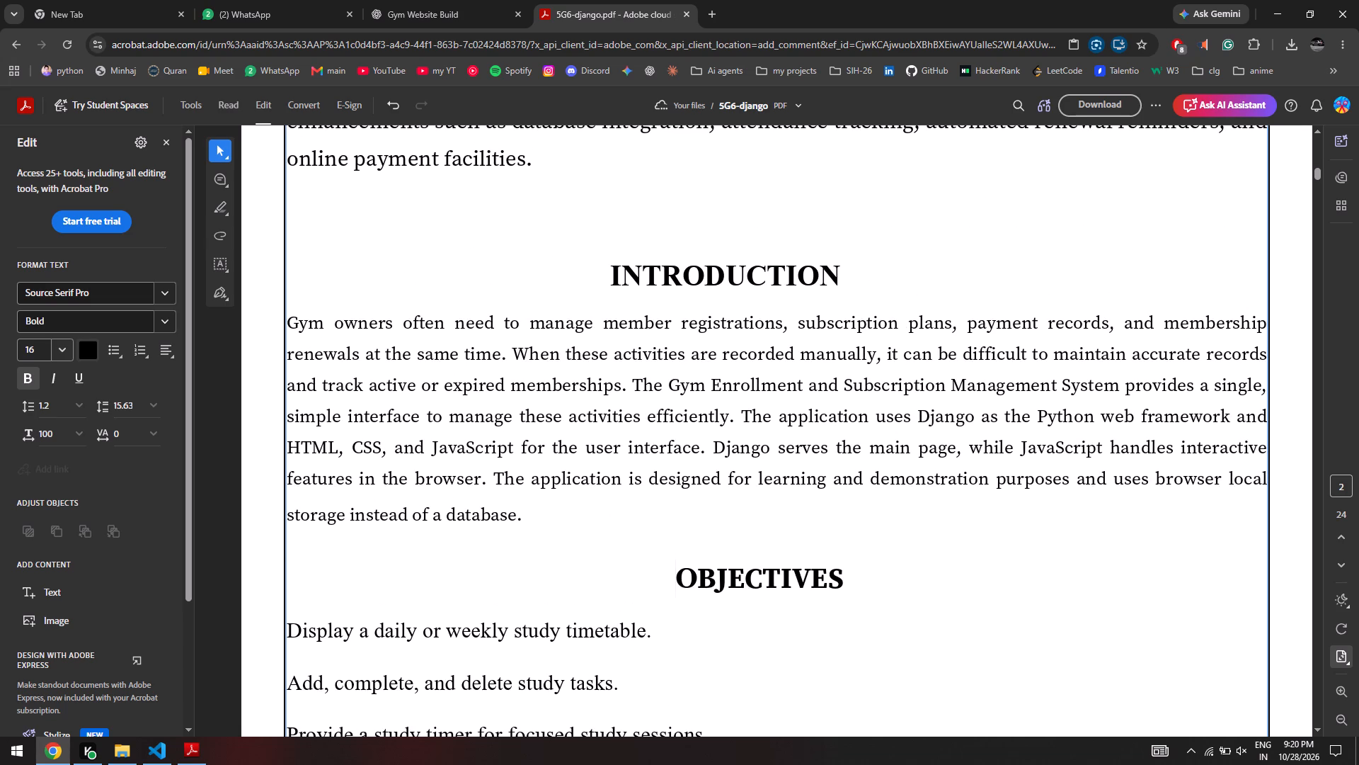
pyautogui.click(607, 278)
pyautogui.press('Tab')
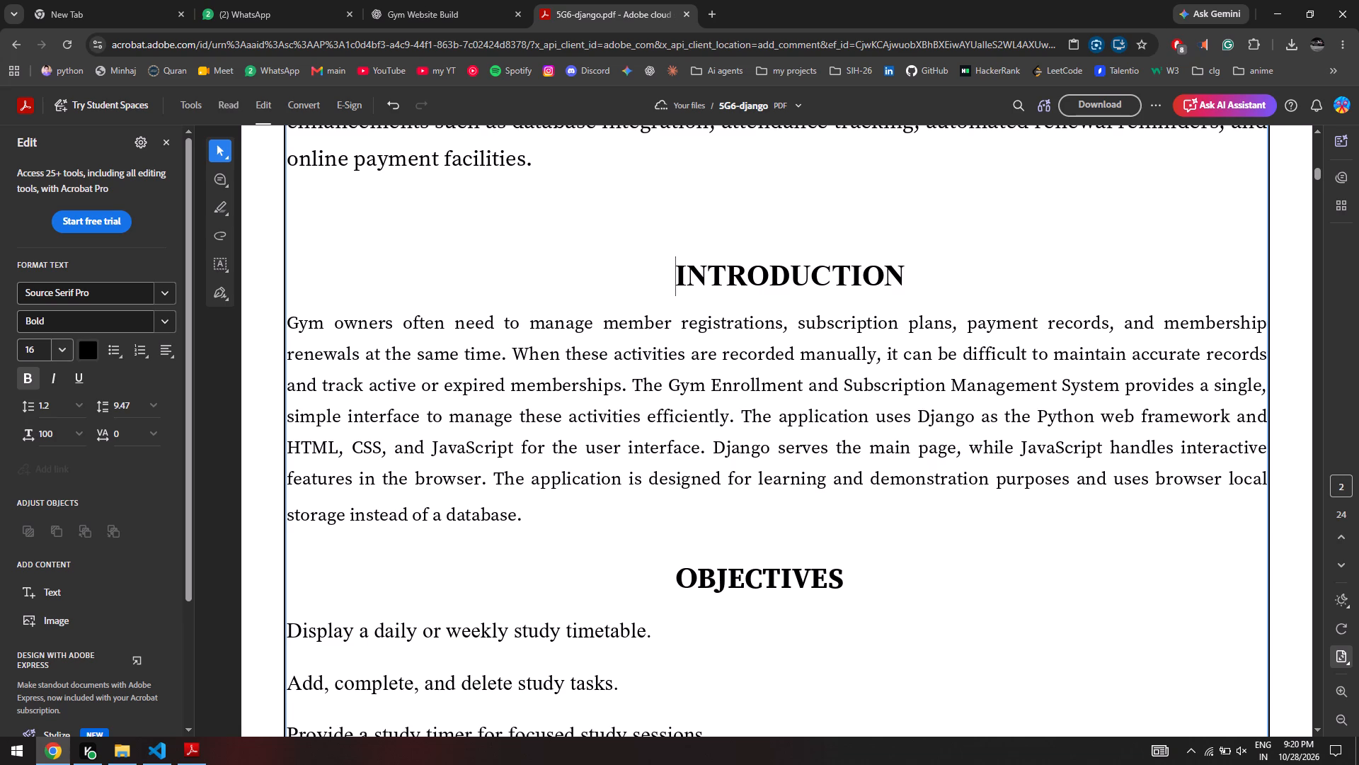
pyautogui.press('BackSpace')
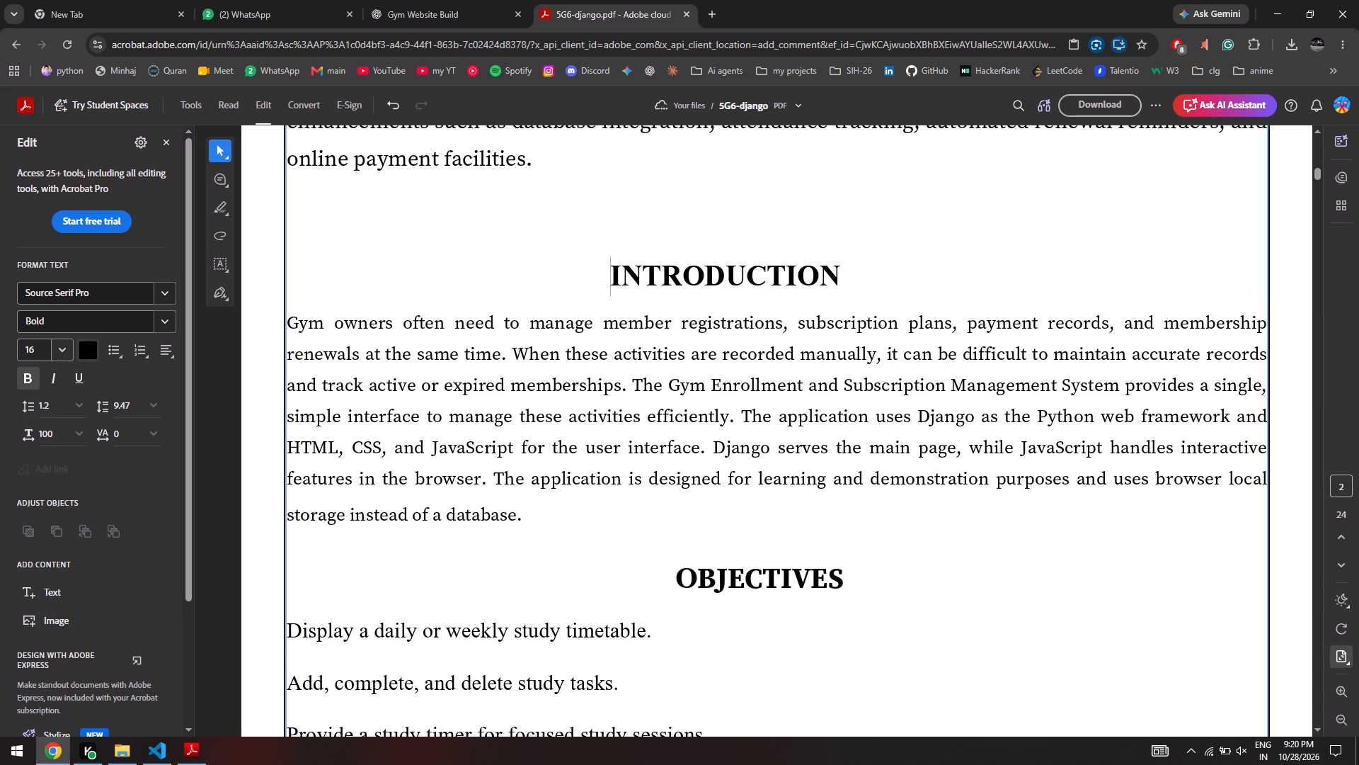
# Remove one tab stop before the OBJECTIVES heading so it starts in line with INTRODUCTION.
pyautogui.click(679, 580)
pyautogui.press('BackSpace')
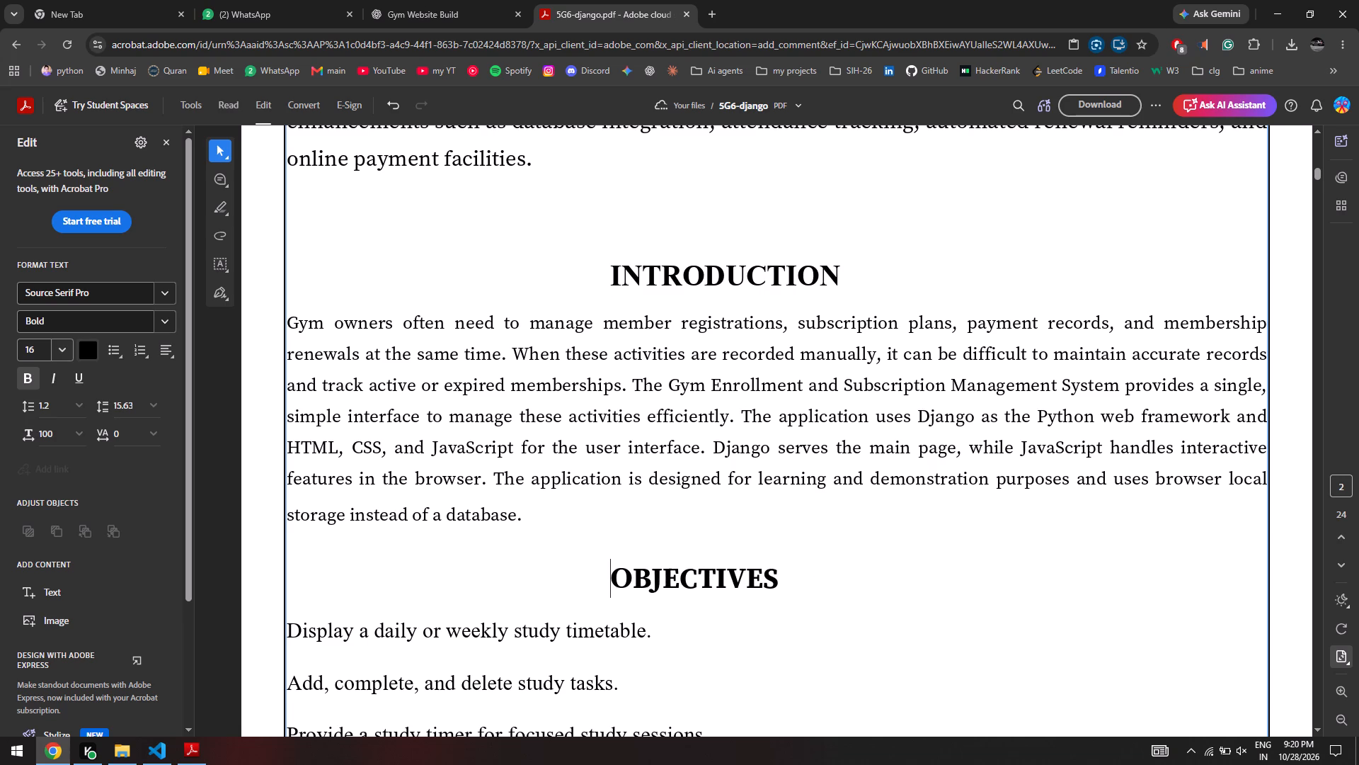
# Shift the OBJECTIVES heading three spaces further along its line to centre it under the INTRODUCTION heading.
pyautogui.scroll(-2, 733, 581)
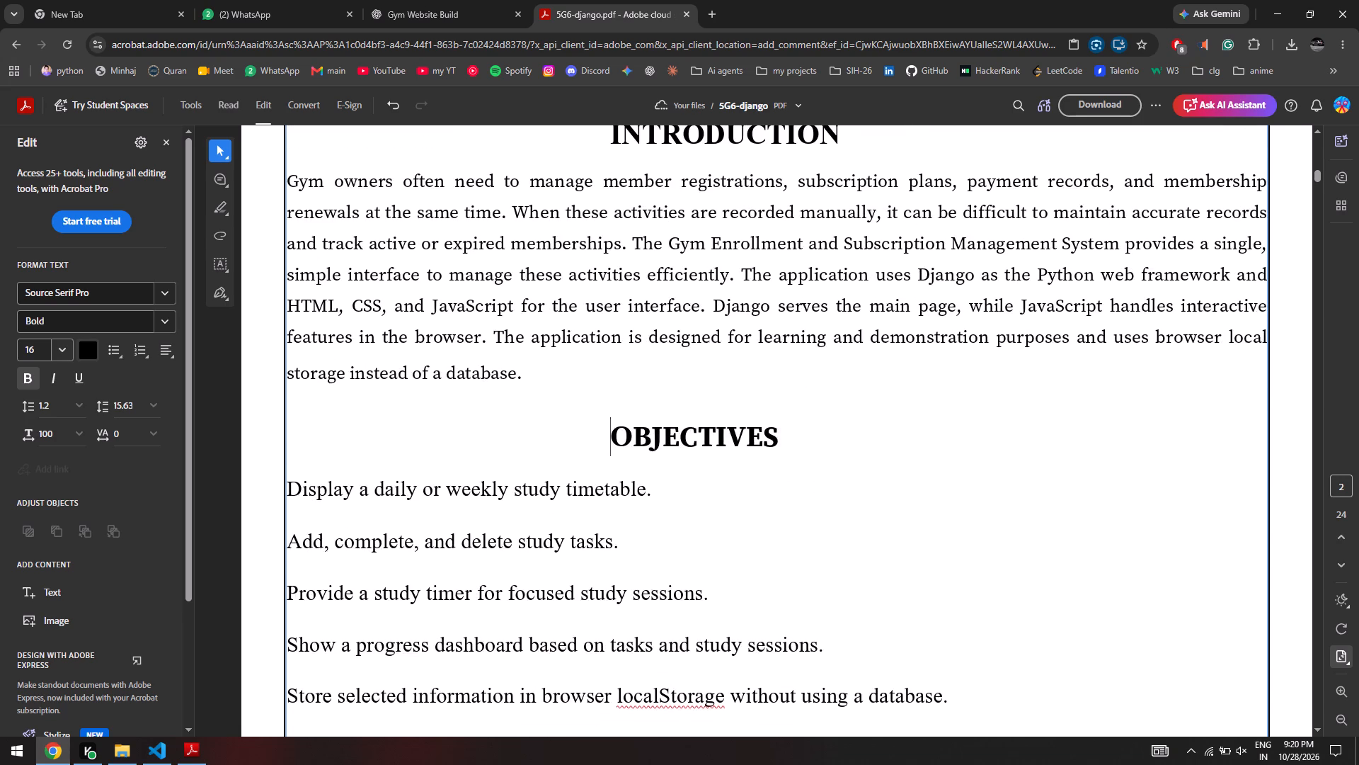
pyautogui.scroll(-3, 614, 509)
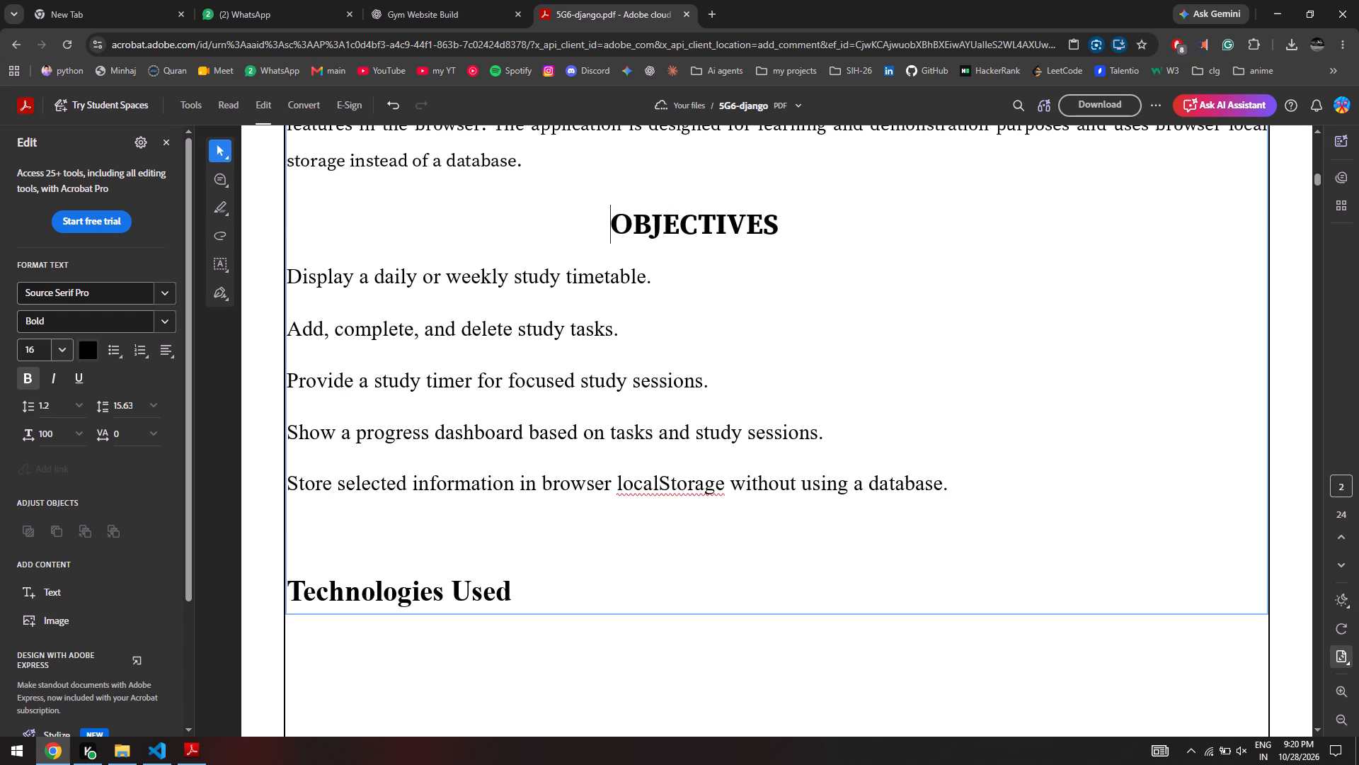
pyautogui.press('space')
pyautogui.press('space')
pyautogui.scroll(3, 603, 307)
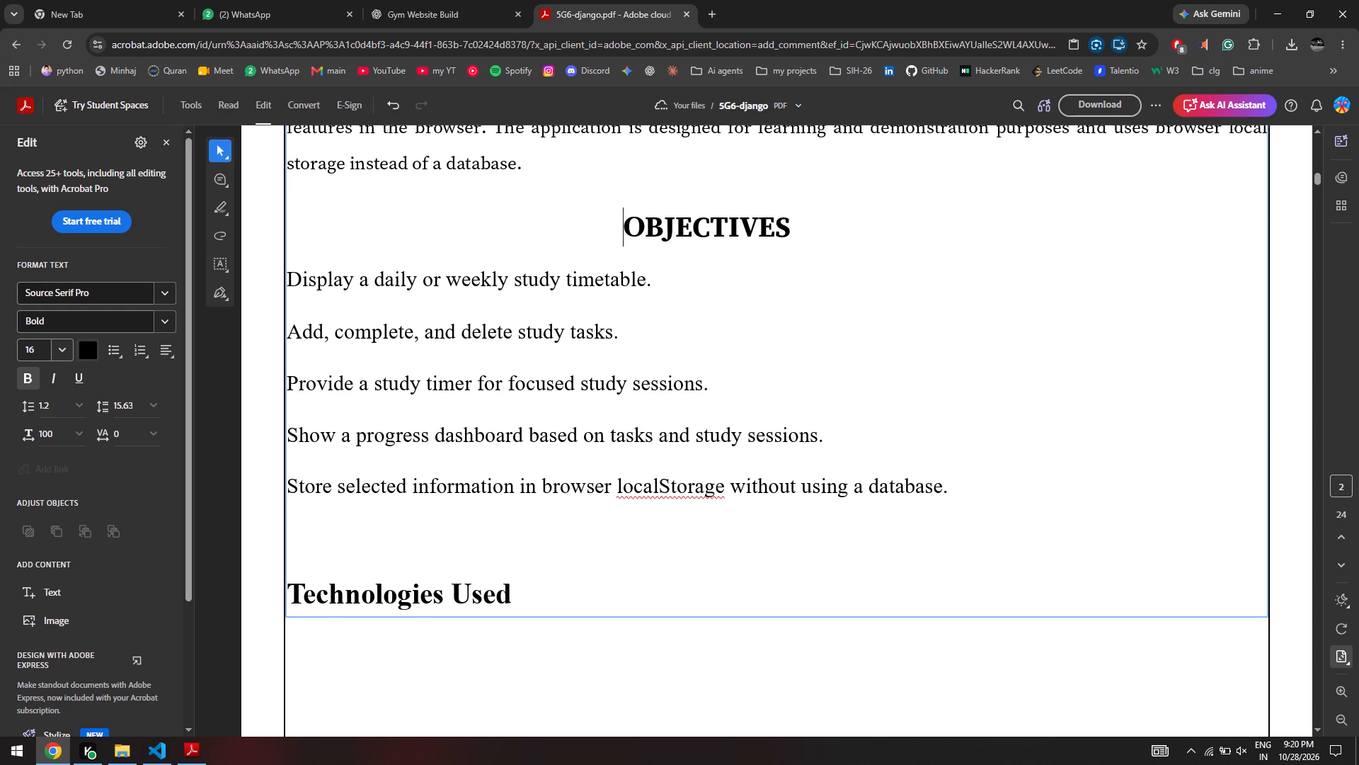
pyautogui.scroll(2, 603, 307)
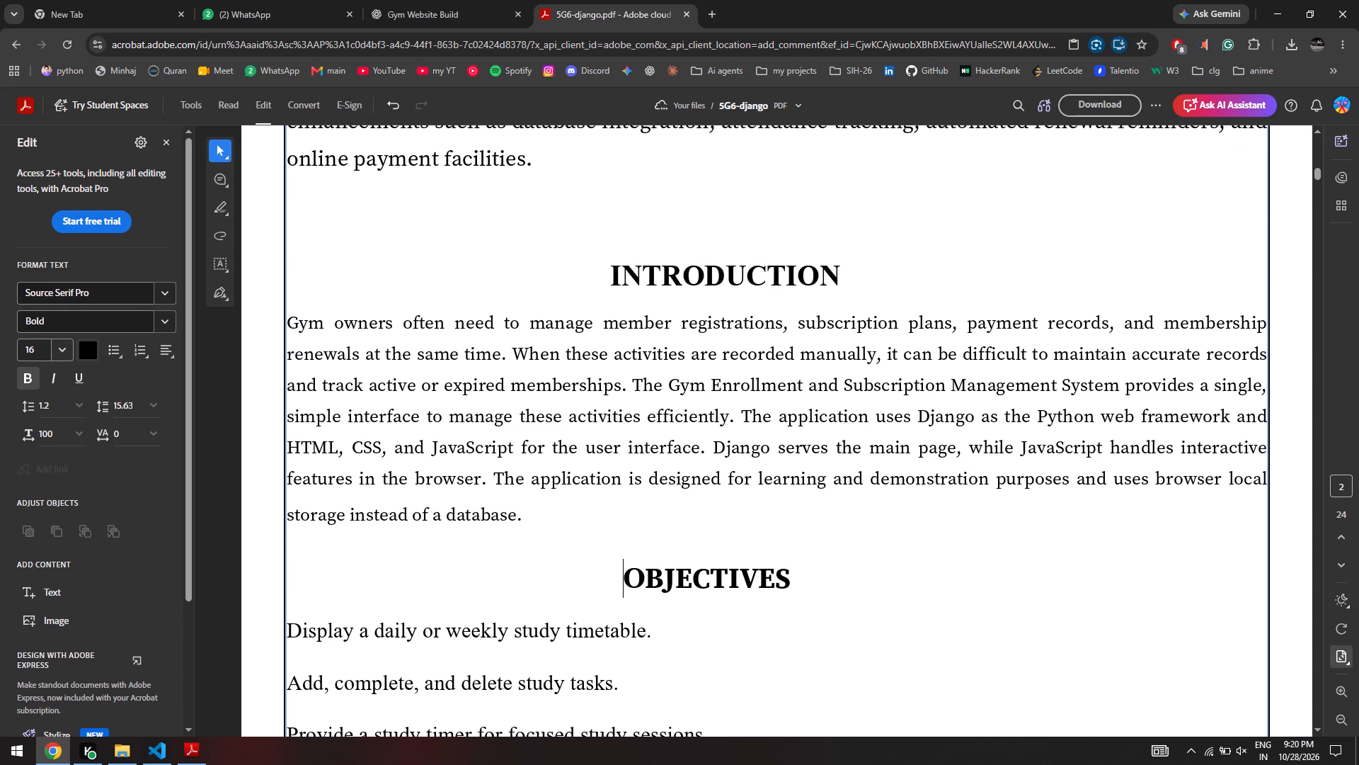
pyautogui.press('space')
pyautogui.press('space')
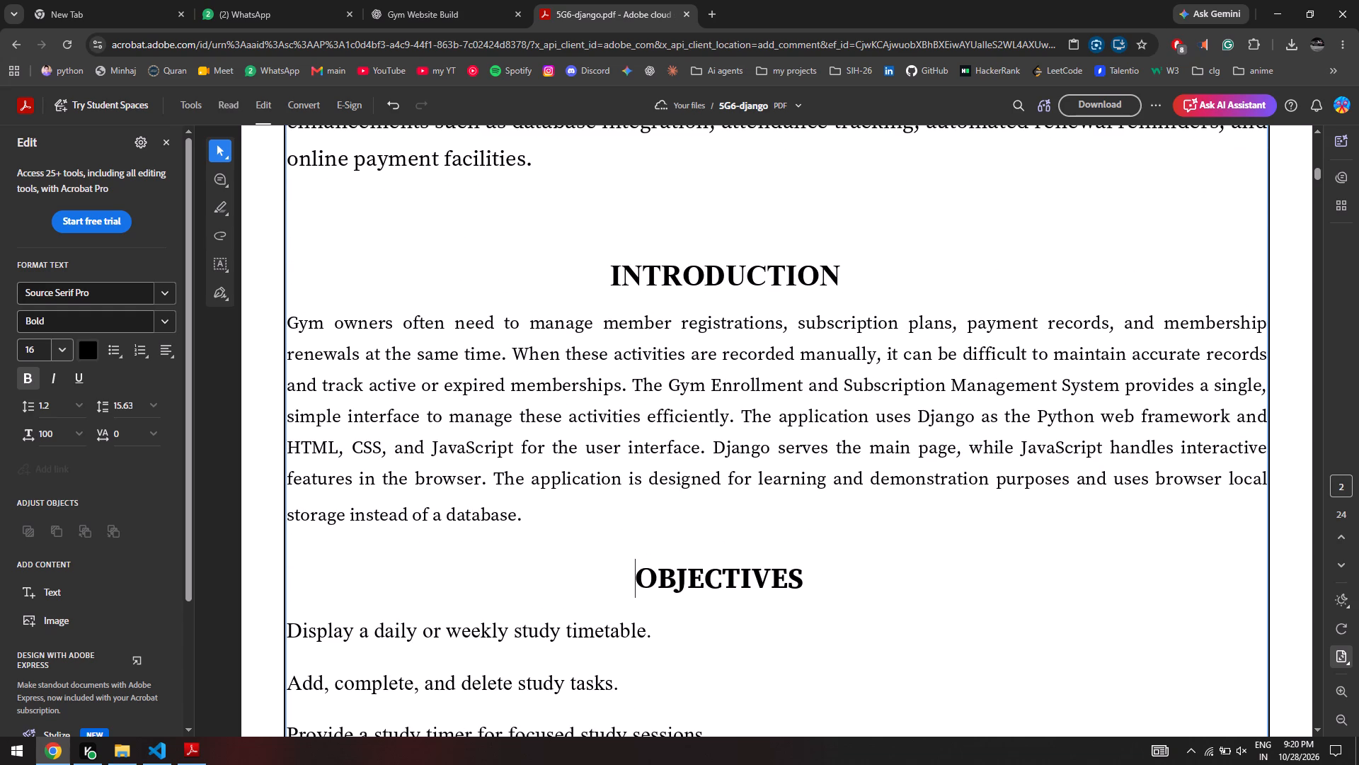
pyautogui.press('BackSpace')
pyautogui.scroll(-5, 608, 408)
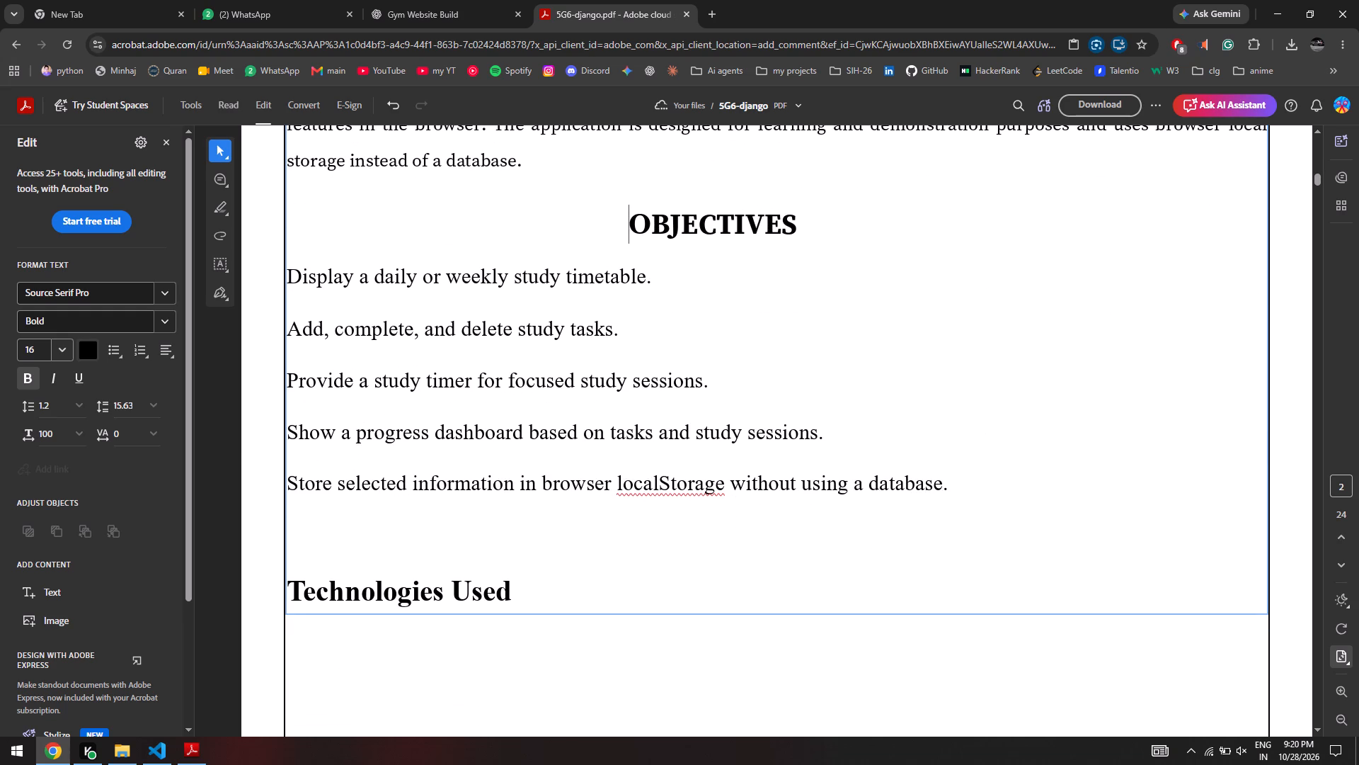
# Switch to Adobe Reader and copy the Objectives heading with its list, through the localStorage line, from the original 5G6-django.pdf.
pyautogui.hotkey('alt', 'Tab')
pyautogui.click(616, 456)
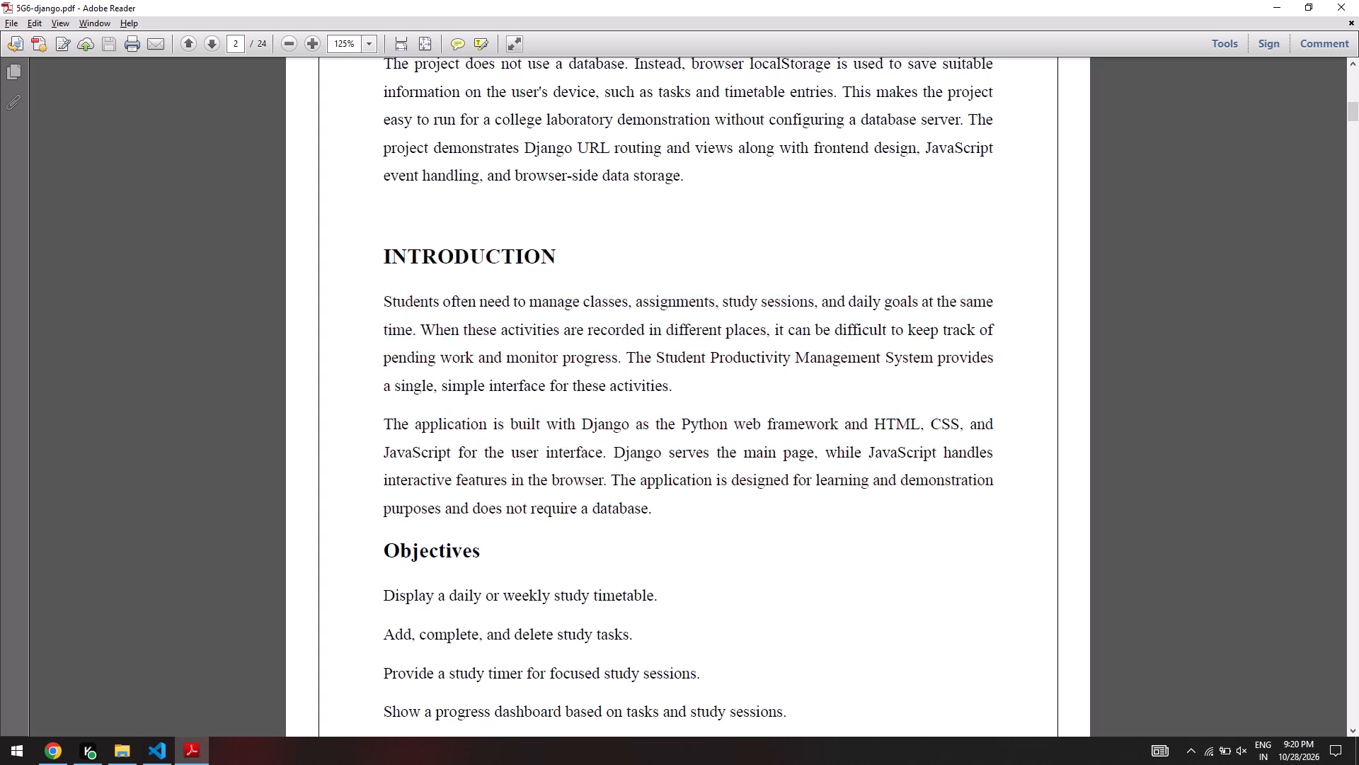
pyautogui.scroll(-3, 613, 455)
pyautogui.moveTo(386, 448); pyautogui.dragTo(896, 660)
pyautogui.hotkey('ctrl', 'c')
pyautogui.hotkey('alt', 'Tab')
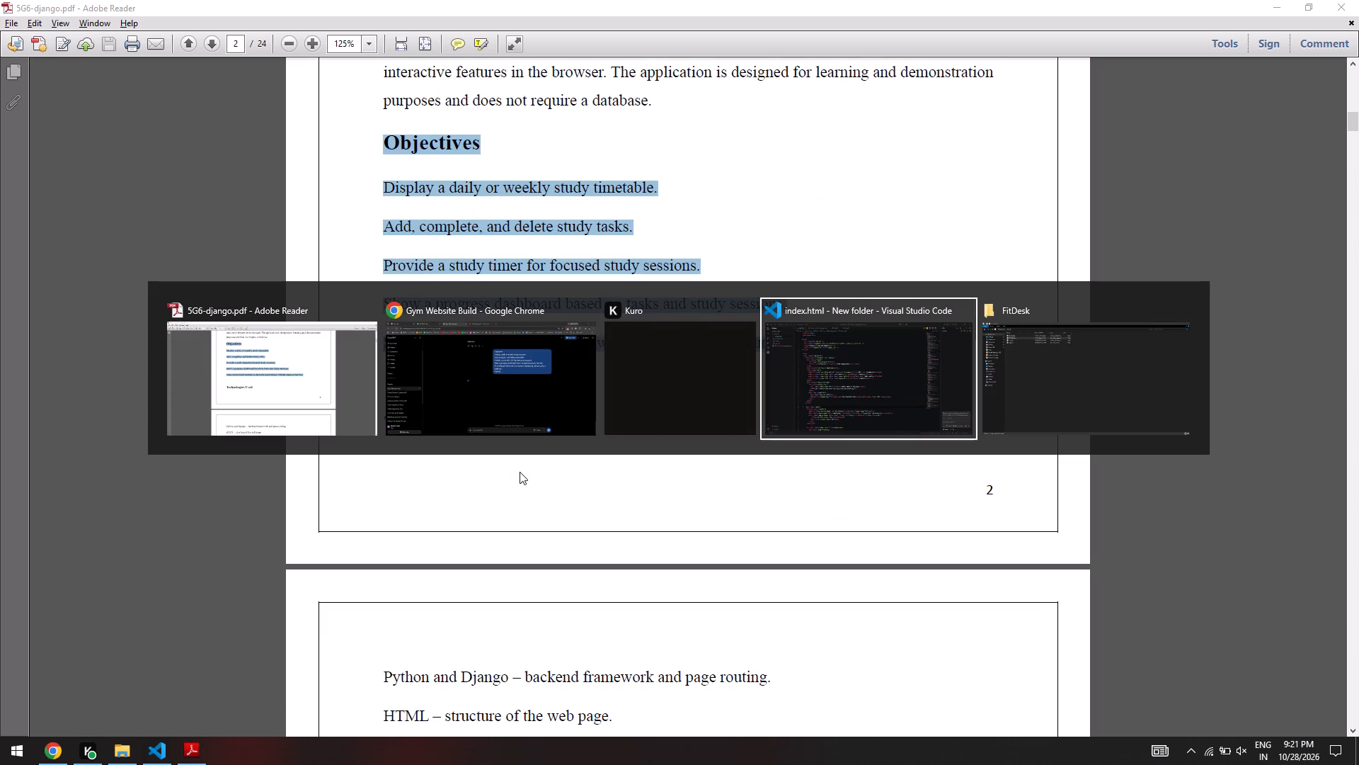
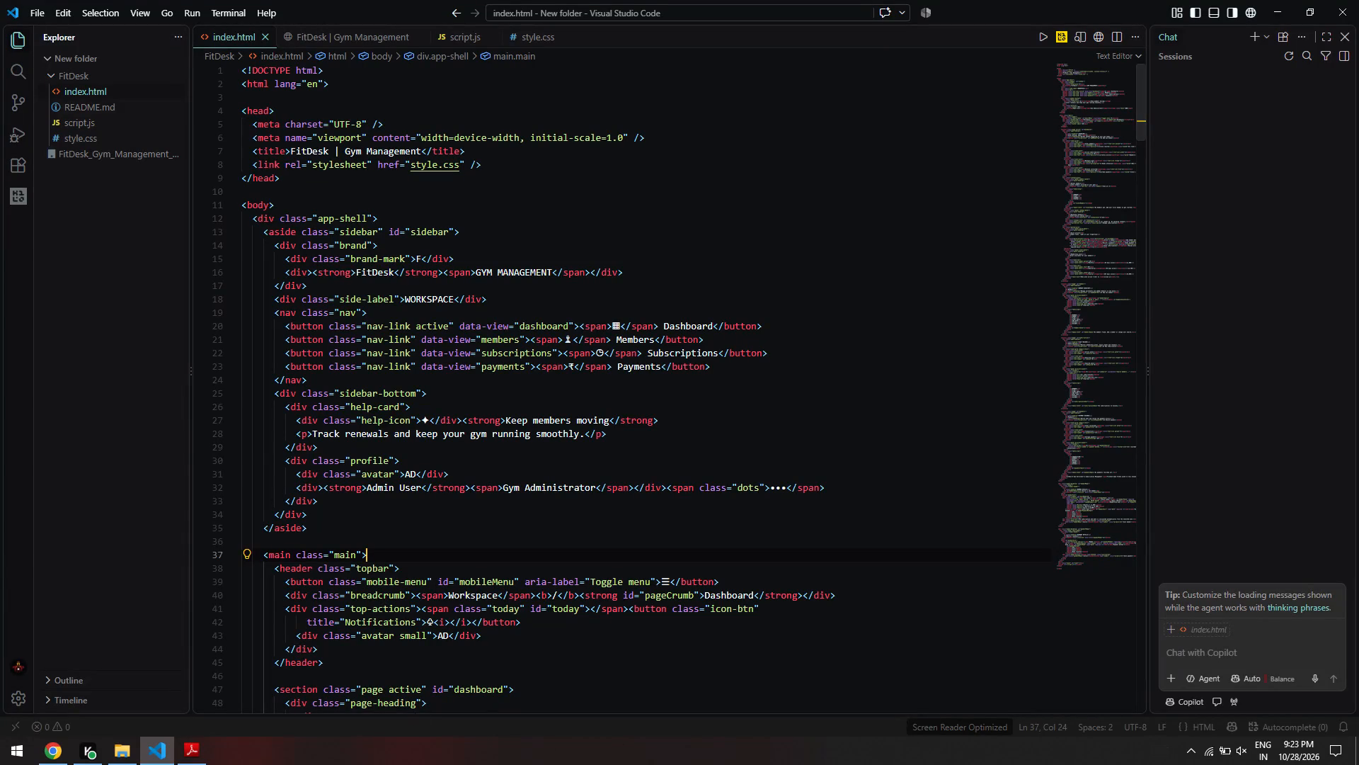
# Switch to the Gym Website Build chat in Chrome and copy the seven gym objectives from the reply, without its heading.
pyautogui.hotkey('alt', 'Tab')
pyautogui.hotkey('alt', 'Tab')
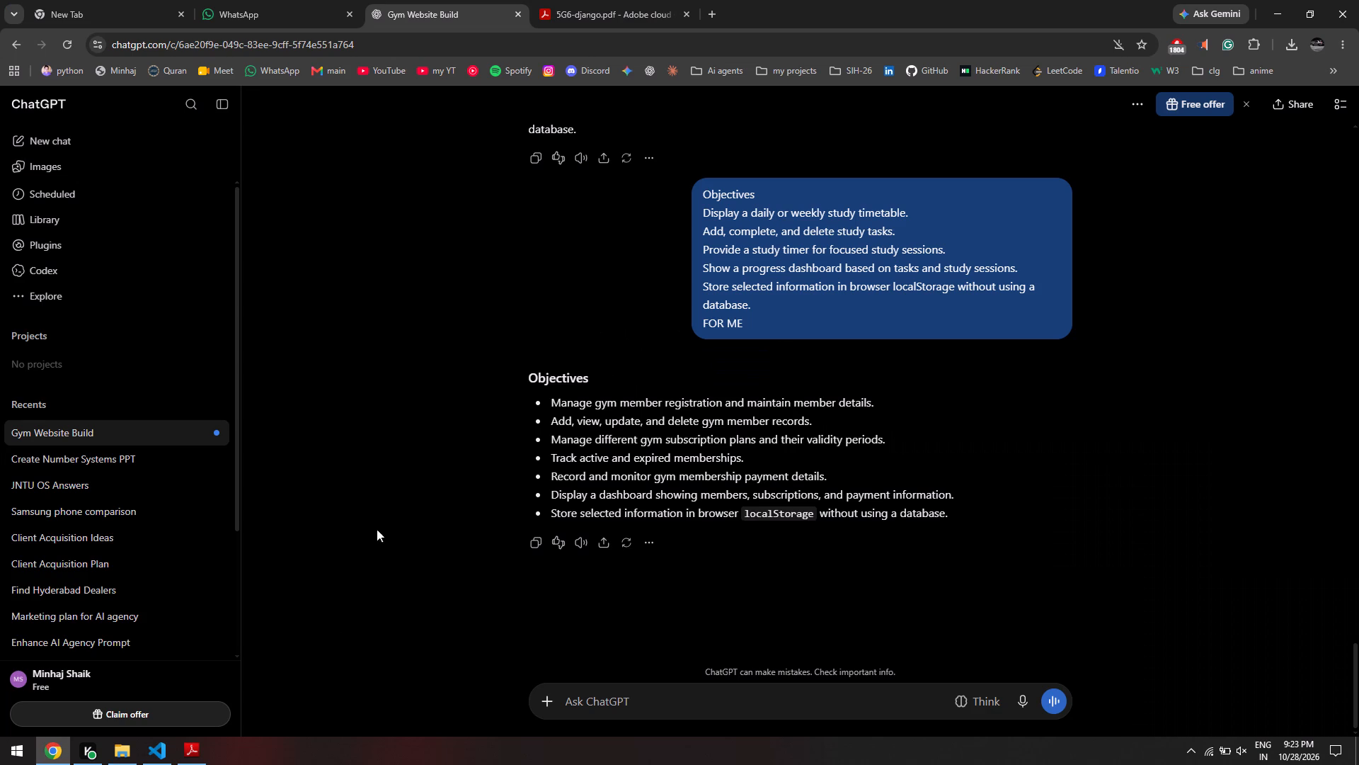
pyautogui.moveTo(951, 515); pyautogui.dragTo(667, 499)
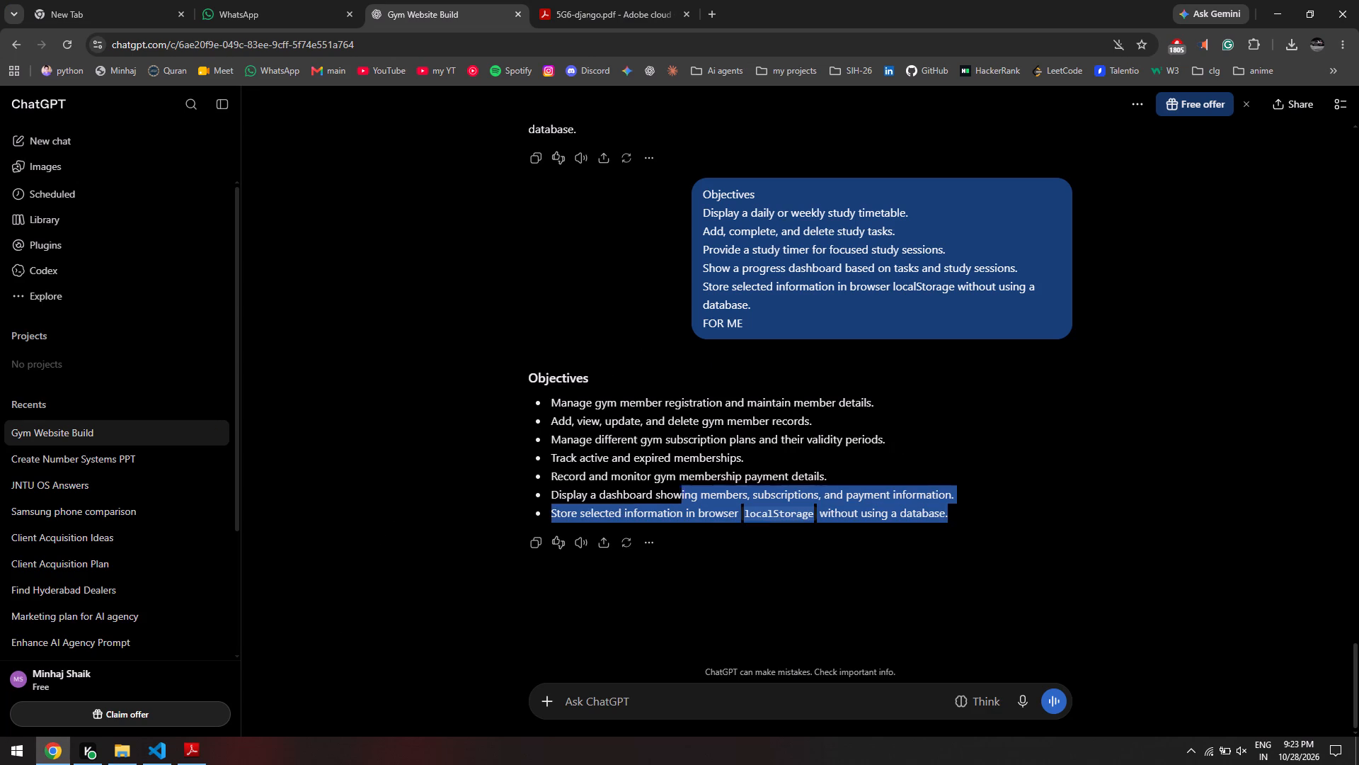
pyautogui.moveTo(667, 499); pyautogui.dragTo(527, 398)
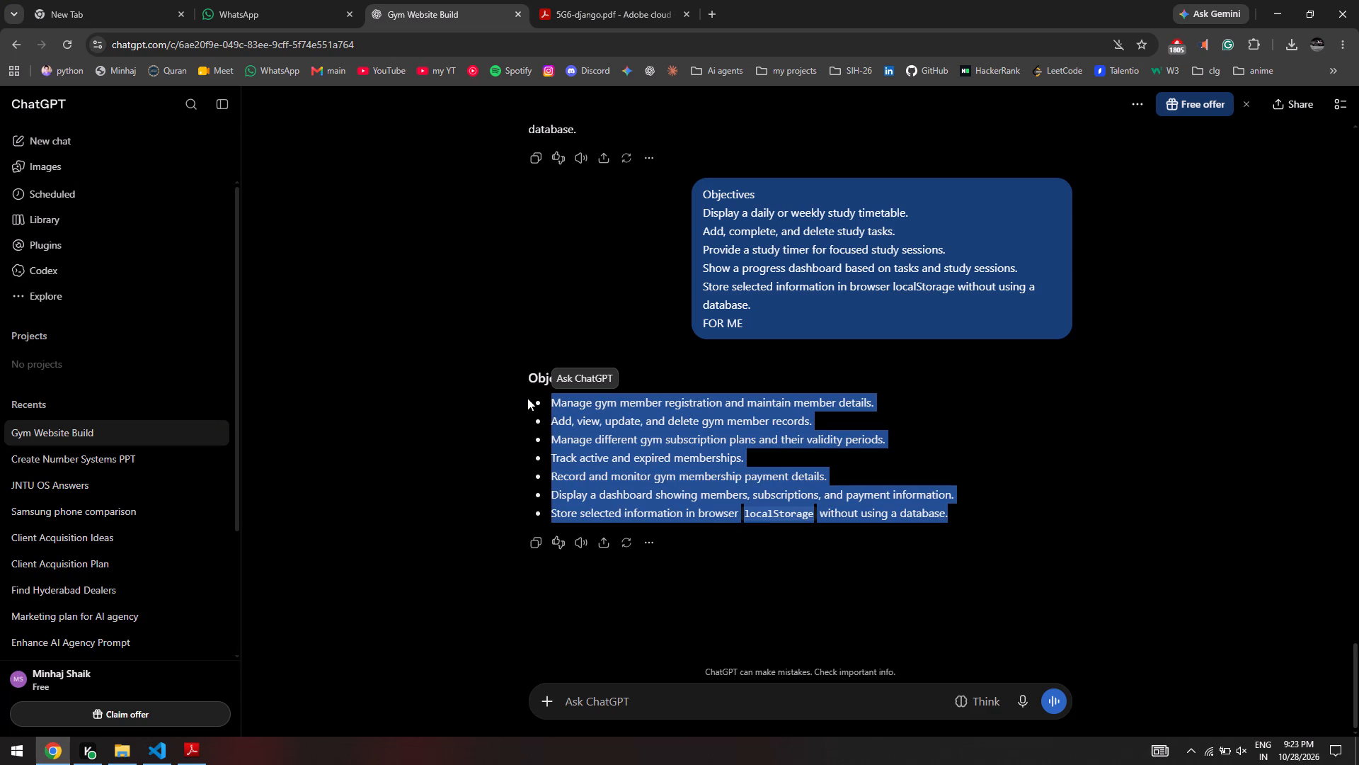
pyautogui.hotkey('ctrl', 'c')
# In the 5G6-django.pdf editor, delete the five study objectives under the OBJECTIVES heading.
pyautogui.click(647, 0)
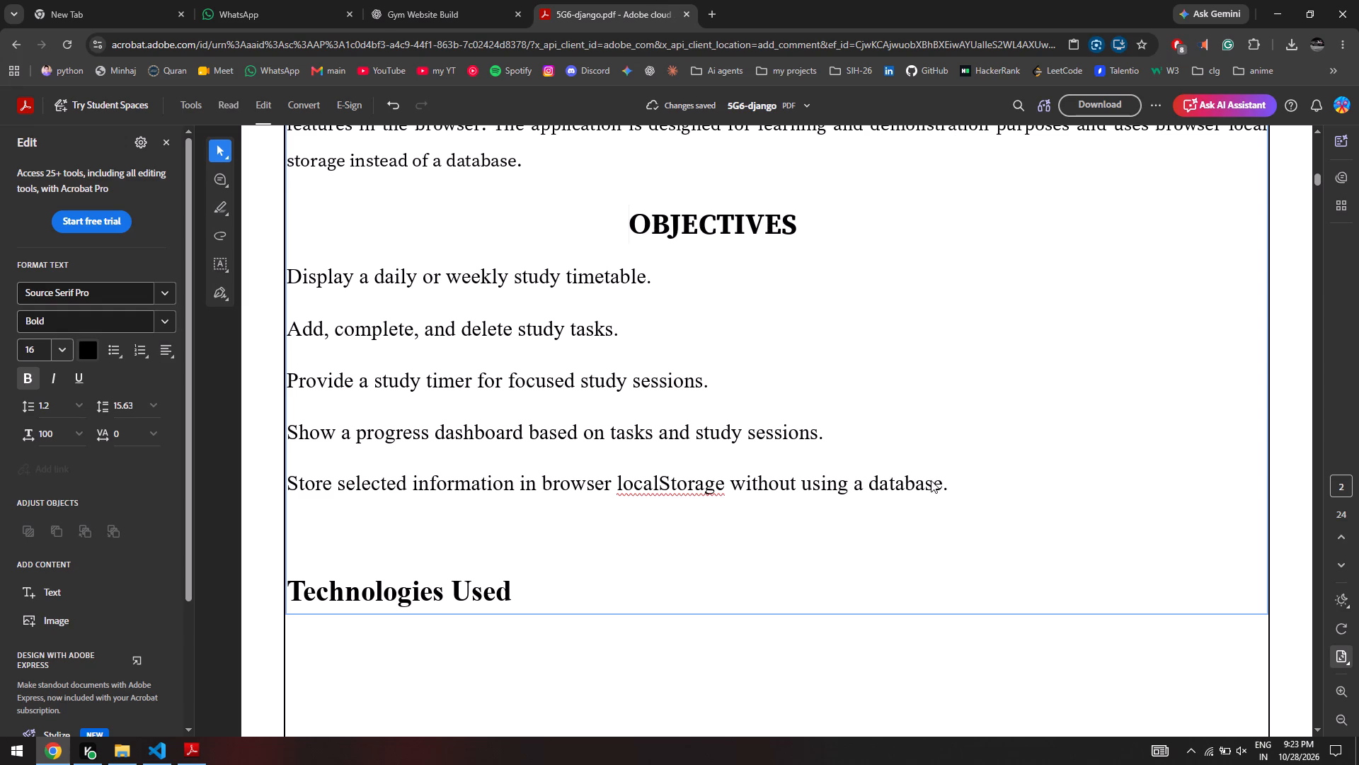
pyautogui.click(946, 480)
pyautogui.click(948, 484)
pyautogui.moveTo(948, 484); pyautogui.dragTo(313, 293)
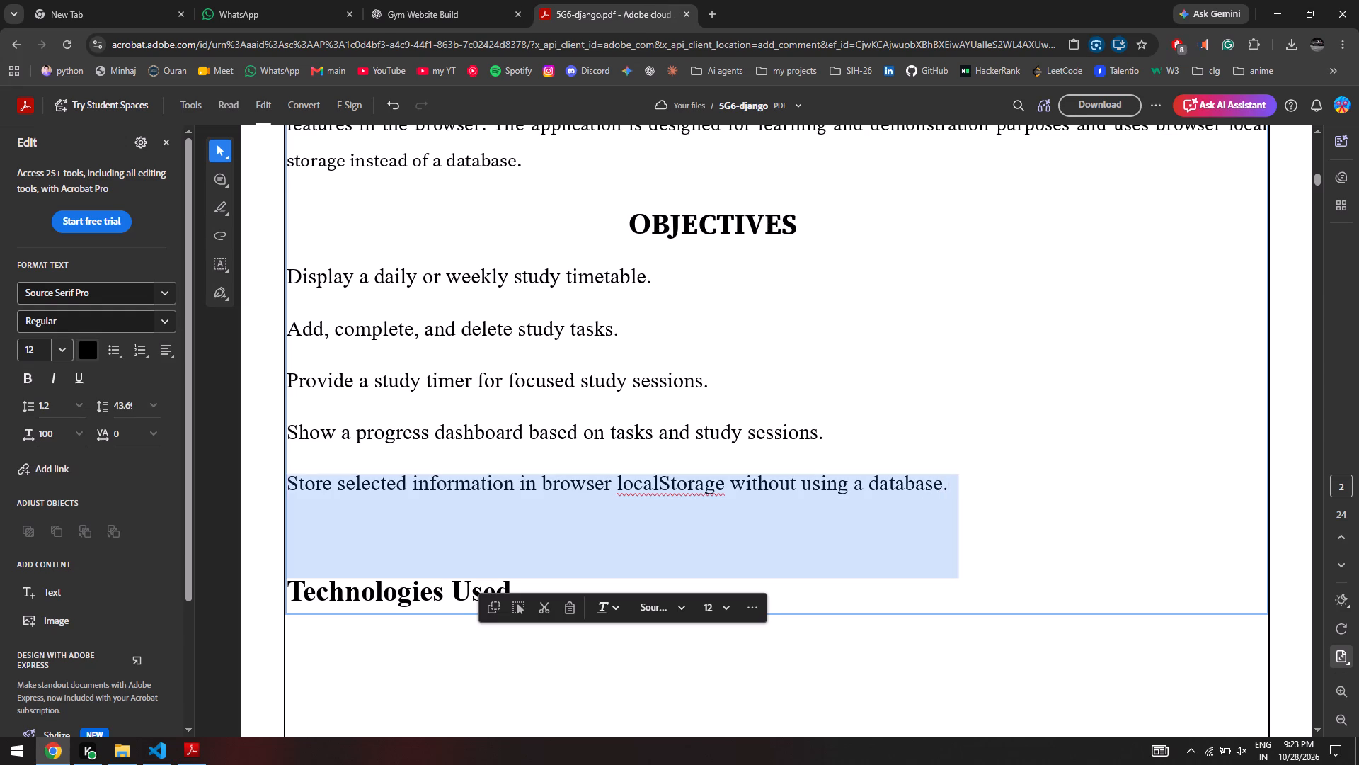
pyautogui.moveTo(313, 293); pyautogui.dragTo(285, 278)
pyautogui.press('BackSpace')
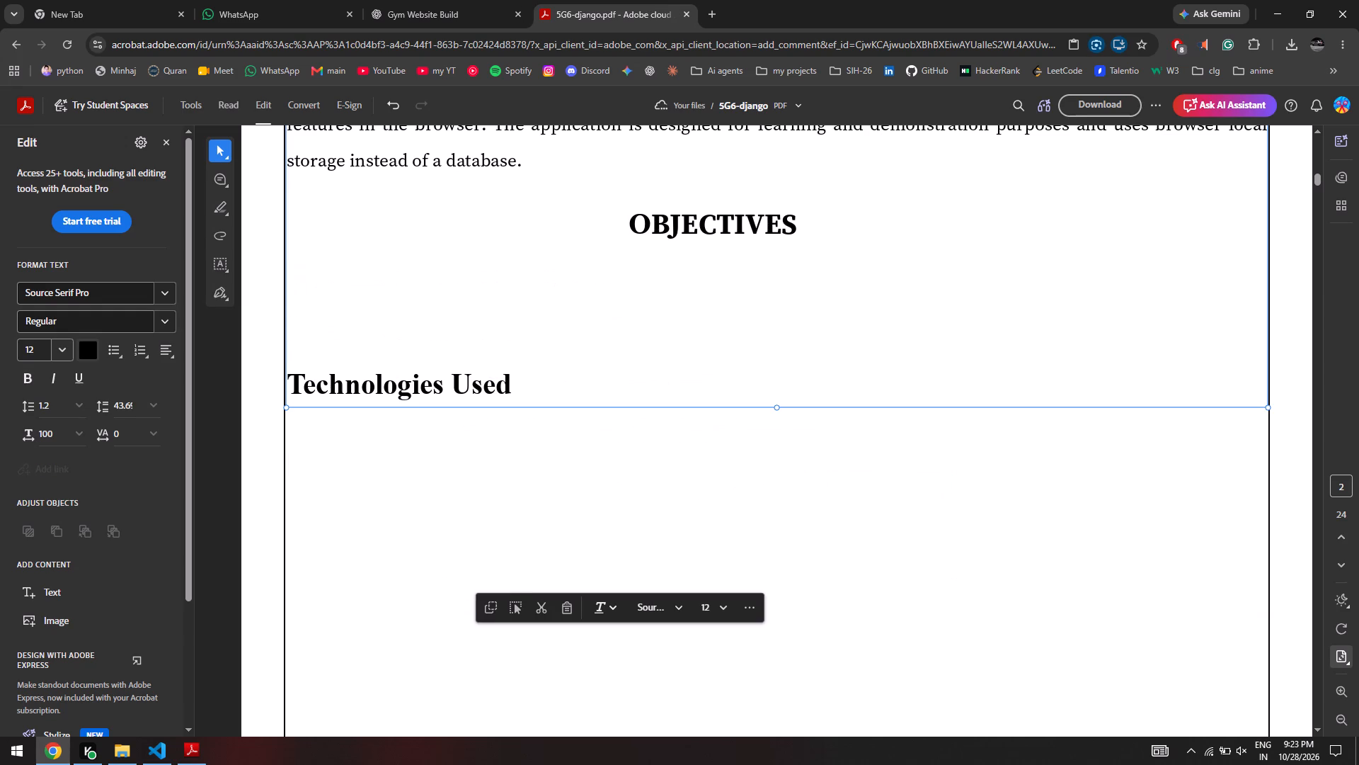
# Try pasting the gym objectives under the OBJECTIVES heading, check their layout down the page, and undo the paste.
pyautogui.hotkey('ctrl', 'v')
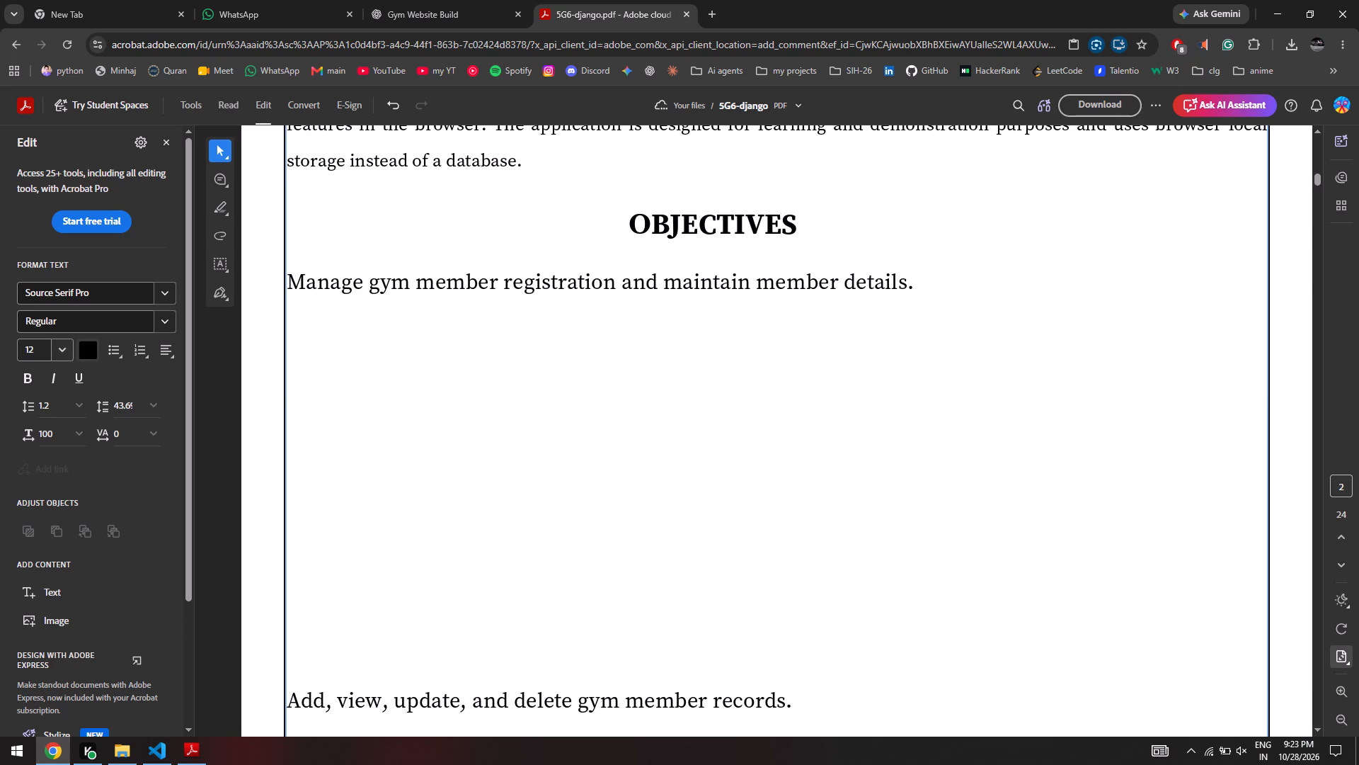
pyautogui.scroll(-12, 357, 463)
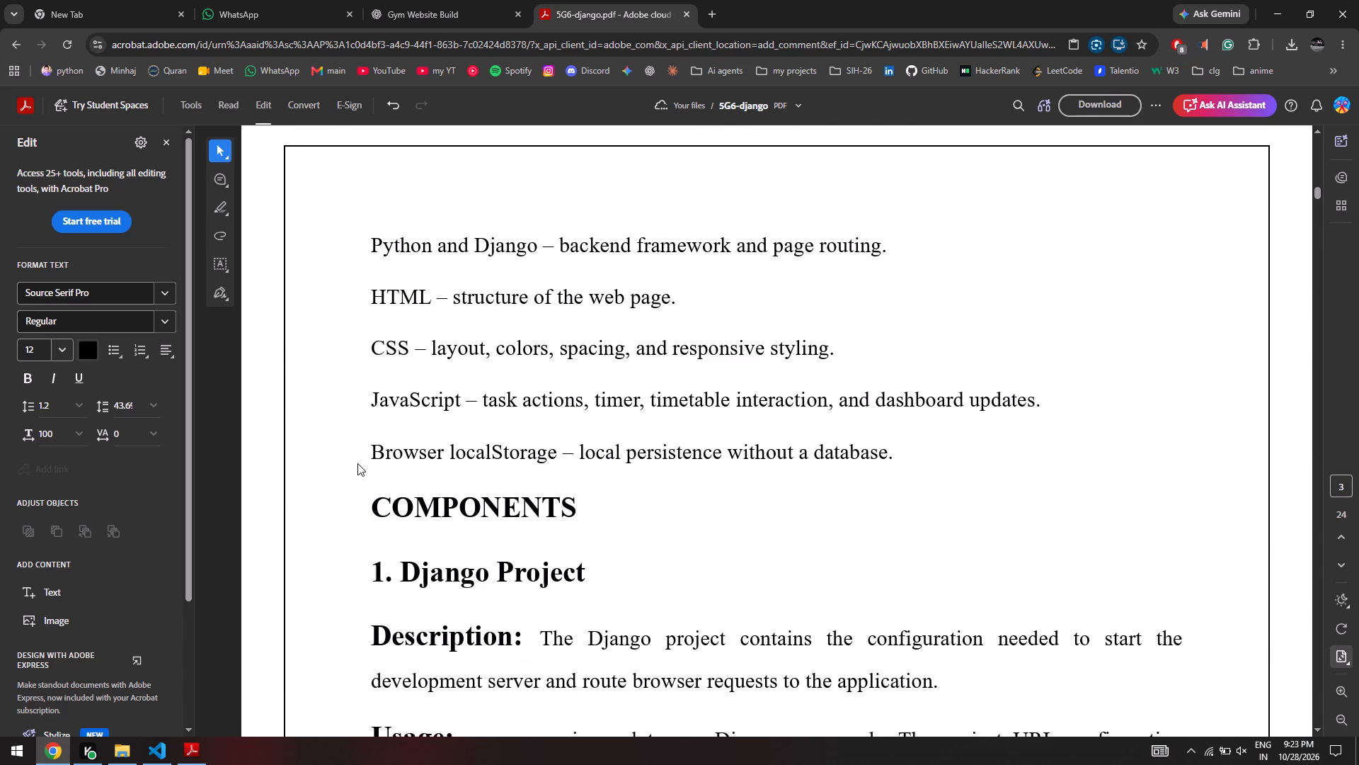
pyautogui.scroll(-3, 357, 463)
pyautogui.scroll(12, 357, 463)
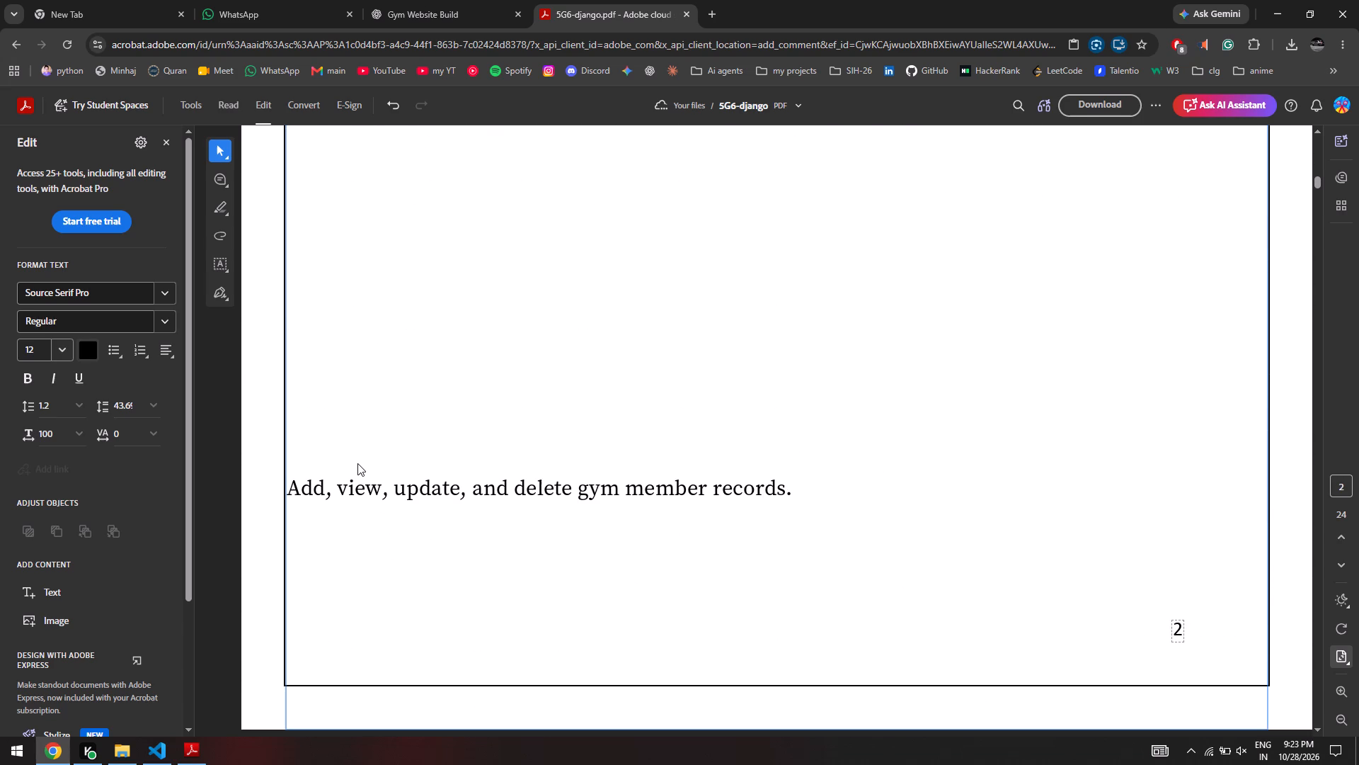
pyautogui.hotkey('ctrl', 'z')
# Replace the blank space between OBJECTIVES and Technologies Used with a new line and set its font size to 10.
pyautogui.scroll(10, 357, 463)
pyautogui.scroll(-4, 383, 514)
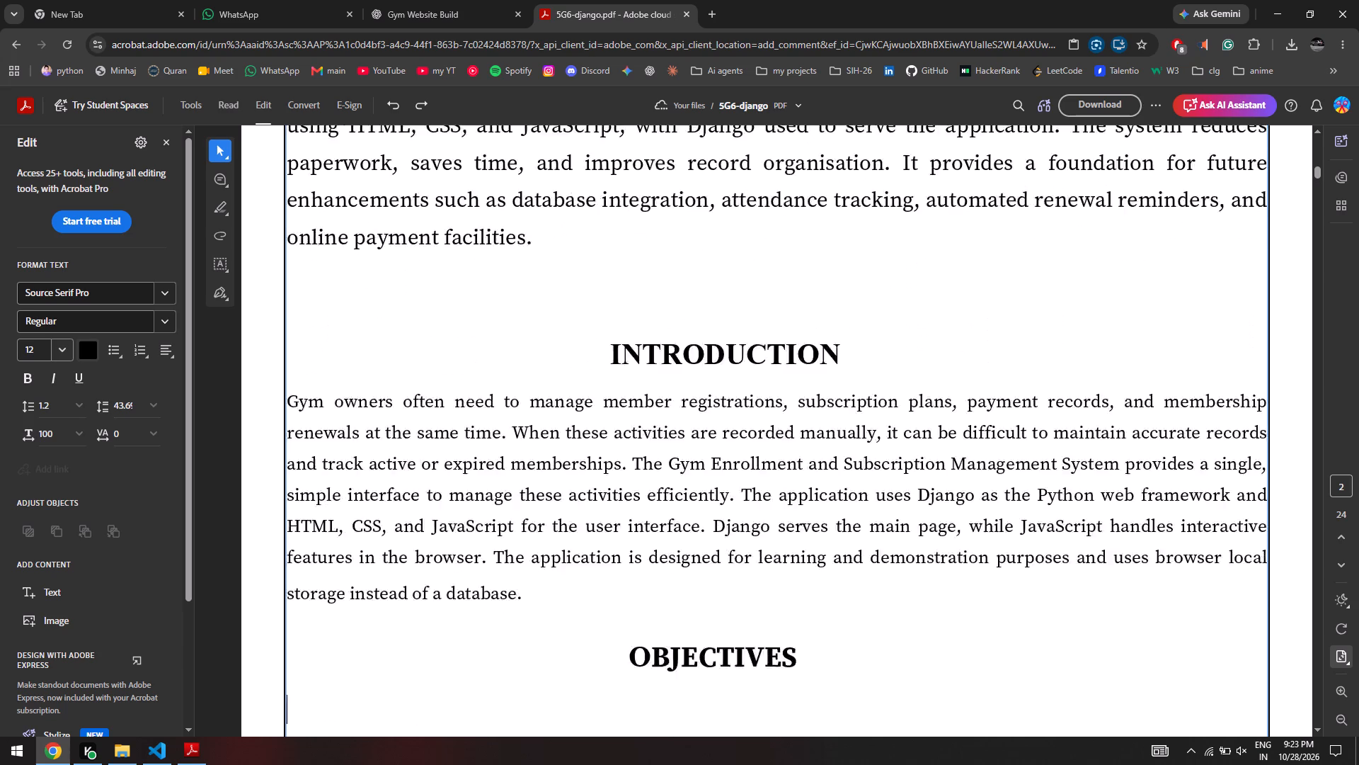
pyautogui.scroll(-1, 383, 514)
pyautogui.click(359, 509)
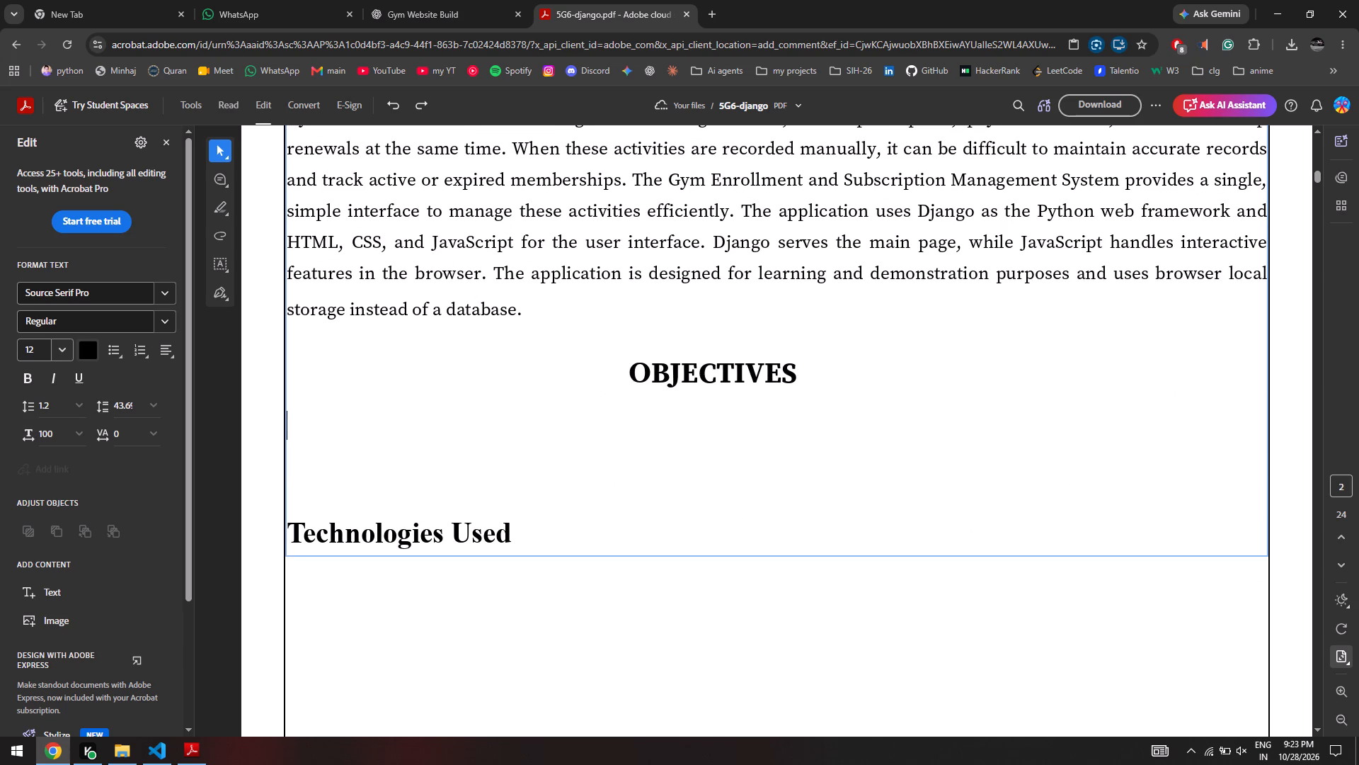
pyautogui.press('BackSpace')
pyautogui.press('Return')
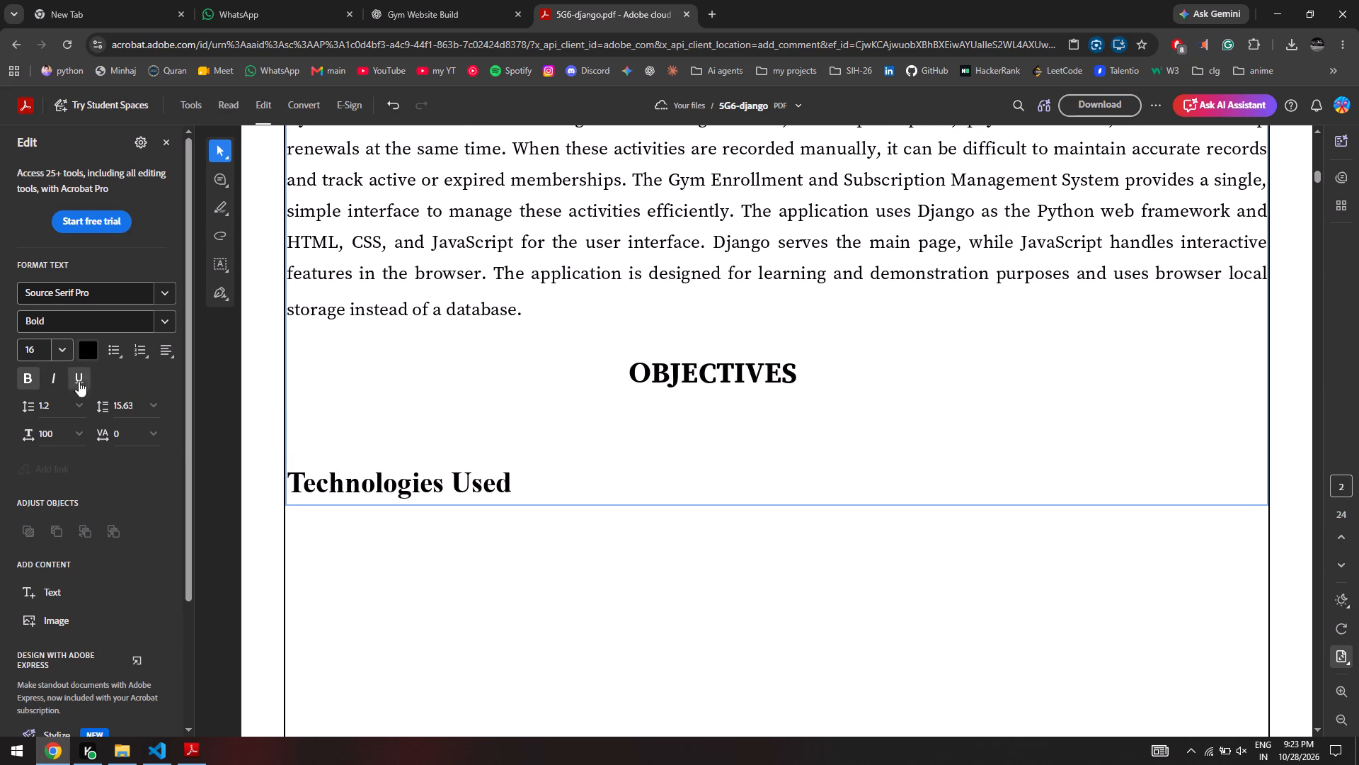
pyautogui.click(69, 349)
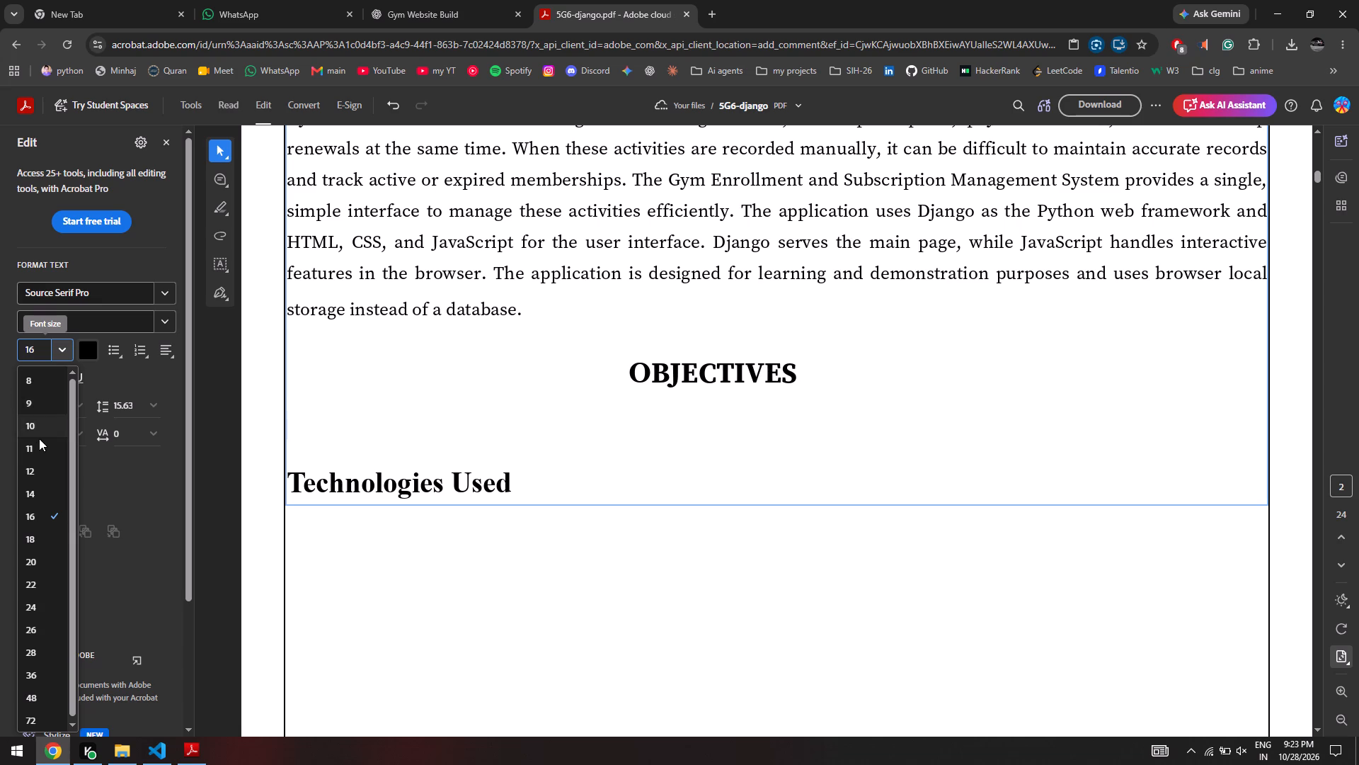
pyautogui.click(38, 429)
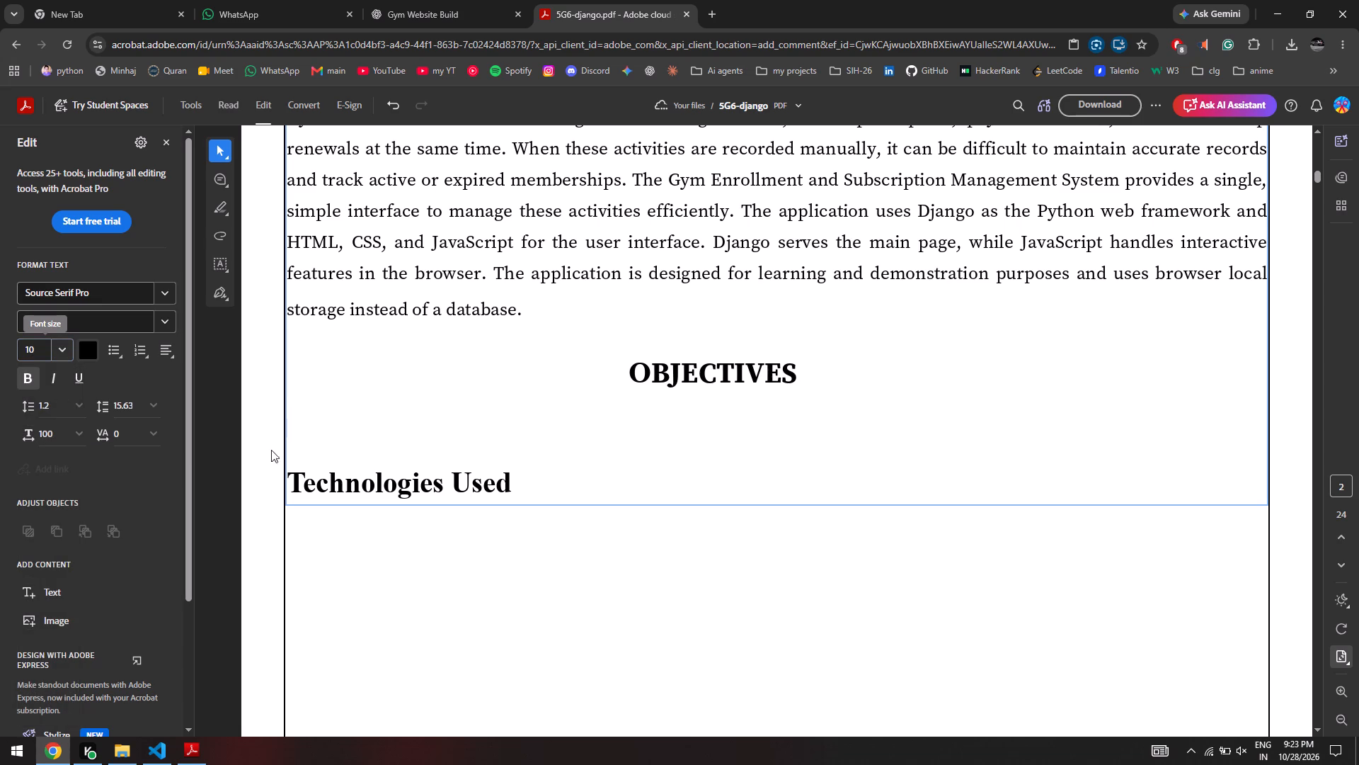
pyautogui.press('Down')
# Remove the remaining line breaks between OBJECTIVES and Technologies Used, insert four new ones, and place the cursor below OBJECTIVES.
pyautogui.press('BackSpace')
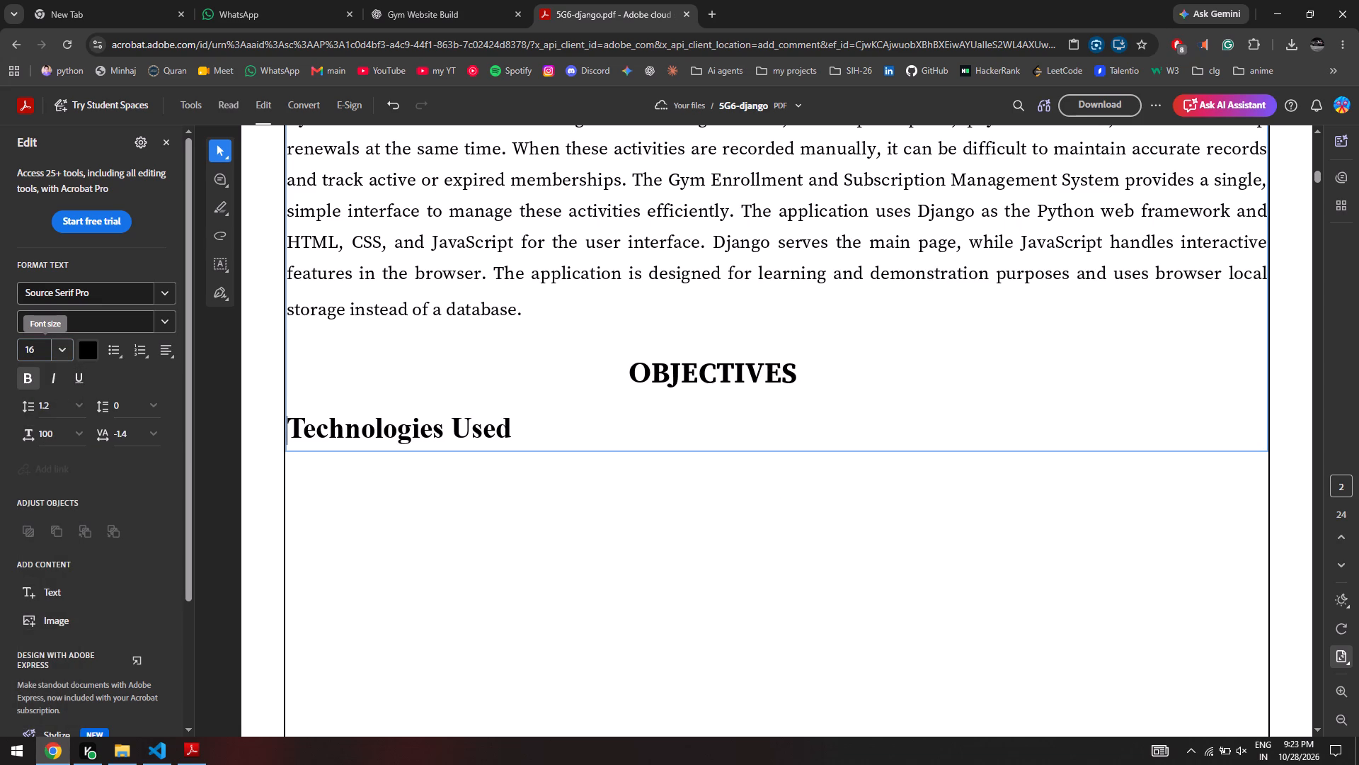
pyautogui.press('BackSpace')
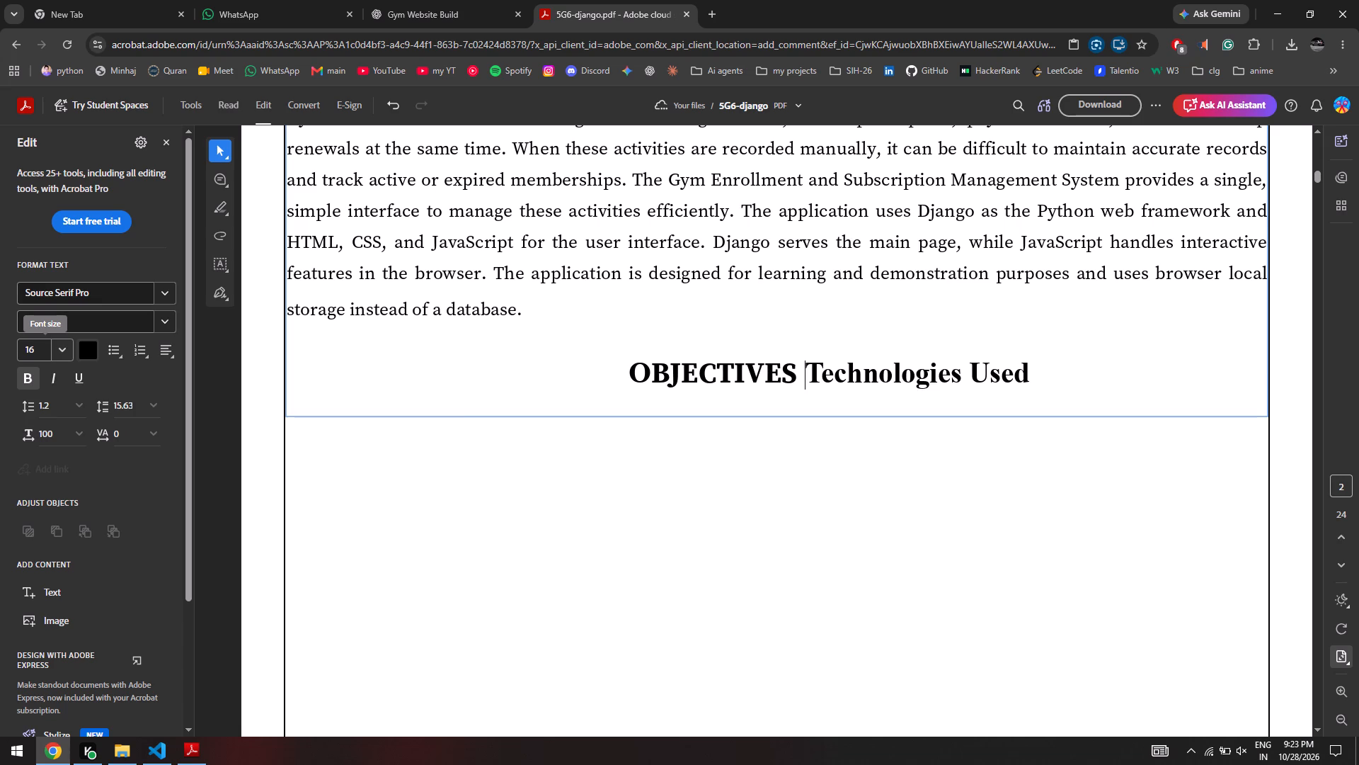
pyautogui.press('Return')
pyautogui.press('Return')
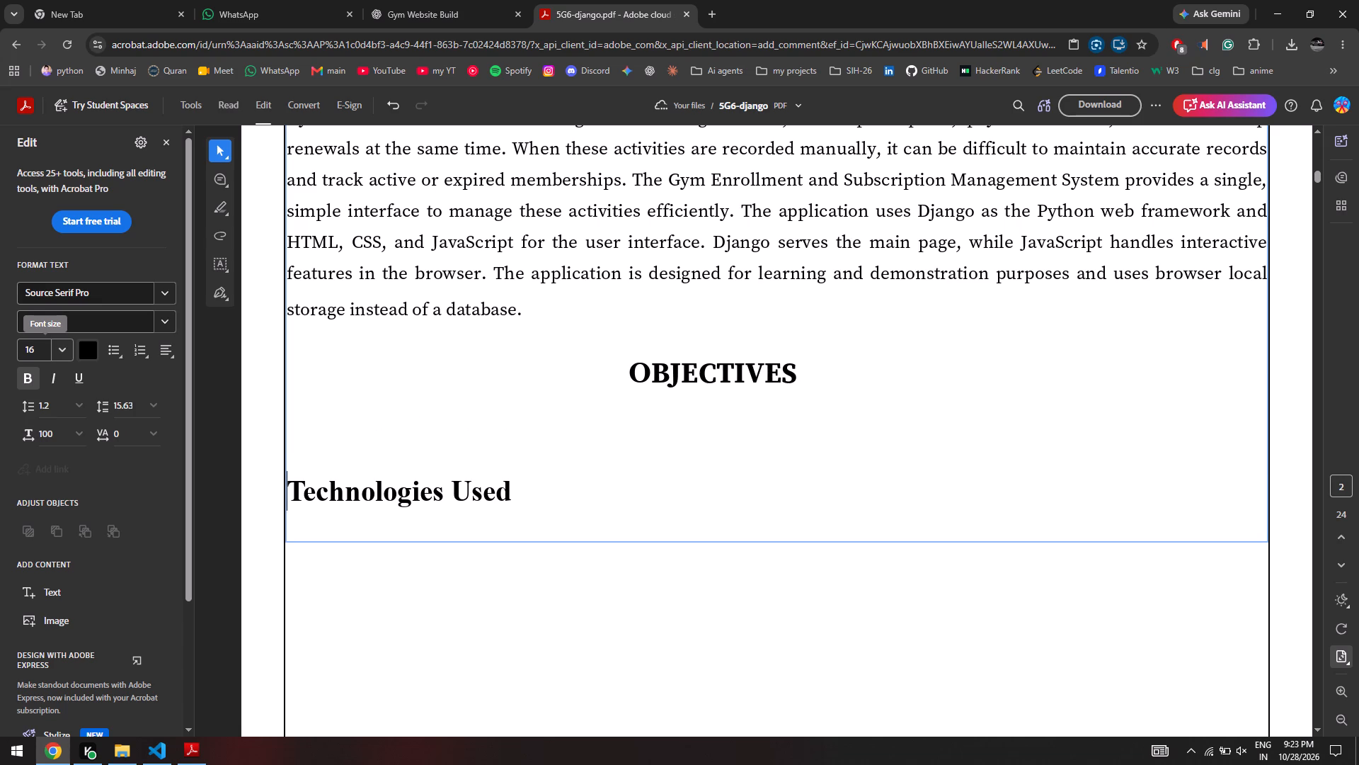
pyautogui.press('Return')
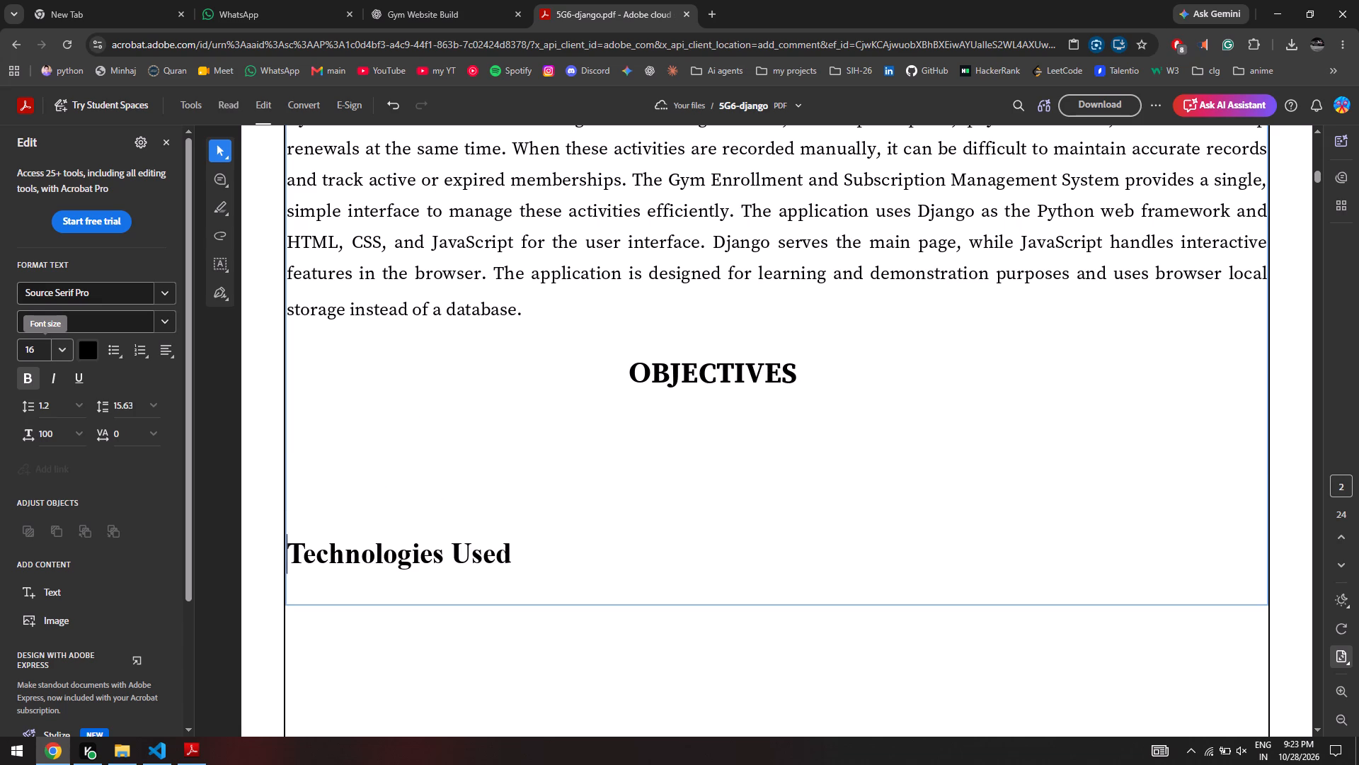
pyautogui.press('Return')
pyautogui.press('Up')
pyautogui.press('Up')
pyautogui.press('Up')
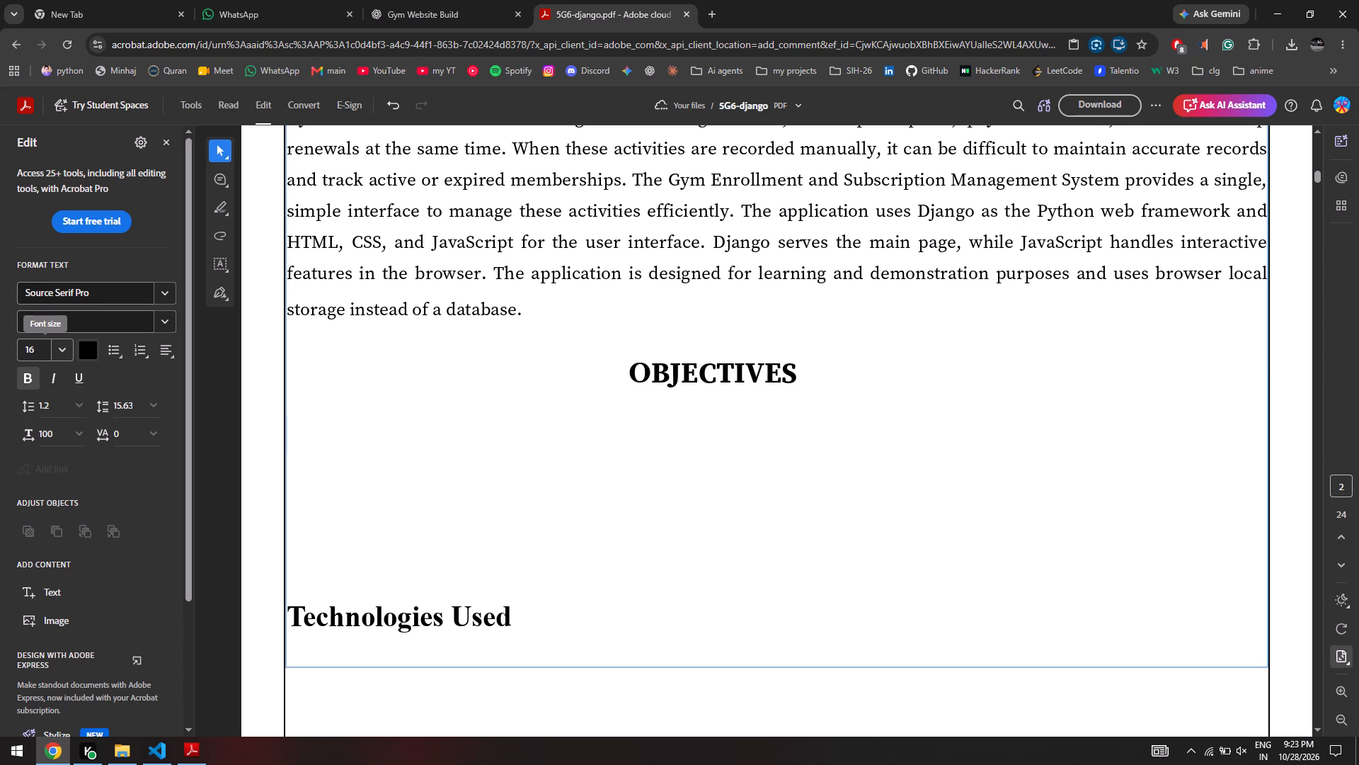
pyautogui.rightClick(331, 458)
pyautogui.click(331, 443)
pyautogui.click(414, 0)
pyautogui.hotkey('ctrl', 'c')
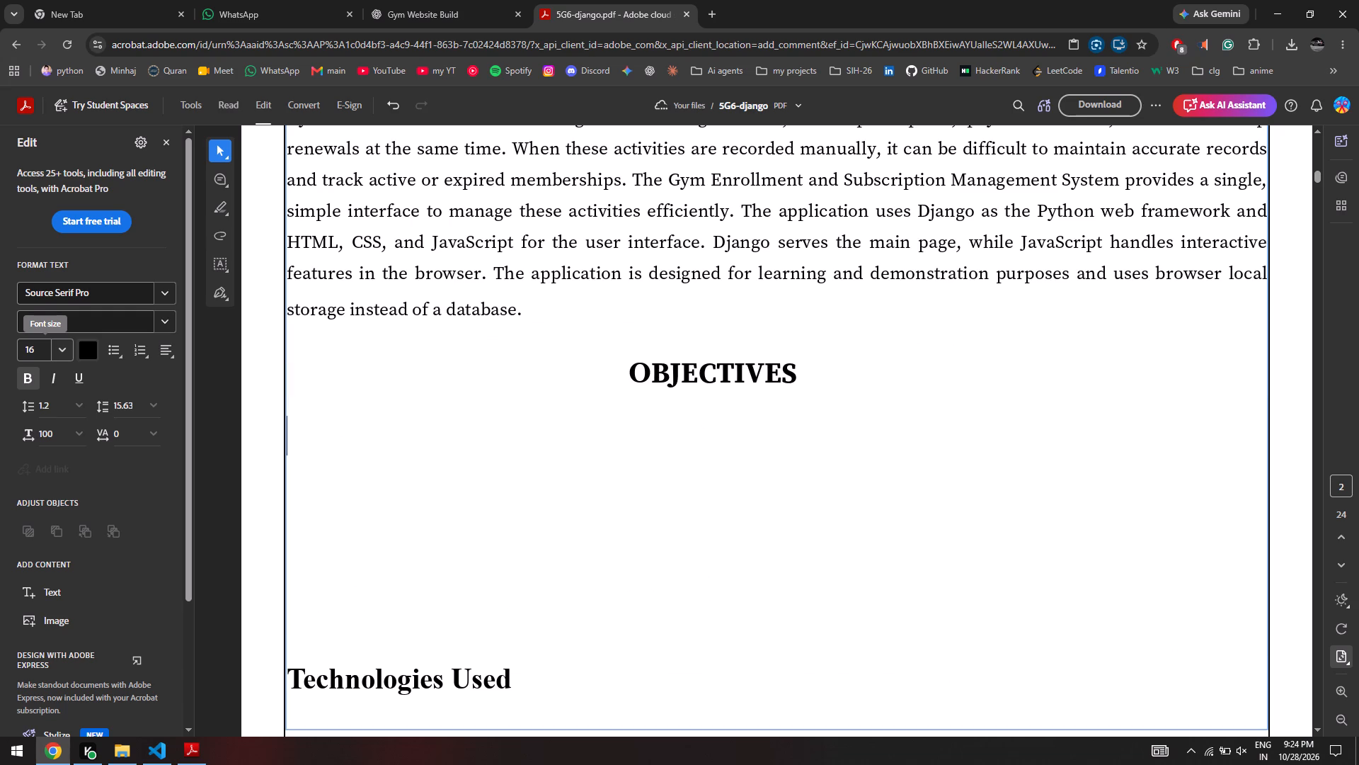
pyautogui.click(24, 376)
pyautogui.click(39, 348)
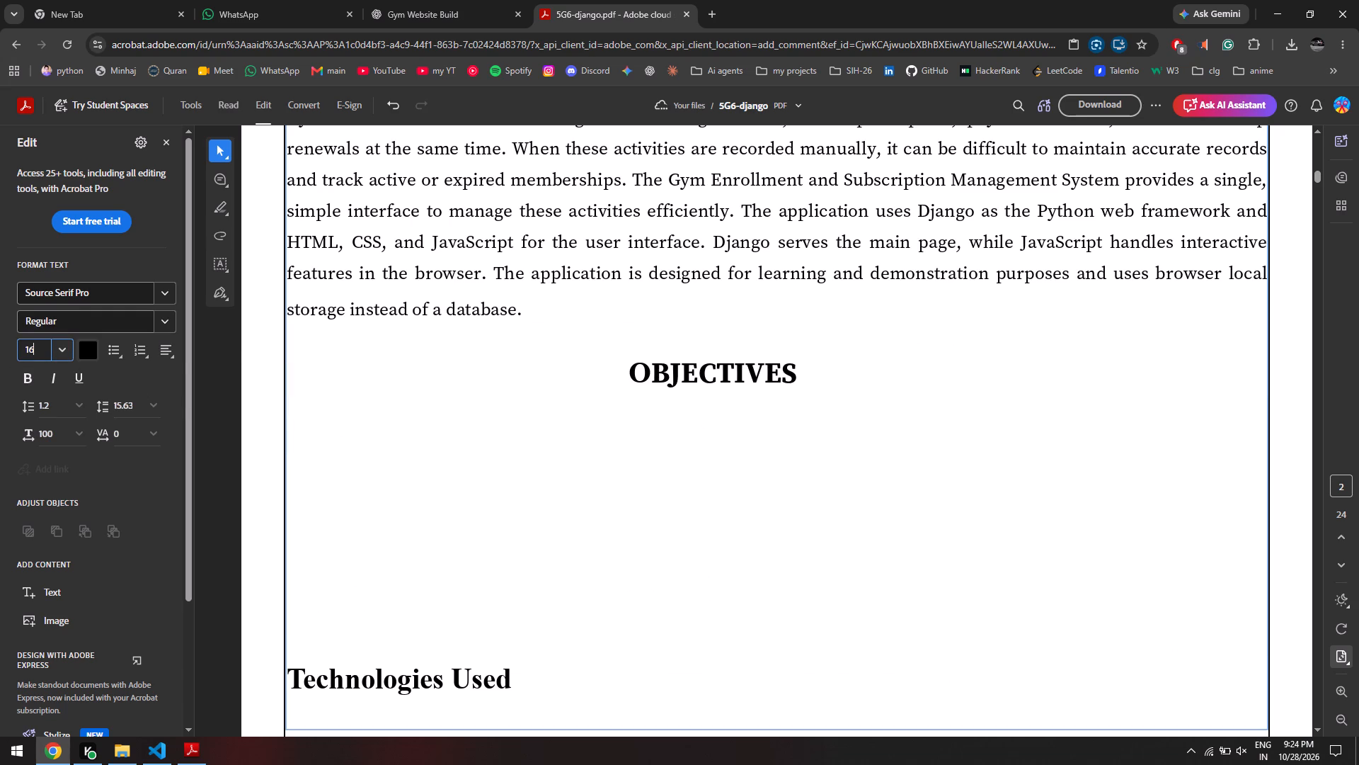
pyautogui.press('BackSpace')
pyautogui.press('0')
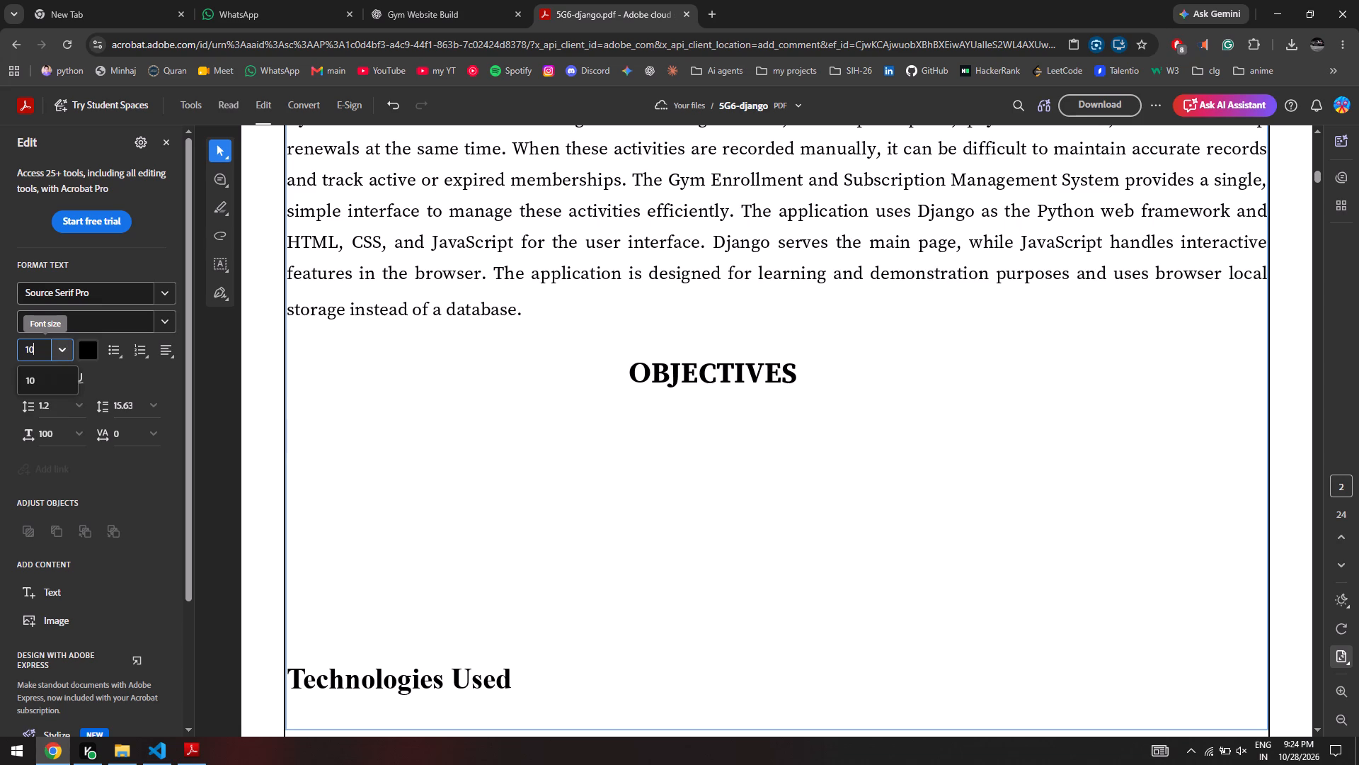
pyautogui.press('Return')
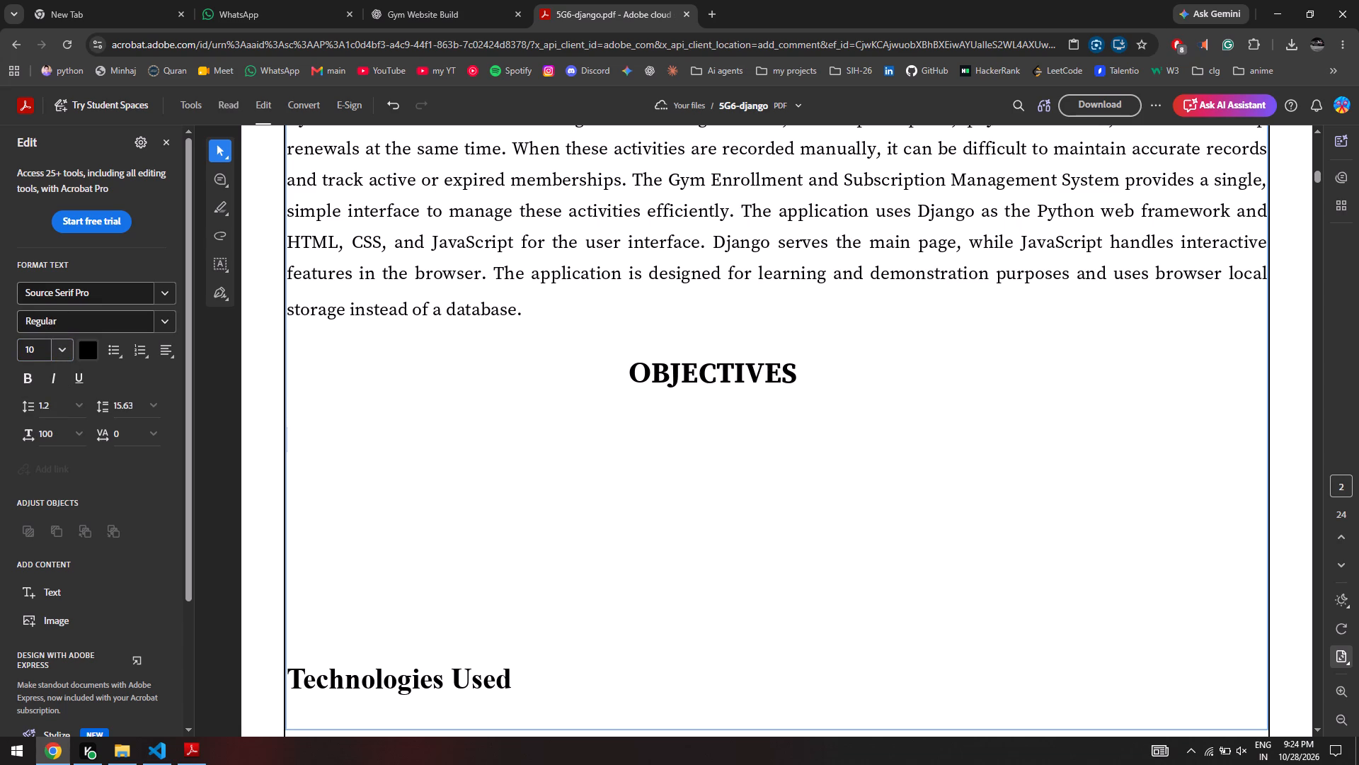
# Enter the test text ERV under OBJECTIVES, trim it to E, paste the gym objectives after it and check their layout.
pyautogui.write('ERV')
pyautogui.press('BackSpace')
pyautogui.press('BackSpace')
pyautogui.hotkey('ctrl', 'v')
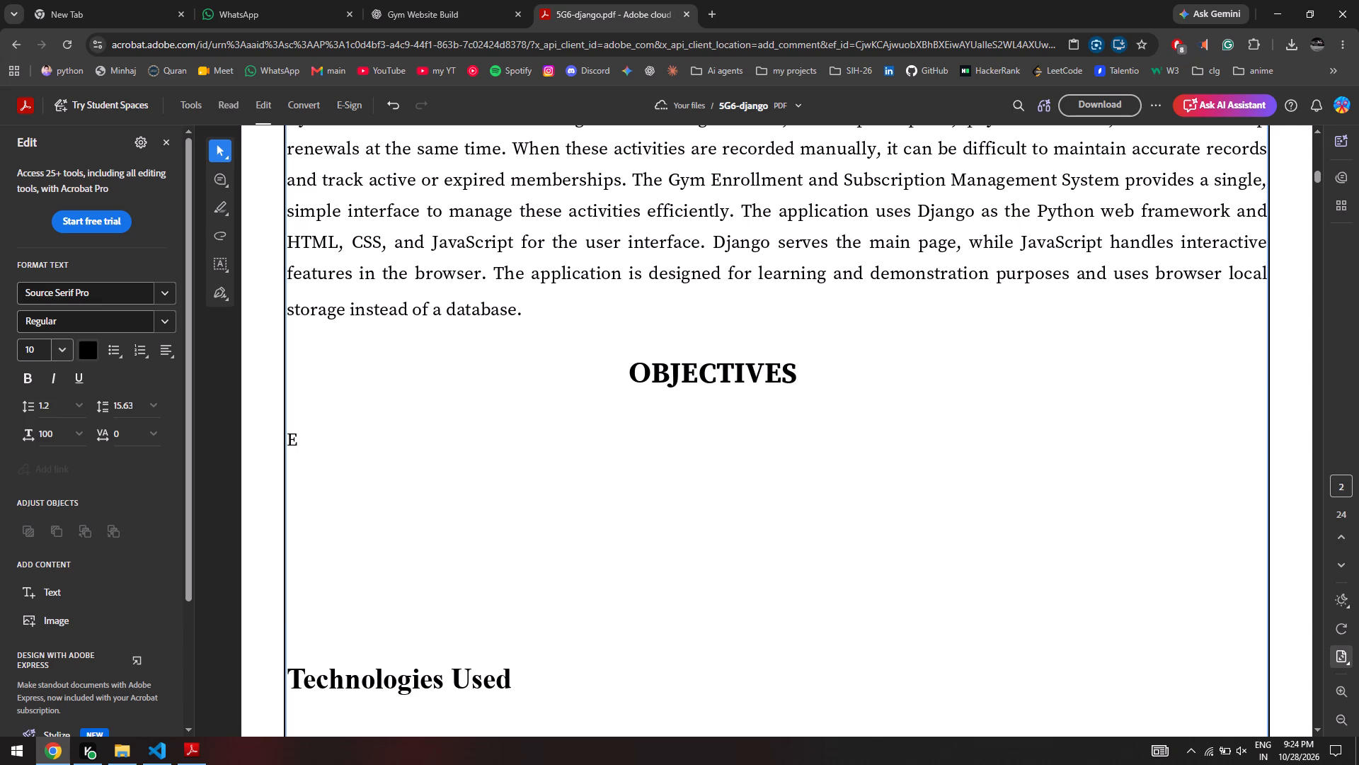
pyautogui.scroll(-5, 346, 495)
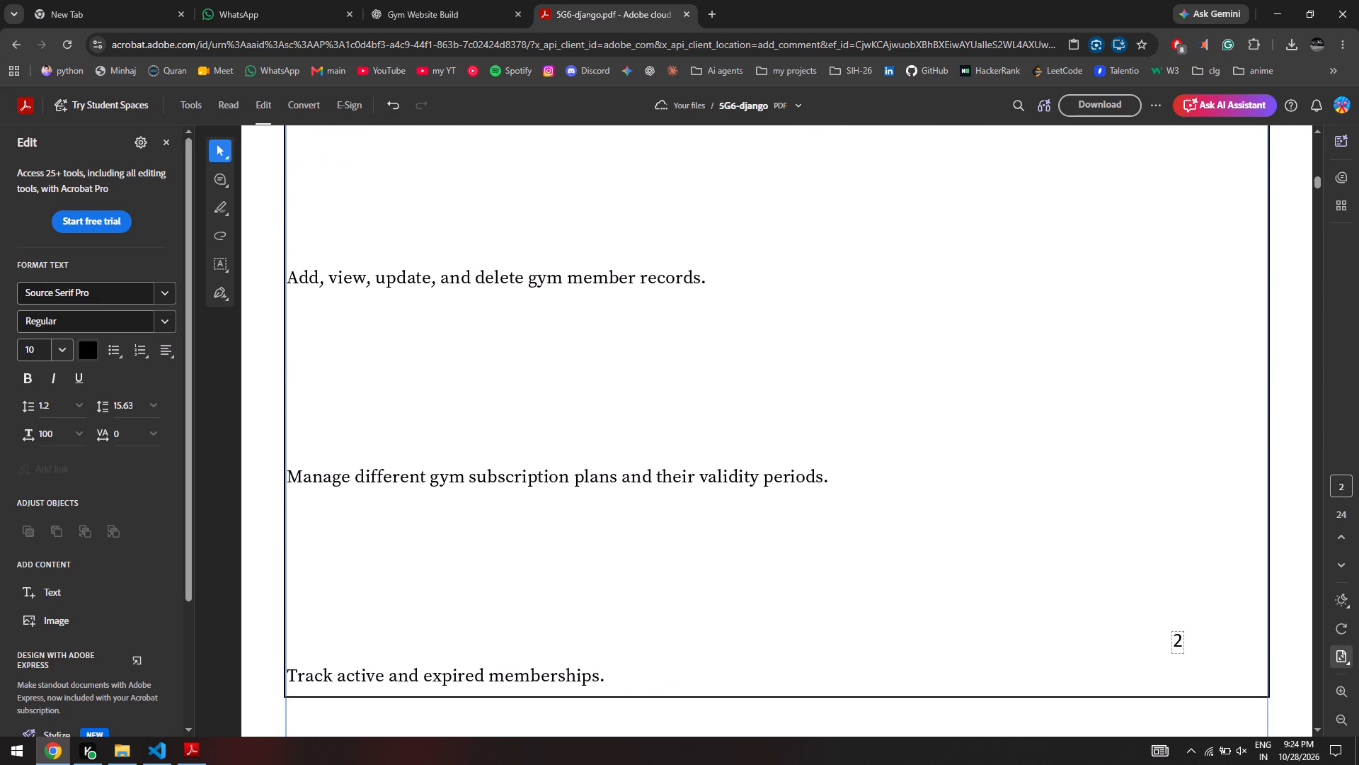
pyautogui.scroll(-10, 347, 495)
pyautogui.scroll(11, 349, 495)
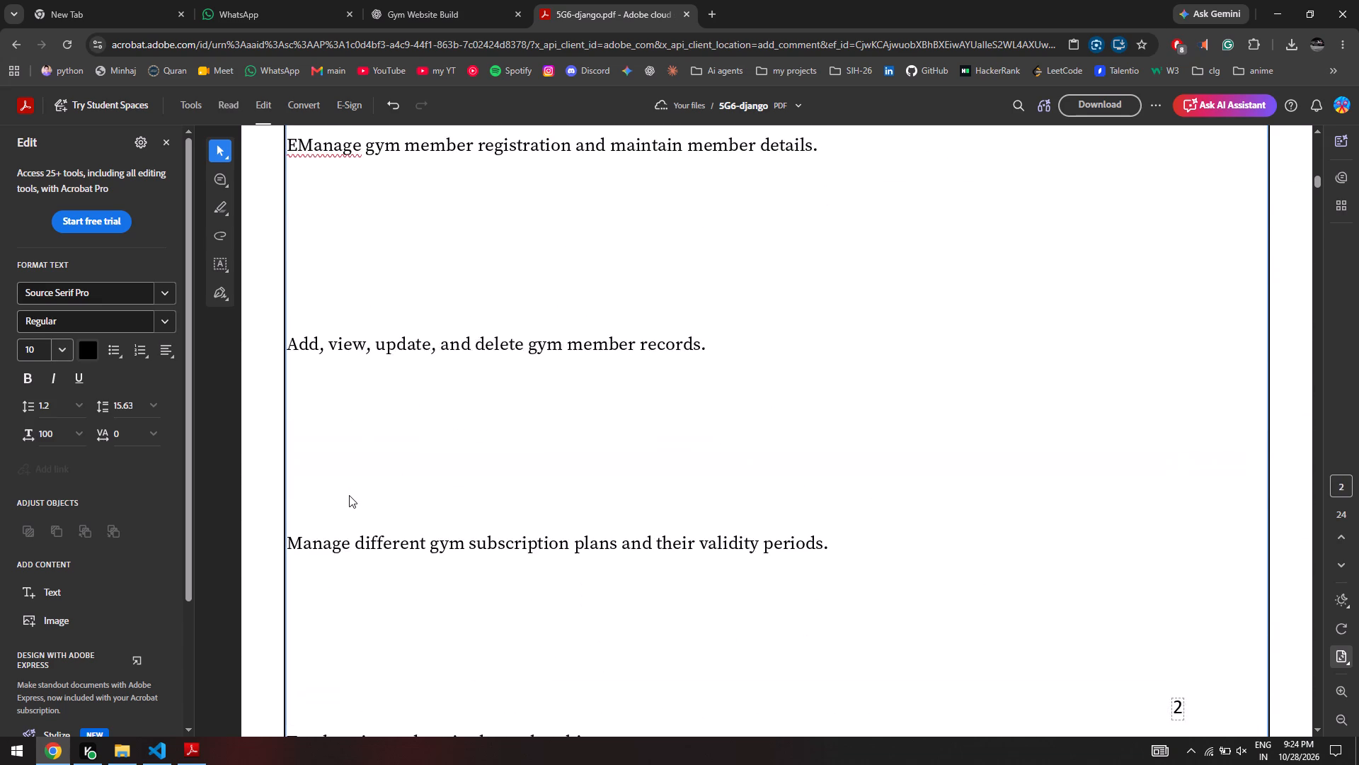
pyautogui.scroll(4, 349, 495)
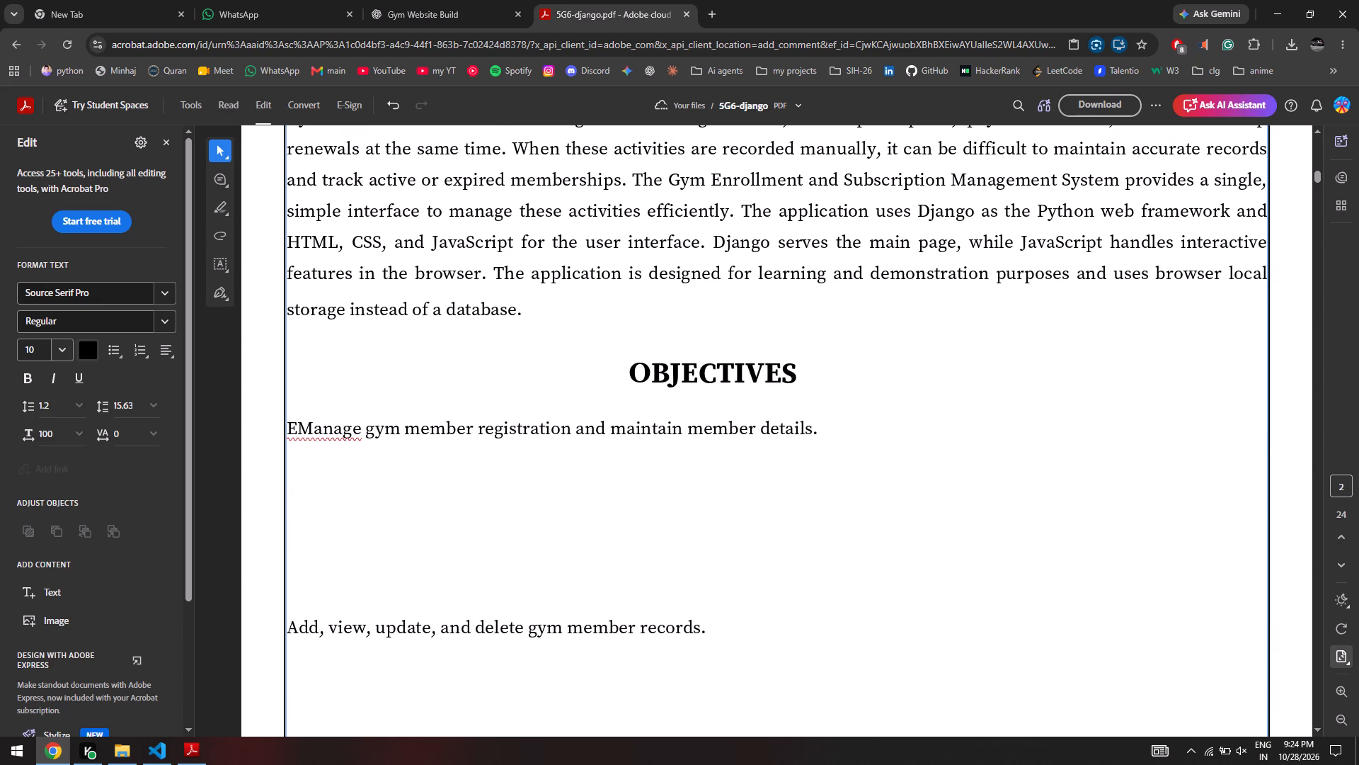
# Remove the blank lines between the first objective and "Add, view, update, and delete gym member records.", keeping them on separate lines.
pyautogui.click(289, 630)
pyautogui.press('BackSpace')
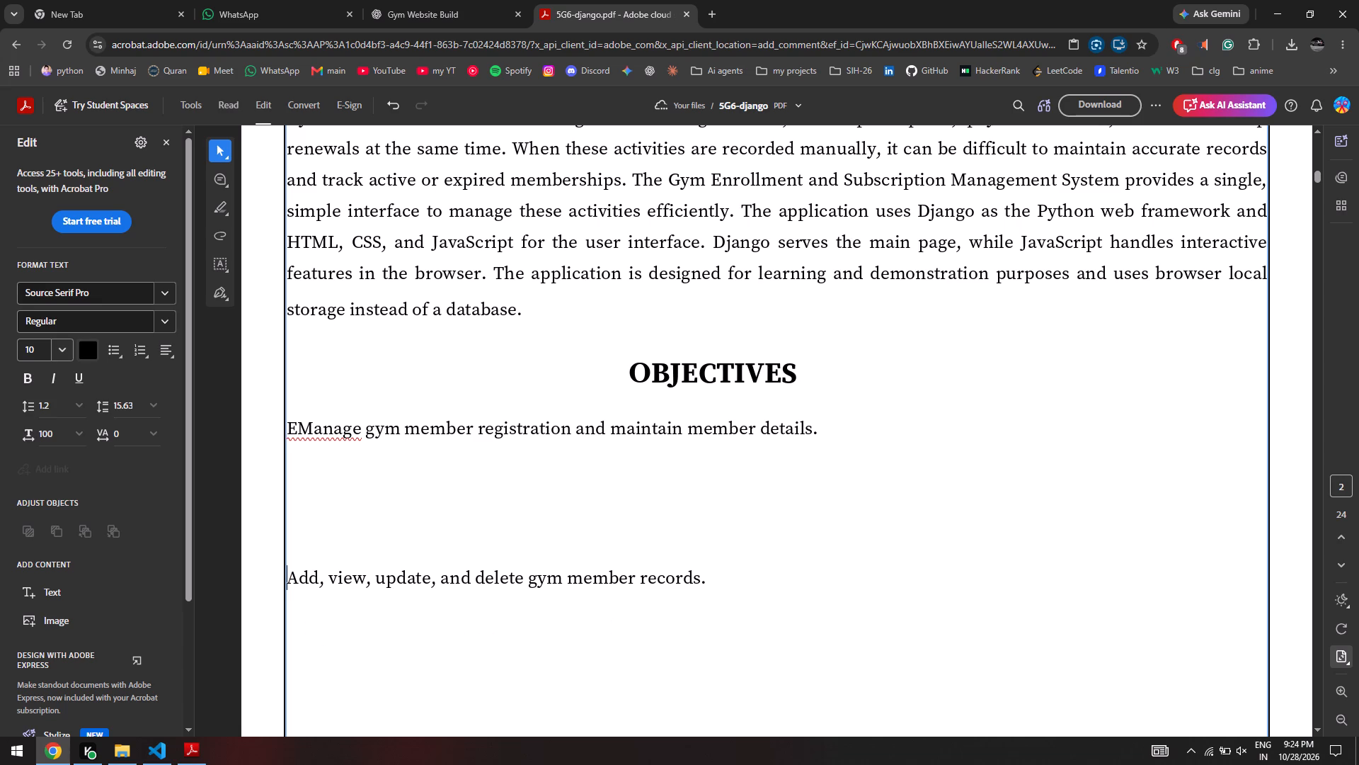
pyautogui.press('BackSpace')
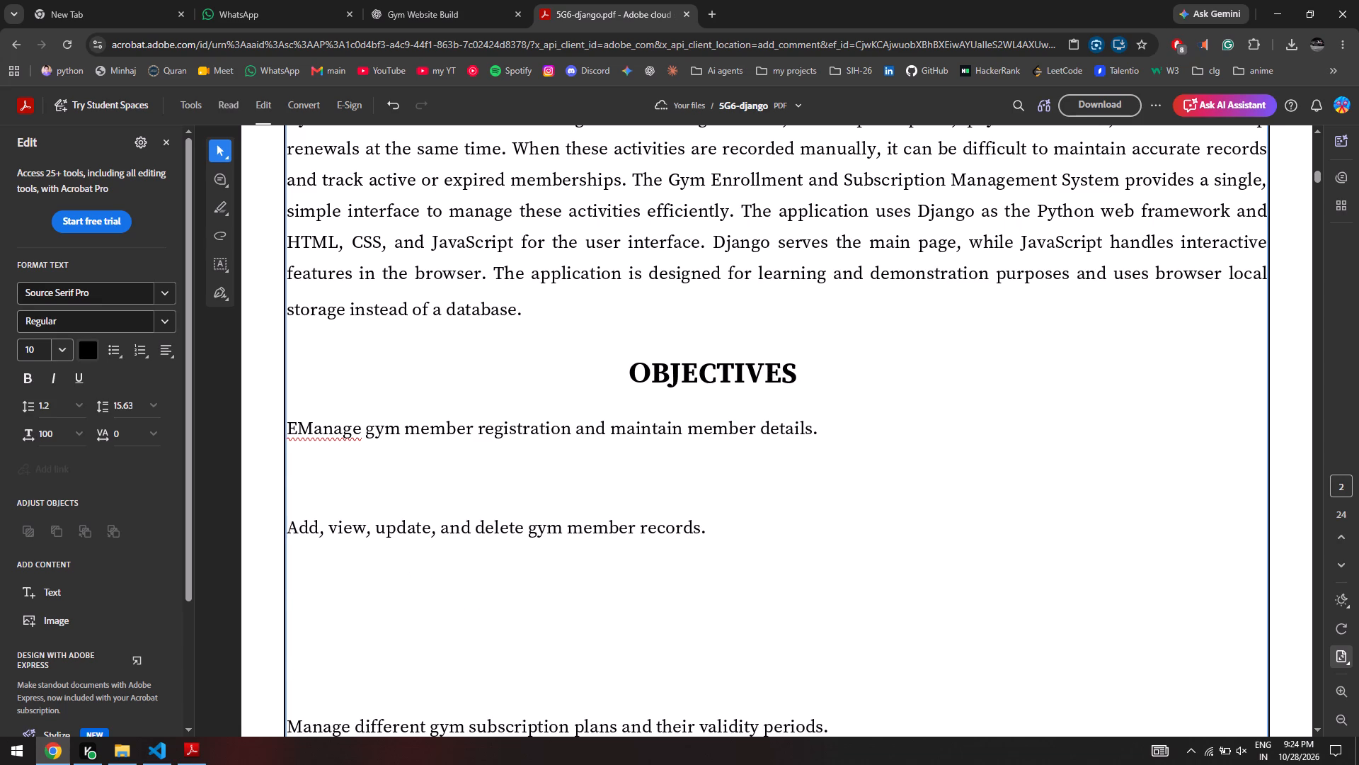
pyautogui.press('BackSpace')
pyautogui.press('BackSpace')
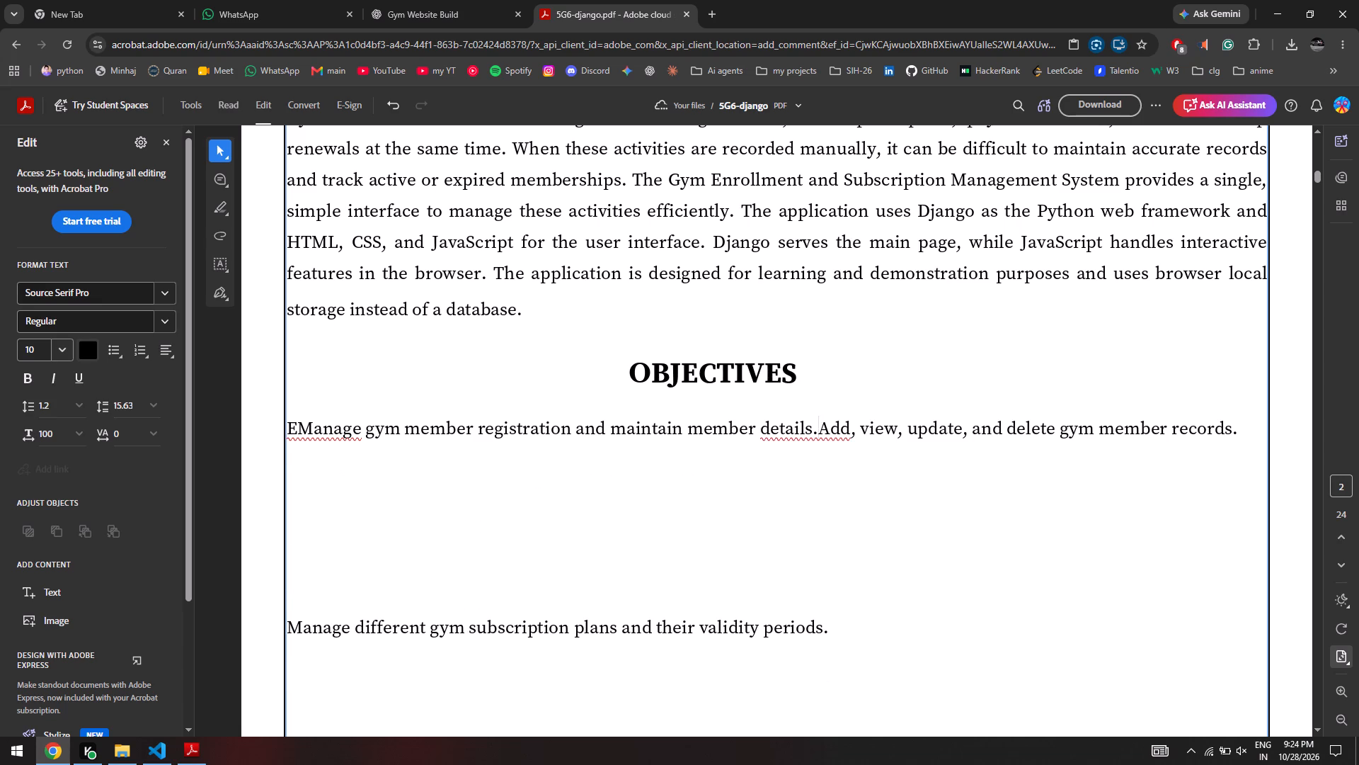
pyautogui.press('Return')
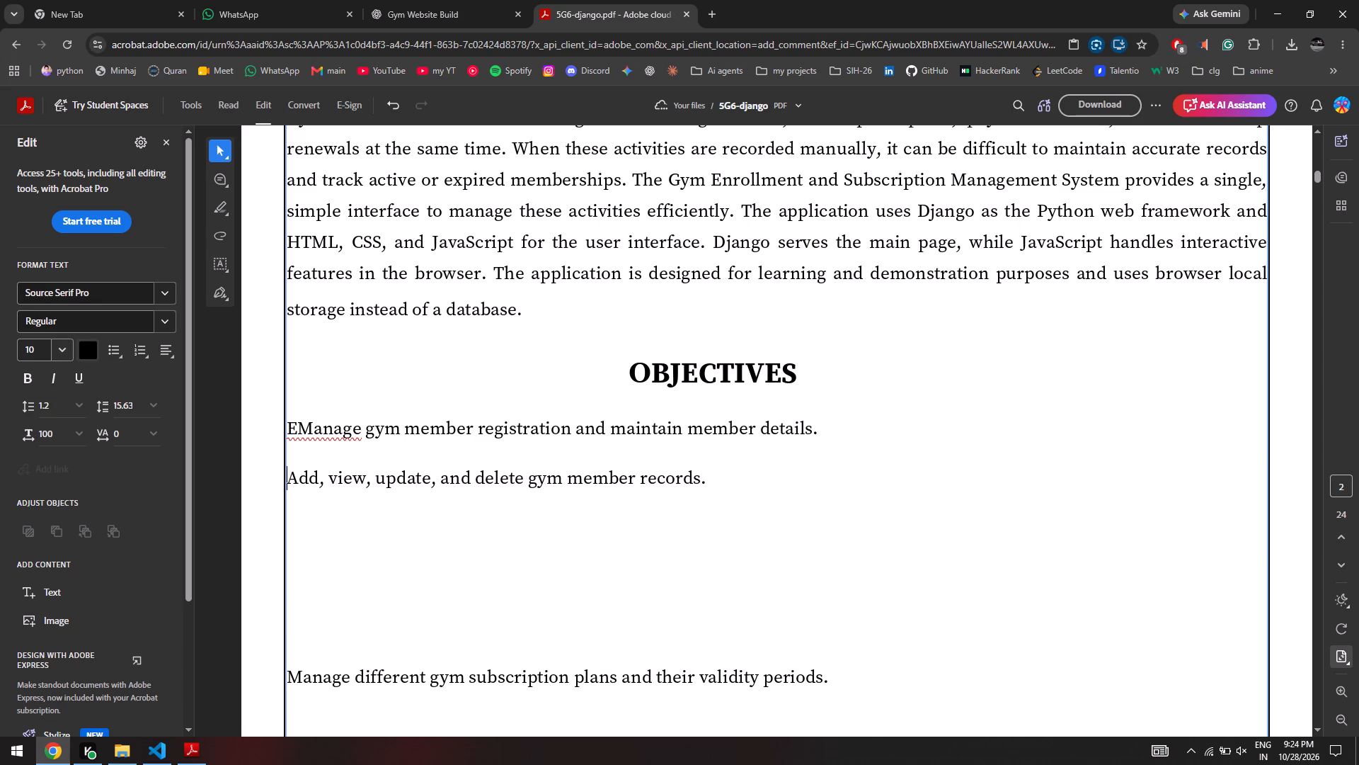
# Delete the stray E before "Manage gym member registration and maintain member details.".
pyautogui.click(299, 432)
pyautogui.press('BackSpace')
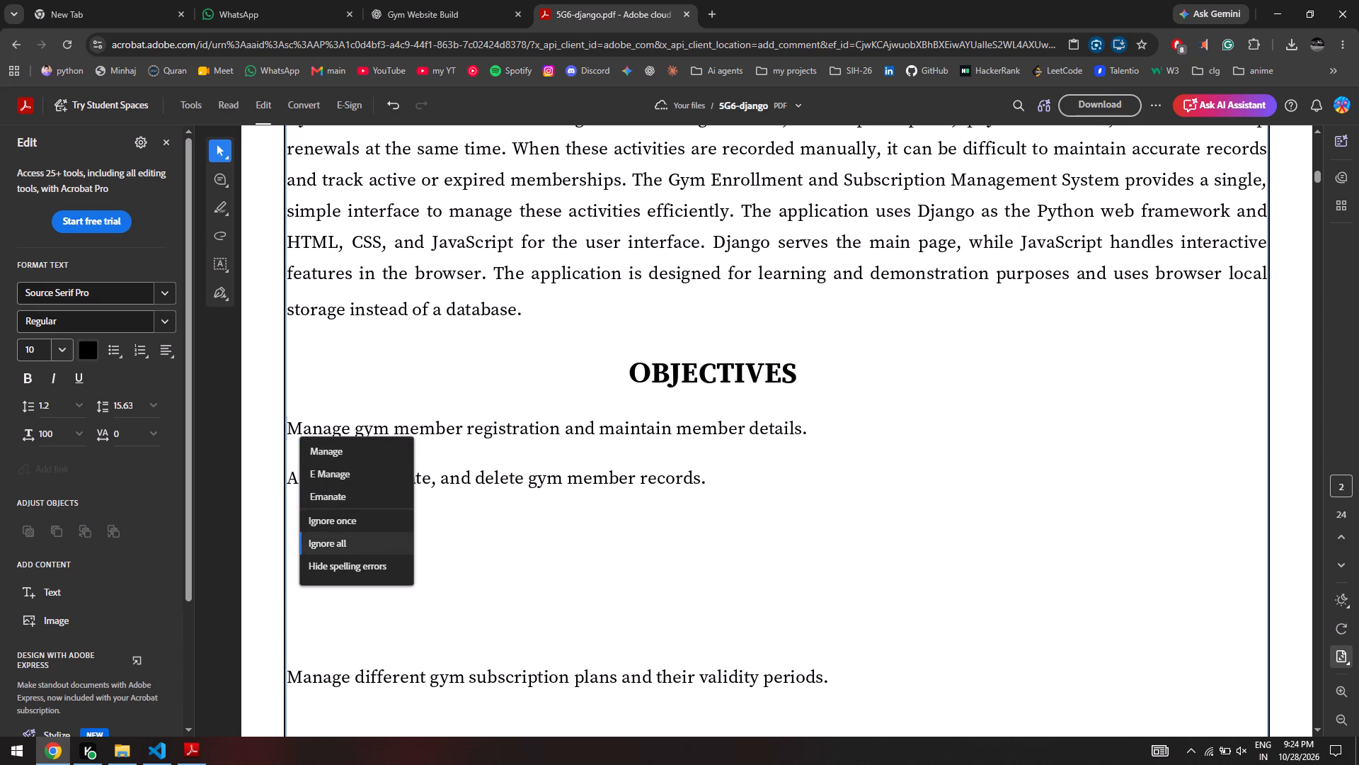
pyautogui.click(500, 574)
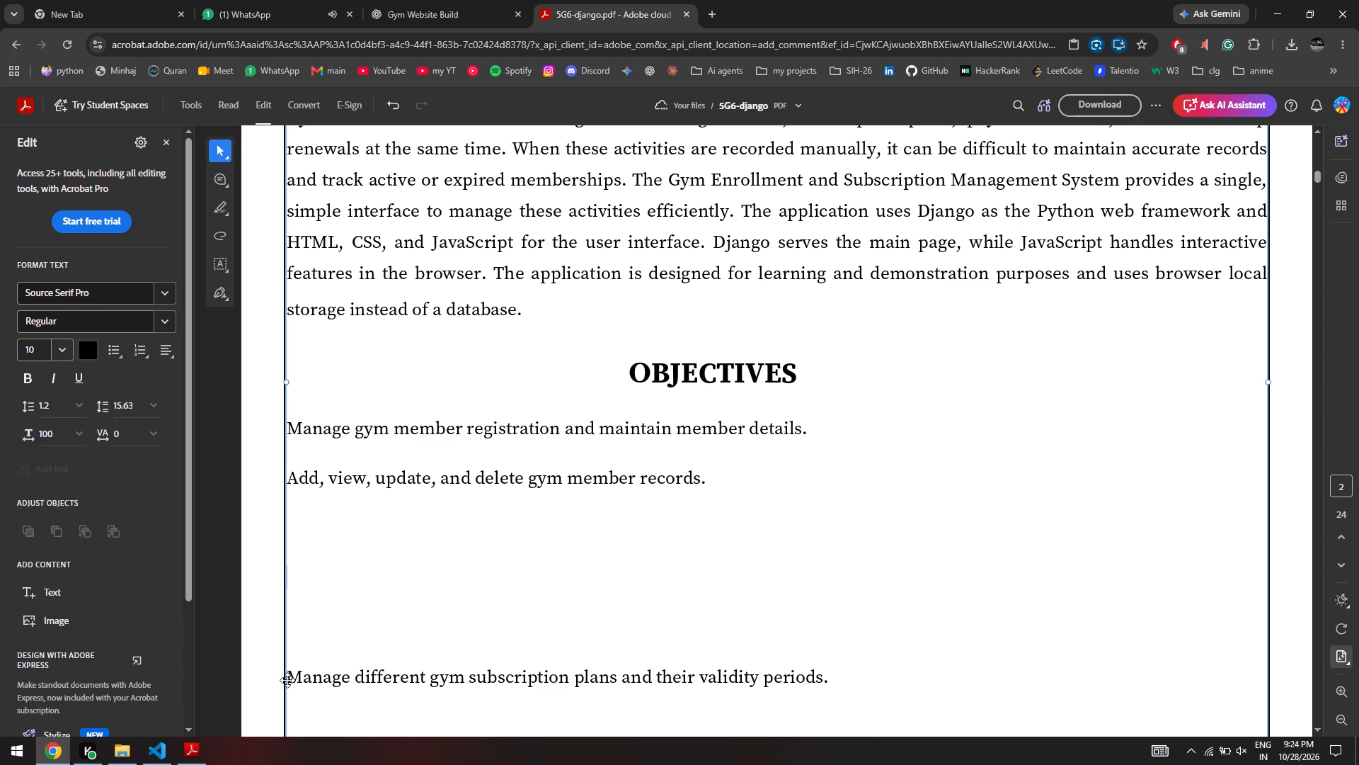
# Close the blank gaps above the subscription plans and "Track active and expired memberships." objectives, keeping each on its own line.
pyautogui.click(289, 679)
pyautogui.press('BackSpace')
pyautogui.press('BackSpace')
pyautogui.press('BackSpace')
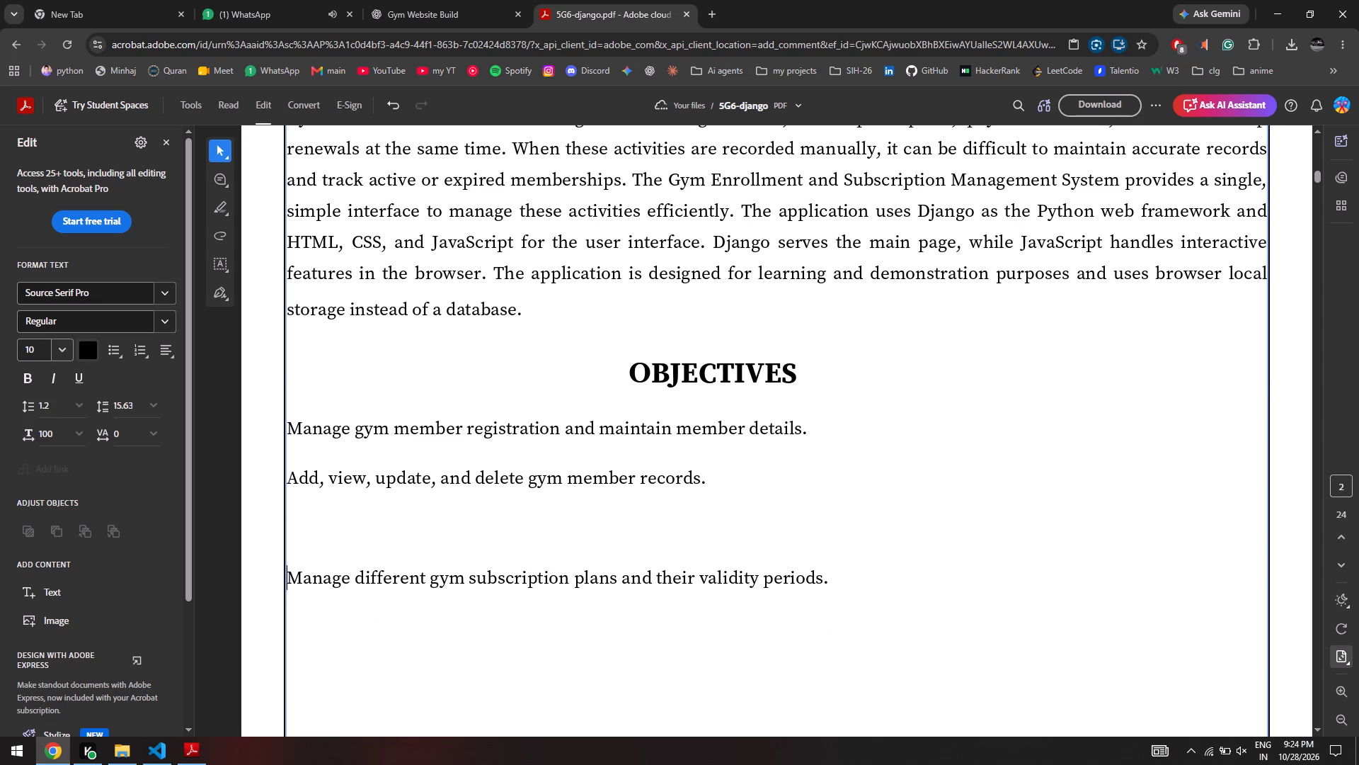
pyautogui.press('BackSpace')
pyautogui.press('Return')
pyautogui.scroll(-1, 304, 672)
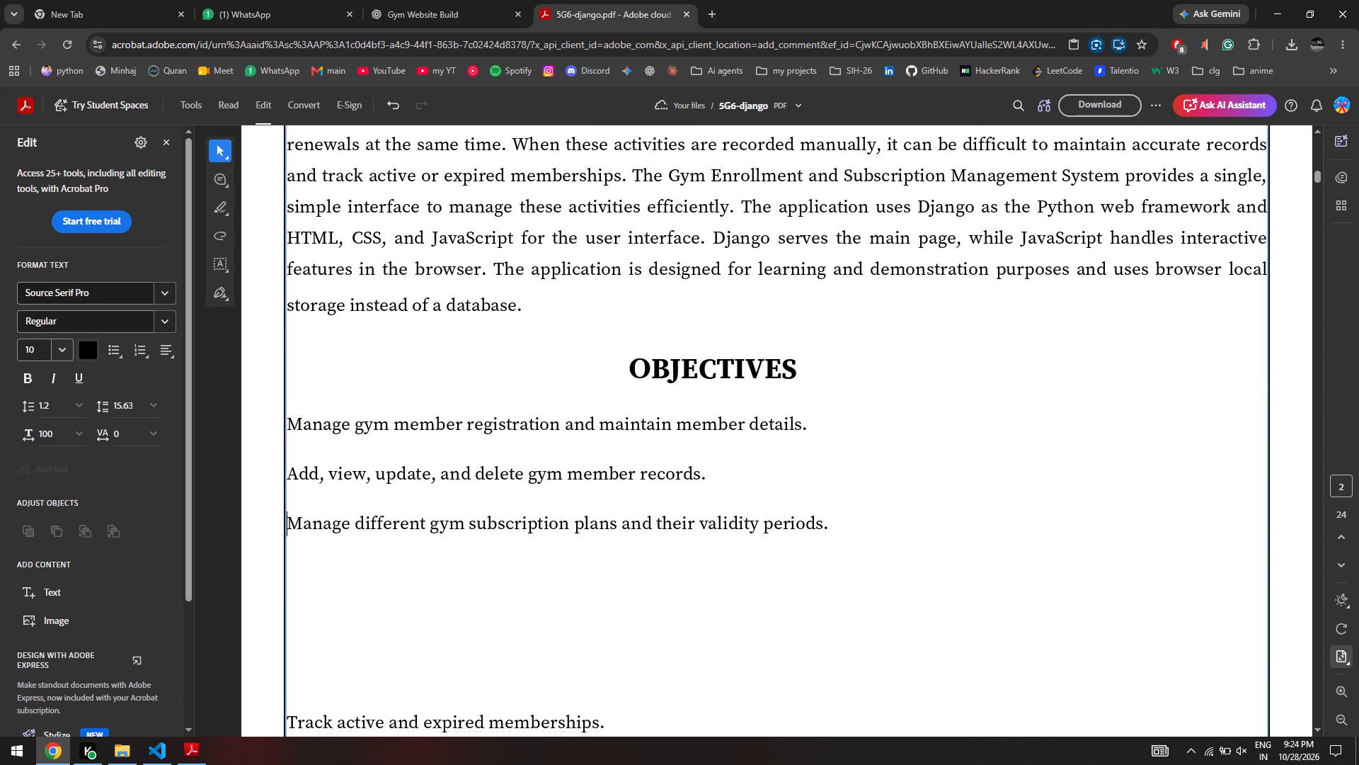
pyautogui.scroll(-1, 304, 672)
pyautogui.click(290, 586)
pyautogui.press('BackSpace')
pyautogui.press('BackSpace')
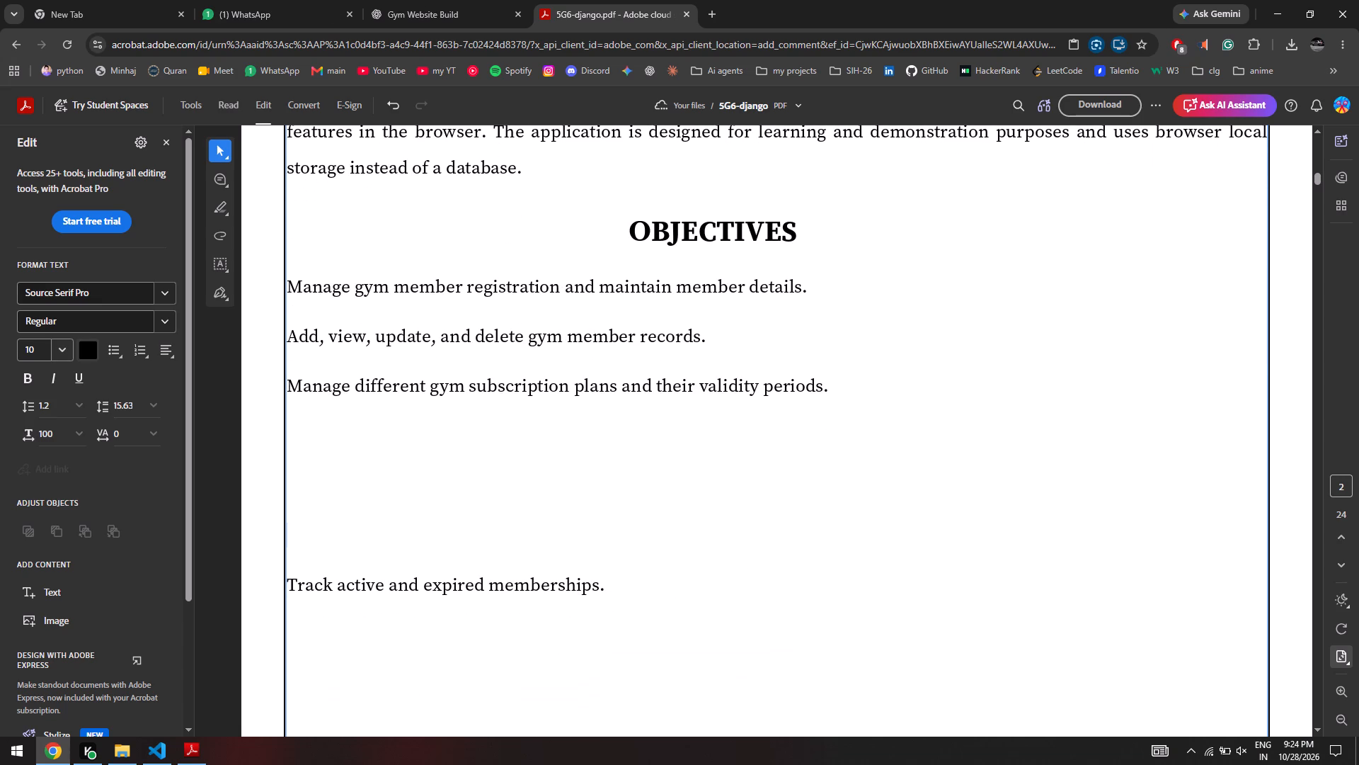
pyautogui.press('BackSpace')
pyautogui.press('BackSpace')
pyautogui.press('Return')
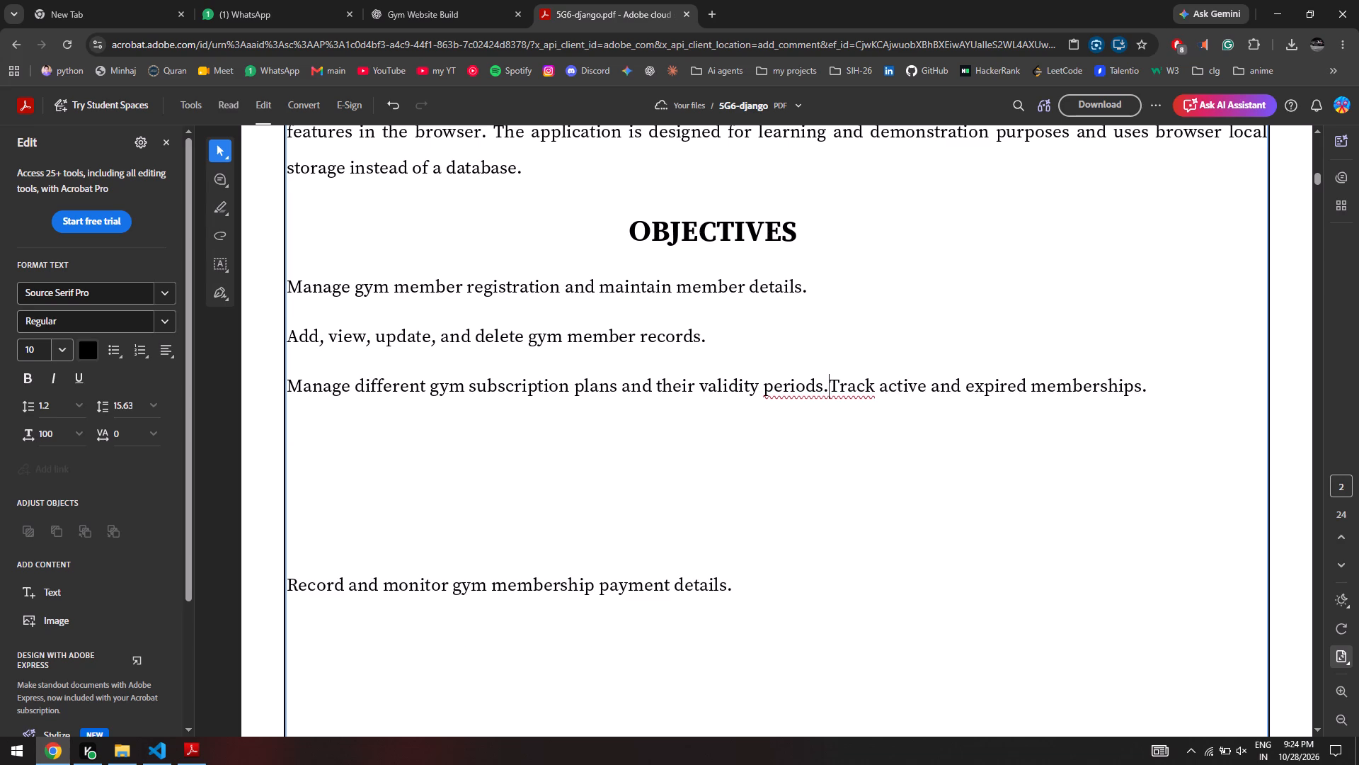
# Close the blank gaps above the payment details and dashboard objectives, keeping each on its own line.
pyautogui.scroll(-2, 290, 586)
pyautogui.click(288, 499)
pyautogui.press('BackSpace')
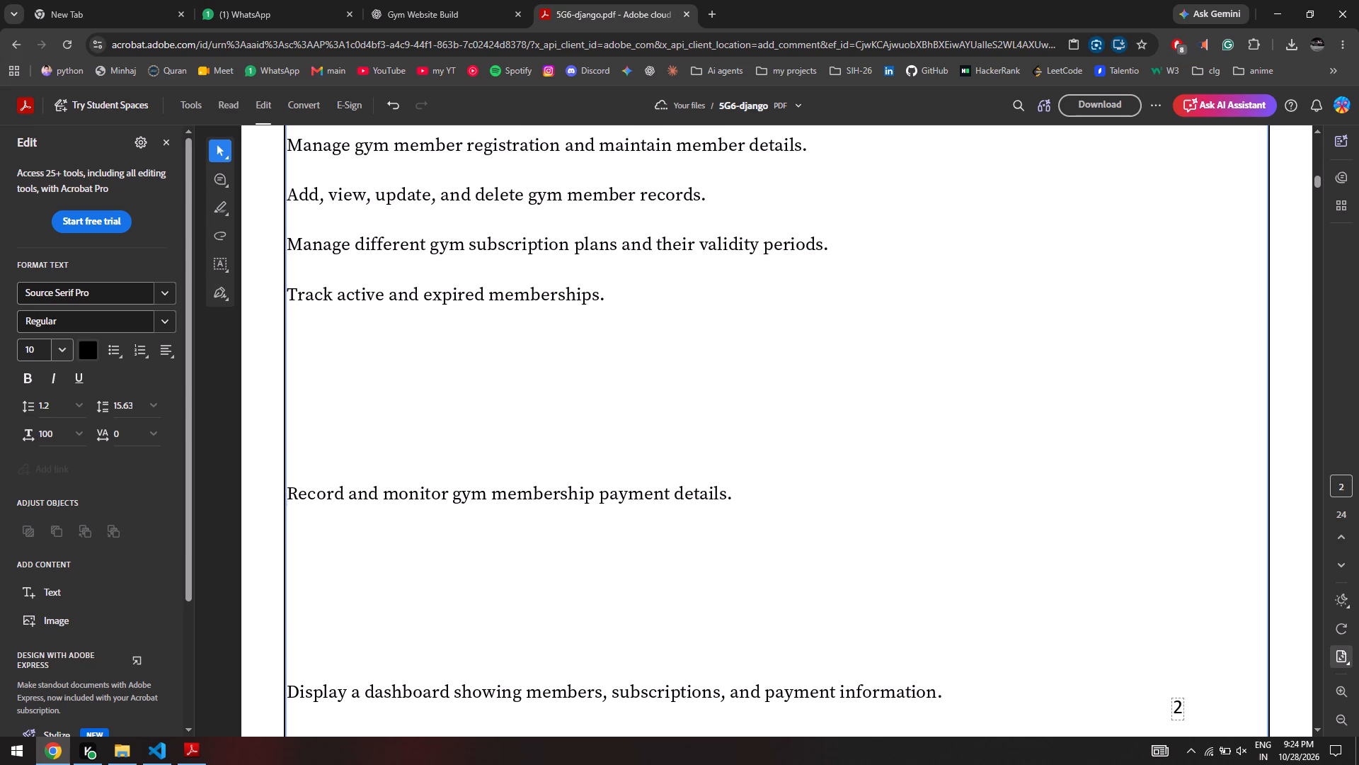
pyautogui.press('BackSpace')
pyautogui.press('BackSpace')
pyautogui.press('BackSpace')
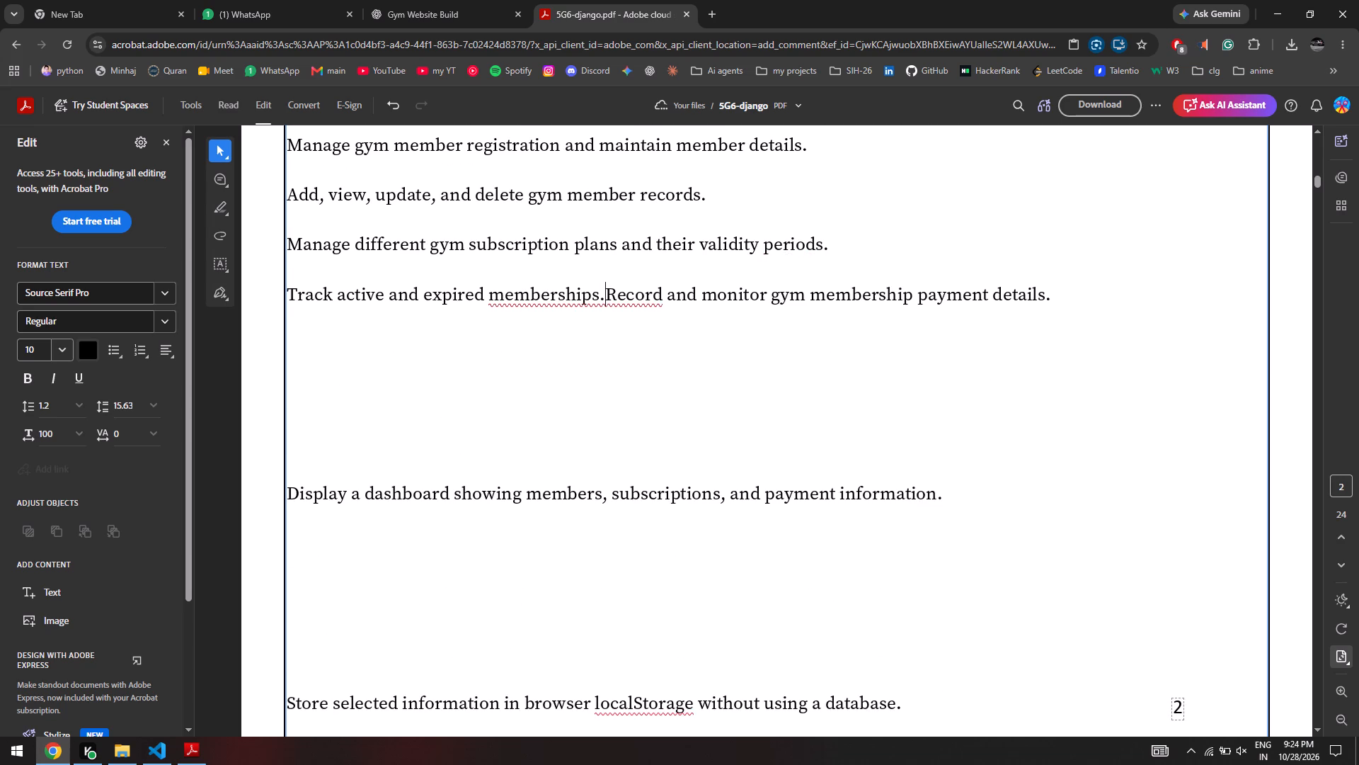
pyautogui.press('Return')
pyautogui.click(291, 546)
pyautogui.press('BackSpace')
pyautogui.press('BackSpace')
pyautogui.press('BackSpace')
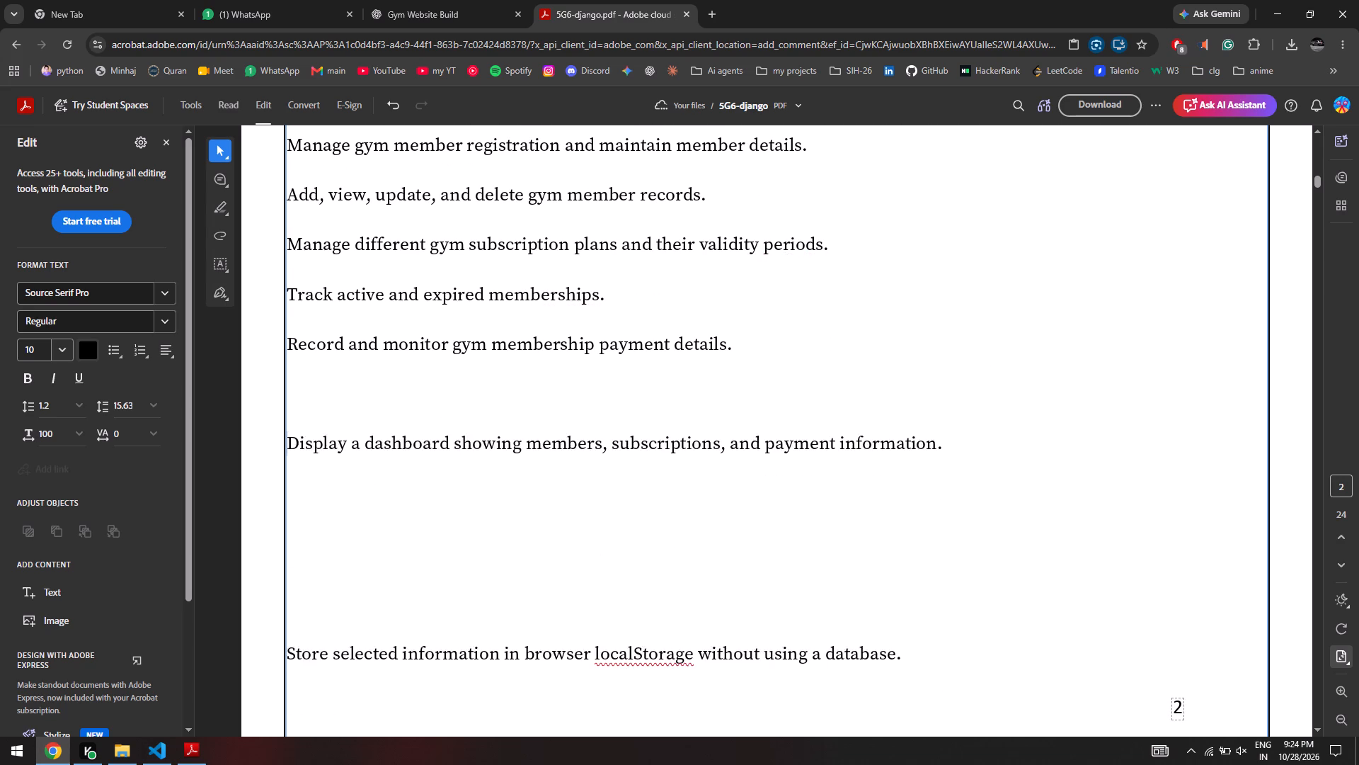
# Close the blank gap above the "Store selected information in browser localStorage" objective, keeping it on its own line.
pyautogui.click(285, 605)
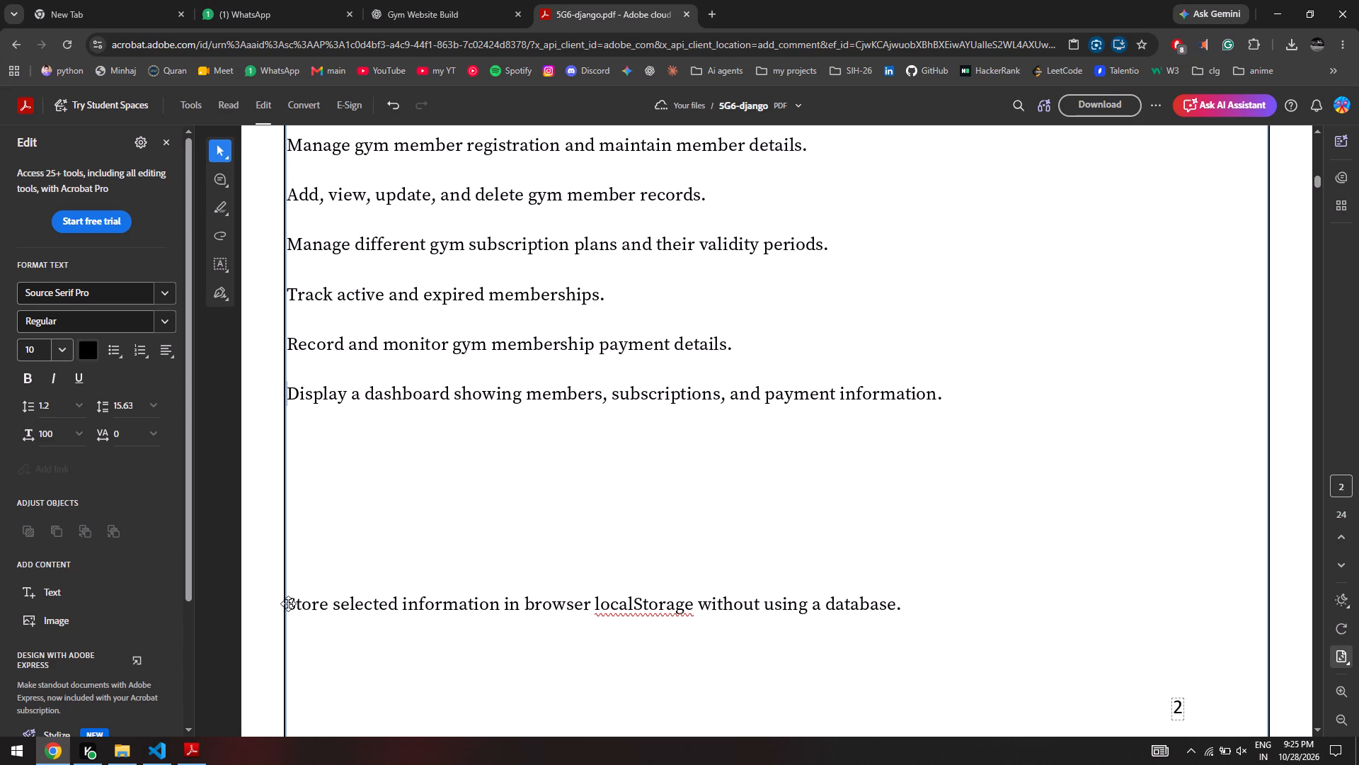
pyautogui.click(288, 603)
pyautogui.press('BackSpace')
pyautogui.press('BackSpace')
pyautogui.press('BackSpace')
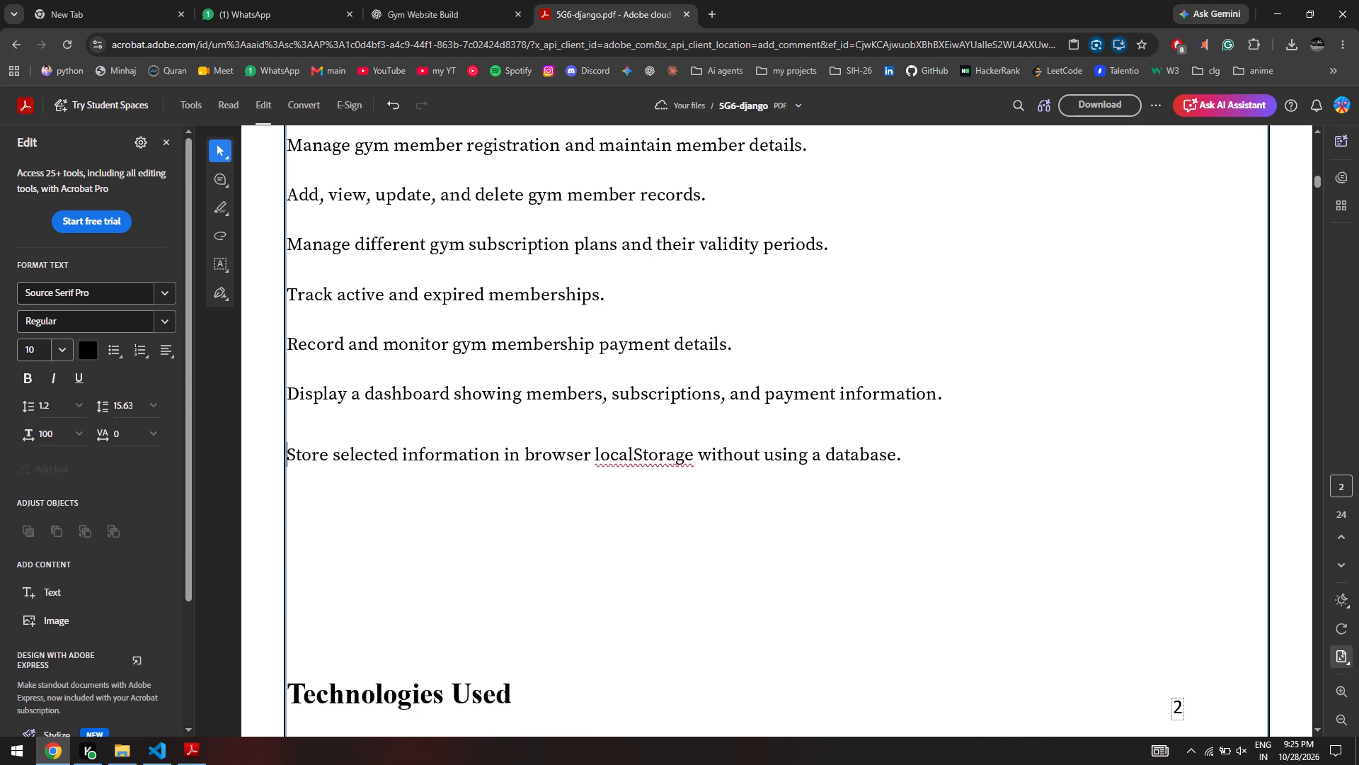
pyautogui.press('BackSpace')
pyautogui.press('Return')
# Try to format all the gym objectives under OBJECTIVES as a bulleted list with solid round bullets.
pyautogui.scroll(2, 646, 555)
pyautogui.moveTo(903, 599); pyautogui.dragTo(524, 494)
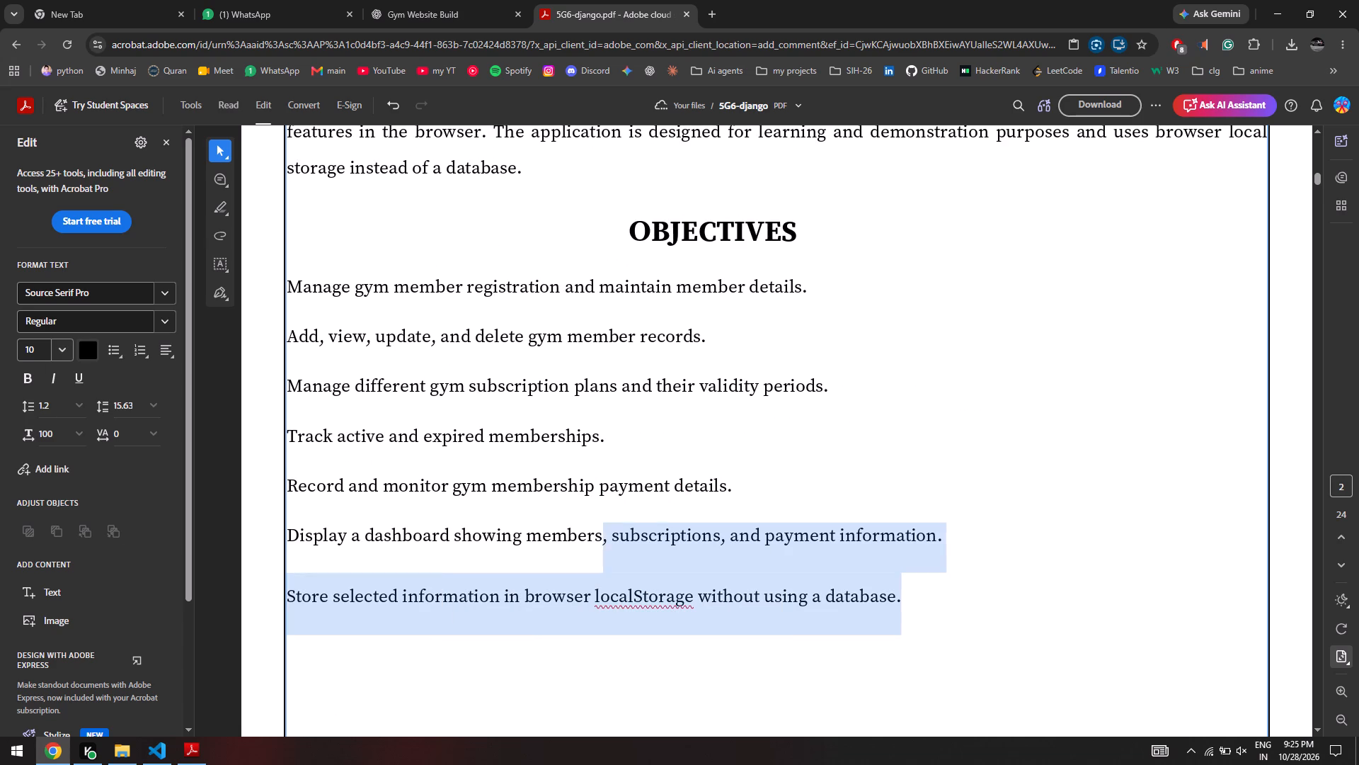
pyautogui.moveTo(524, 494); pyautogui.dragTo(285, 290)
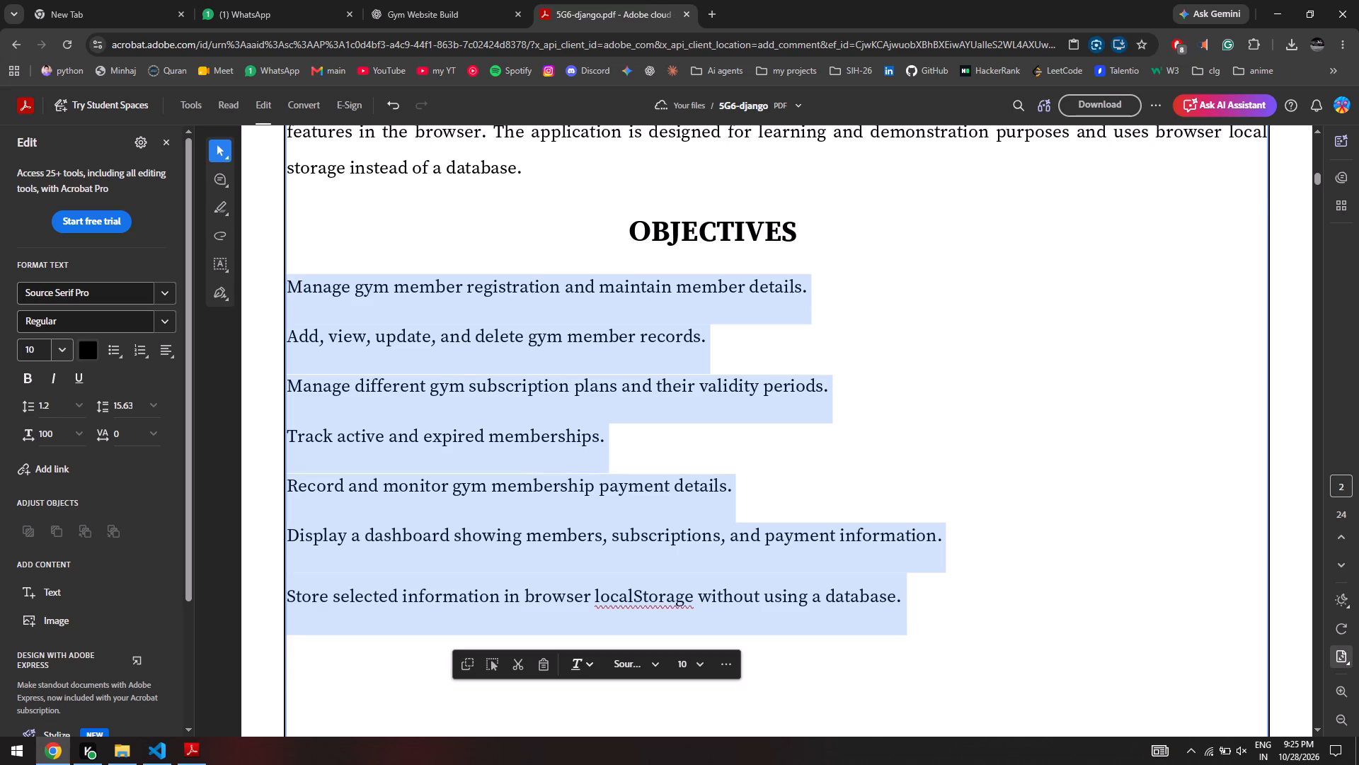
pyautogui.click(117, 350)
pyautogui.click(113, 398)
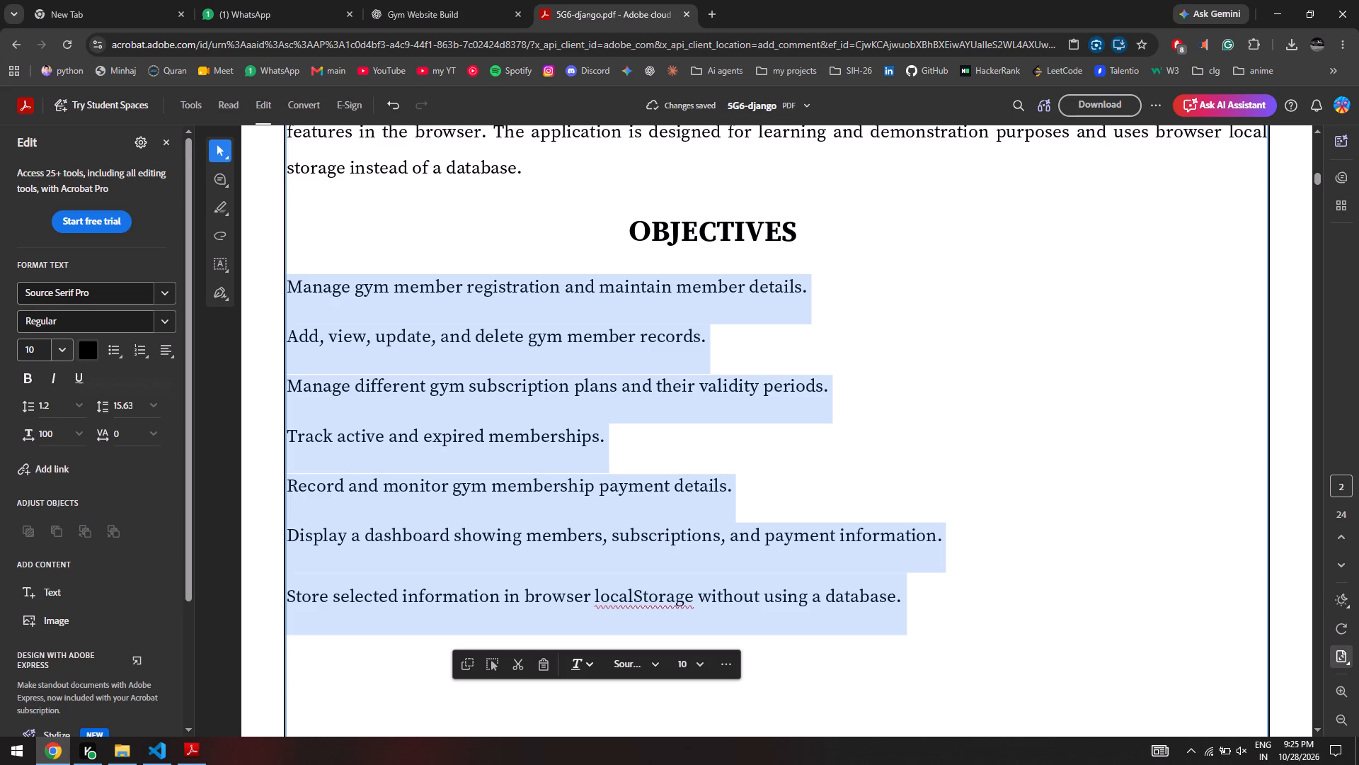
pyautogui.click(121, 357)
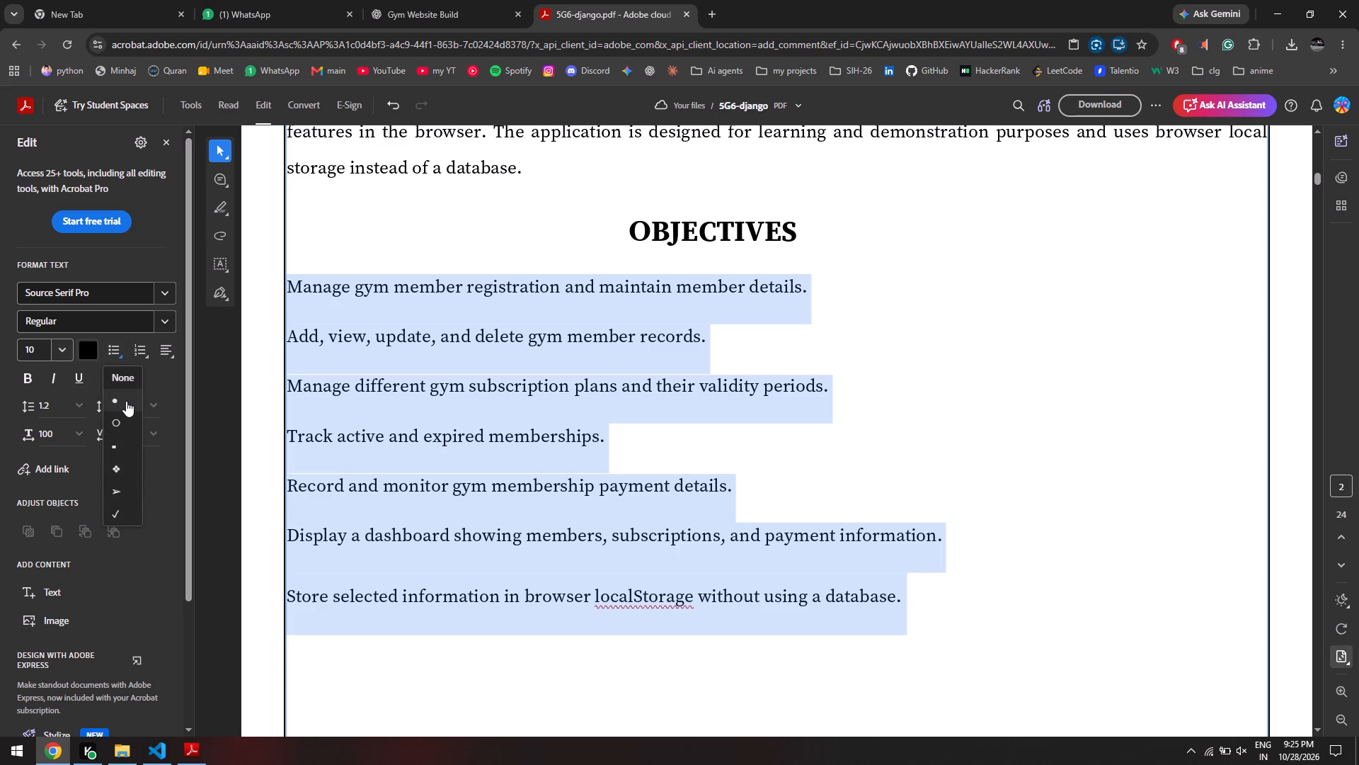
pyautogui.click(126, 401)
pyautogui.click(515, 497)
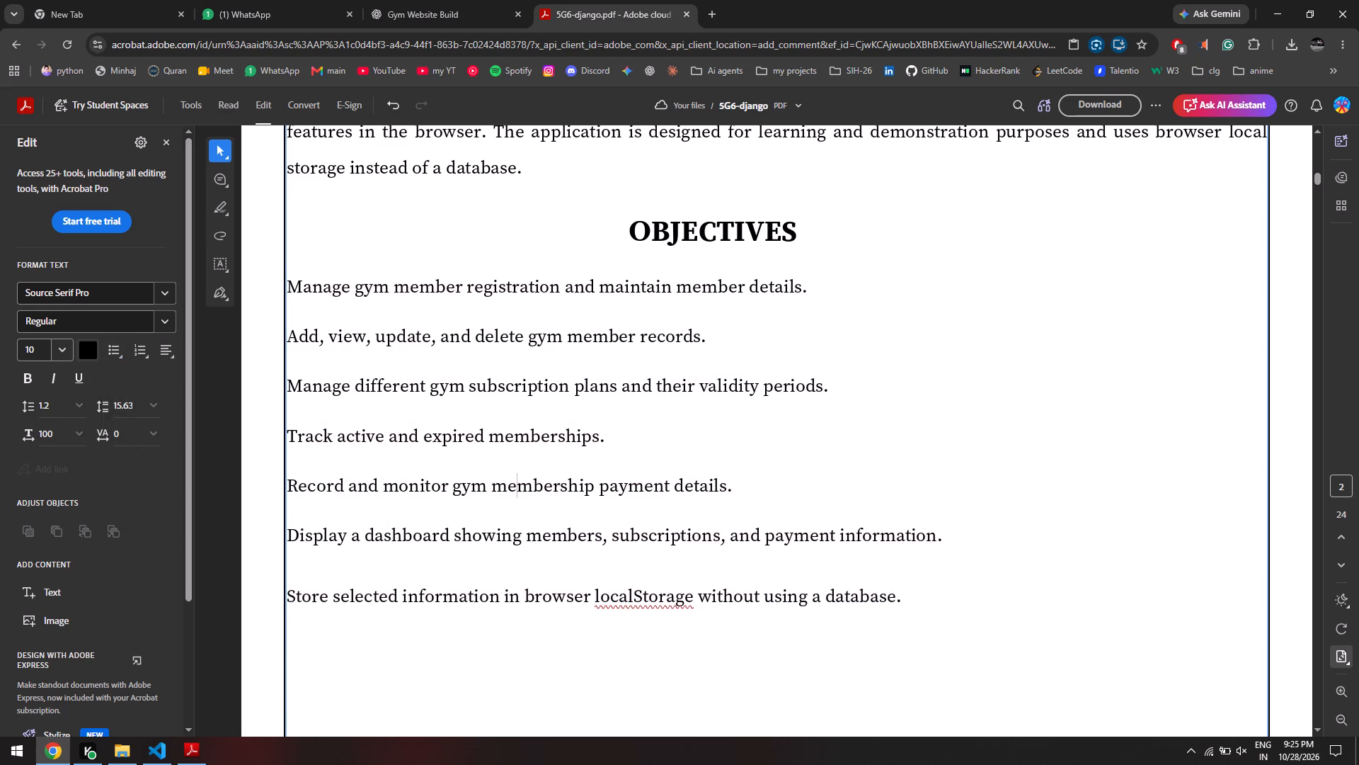
# Correct the flagged word localStorage in the last objective to the spelling suggestion "local Storage".
pyautogui.scroll(-3, 829, 620)
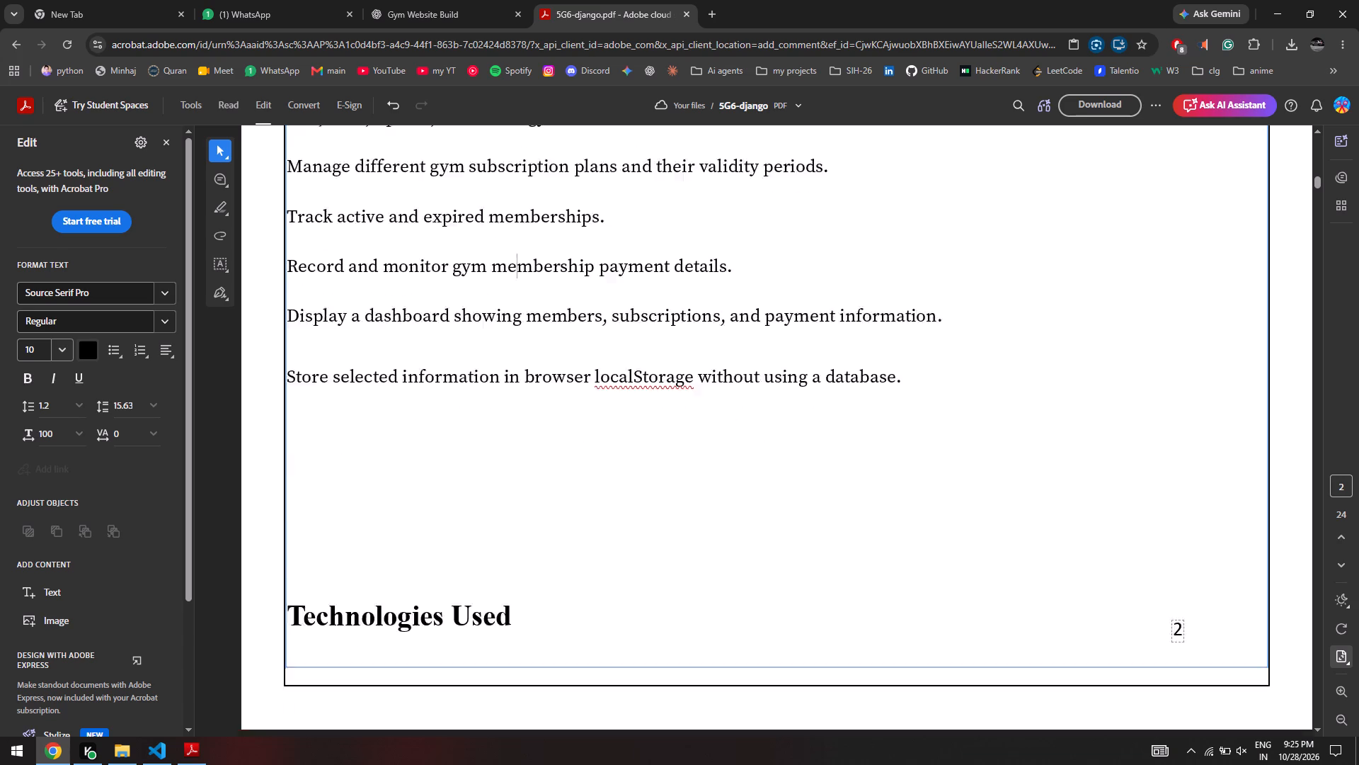
pyautogui.scroll(-2, 829, 620)
pyautogui.scroll(4, 829, 620)
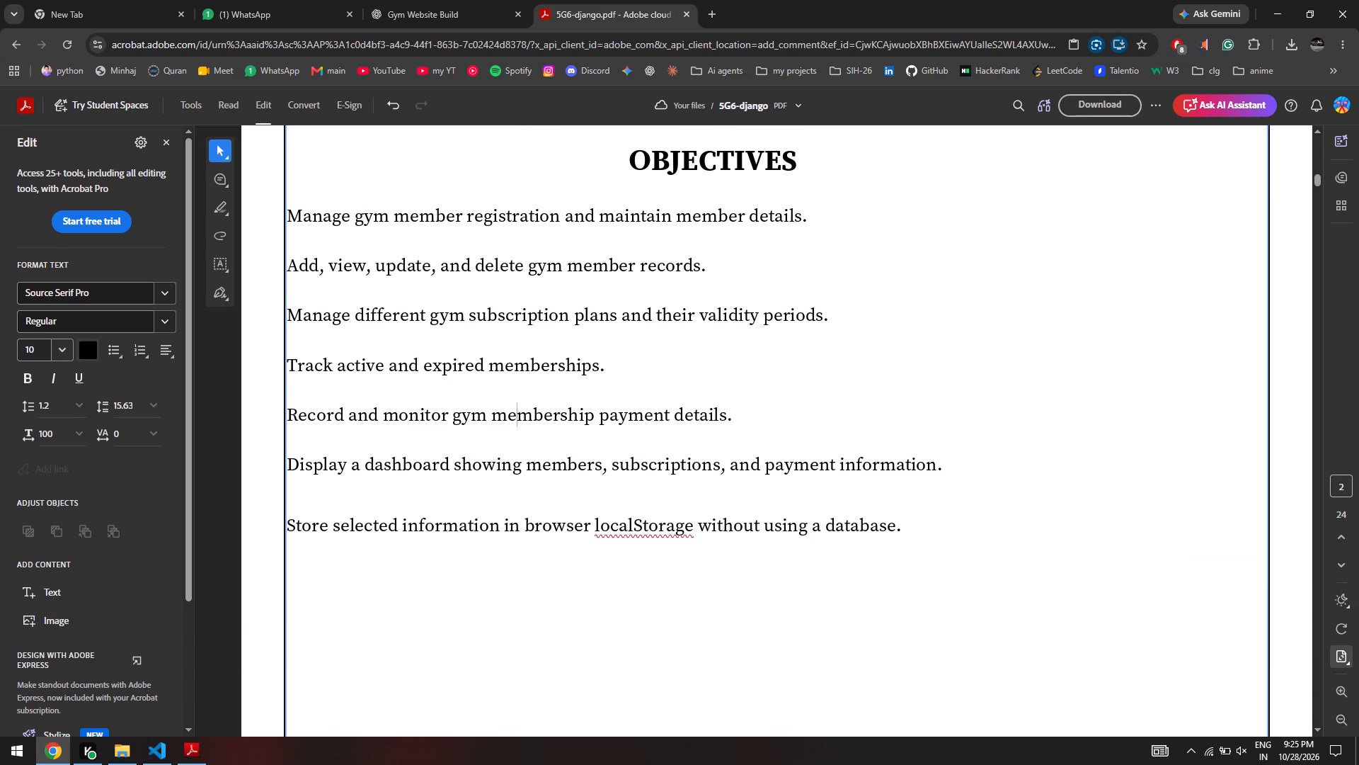
pyautogui.click(684, 529)
pyautogui.click(747, 548)
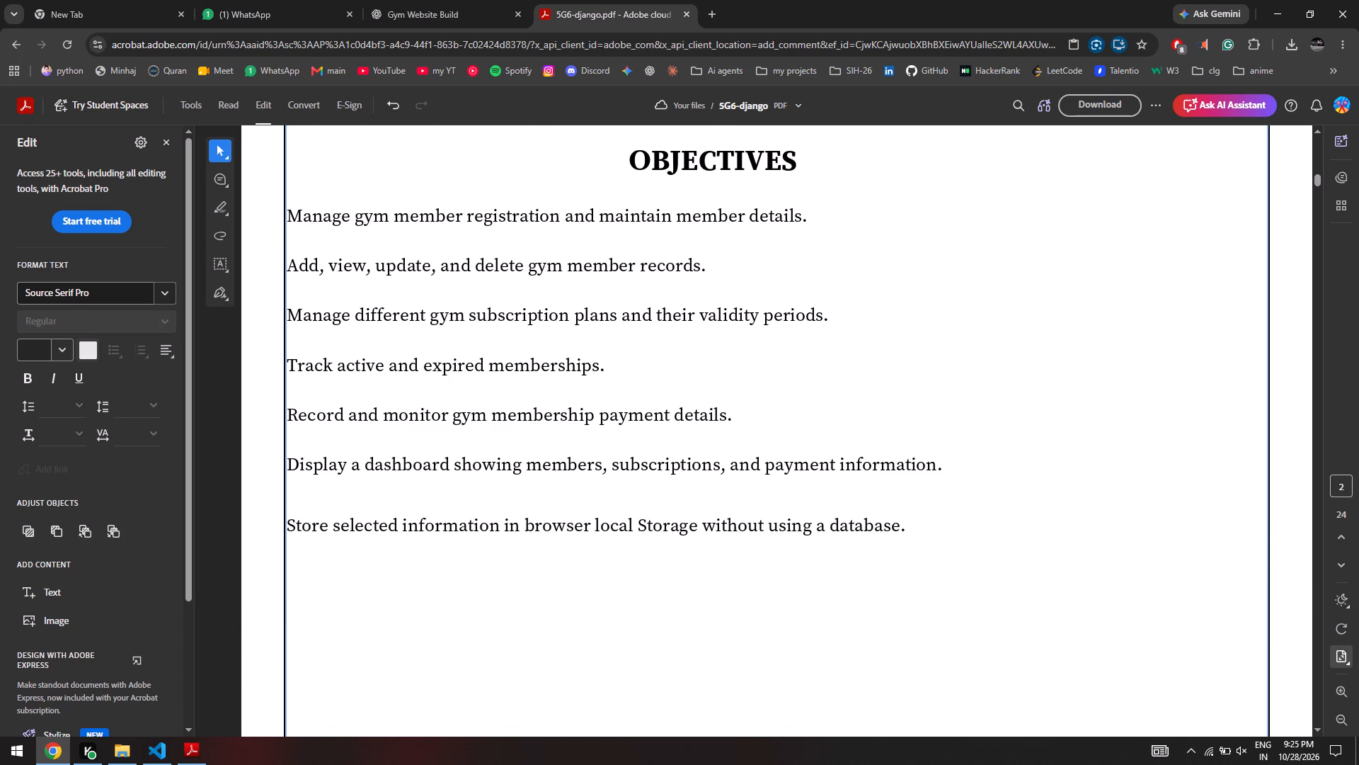
pyautogui.click(455, 562)
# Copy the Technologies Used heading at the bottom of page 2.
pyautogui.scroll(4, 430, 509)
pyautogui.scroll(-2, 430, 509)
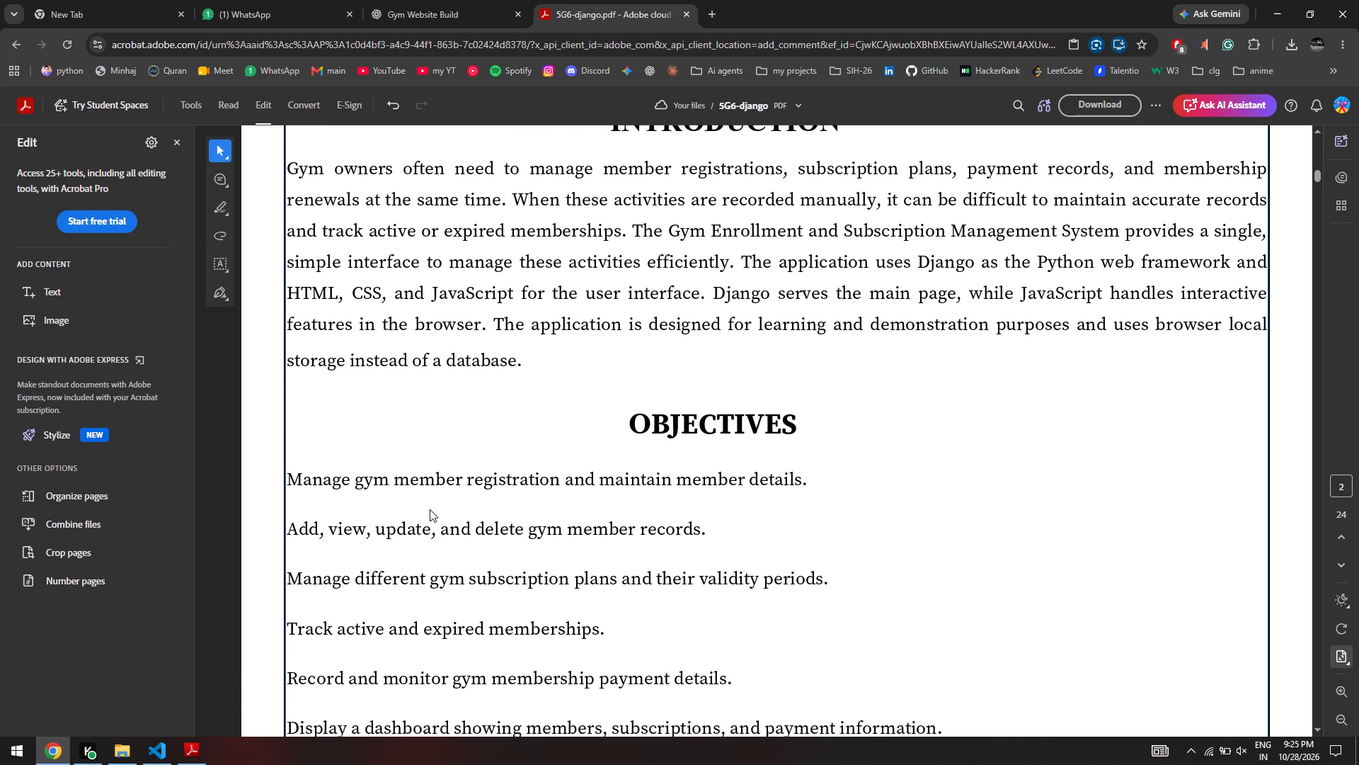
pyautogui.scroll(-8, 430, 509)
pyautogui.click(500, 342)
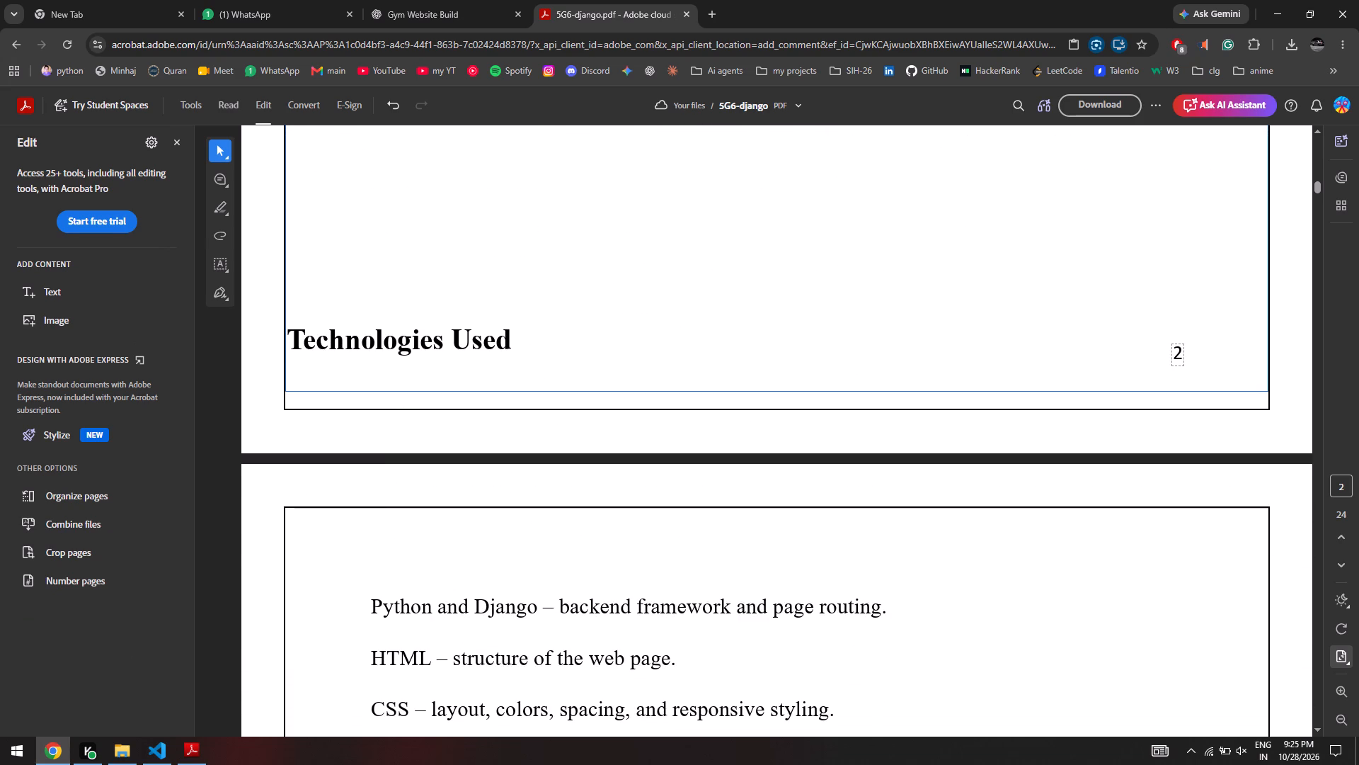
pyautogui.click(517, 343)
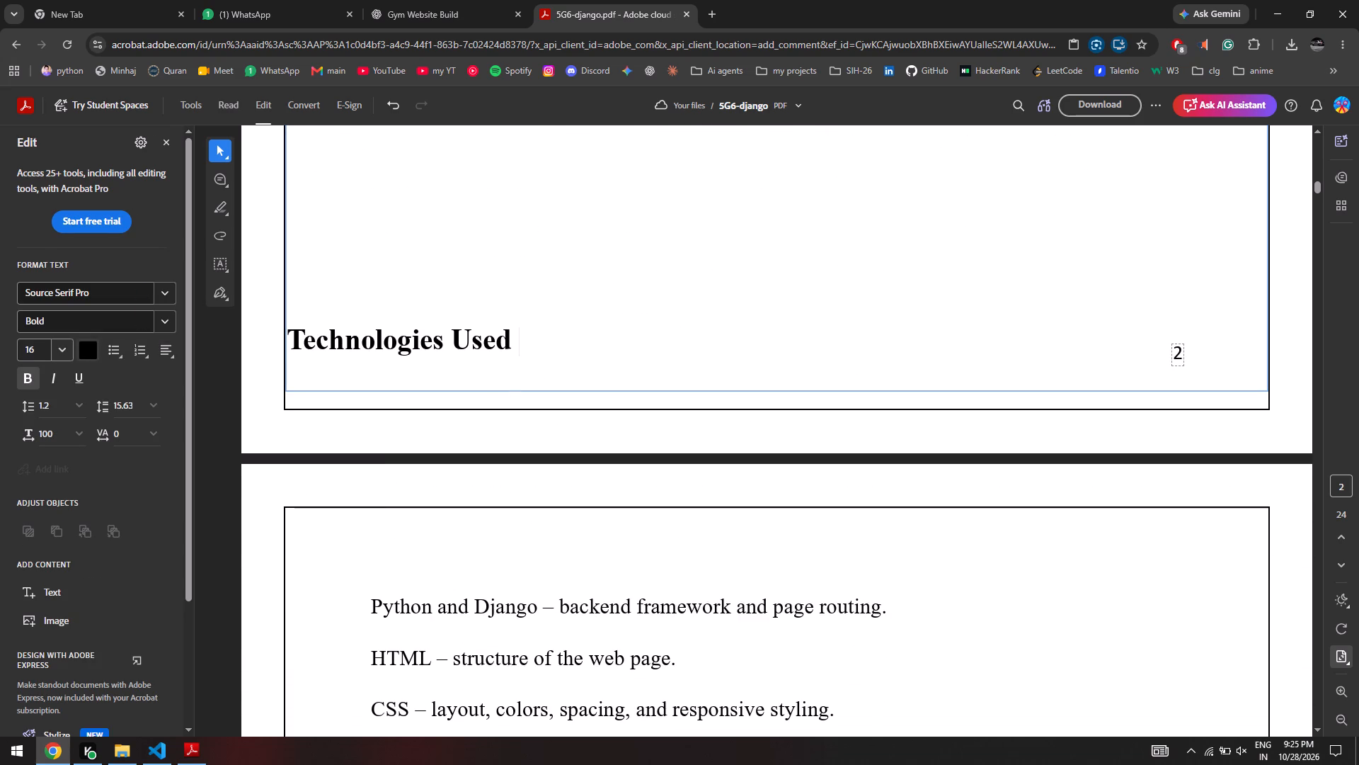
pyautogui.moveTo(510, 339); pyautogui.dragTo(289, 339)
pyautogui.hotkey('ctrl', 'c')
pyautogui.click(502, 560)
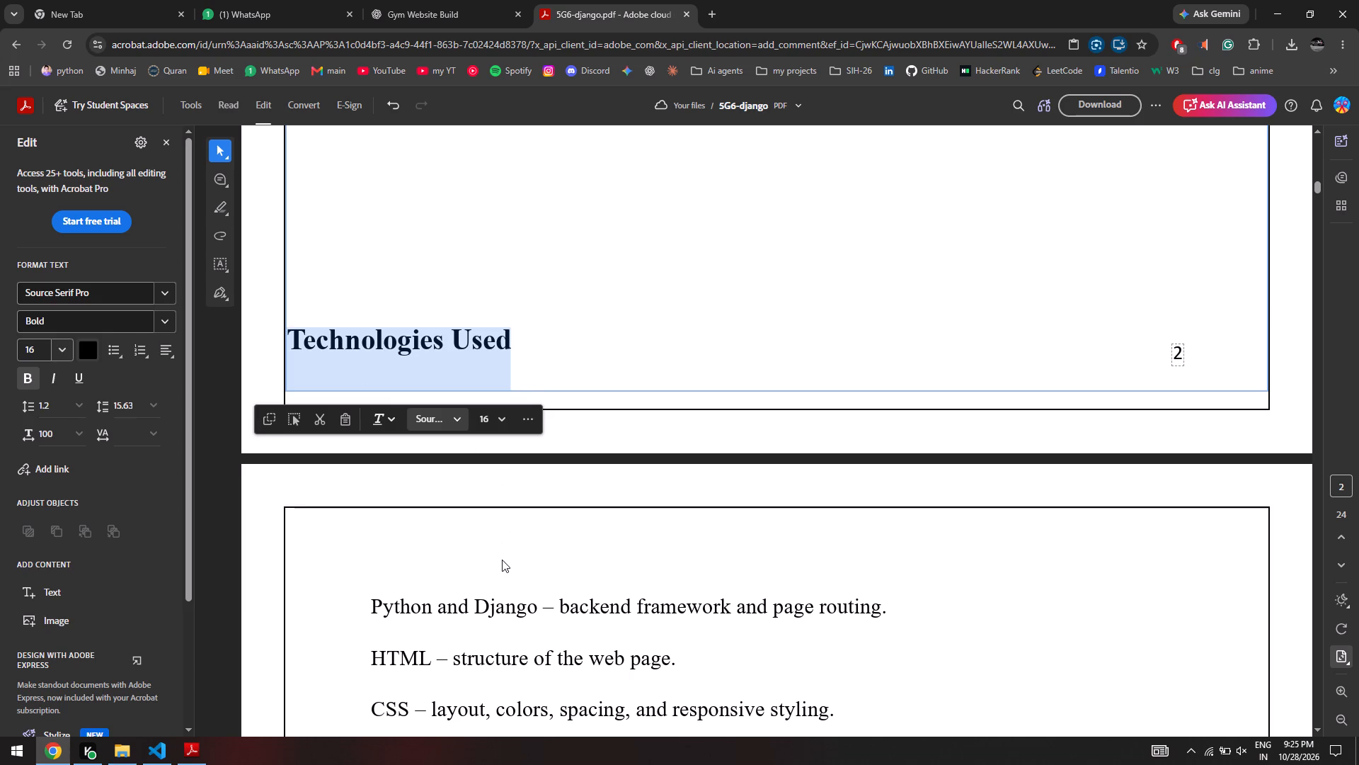
# Remove the blank lines above the Technologies Used heading so it sits directly below the last objective.
pyautogui.scroll(2, 411, 375)
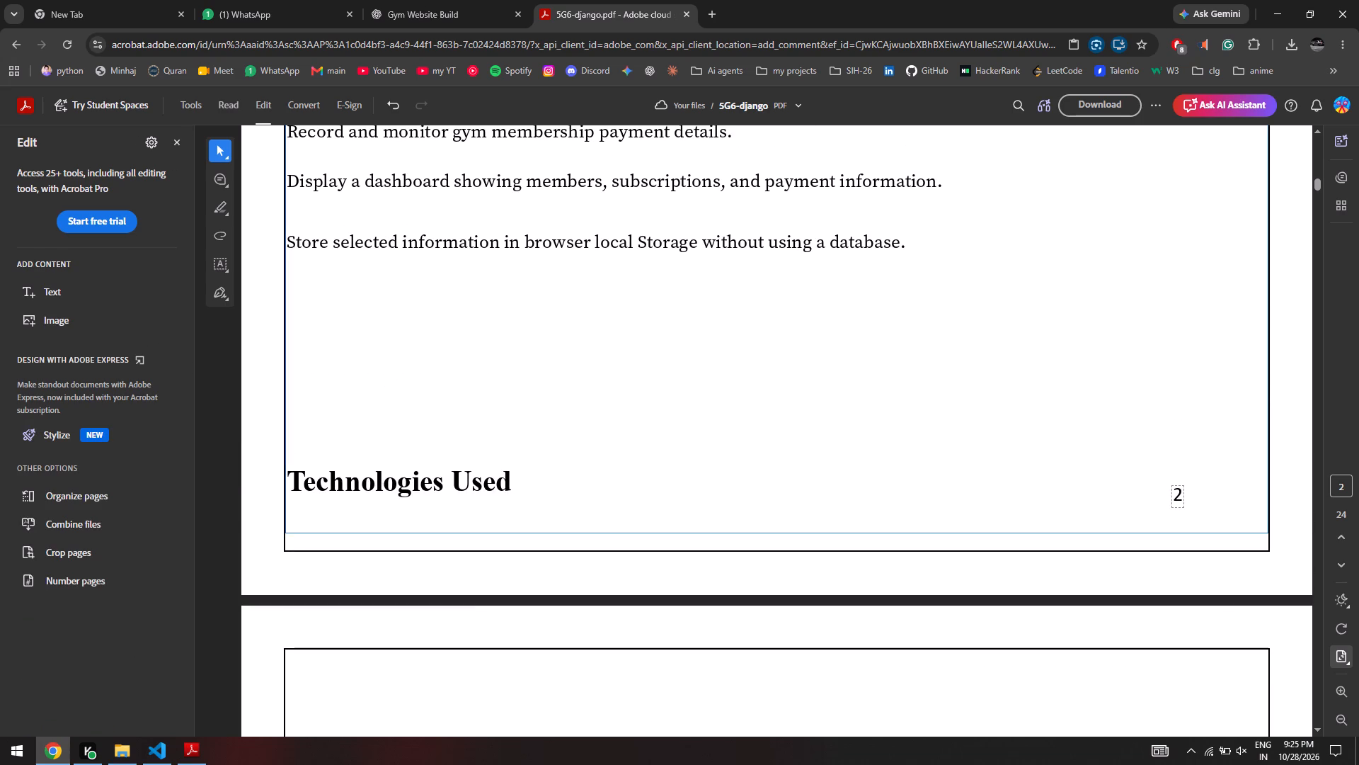
pyautogui.click(294, 477)
pyautogui.press('Tab')
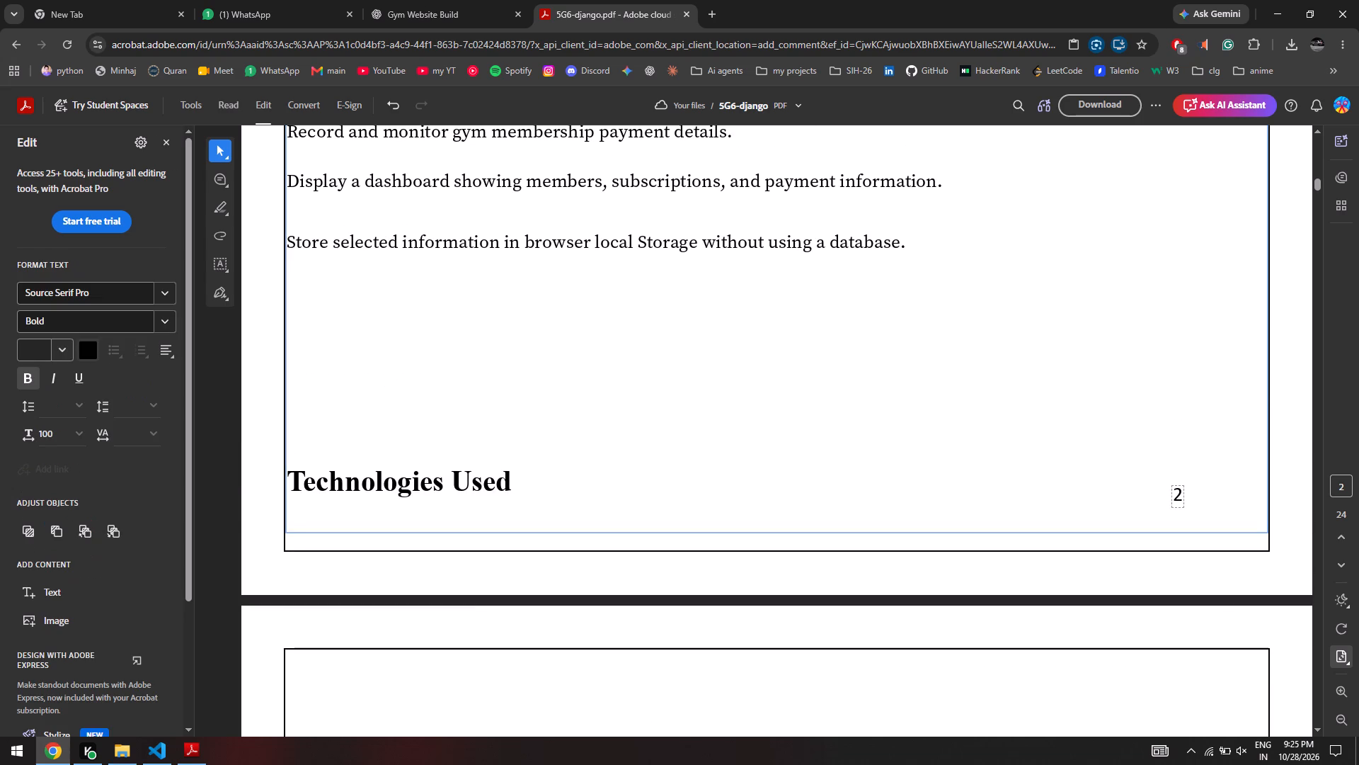
pyautogui.click(312, 480)
pyautogui.click(294, 486)
pyautogui.press('BackSpace')
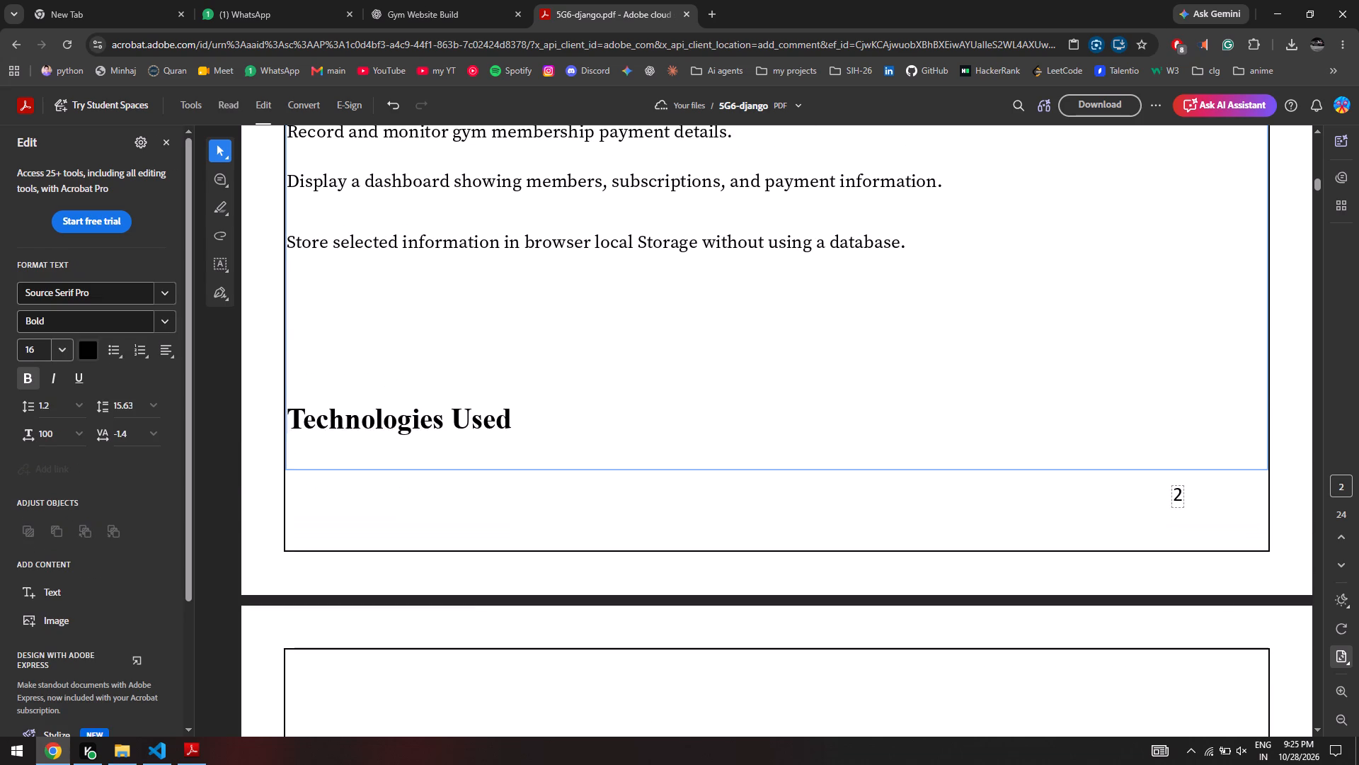
pyautogui.press('BackSpace')
pyautogui.press('BackSpace')
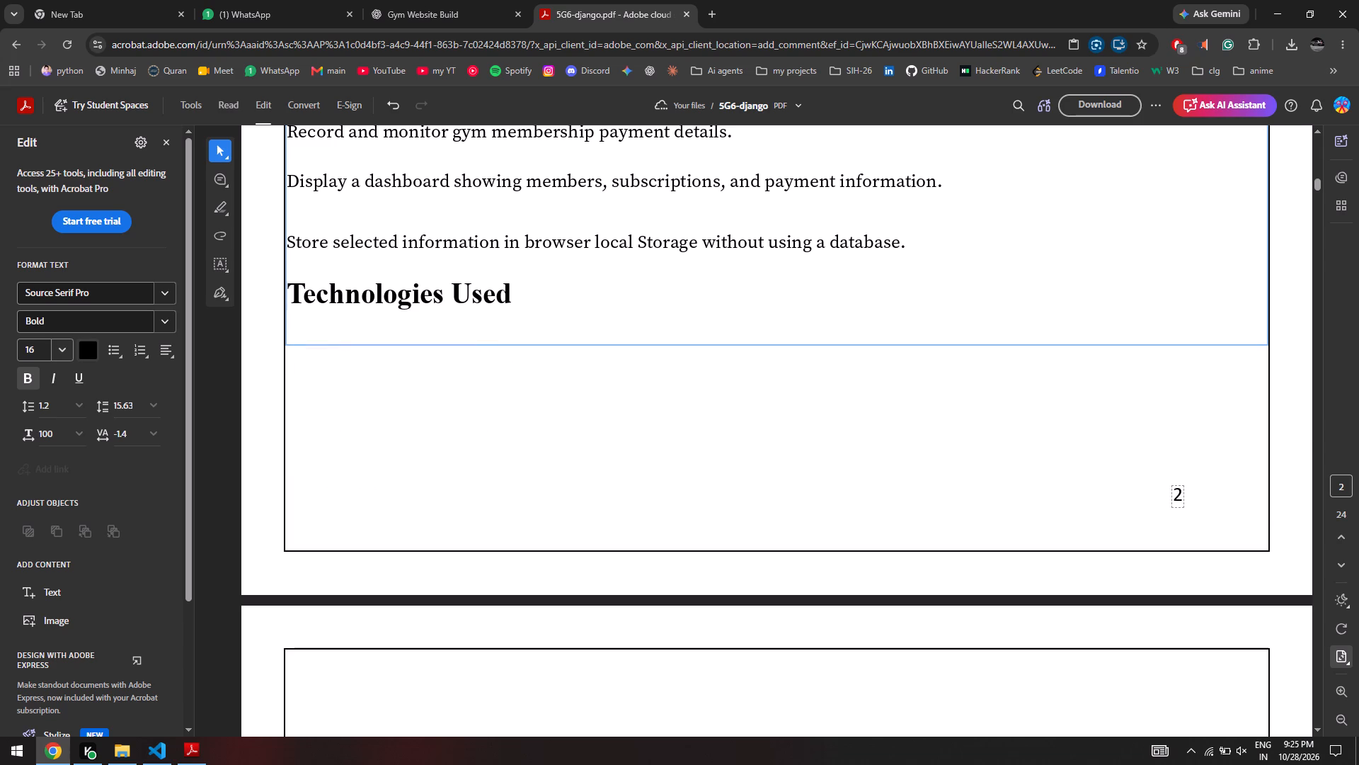
# Indent the Technologies Used heading with five tabs to center it roughly beneath the objectives, and check its alignment with OBJECTIVES.
pyautogui.press('Tab')
pyautogui.press('Tab')
pyautogui.press('Tab')
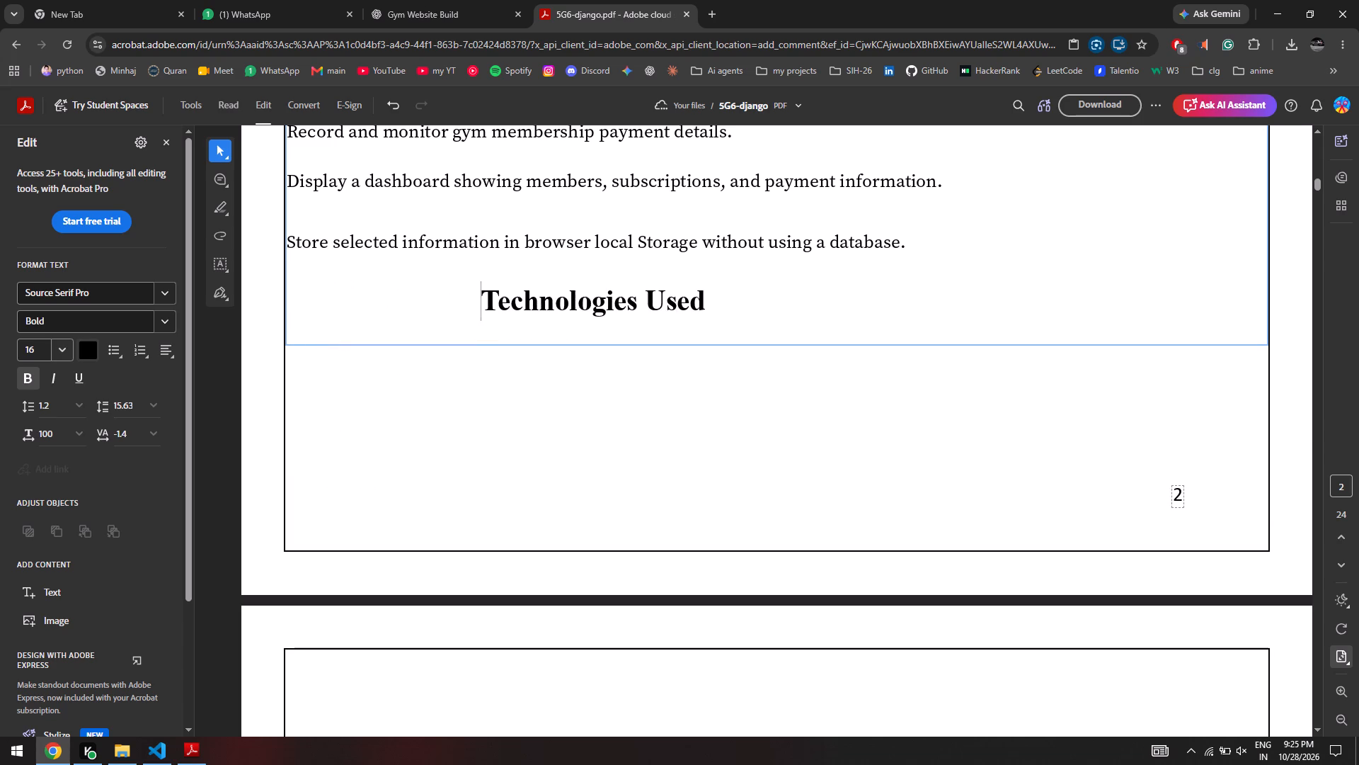
pyautogui.press('Tab')
pyautogui.press('Tab')
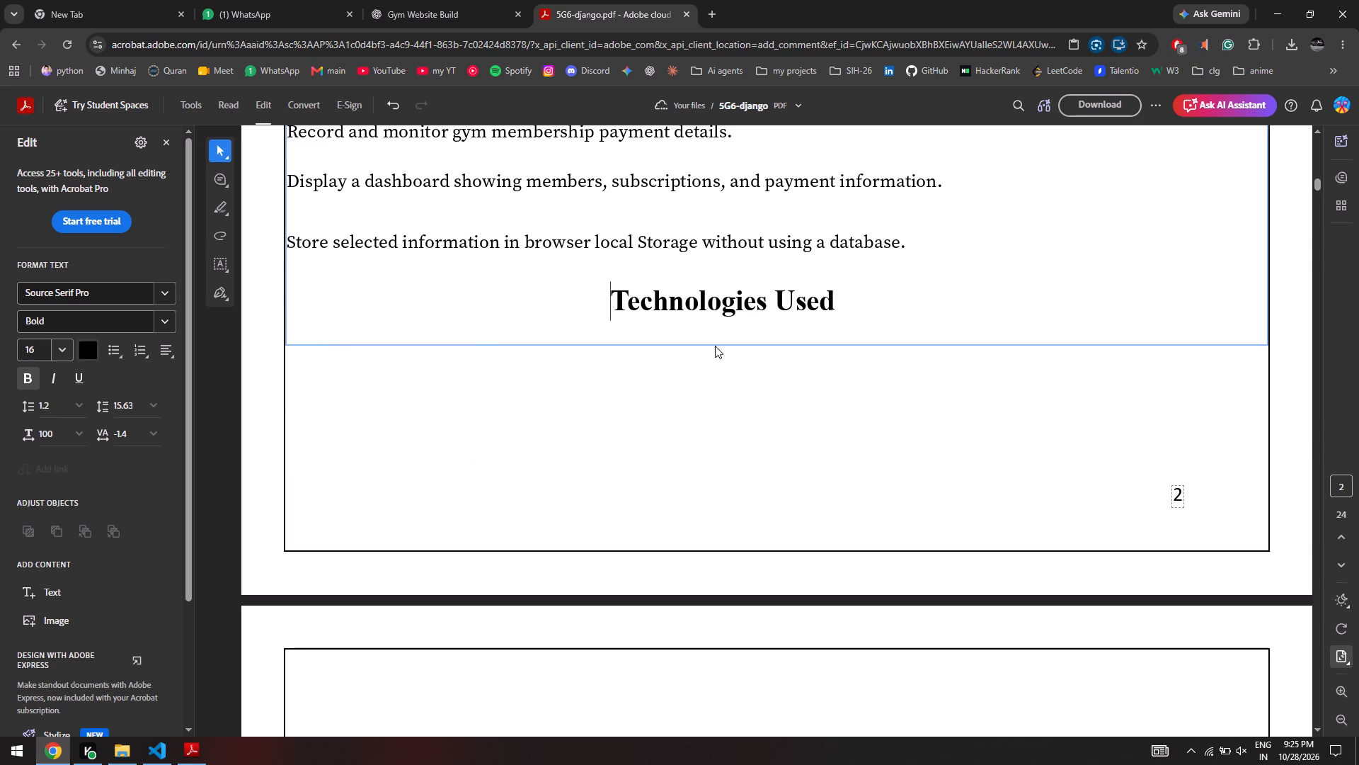
pyautogui.scroll(4, 833, 310)
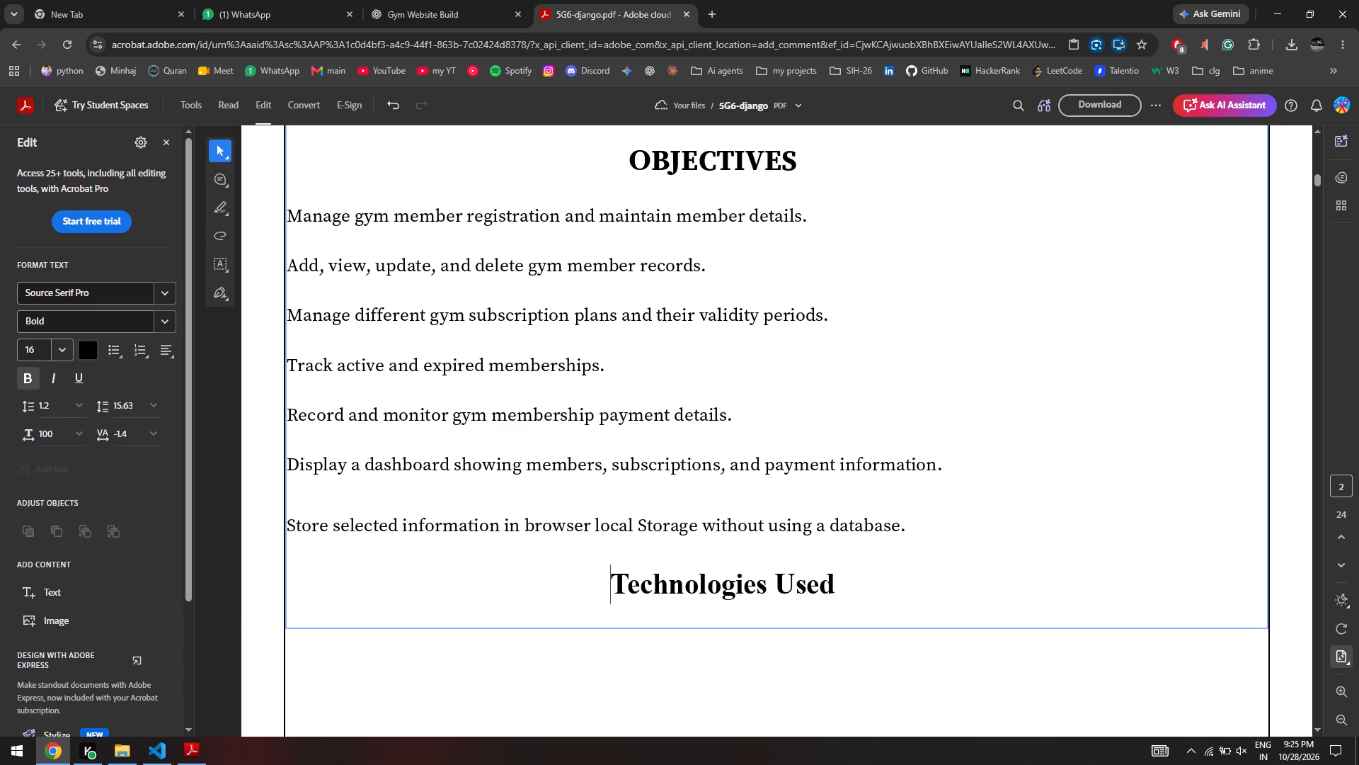
# Add four empty lines below the Technologies Used heading on page 2 and place the cursor on the first one.
pyautogui.click(850, 586)
pyautogui.press('Return')
pyautogui.press('Return')
pyautogui.press('Return')
pyautogui.press('Return')
pyautogui.press('Return')
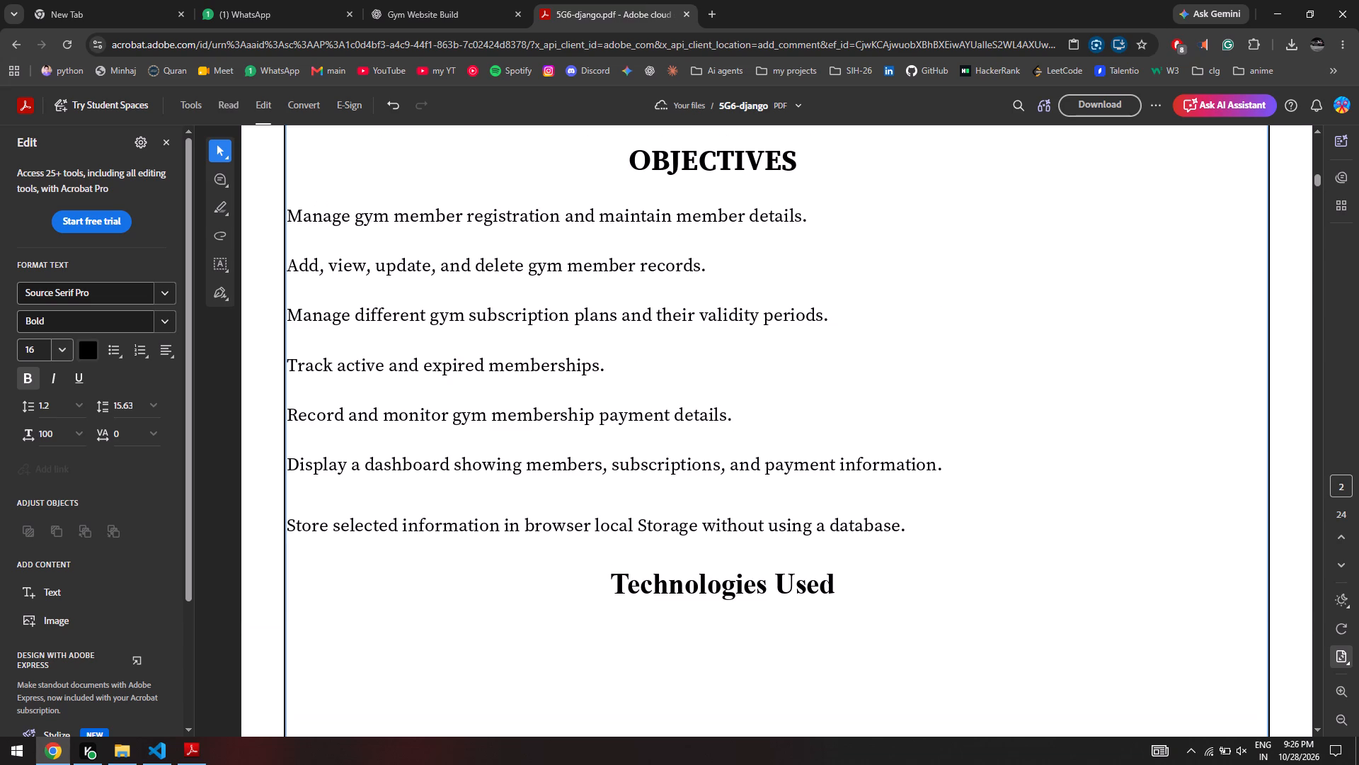
pyautogui.scroll(-5, 850, 587)
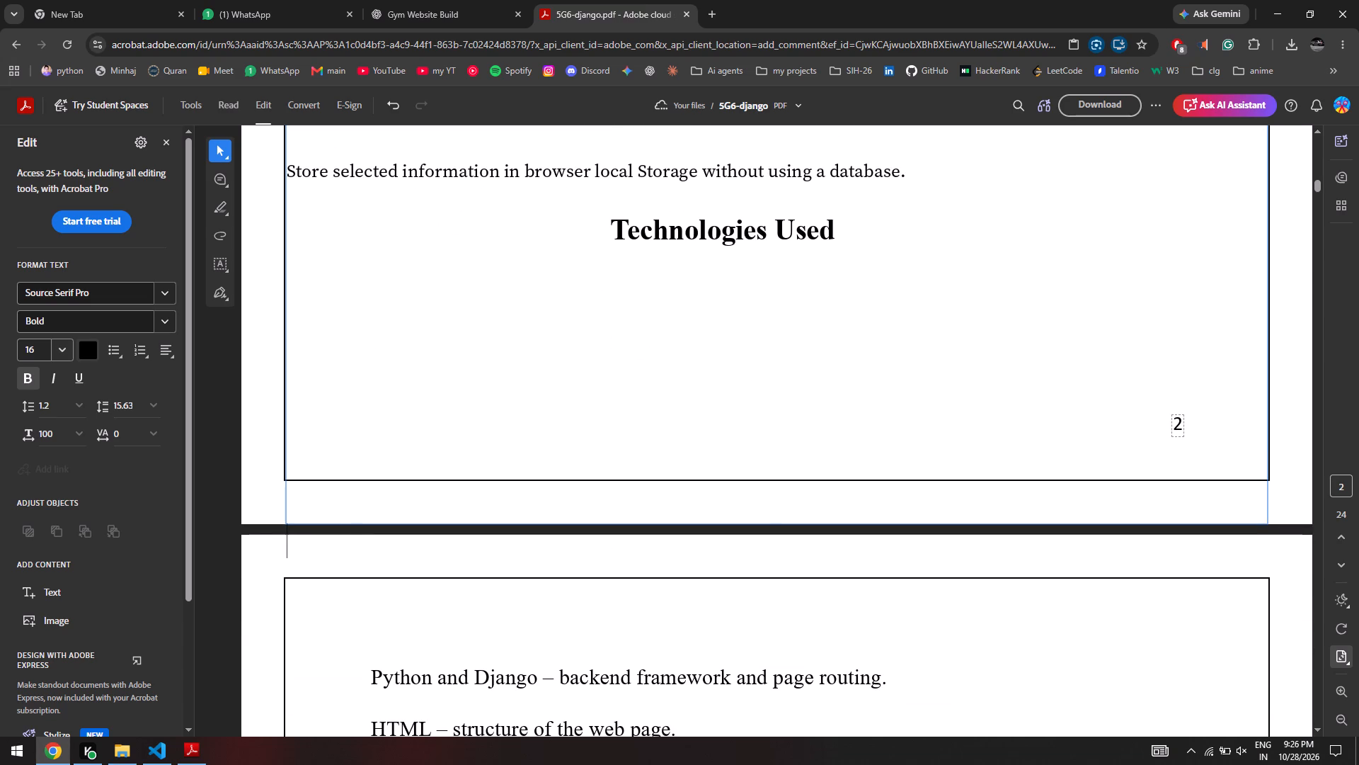
pyautogui.press('BackSpace')
pyautogui.press('BackSpace')
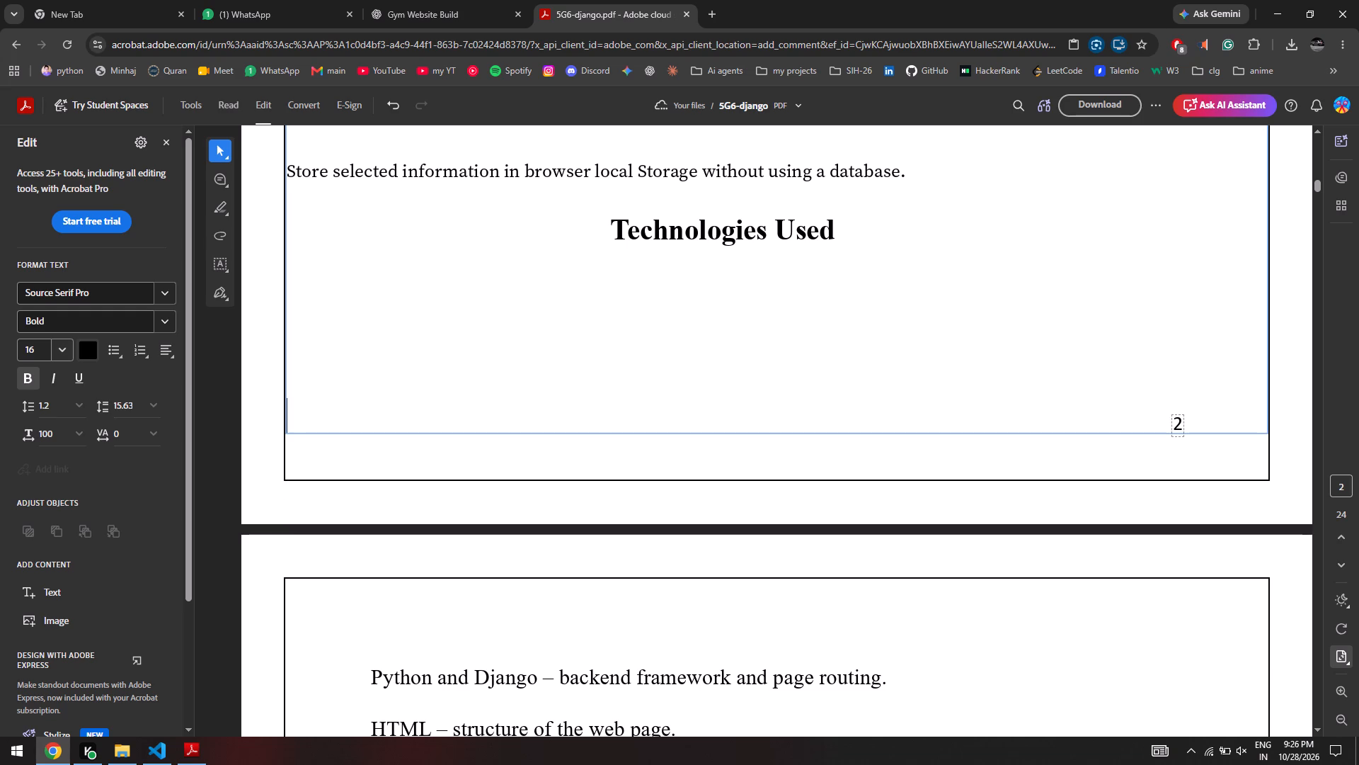
pyautogui.press('Return')
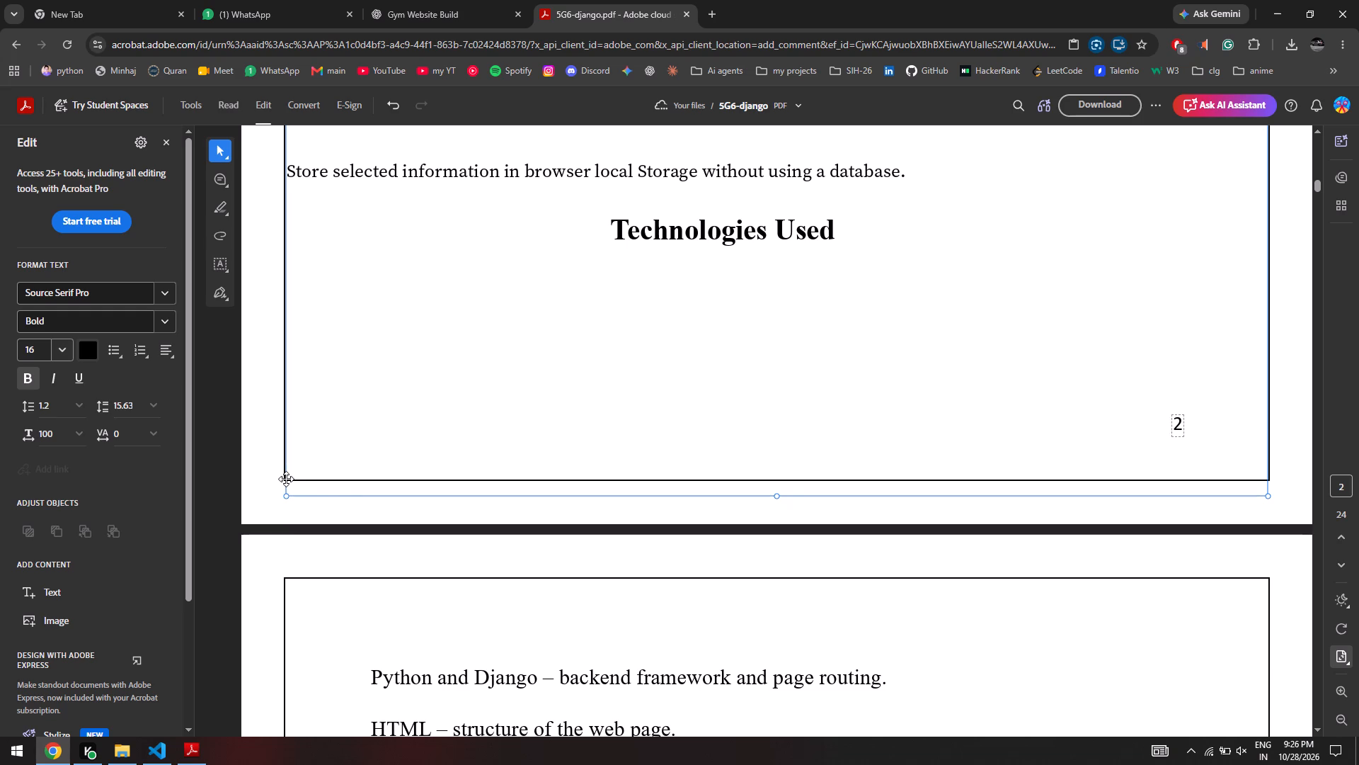
pyautogui.press('Up')
pyautogui.press('Up')
pyautogui.press('Up')
pyautogui.press('Up')
pyautogui.press('Down')
# Switch to the original 5G6-django.pdf in Adobe Reader and copy the Technologies Used heading with its list, from Python and Django through Browser localStorage.
pyautogui.hotkey('alt', 'Tab')
pyautogui.hotkey('alt', 'Tab')
pyautogui.scroll(-3, 387, 453)
pyautogui.click(389, 334)
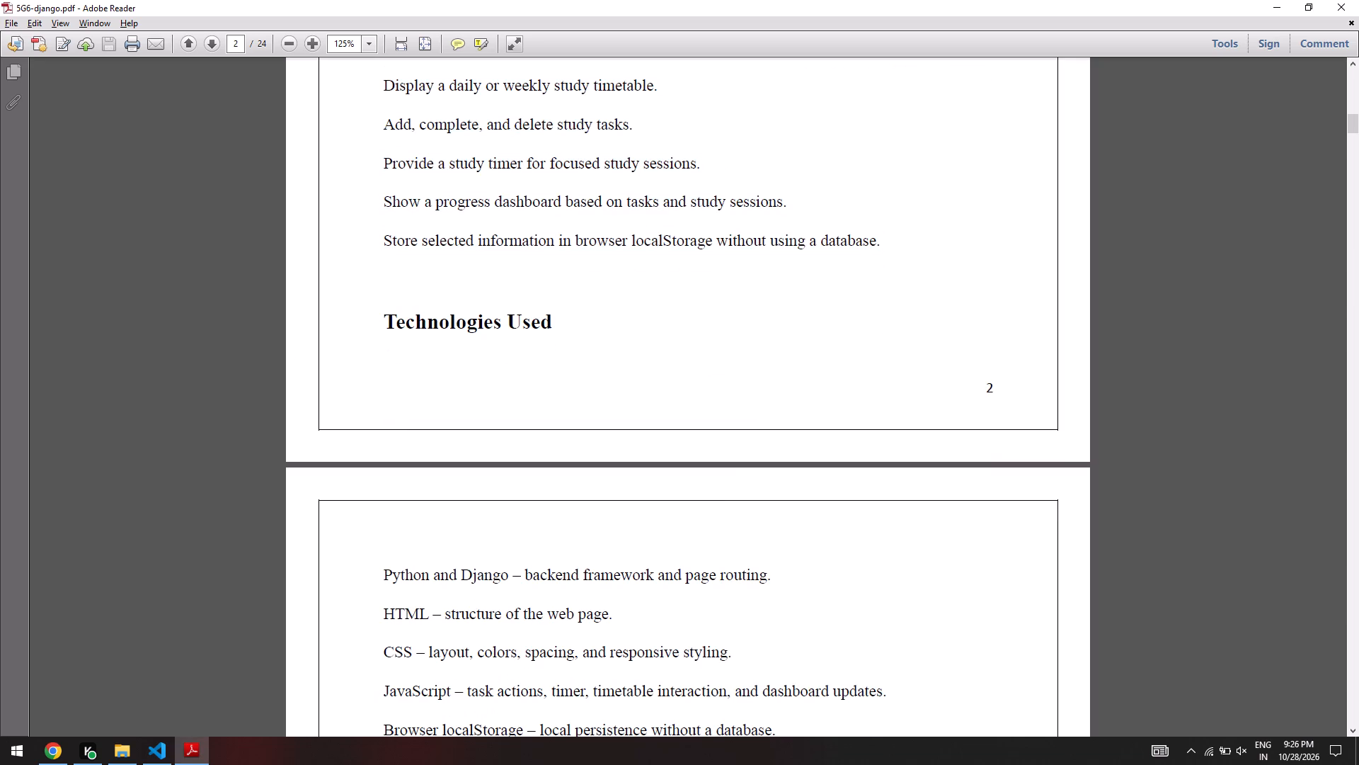
pyautogui.moveTo(389, 324); pyautogui.dragTo(443, 383)
pyautogui.scroll(-4, 451, 390)
pyautogui.click(443, 378)
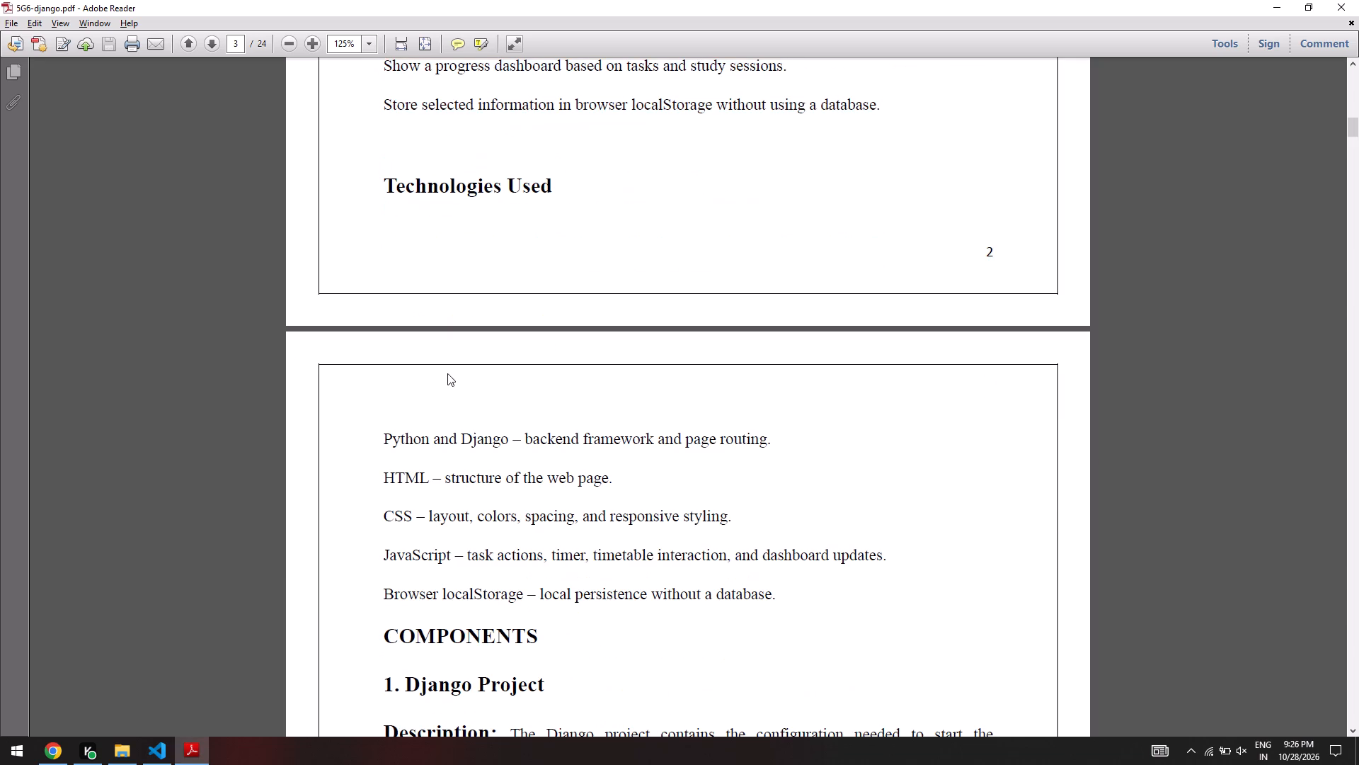
pyautogui.moveTo(389, 186); pyautogui.dragTo(597, 537)
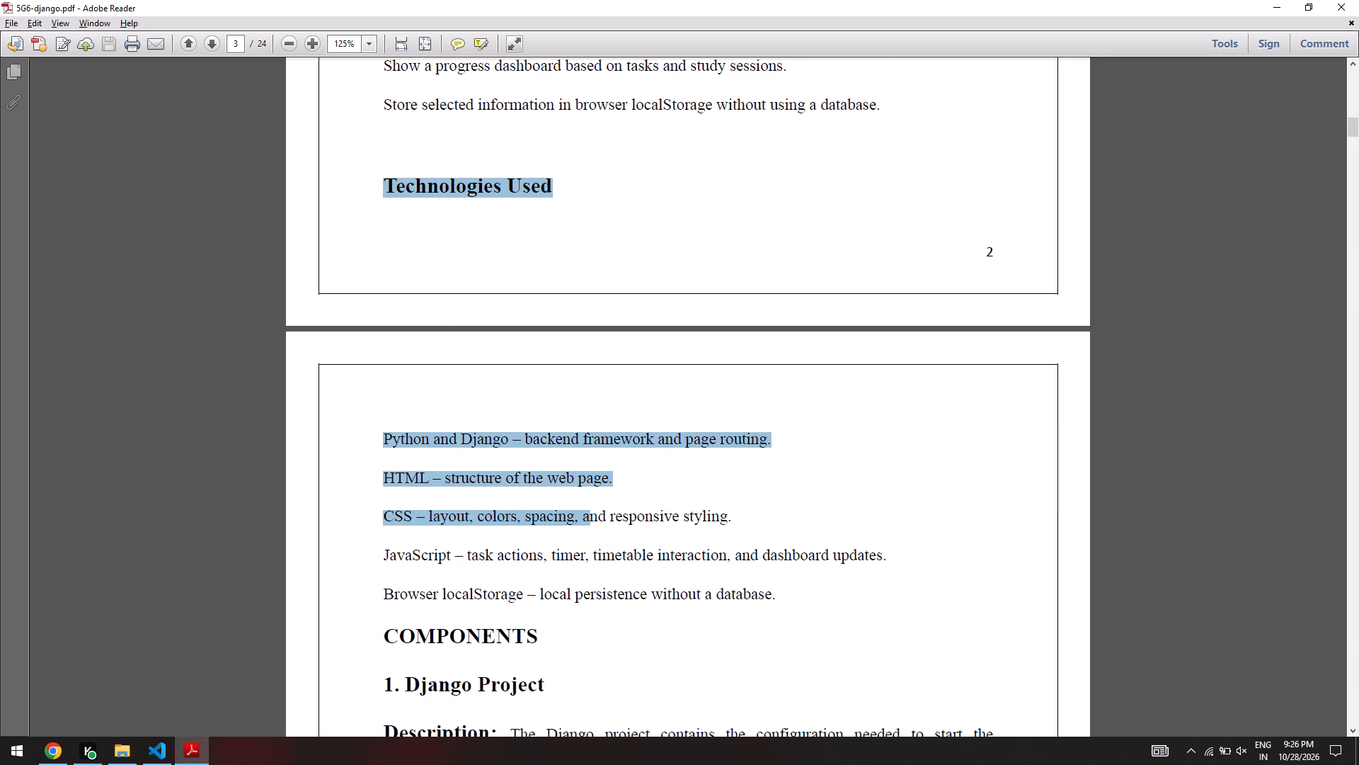
pyautogui.moveTo(597, 537); pyautogui.dragTo(755, 565)
pyautogui.scroll(-3, 769, 594)
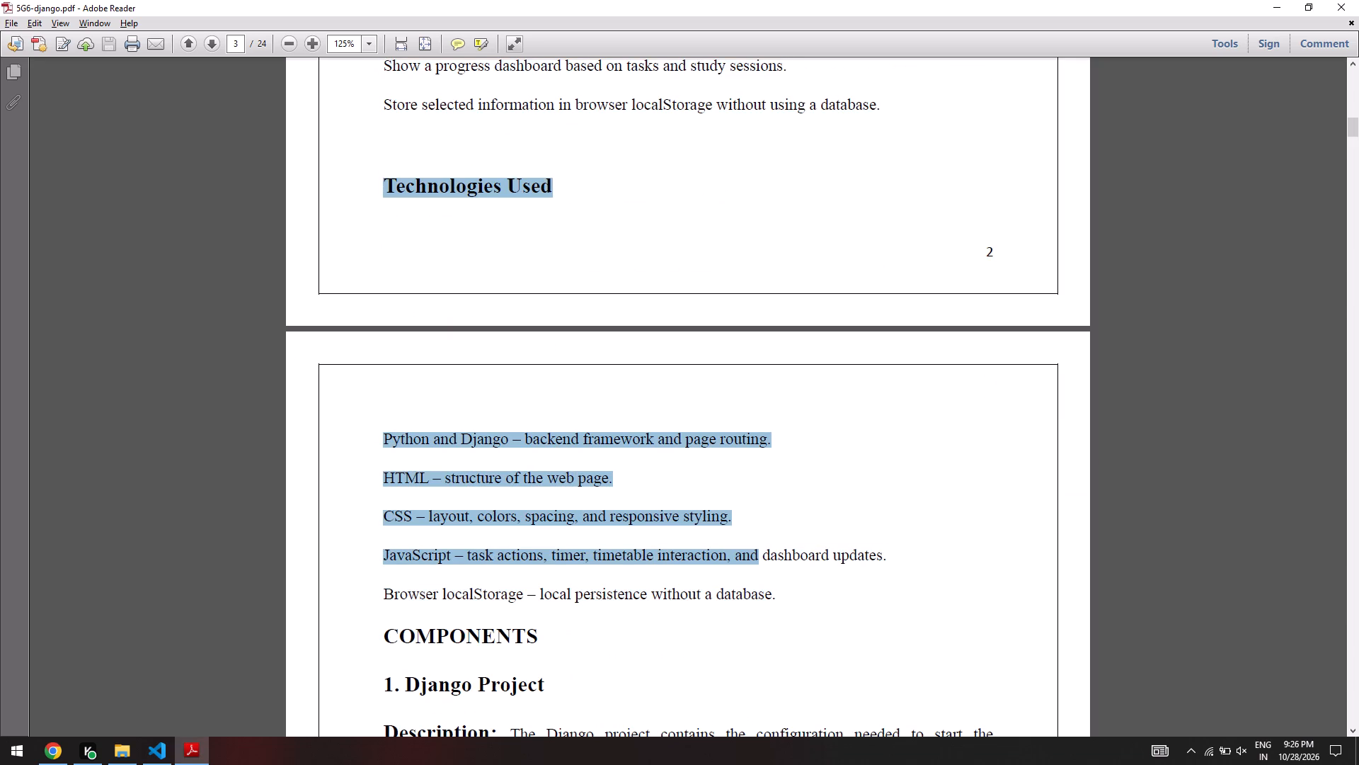
pyautogui.moveTo(755, 565); pyautogui.dragTo(697, 618)
pyautogui.scroll(-4, 745, 545)
pyautogui.scroll(-5, 699, 616)
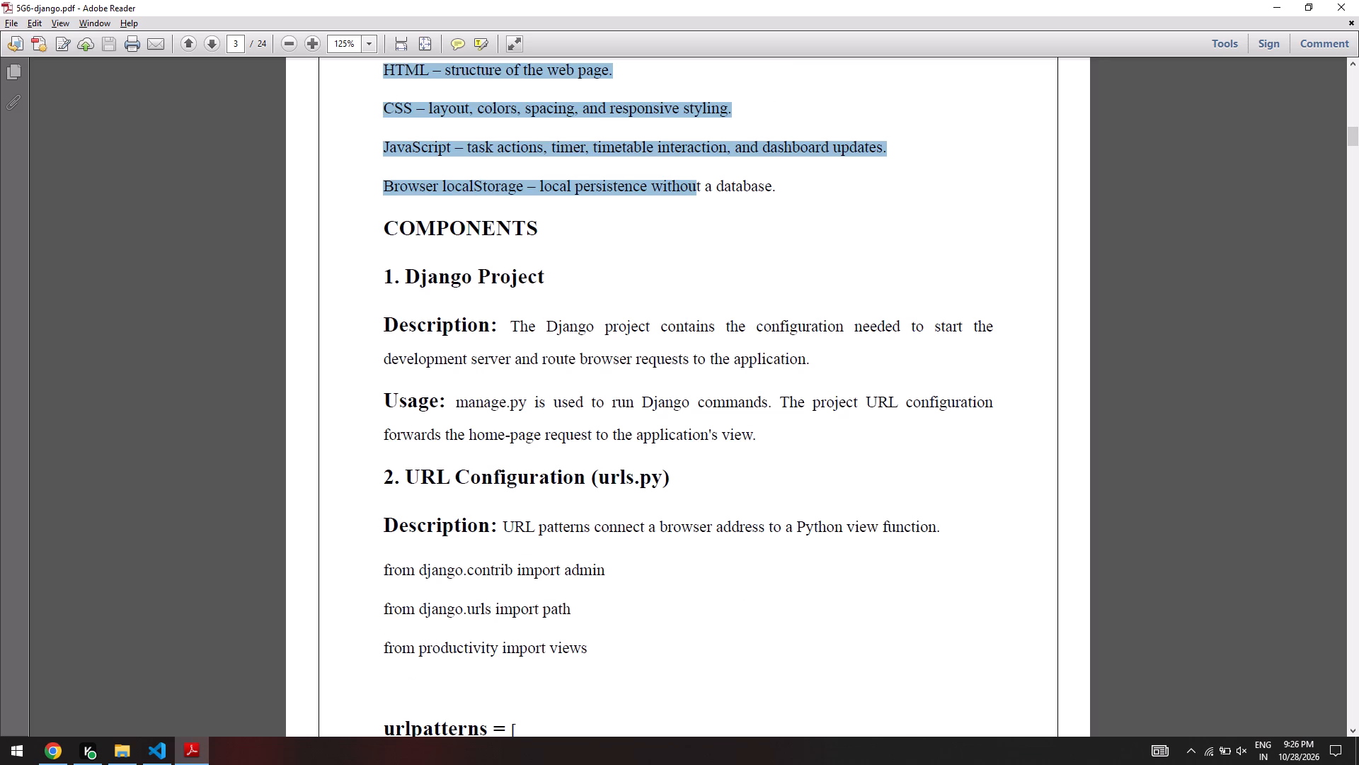
pyautogui.keyDown('ctrl'); pyautogui.scroll(-1, 556, 562); pyautogui.keyUp('ctrl')
pyautogui.scroll(-1, 556, 562)
pyautogui.scroll(4, 556, 562)
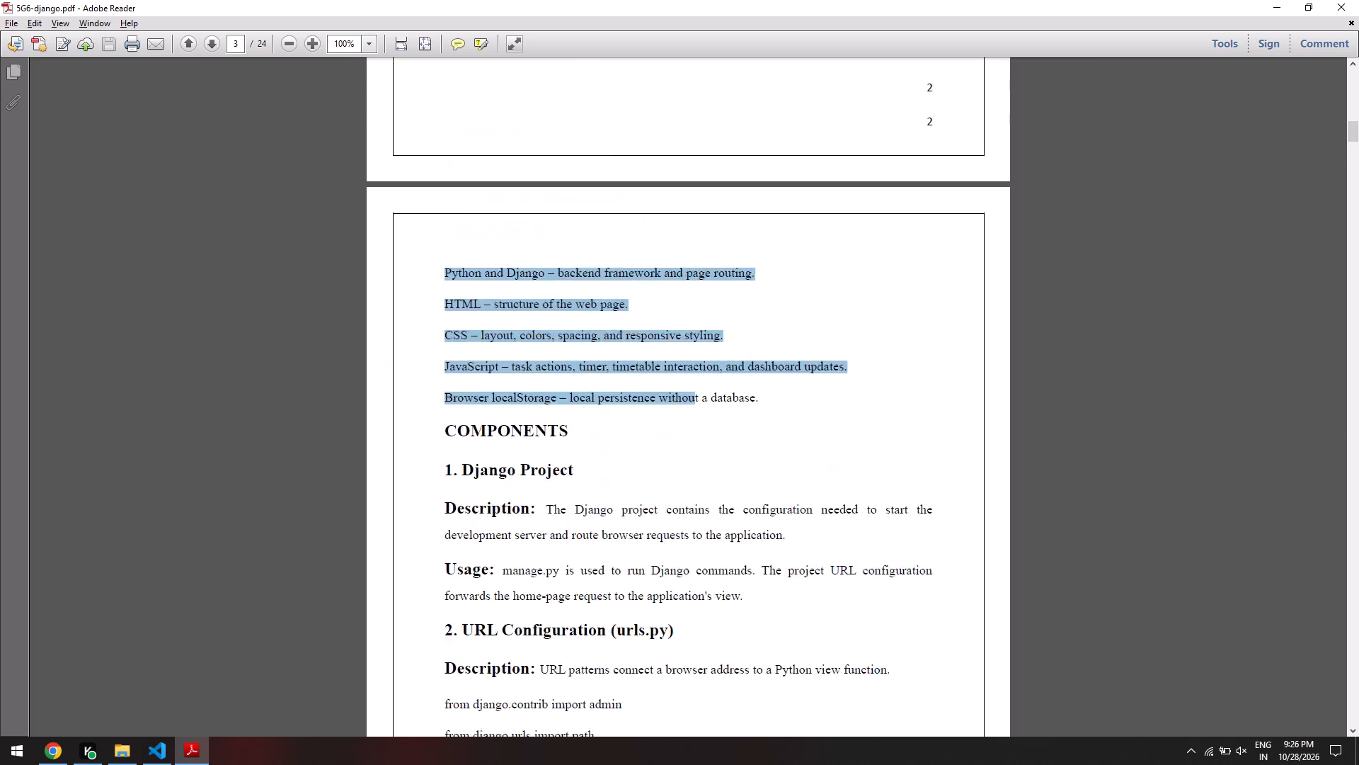
pyautogui.scroll(4, 556, 562)
pyautogui.click(734, 552)
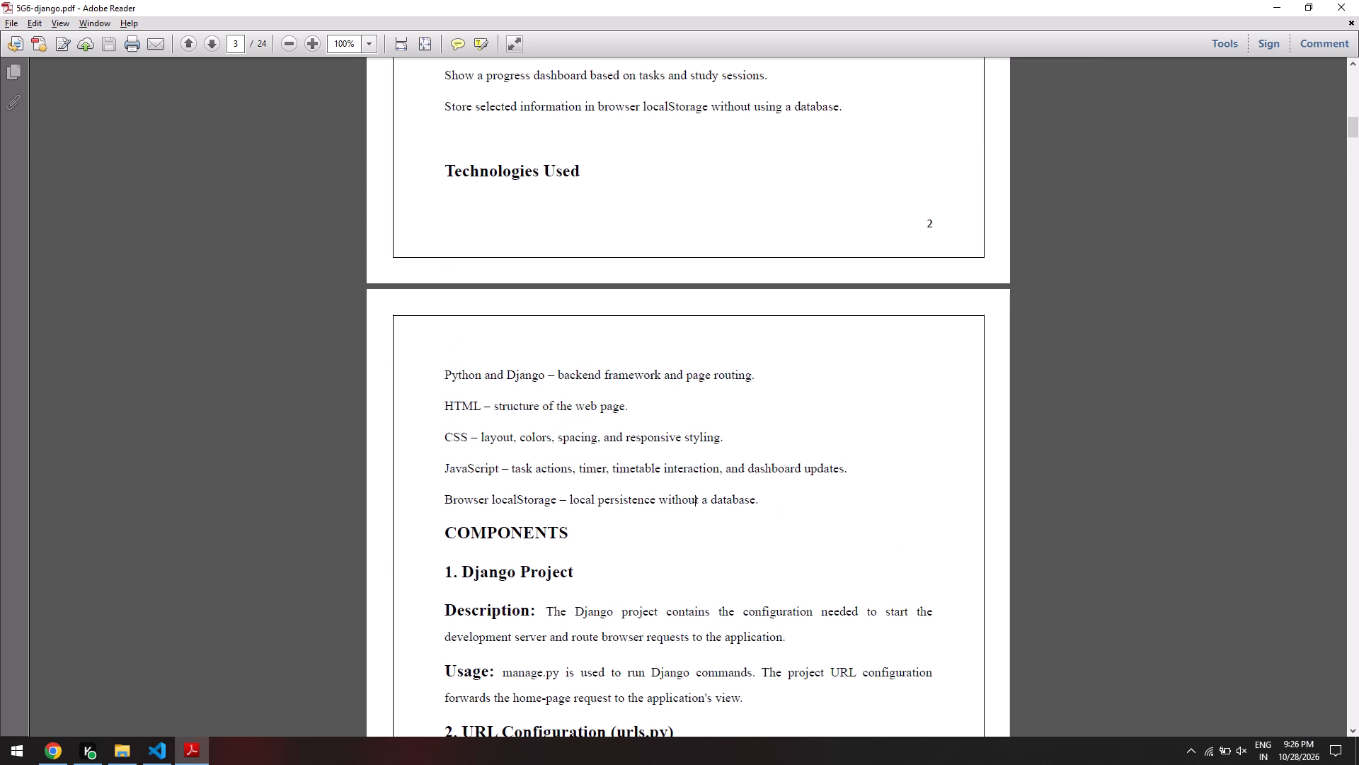
pyautogui.moveTo(761, 499); pyautogui.dragTo(448, 176)
pyautogui.hotkey('ctrl', 'c')
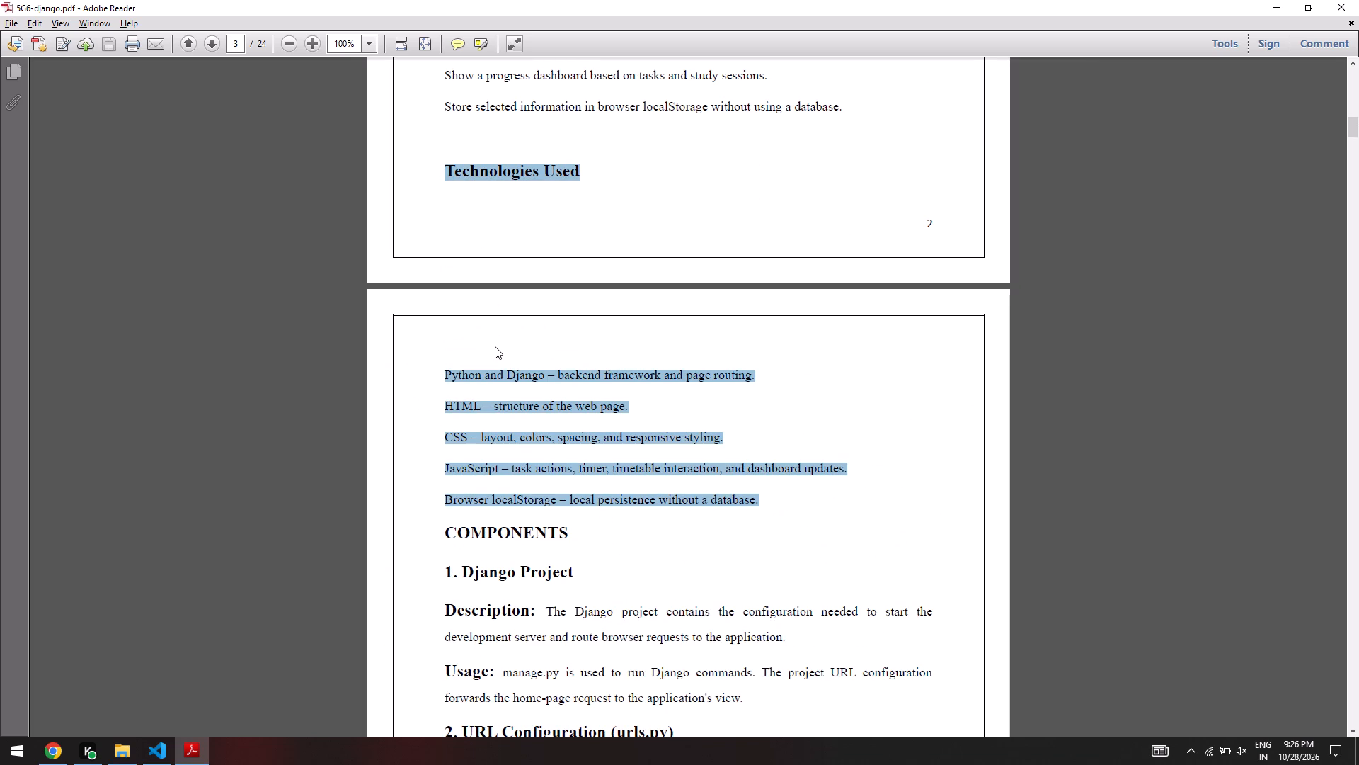
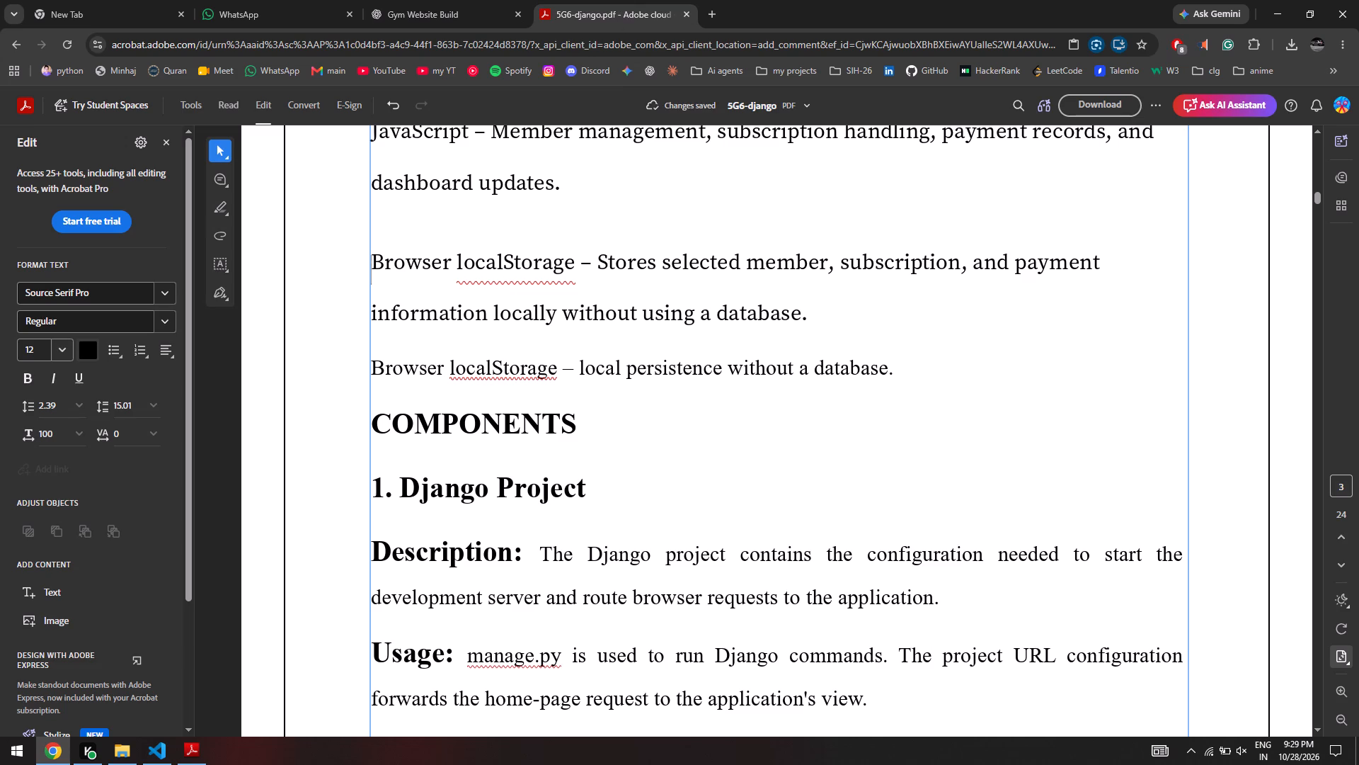
# Delete the leftover line "Browser localStorage – local persistence without a database." and its empty line above COMPONENTS.
pyautogui.moveTo(893, 367); pyautogui.dragTo(373, 365)
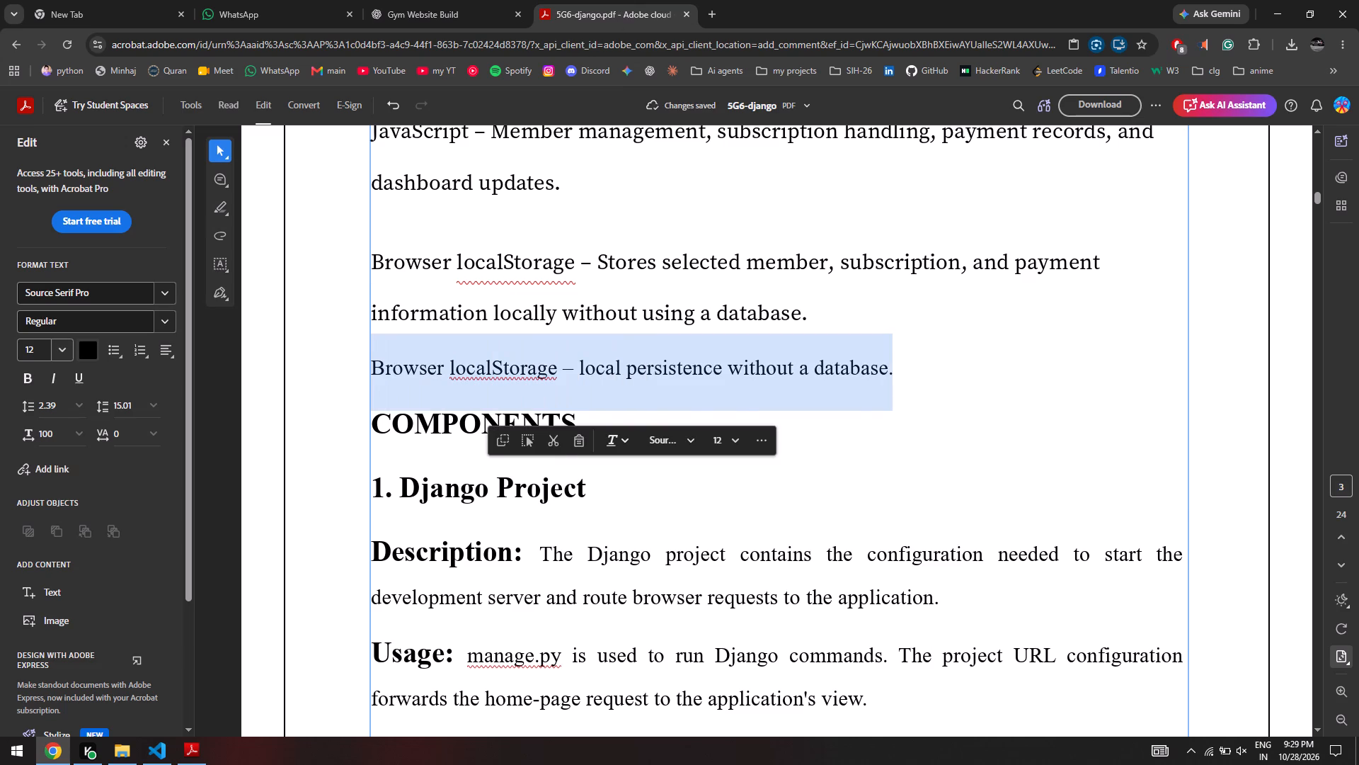
pyautogui.press('BackSpace')
pyautogui.press('BackSpace')
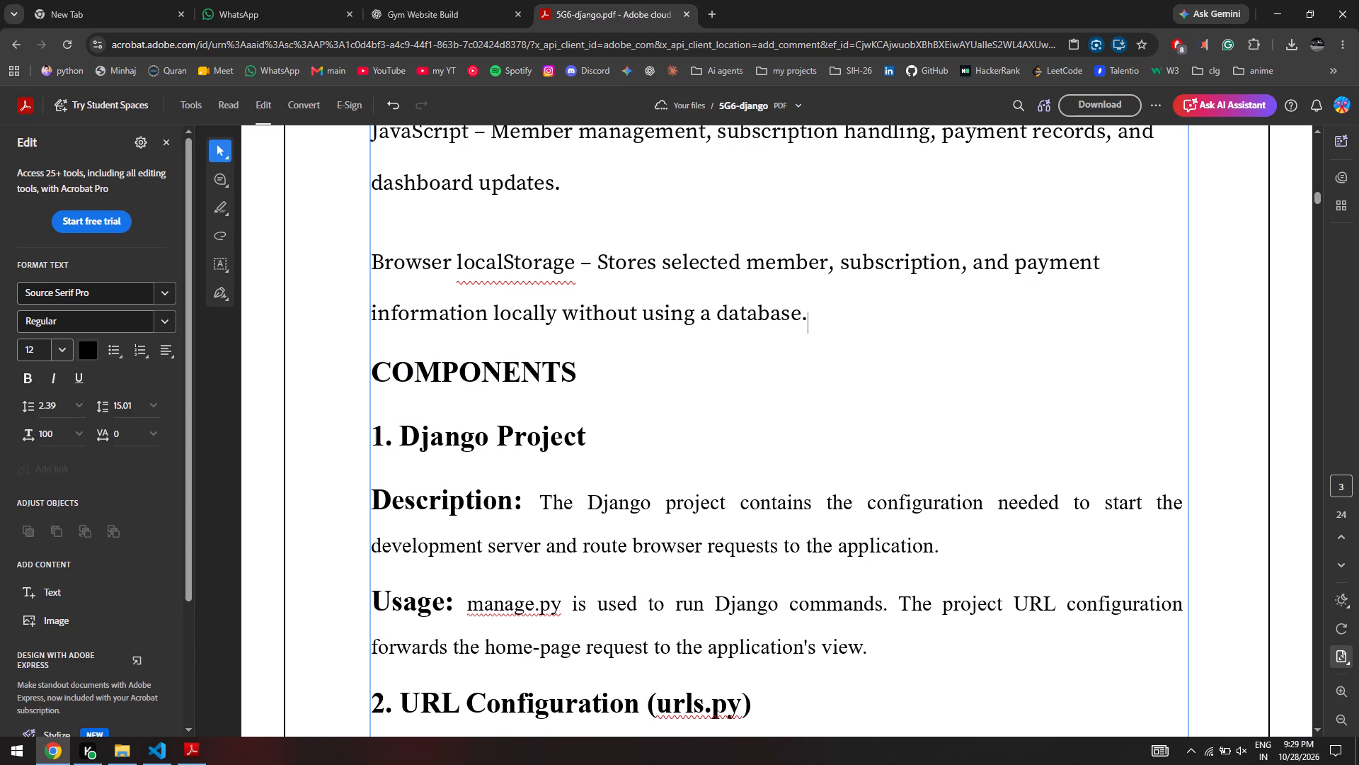
# Copy the Technologies Used heading from page 2 and paste it before the Python and Django item on page 3.
pyautogui.scroll(19, 373, 365)
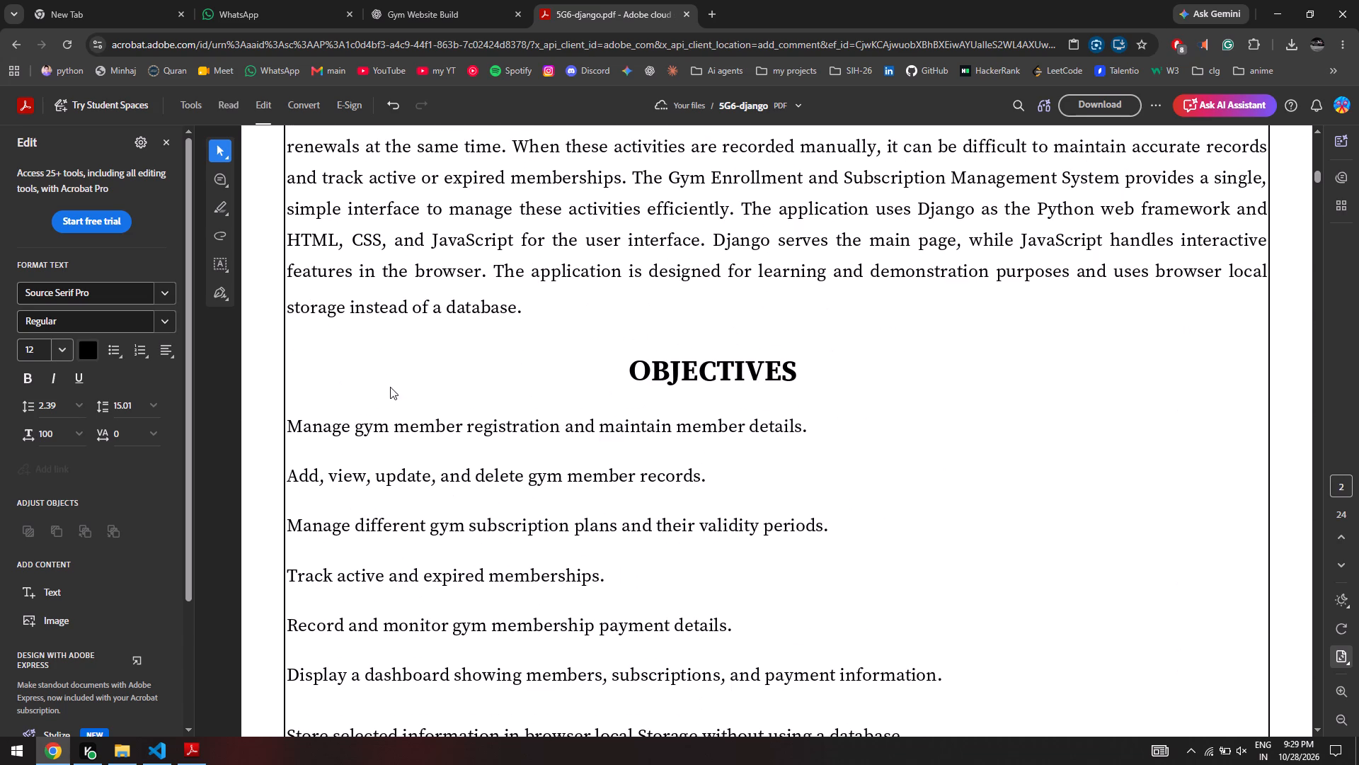
pyautogui.click(398, 442)
pyautogui.click(409, 427)
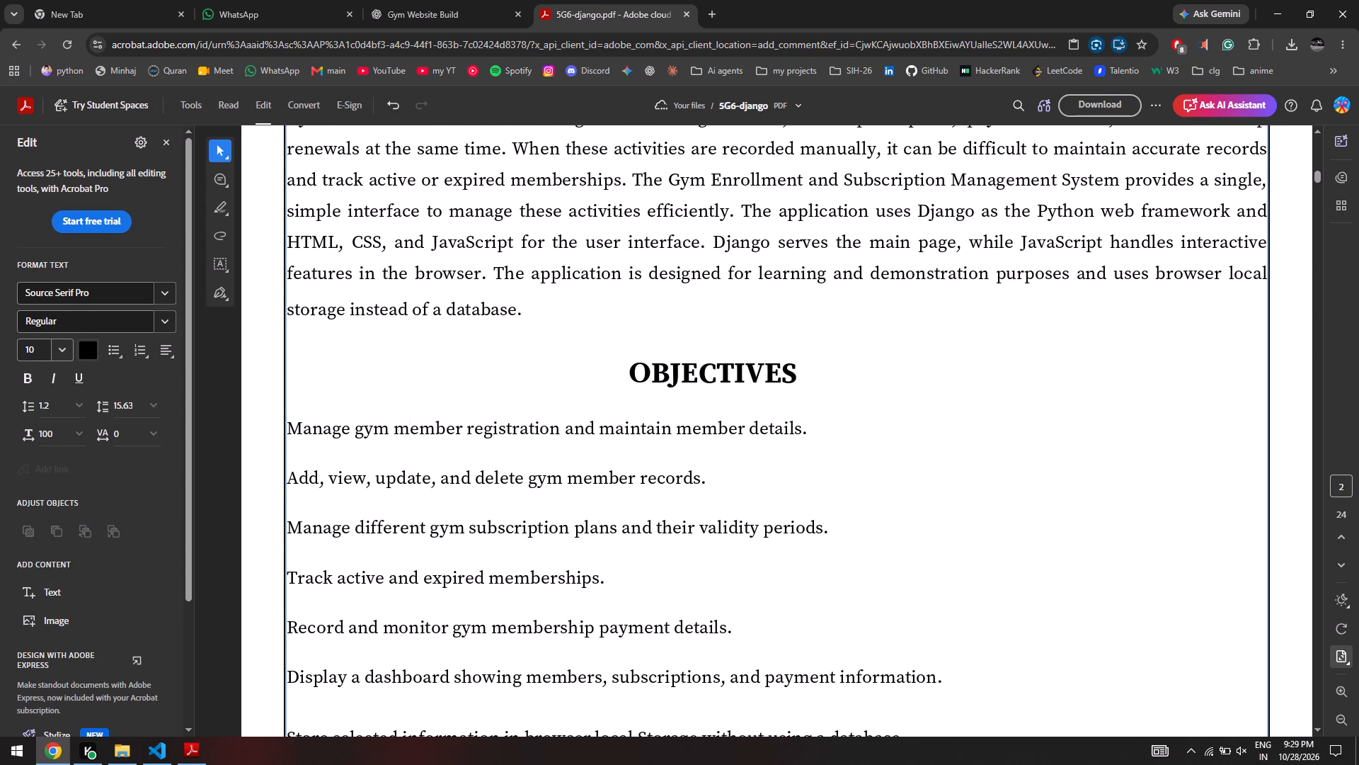
pyautogui.scroll(-8, 409, 427)
pyautogui.click(767, 232)
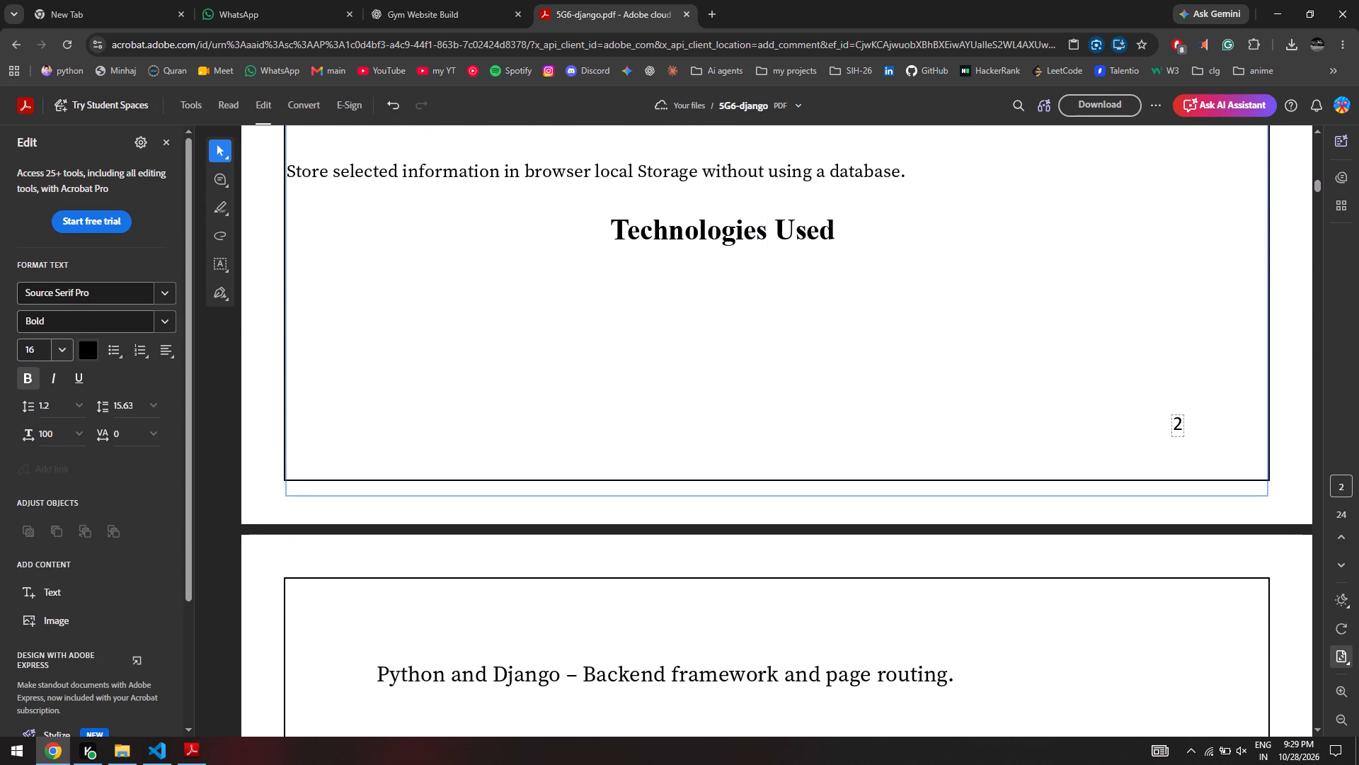
pyautogui.moveTo(839, 228); pyautogui.dragTo(619, 233)
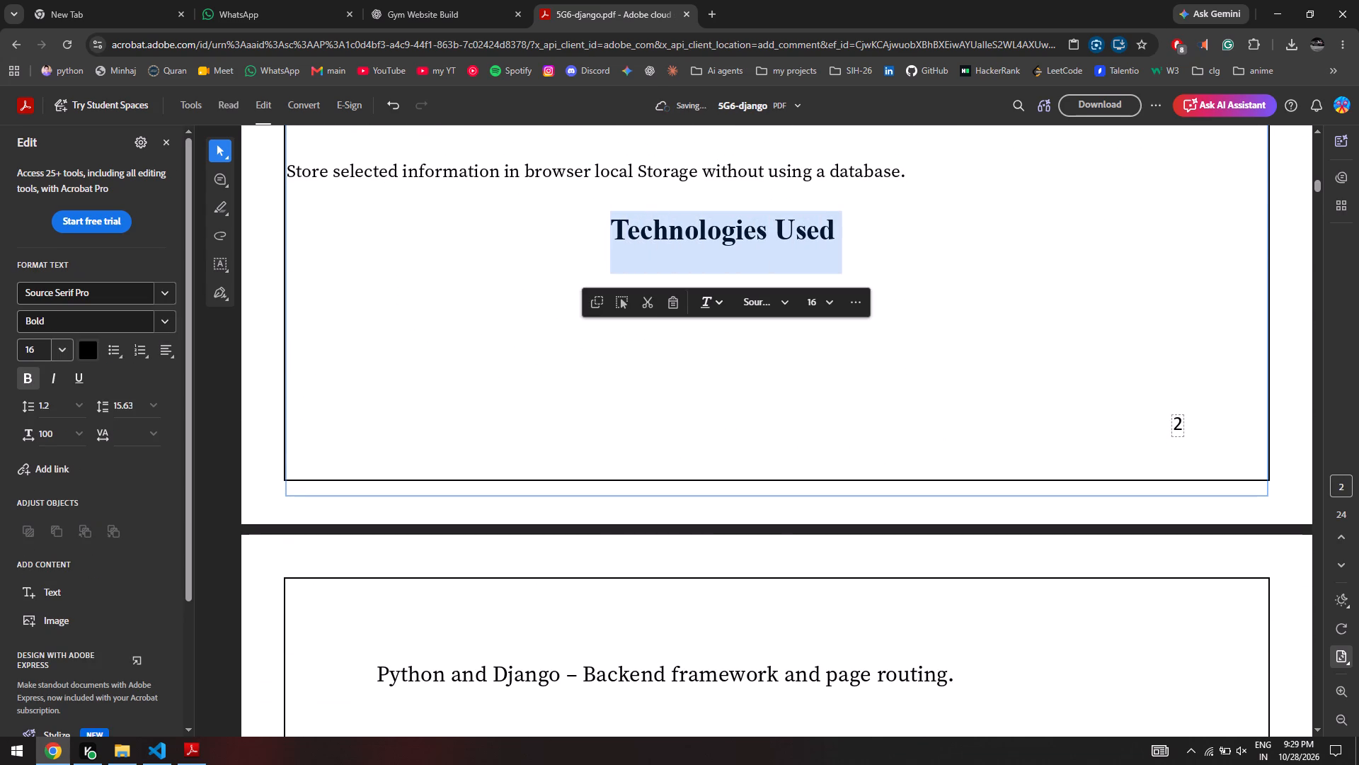
pyautogui.hotkey('ctrl', 'c')
pyautogui.moveTo(741, 569); pyautogui.dragTo(736, 577)
pyautogui.scroll(-3, 715, 625)
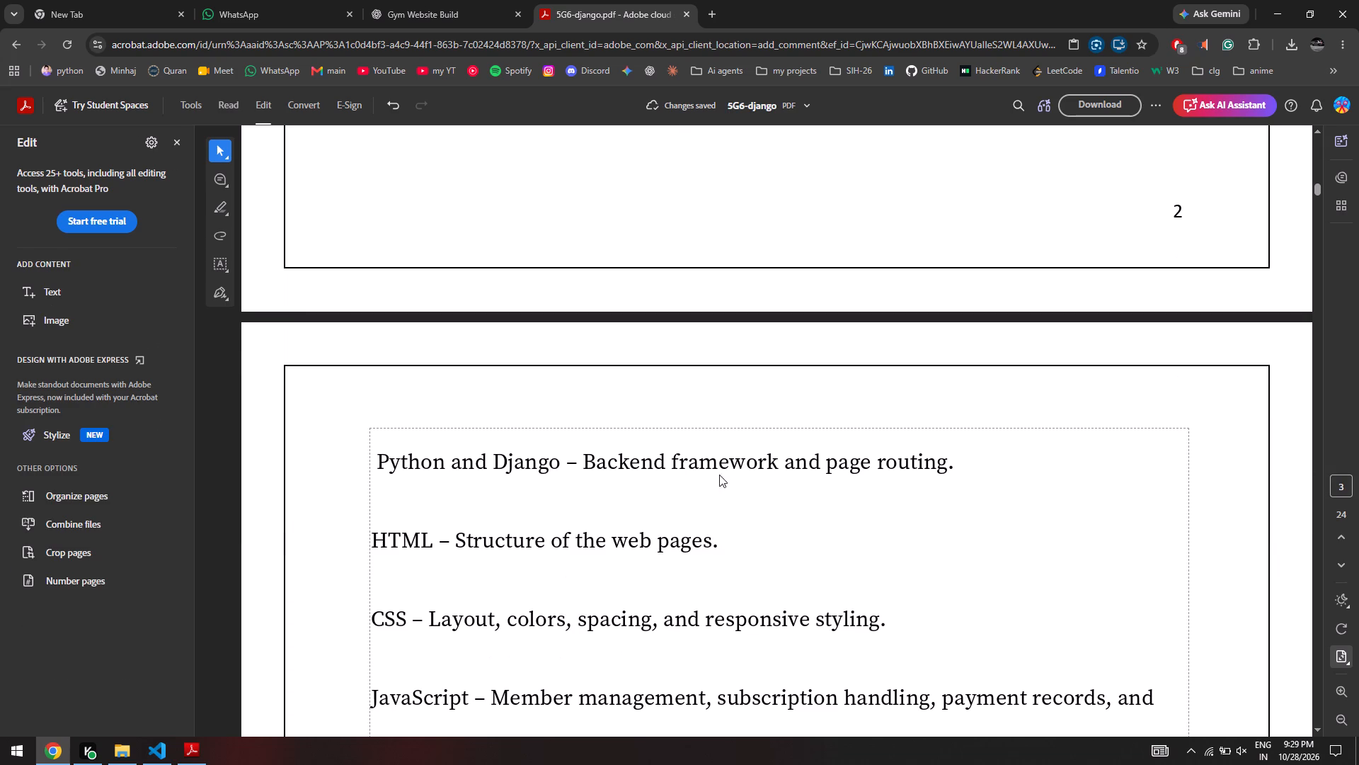
pyautogui.click(705, 447)
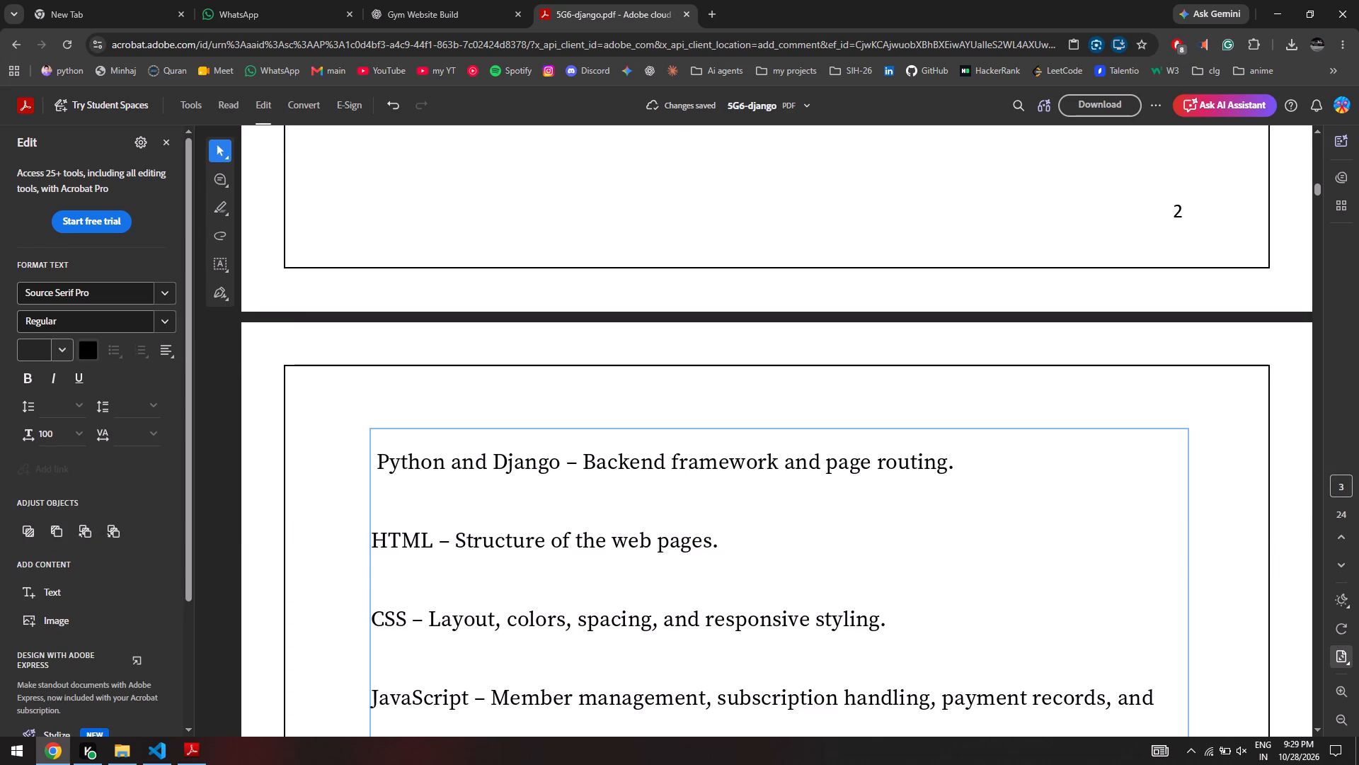
pyautogui.click(373, 460)
pyautogui.hotkey('ctrl', 'v')
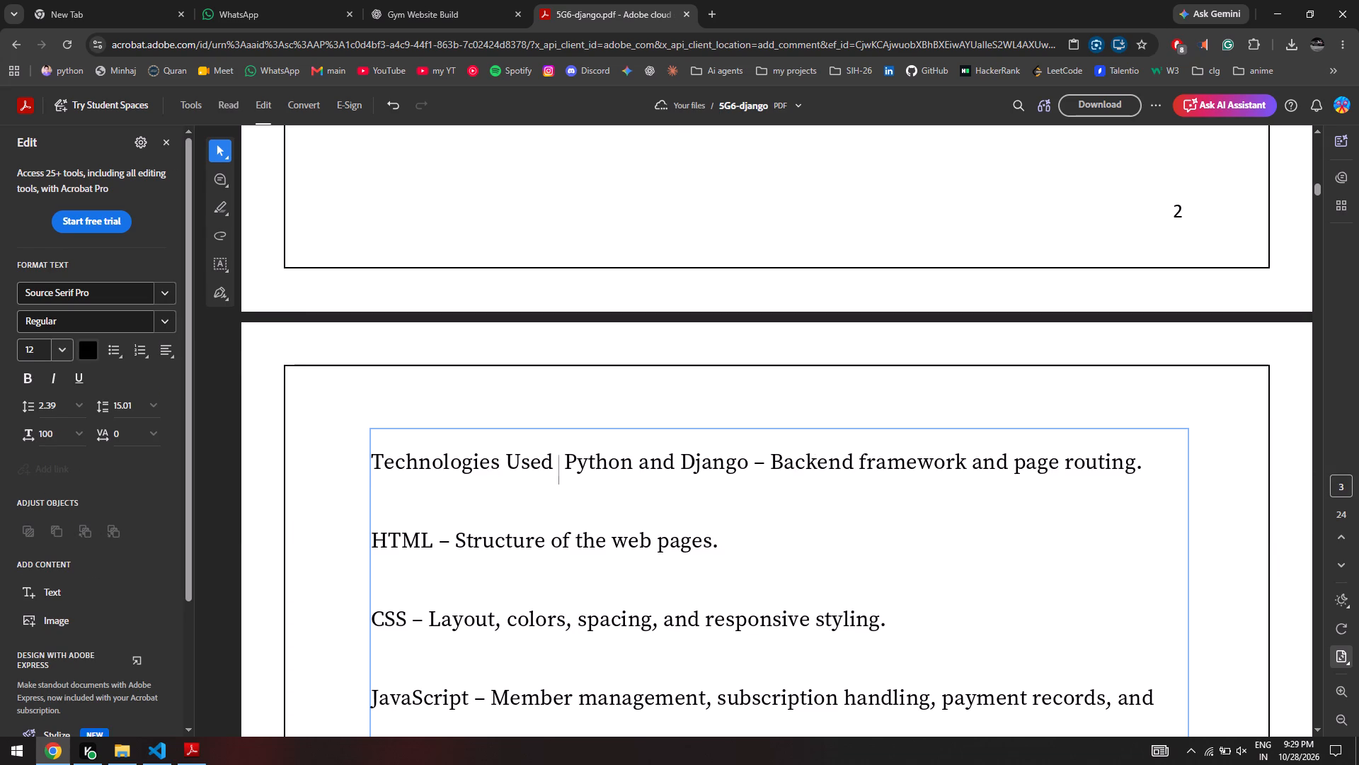
# Break the text before the Python and Django item so the Technologies Used heading sits on its own line on page 3.
pyautogui.press('Return')
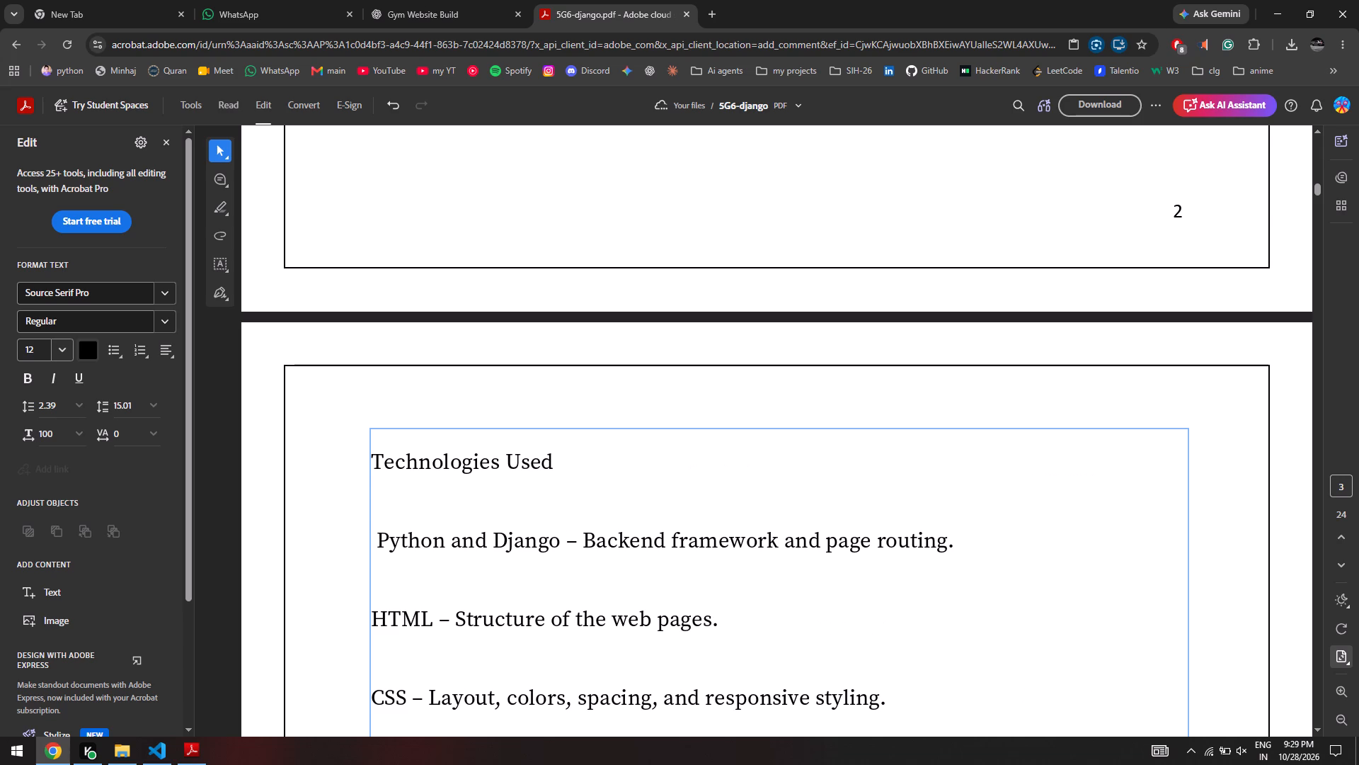
# Try font size 16 on the Technologies Used heading on page 3 and make the heading bold.
pyautogui.moveTo(562, 460); pyautogui.dragTo(355, 460)
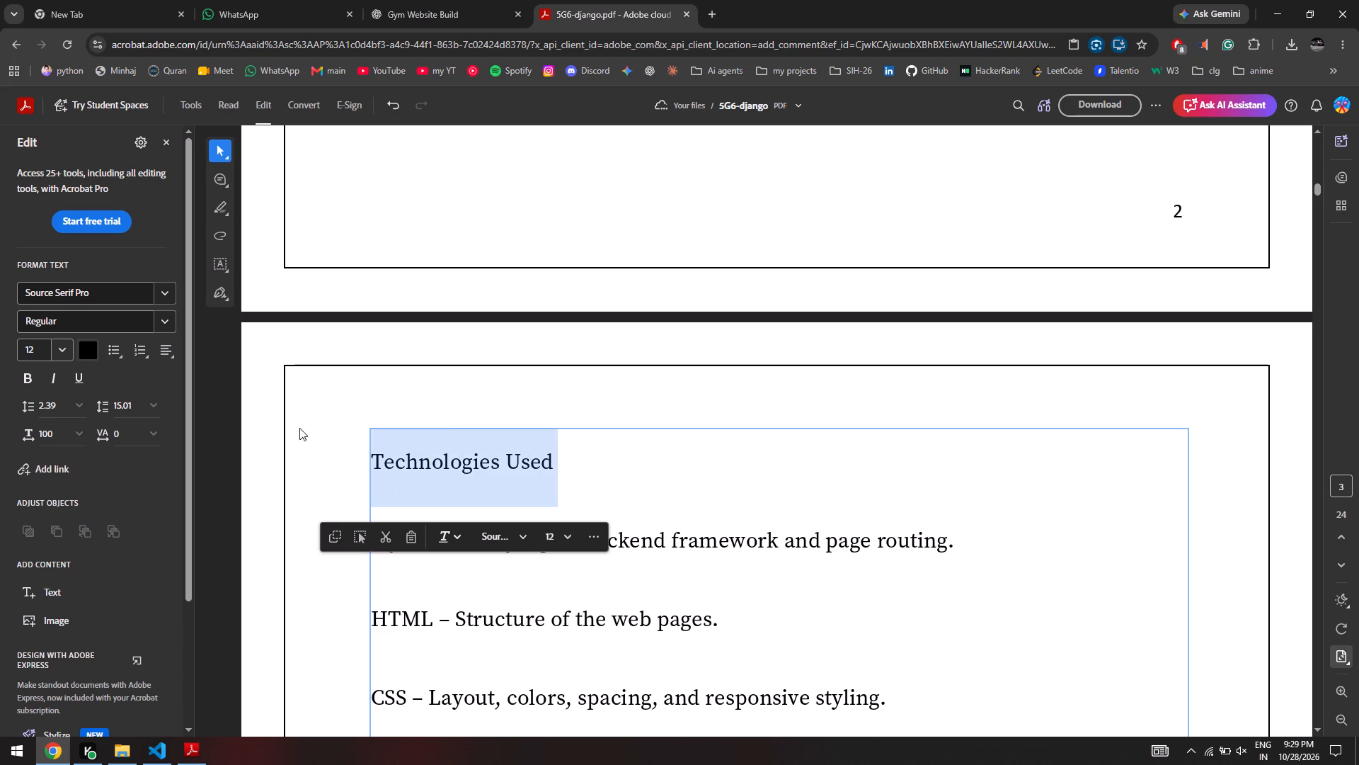
pyautogui.click(563, 533)
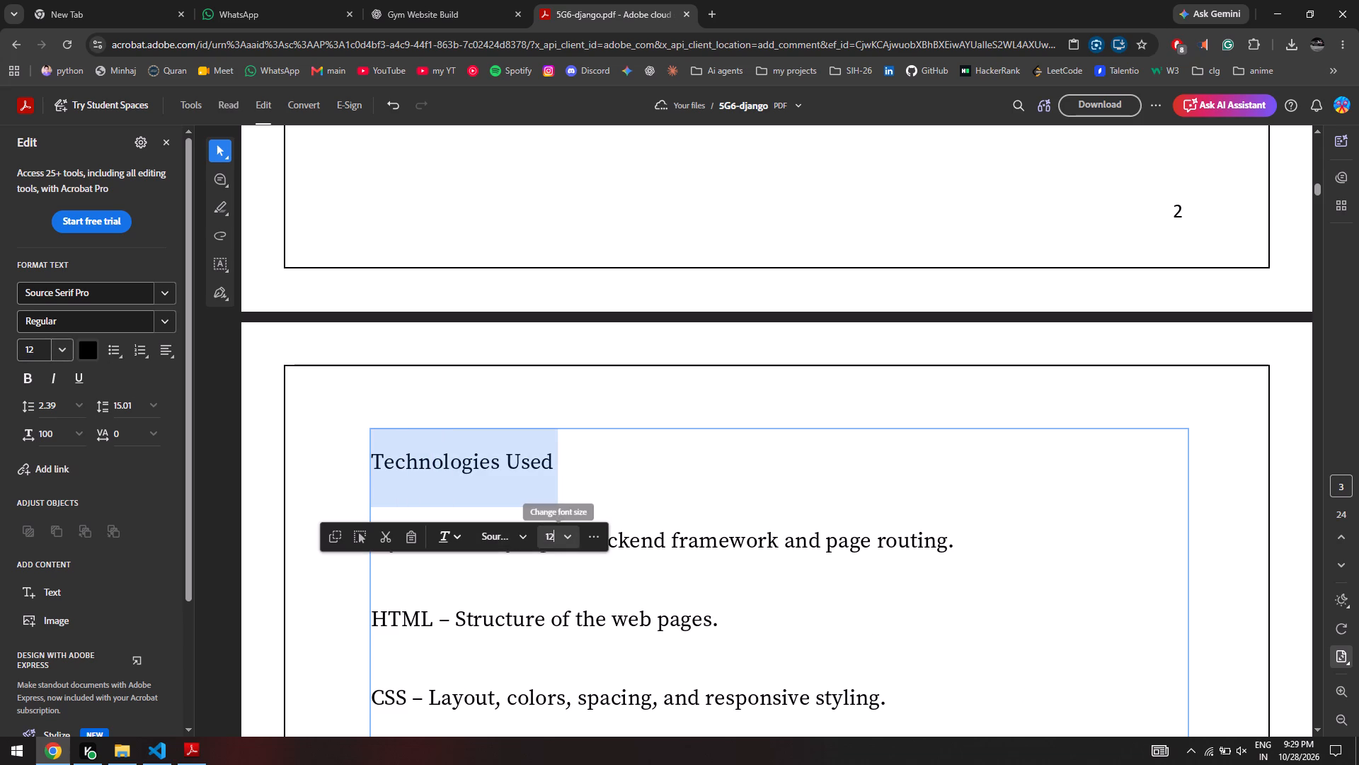
pyautogui.press('BackSpace')
pyautogui.press('6')
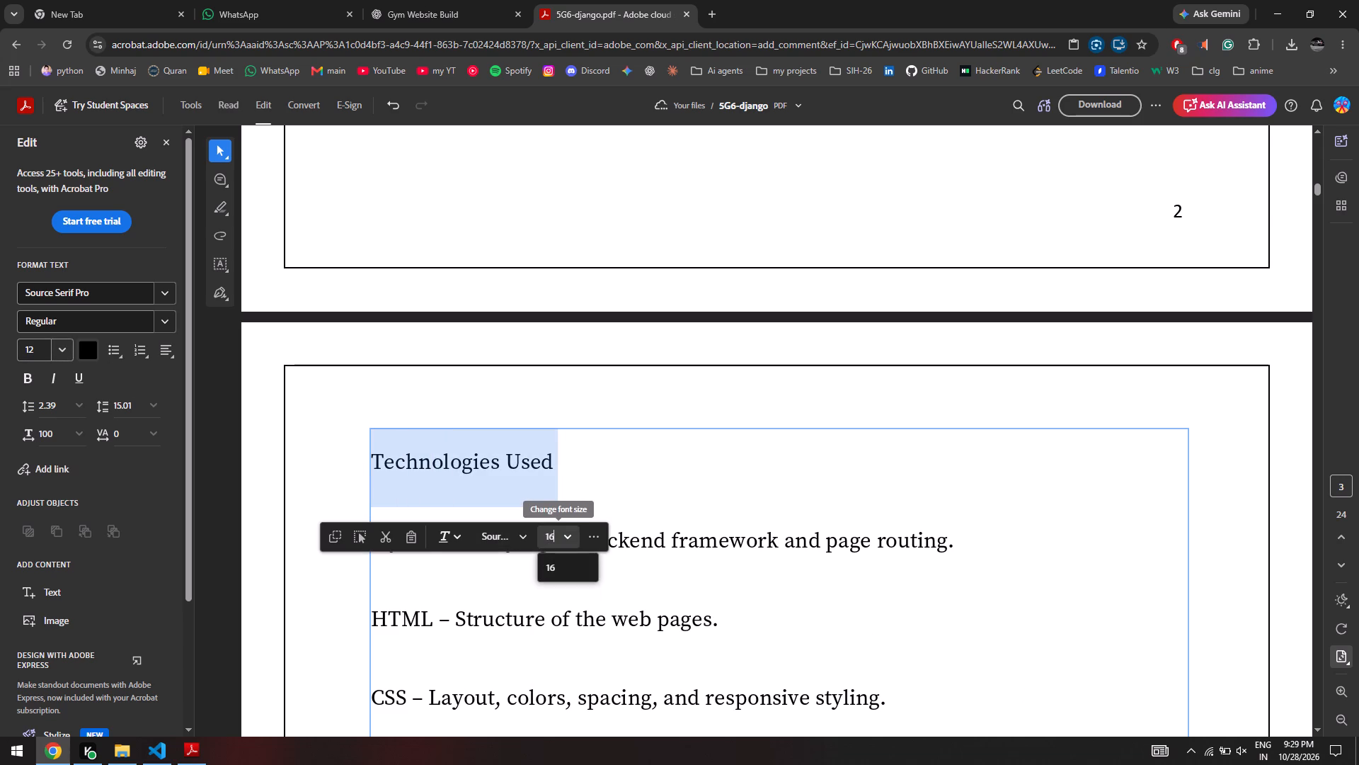
pyautogui.click(37, 379)
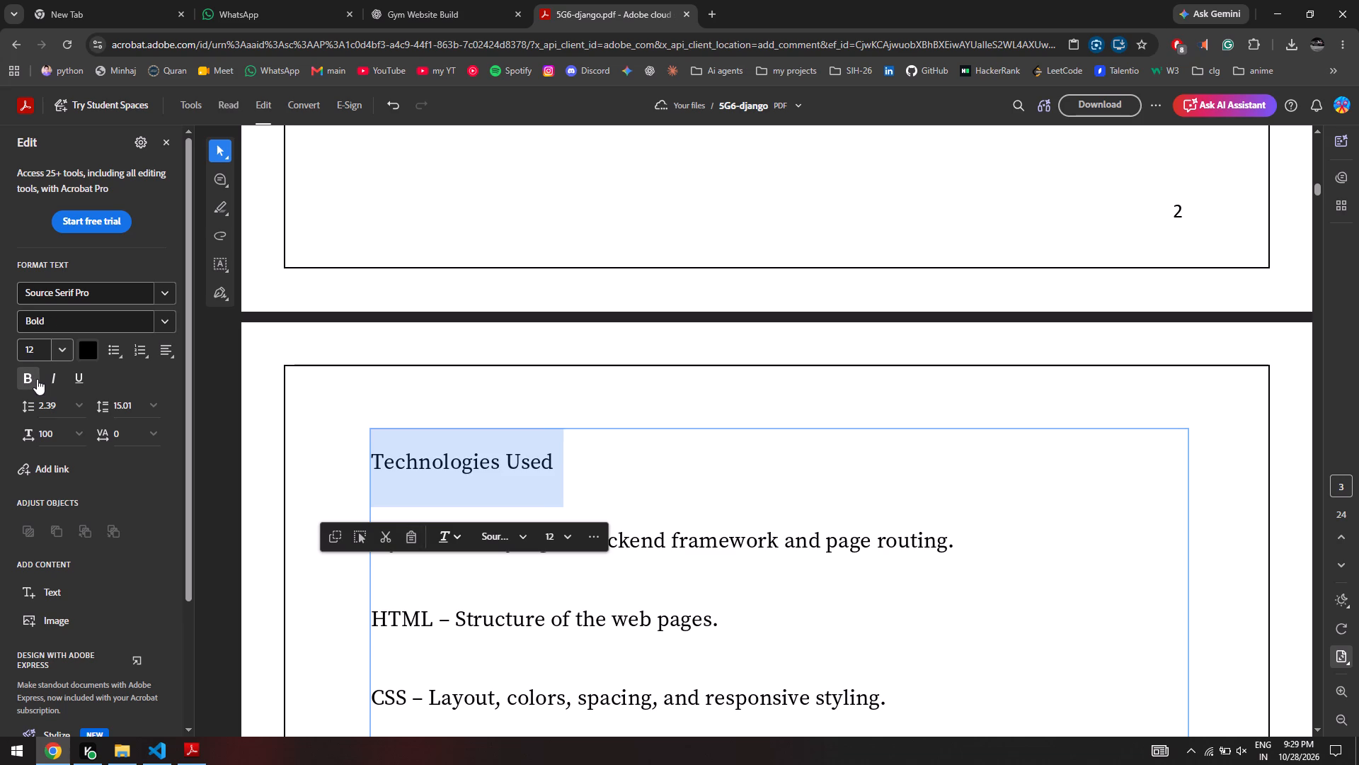
pyautogui.click(570, 473)
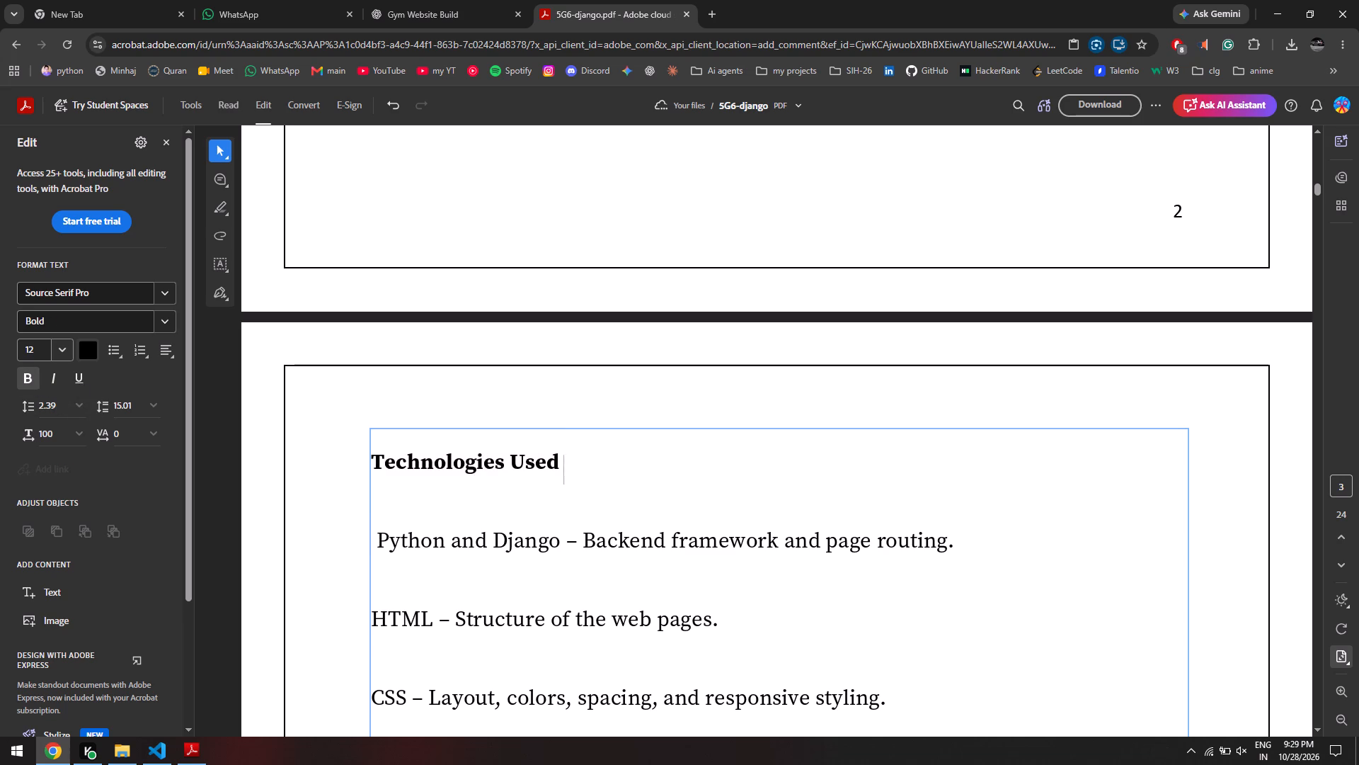
# Compare the formatting and position of the Technologies Used heading on page 2 with the copy on page 3.
pyautogui.scroll(5, 526, 459)
pyautogui.click(670, 378)
pyautogui.click(676, 373)
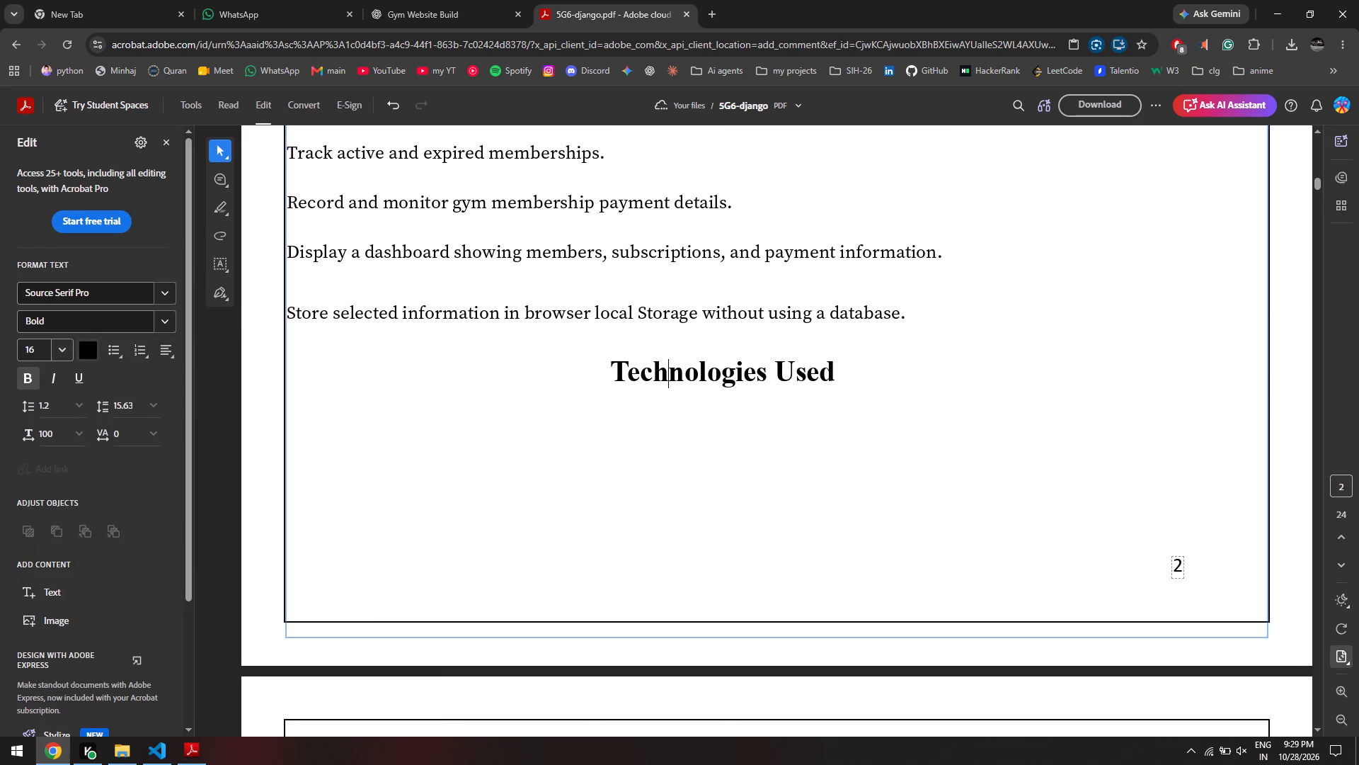
pyautogui.scroll(-5, 260, 526)
pyautogui.click(386, 463)
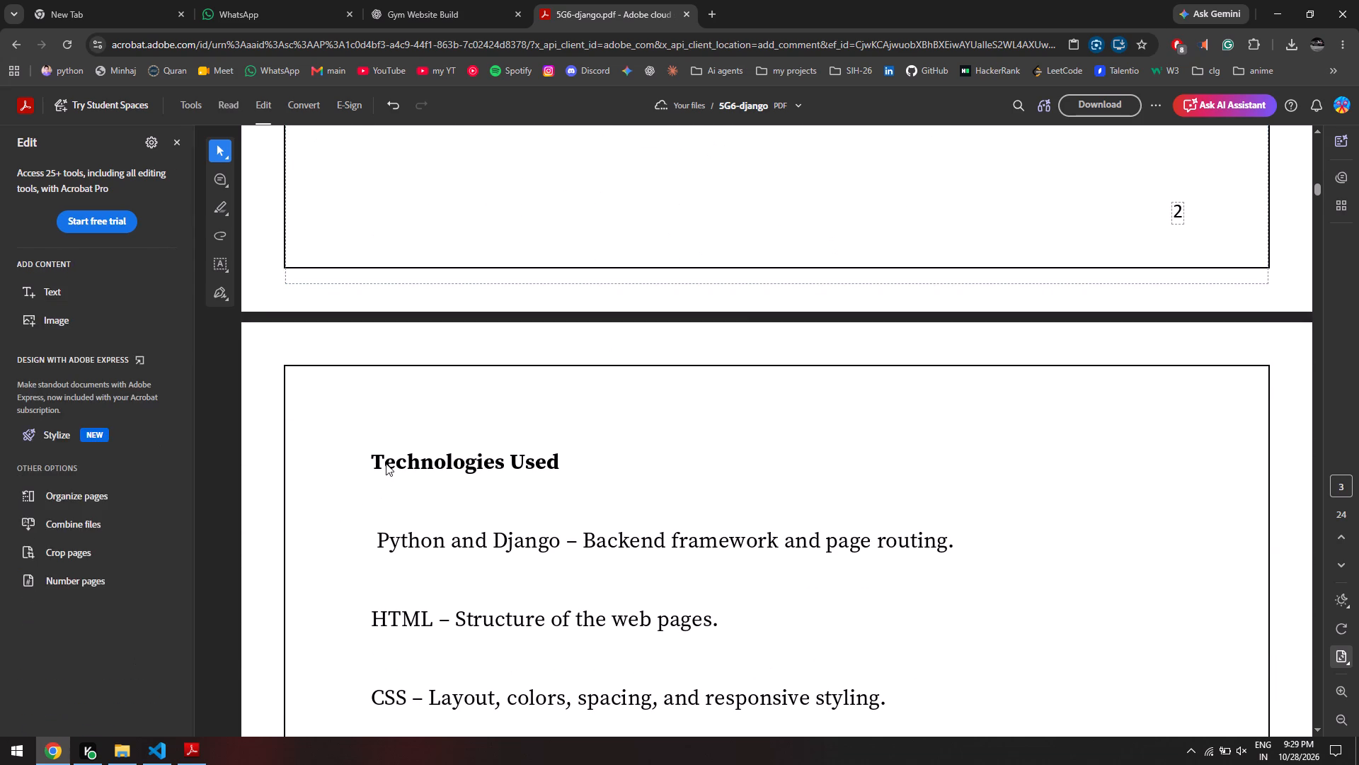
pyautogui.scroll(5, 463, 457)
pyautogui.click(764, 375)
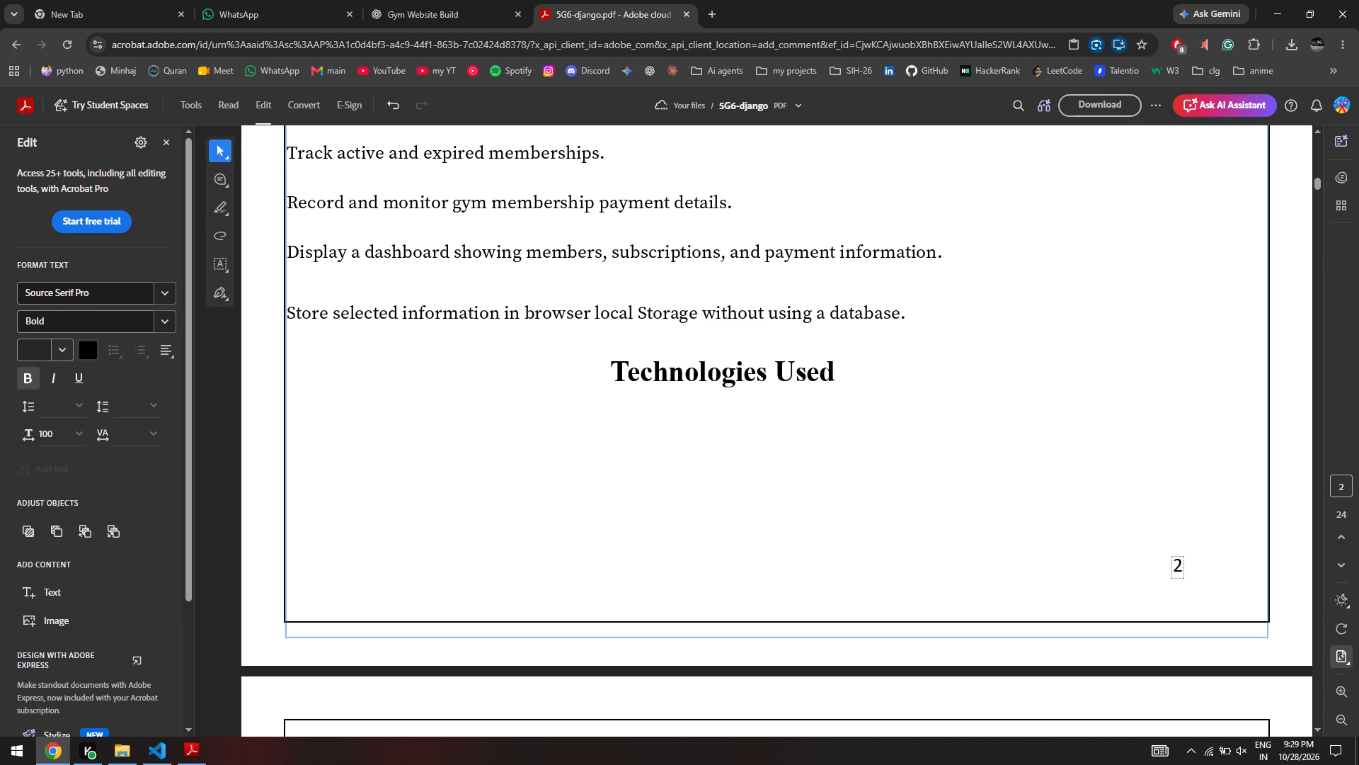
pyautogui.click(759, 375)
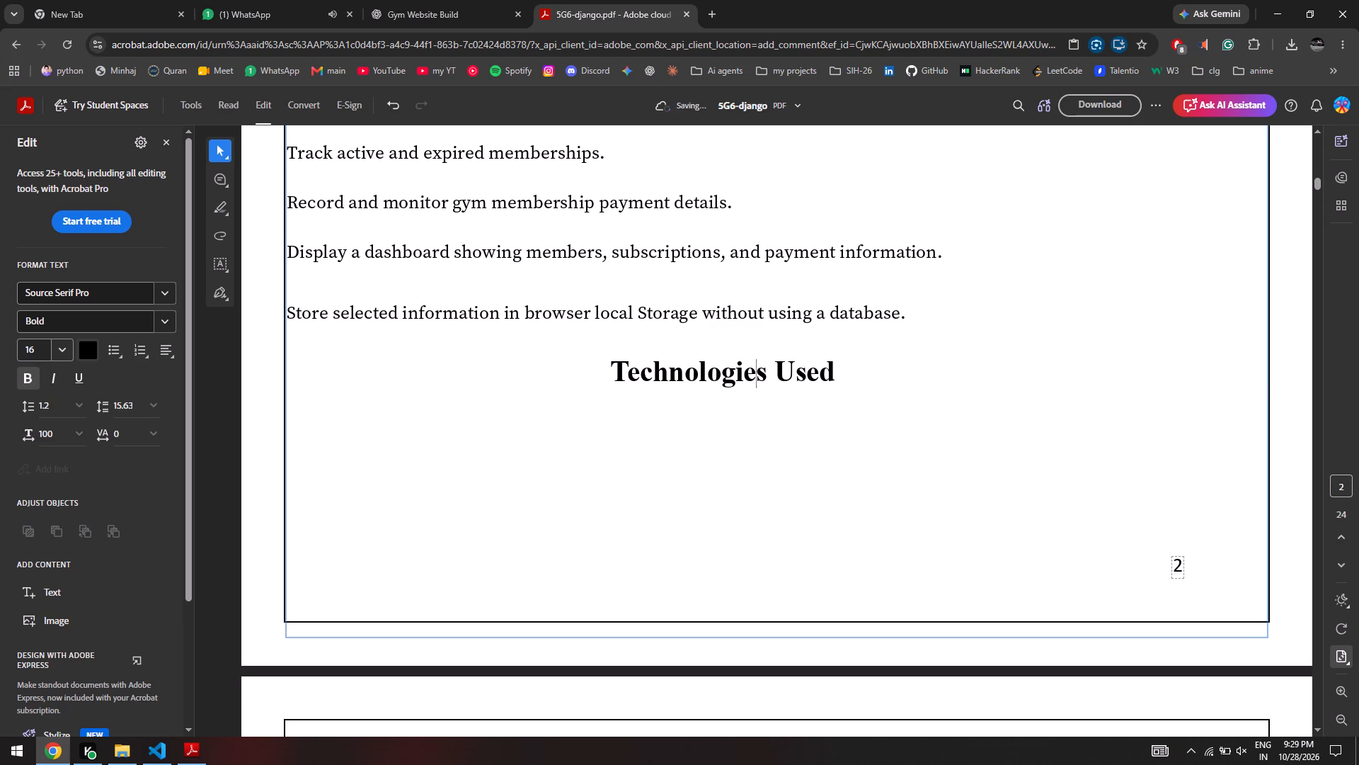
pyautogui.scroll(-4, 280, 402)
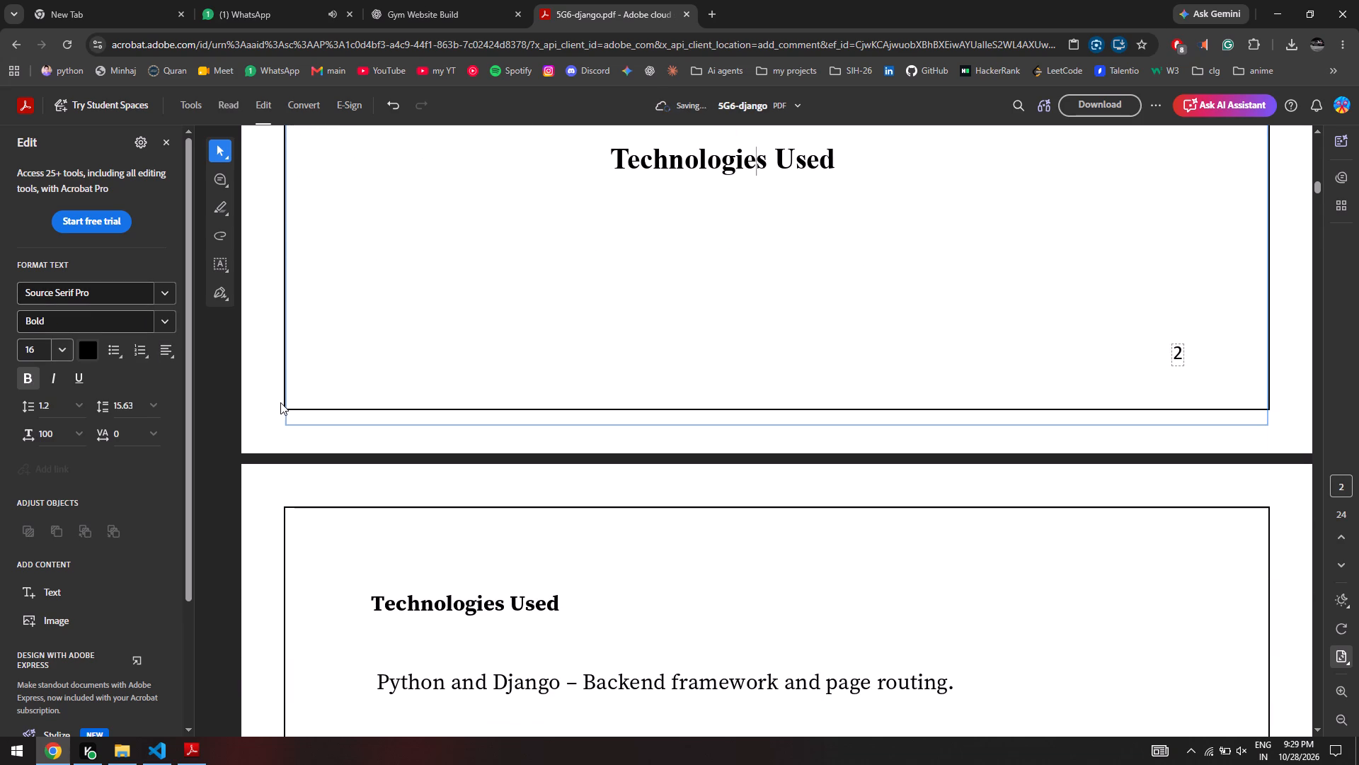
pyautogui.scroll(-3, 280, 402)
# Indent the Technologies Used heading on page 3 by four tab stops toward the centre of the line.
pyautogui.click(400, 326)
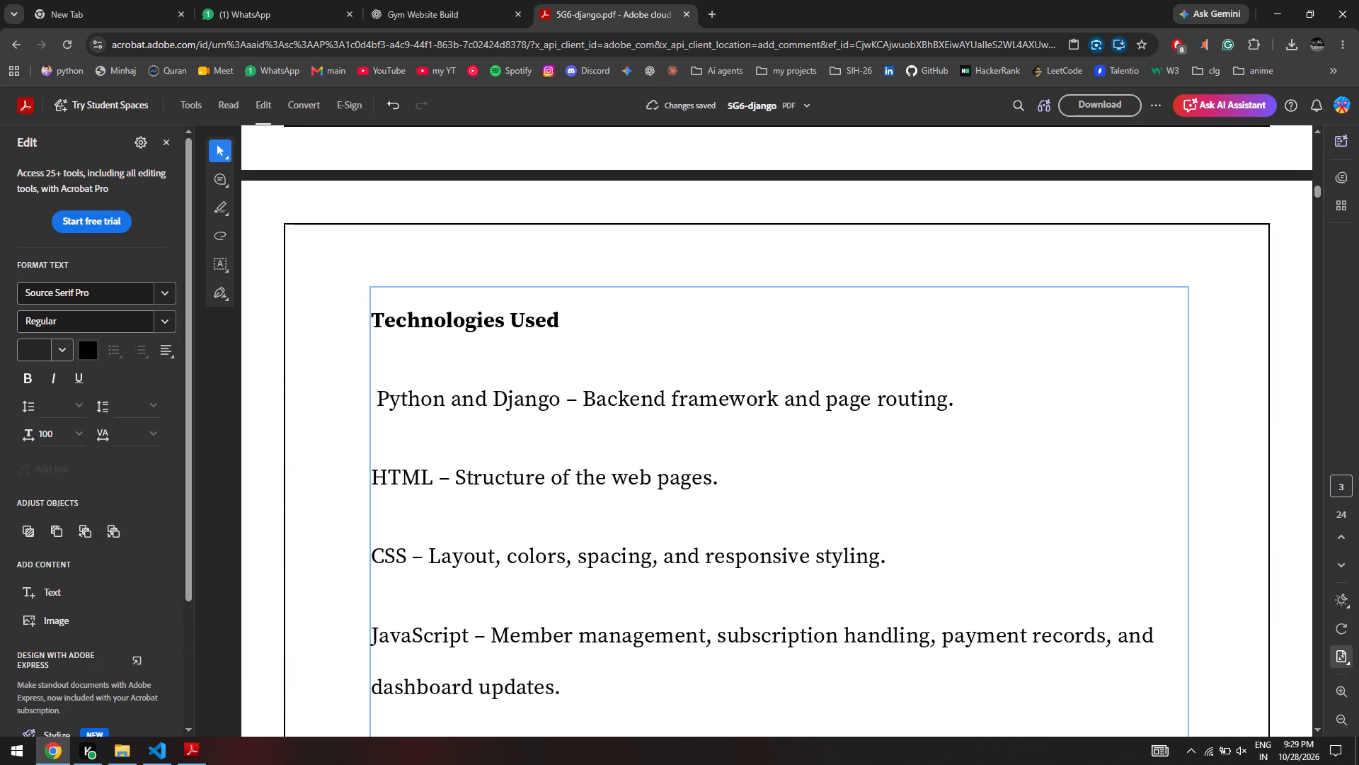
pyautogui.click(378, 315)
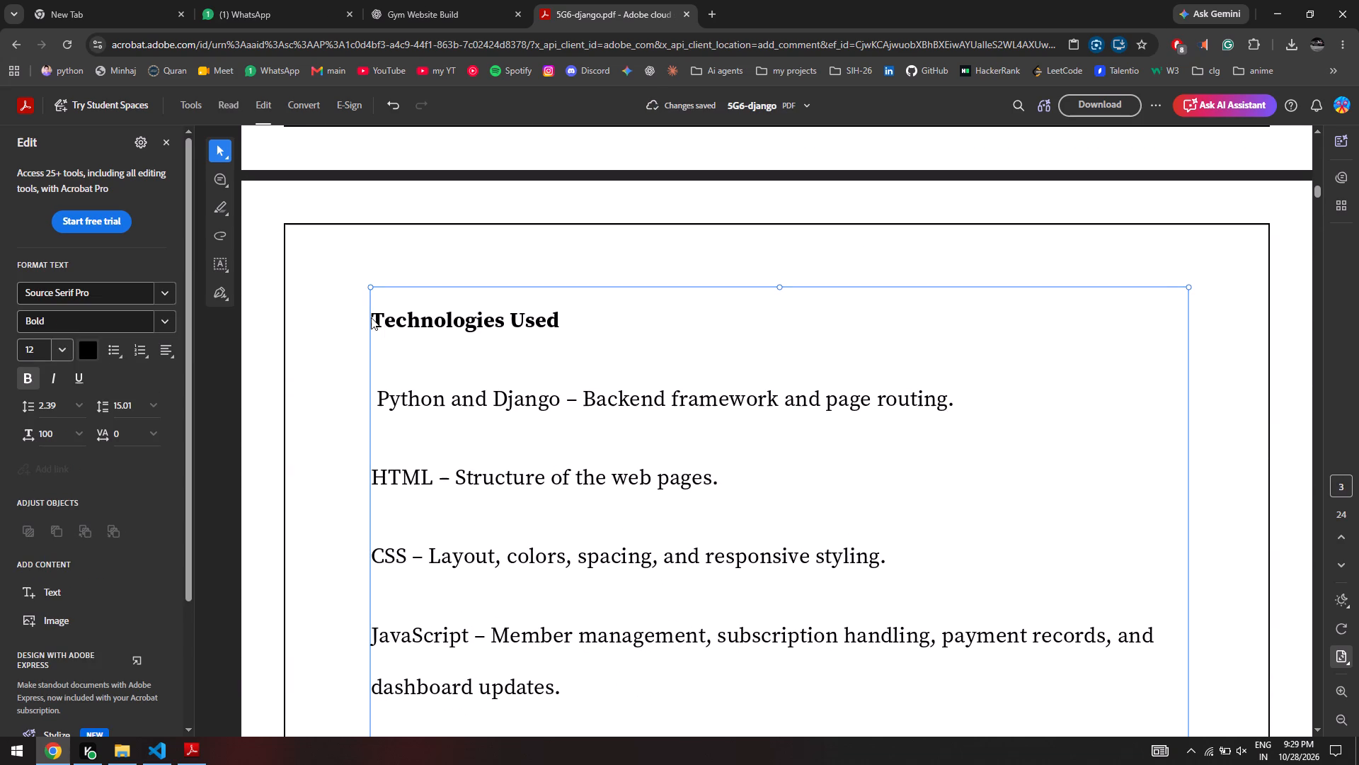
pyautogui.click(374, 317)
pyautogui.press('Tab')
pyautogui.press('Tab')
pyautogui.press('Tab')
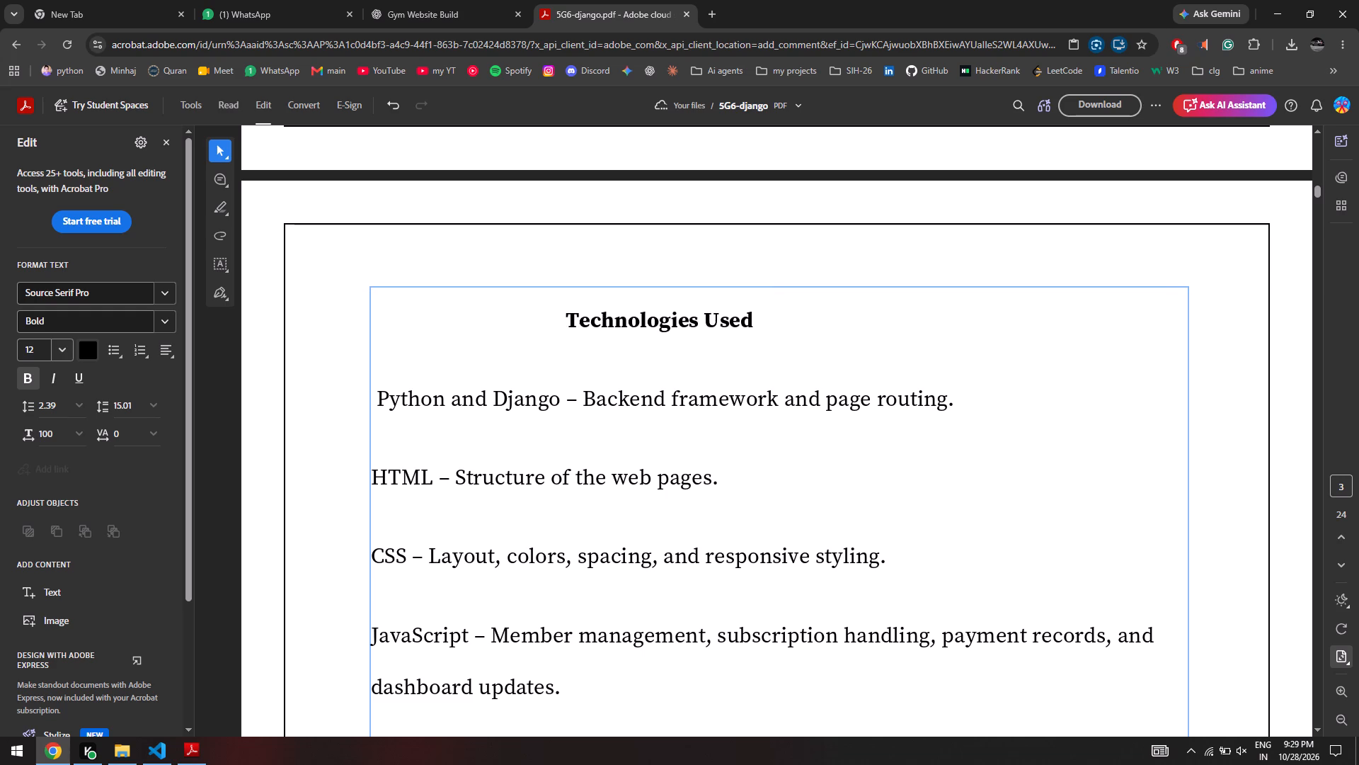
pyautogui.press('Tab')
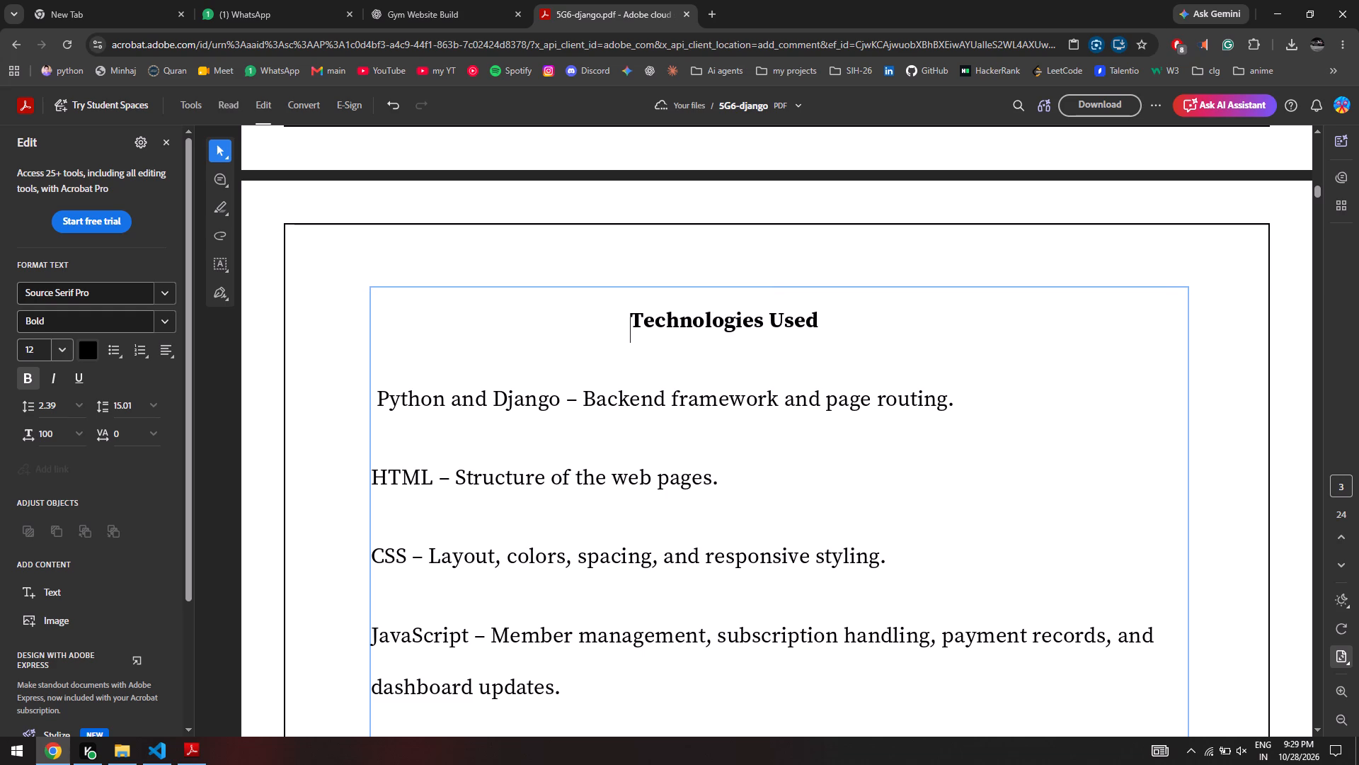
# Set the font size of the whole Technologies Used heading on page 3 to 16.
pyautogui.moveTo(824, 319); pyautogui.dragTo(636, 316)
pyautogui.doubleClick(636, 316)
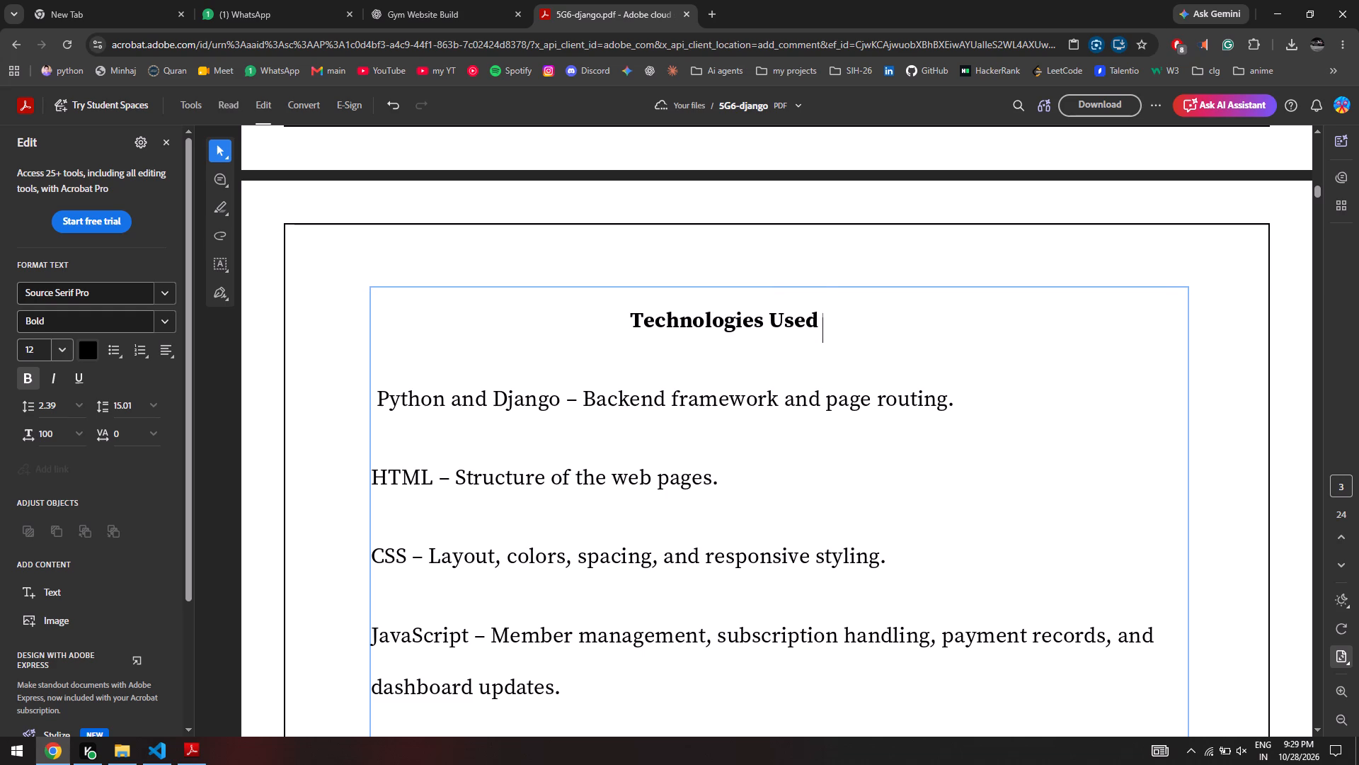
pyautogui.click(663, 324)
pyautogui.click(667, 324)
pyautogui.click(767, 316)
pyautogui.moveTo(816, 318); pyautogui.dragTo(691, 324)
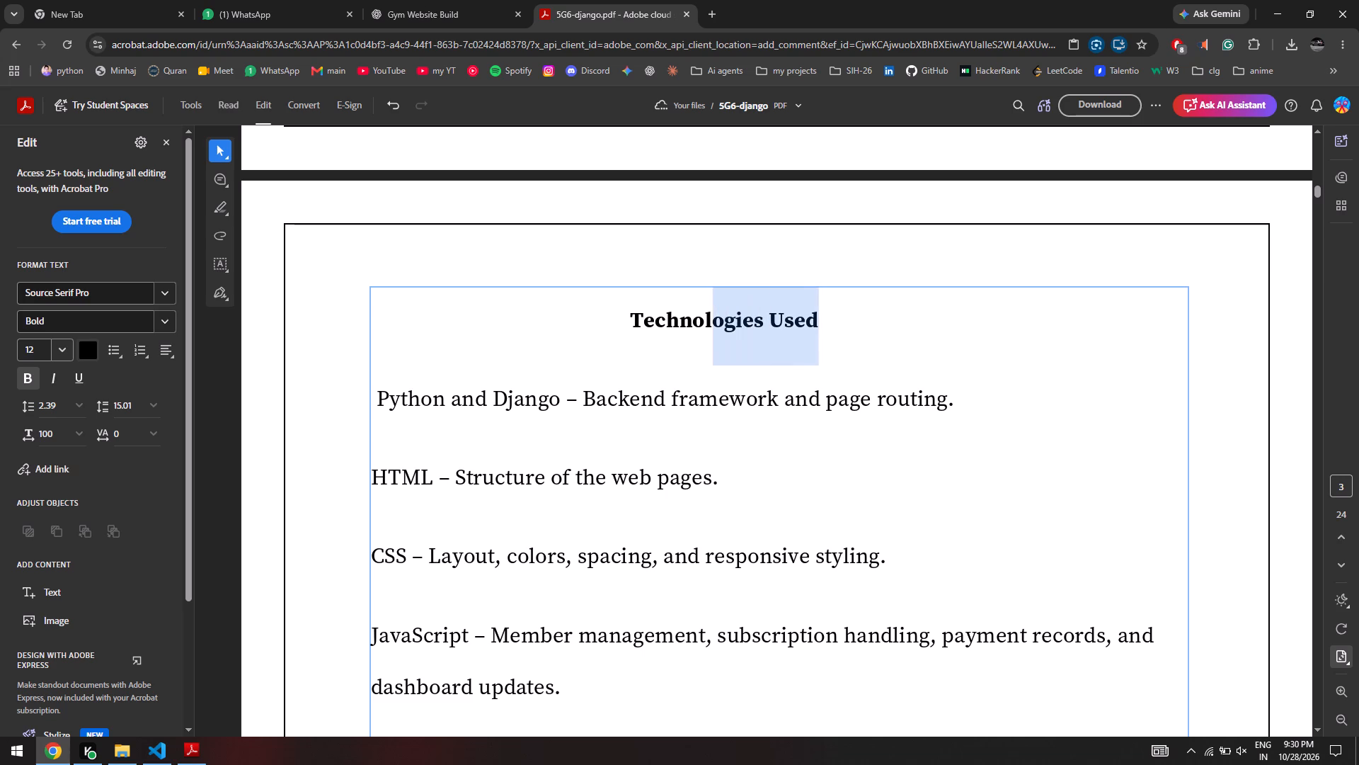
pyautogui.moveTo(691, 324); pyautogui.dragTo(633, 328)
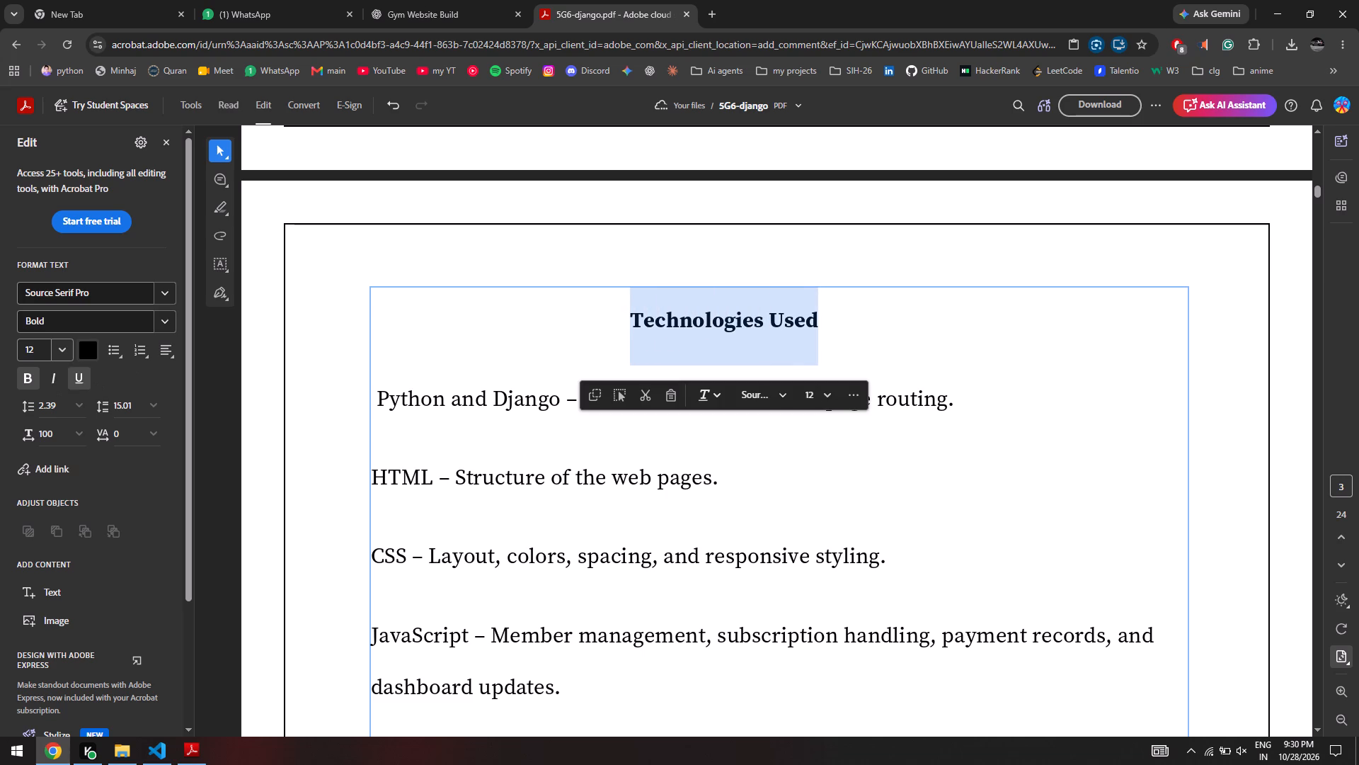
pyautogui.click(57, 349)
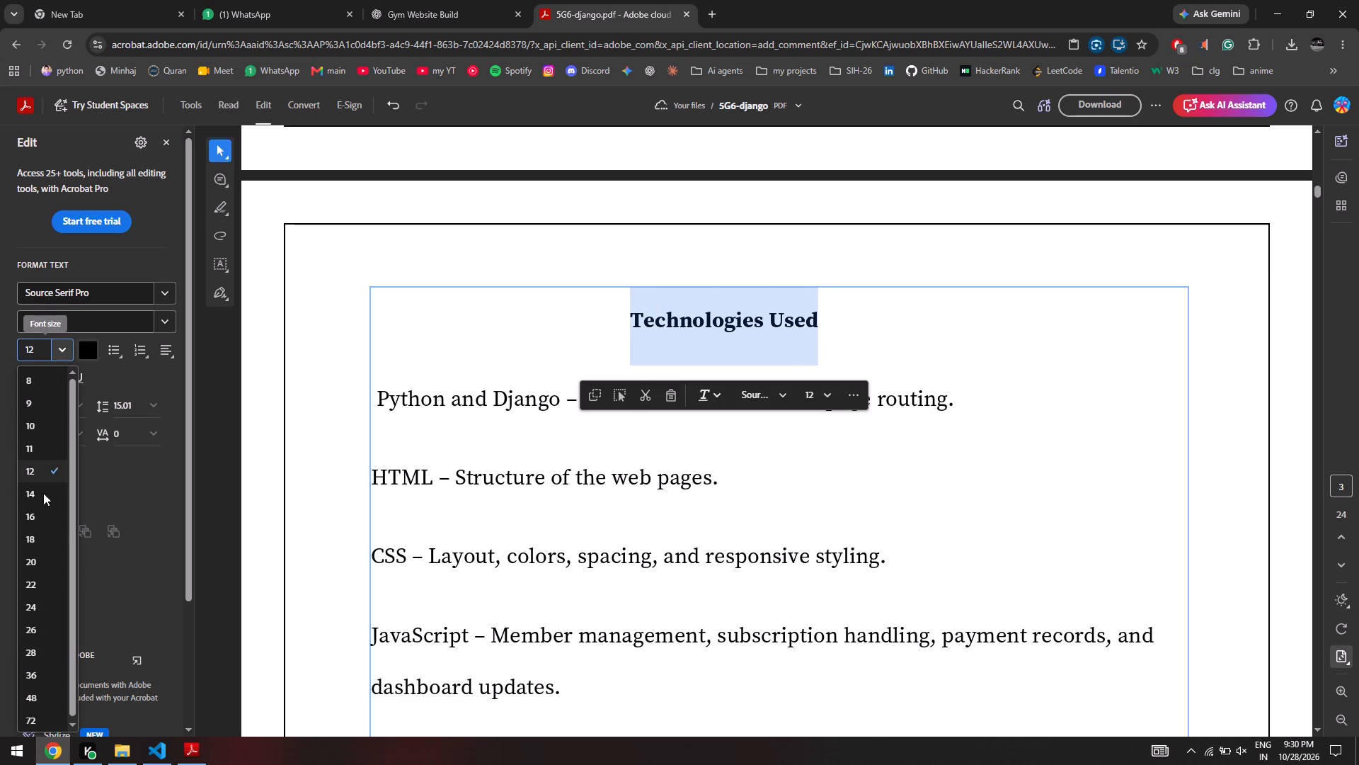
pyautogui.click(38, 515)
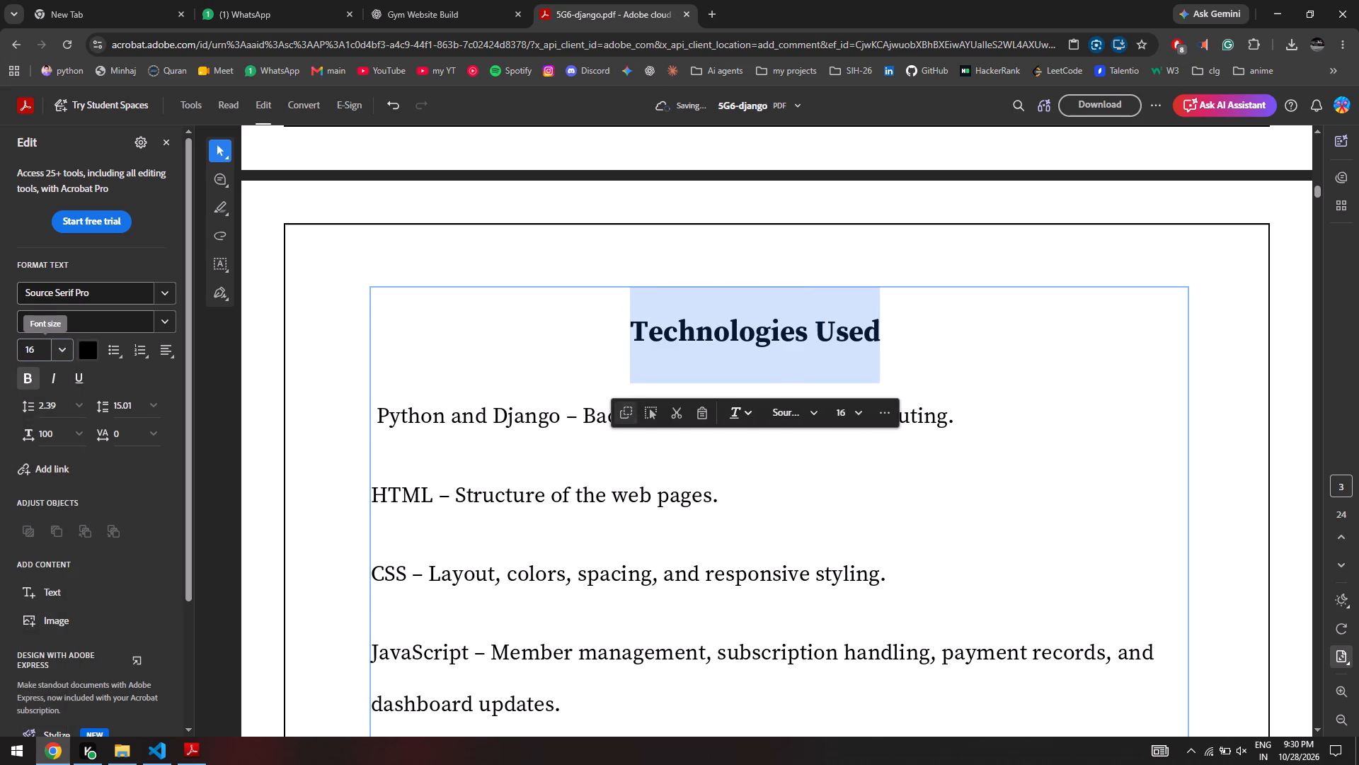
pyautogui.click(598, 368)
# Set the paragraph spacing of the Technologies Used heading on page 3 to 10.
pyautogui.scroll(-5, 445, 448)
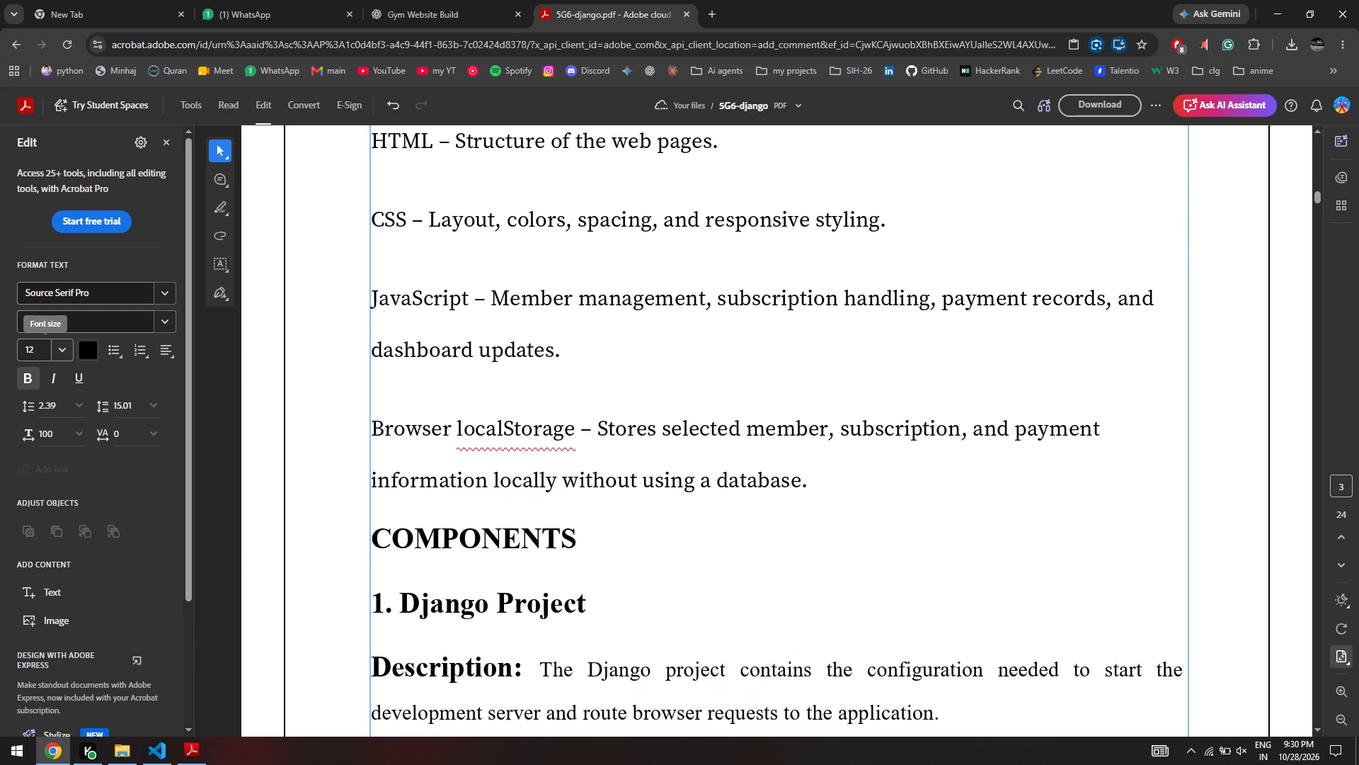
pyautogui.scroll(1, 445, 448)
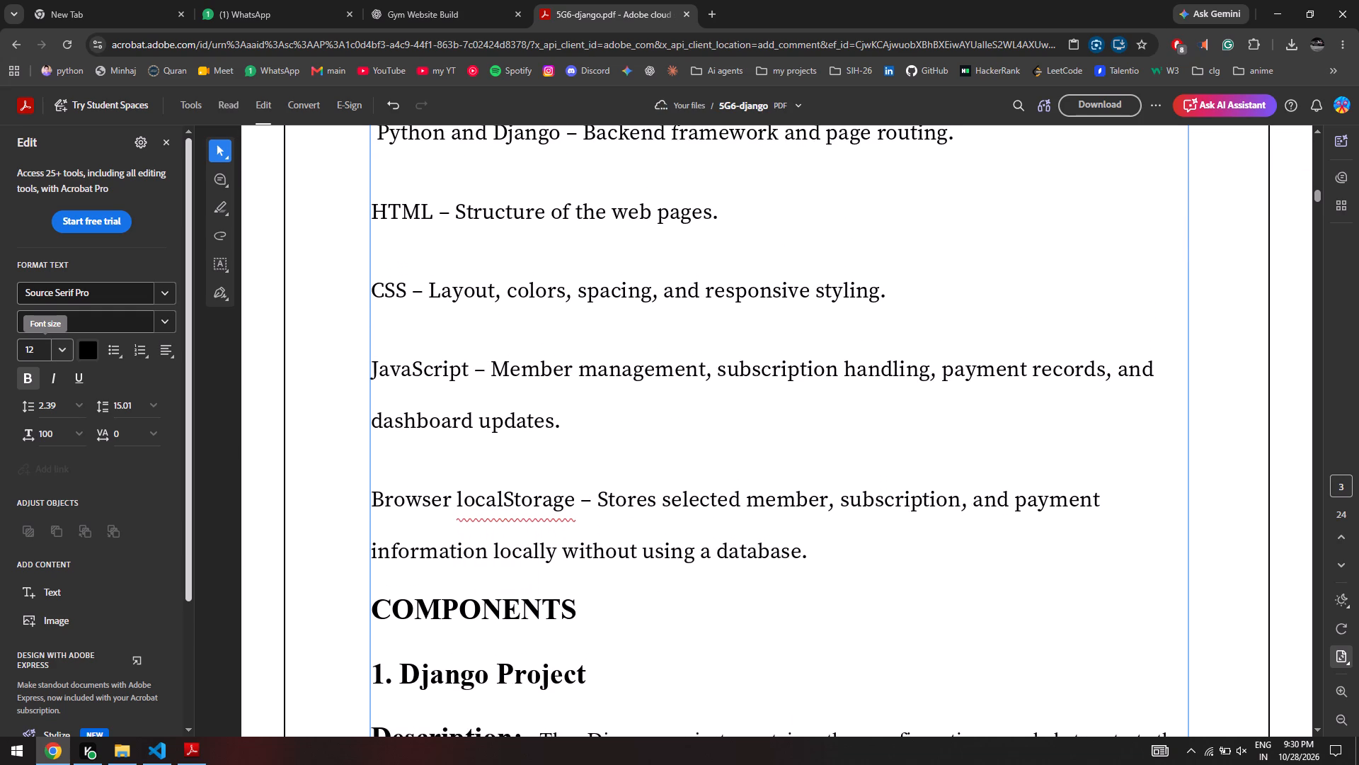
pyautogui.click(151, 409)
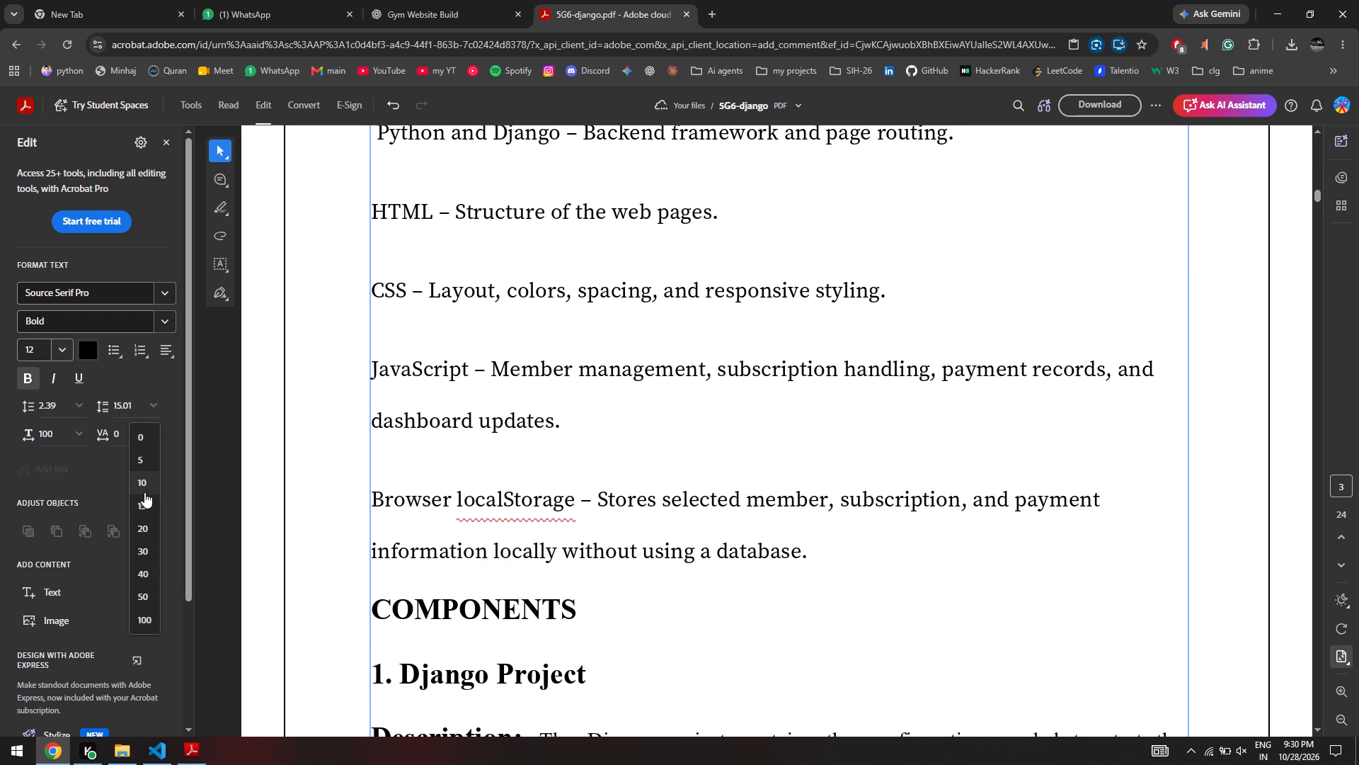
pyautogui.scroll(-2, 144, 501)
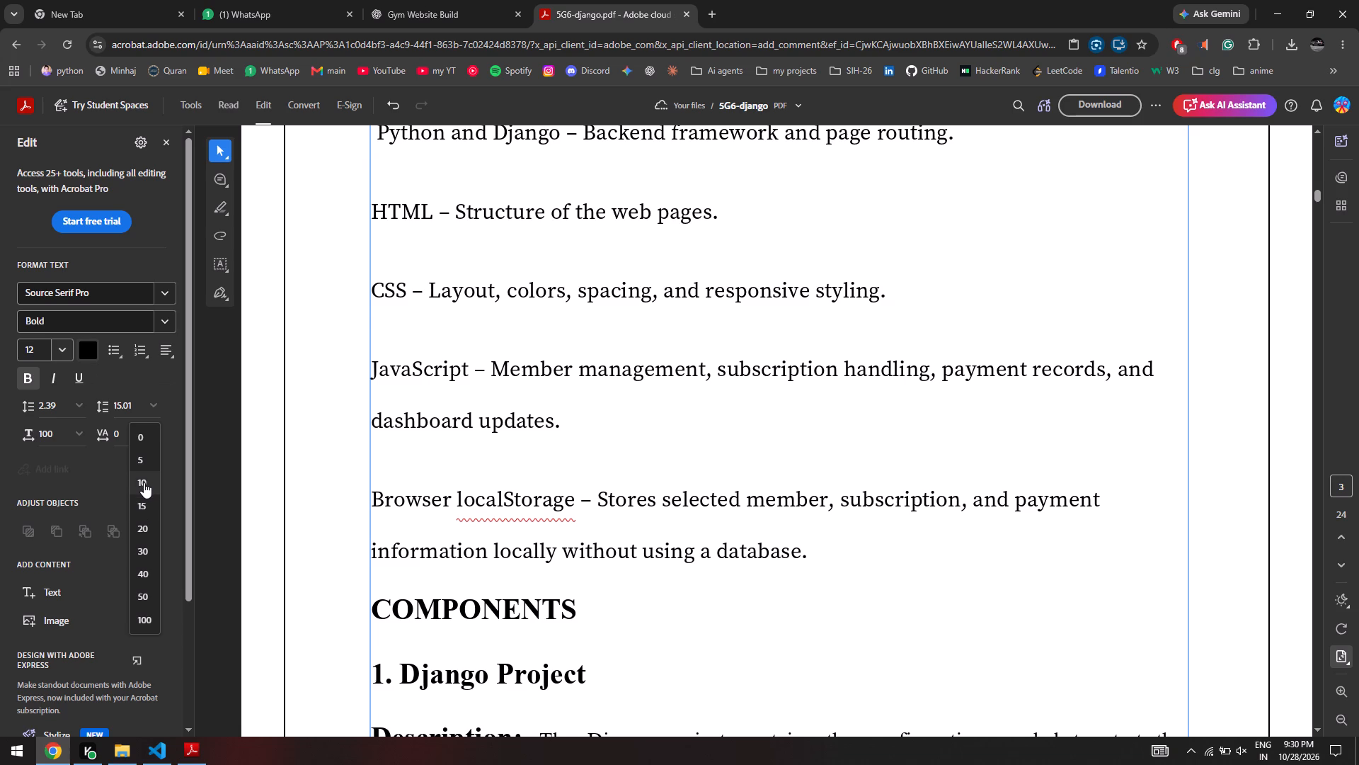
pyautogui.click(142, 481)
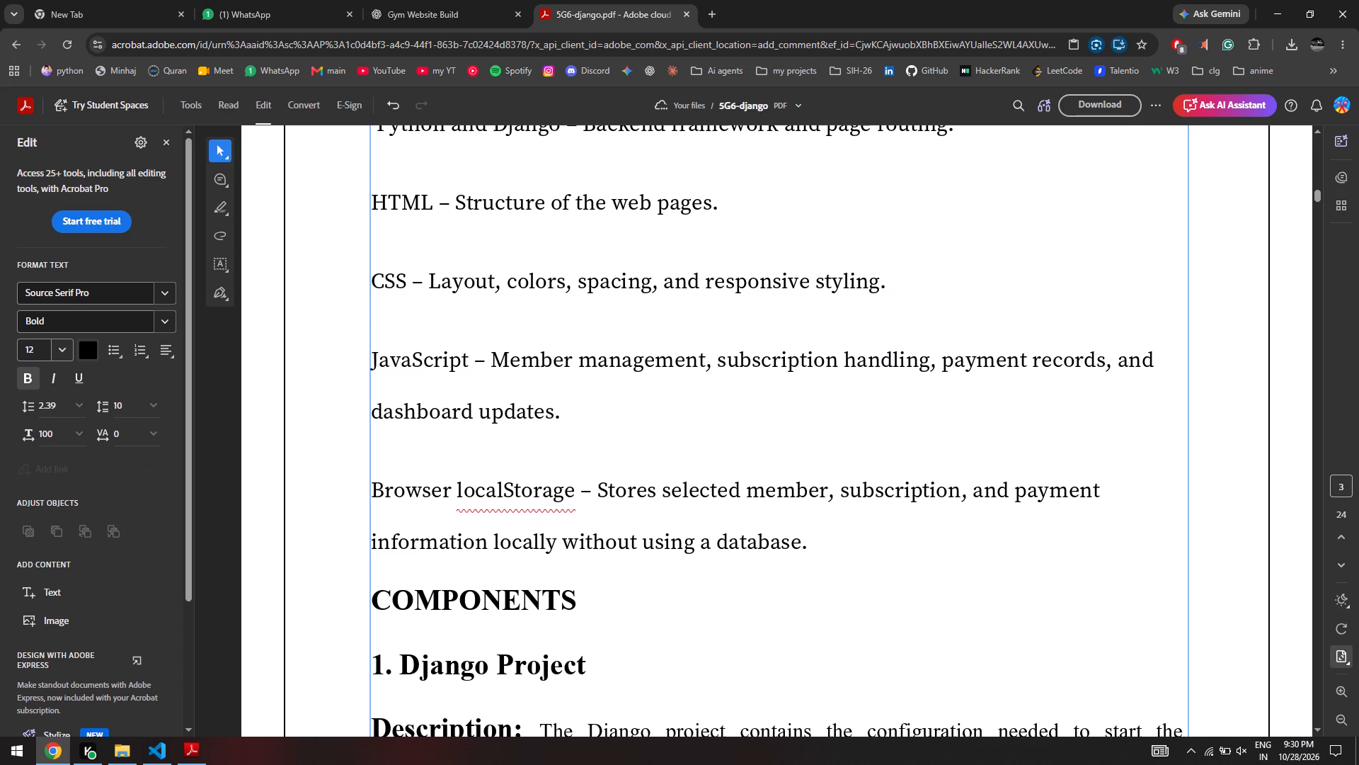
# Set the paragraph spacing of the technology list on page 3, from Python and Django through Browser localStorage, to 0.
pyautogui.scroll(6, 412, 472)
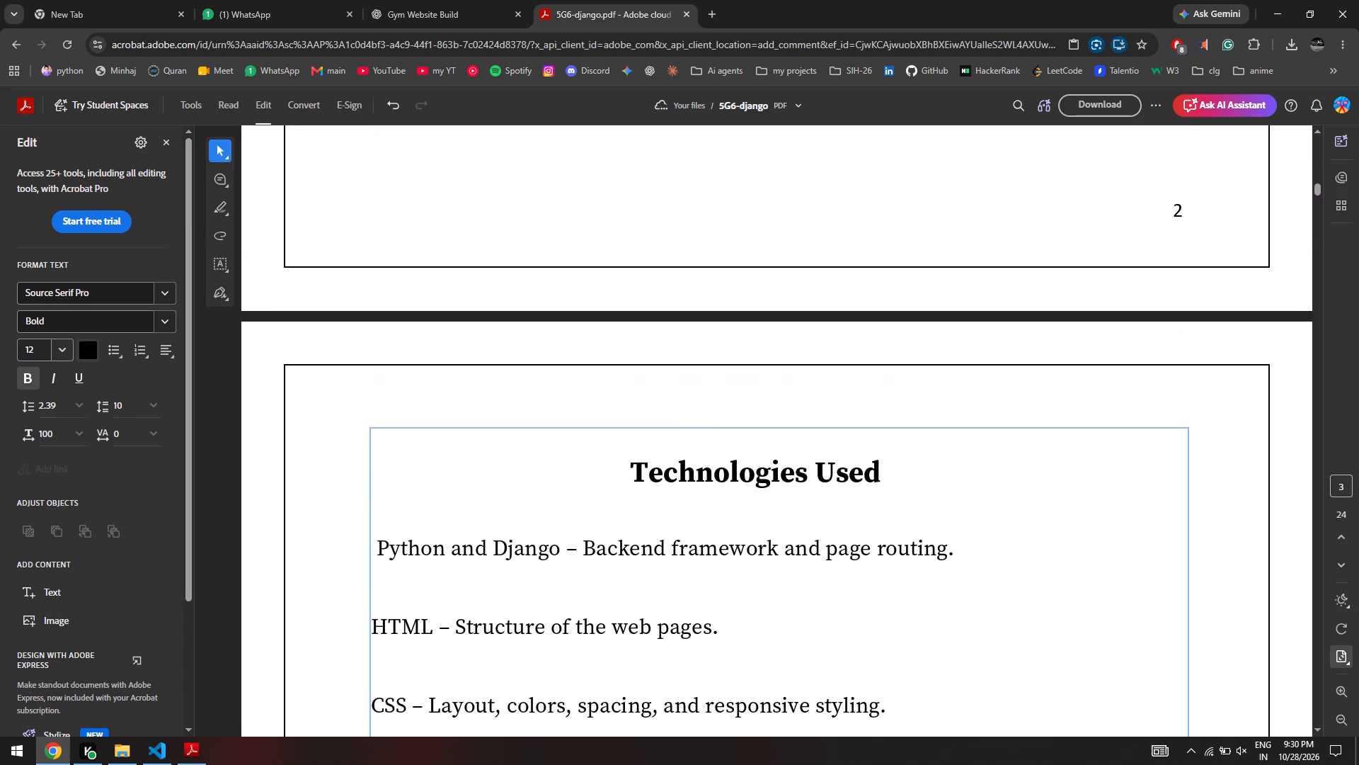
pyautogui.scroll(-4, 412, 472)
pyautogui.click(629, 477)
pyautogui.scroll(-1, 583, 454)
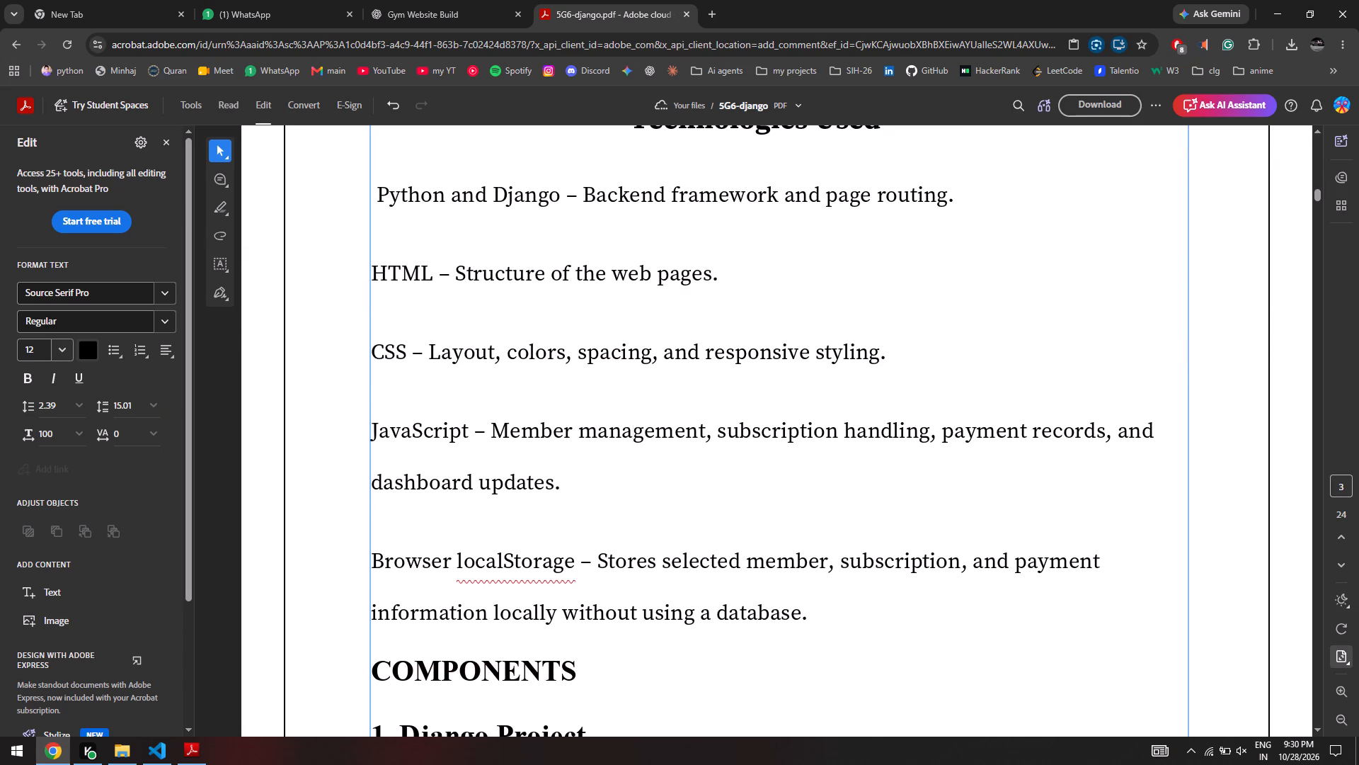
pyautogui.moveTo(805, 617); pyautogui.dragTo(372, 190)
pyautogui.click(149, 404)
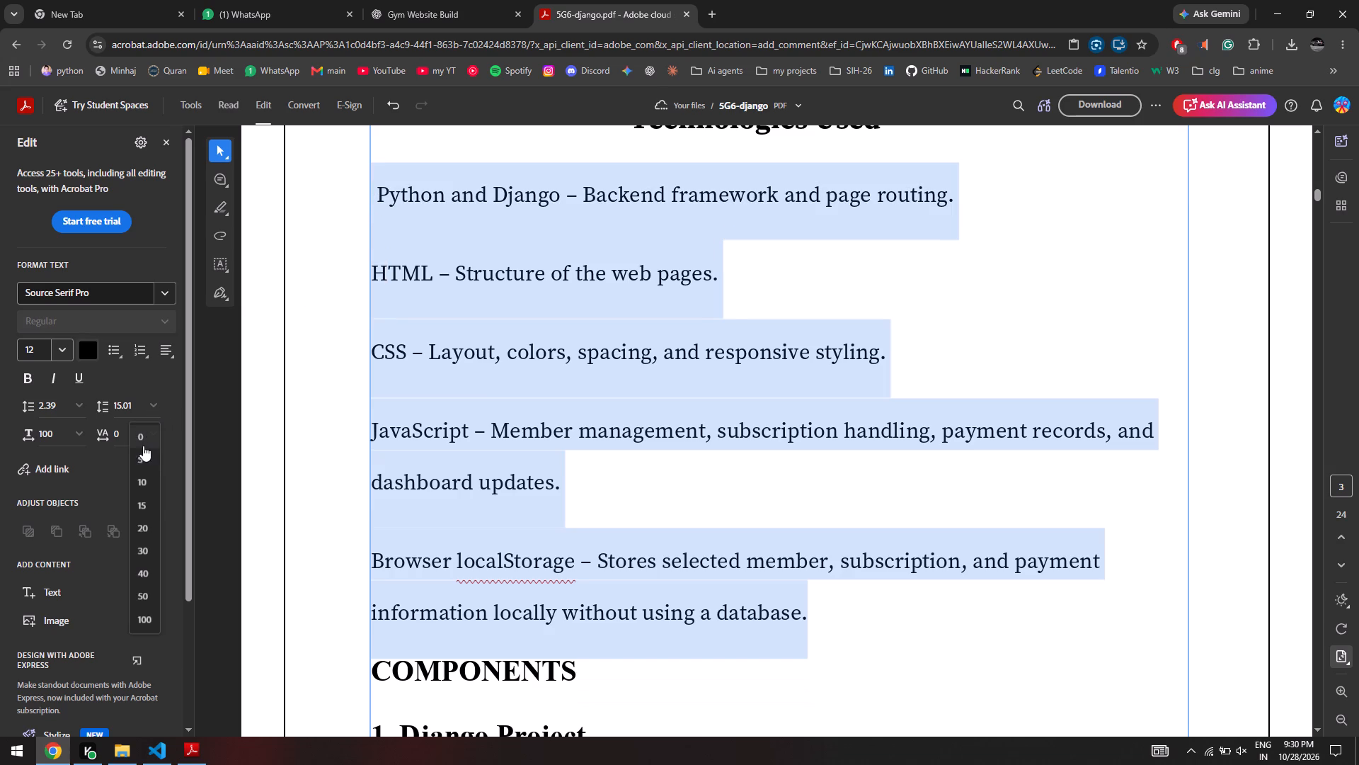
pyautogui.click(143, 453)
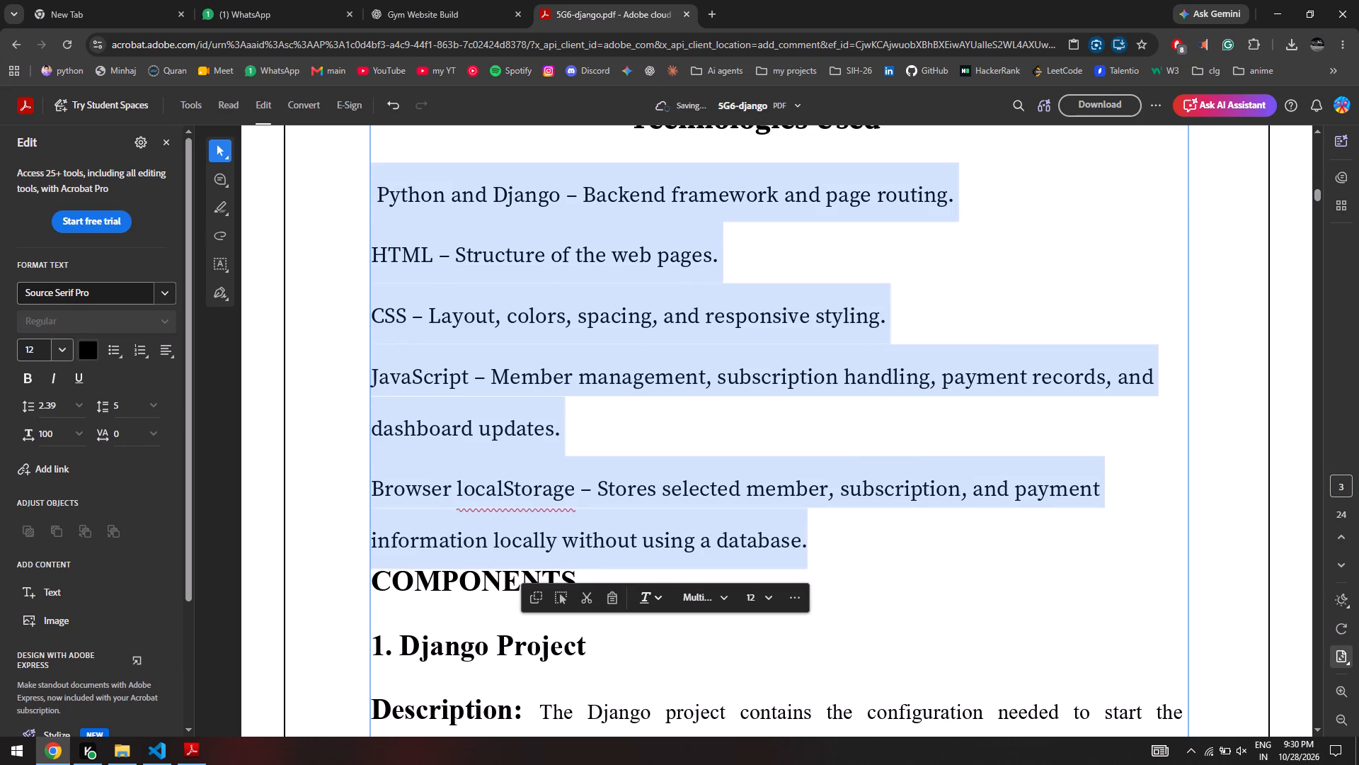
pyautogui.click(153, 409)
pyautogui.click(140, 439)
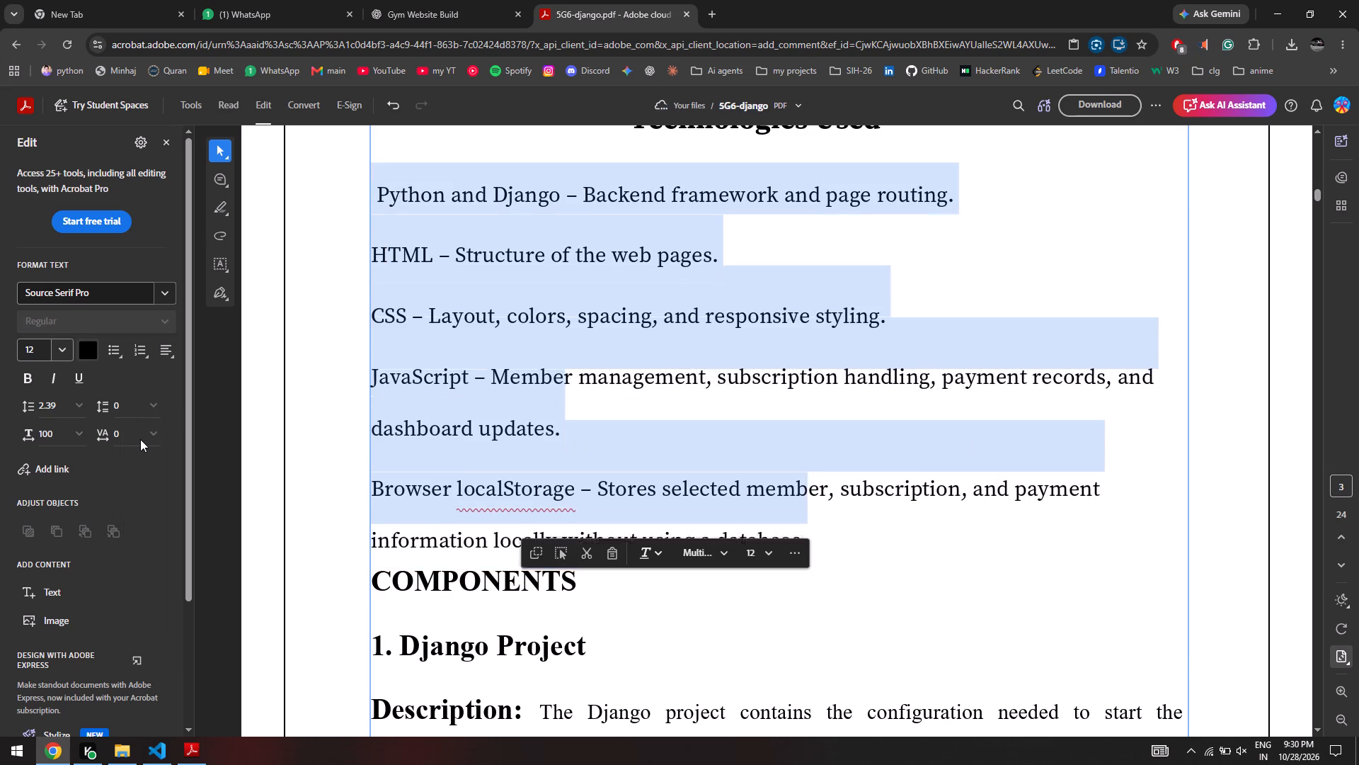
pyautogui.click(568, 389)
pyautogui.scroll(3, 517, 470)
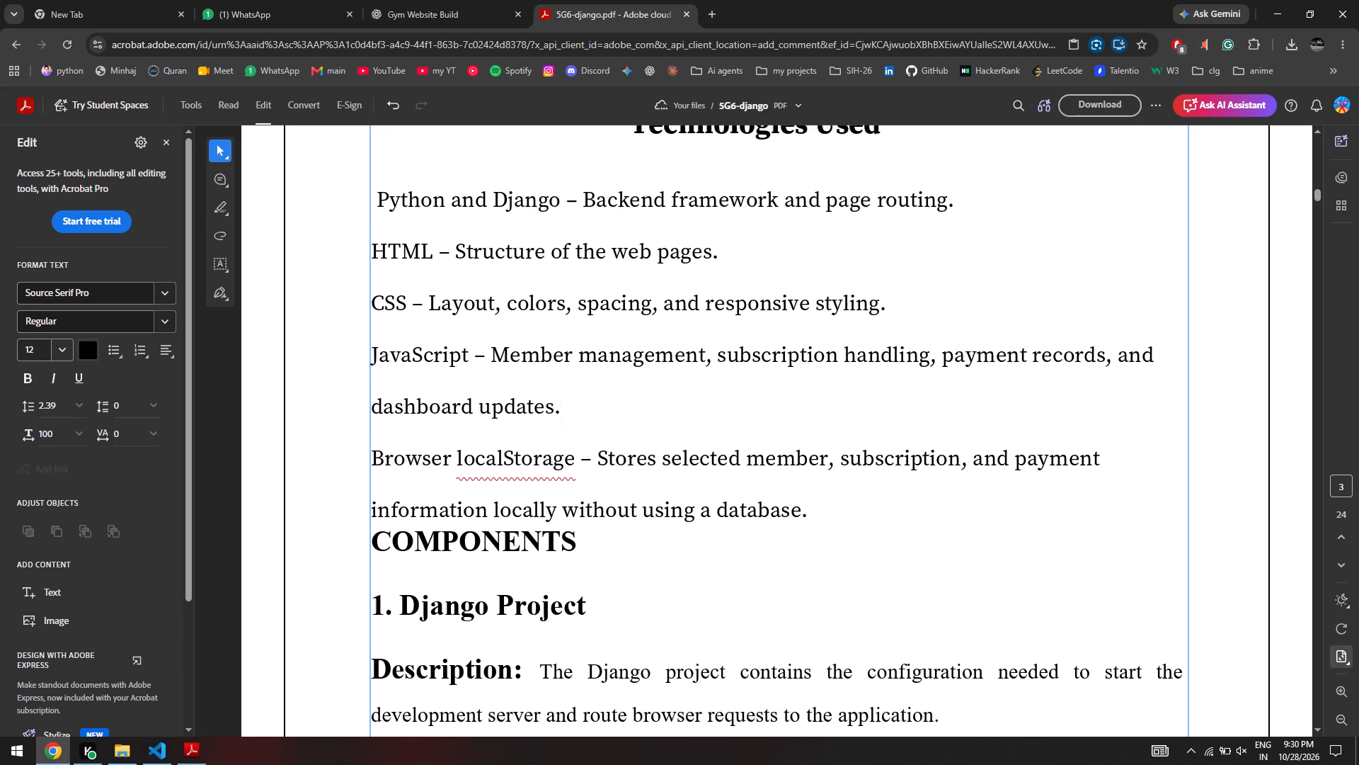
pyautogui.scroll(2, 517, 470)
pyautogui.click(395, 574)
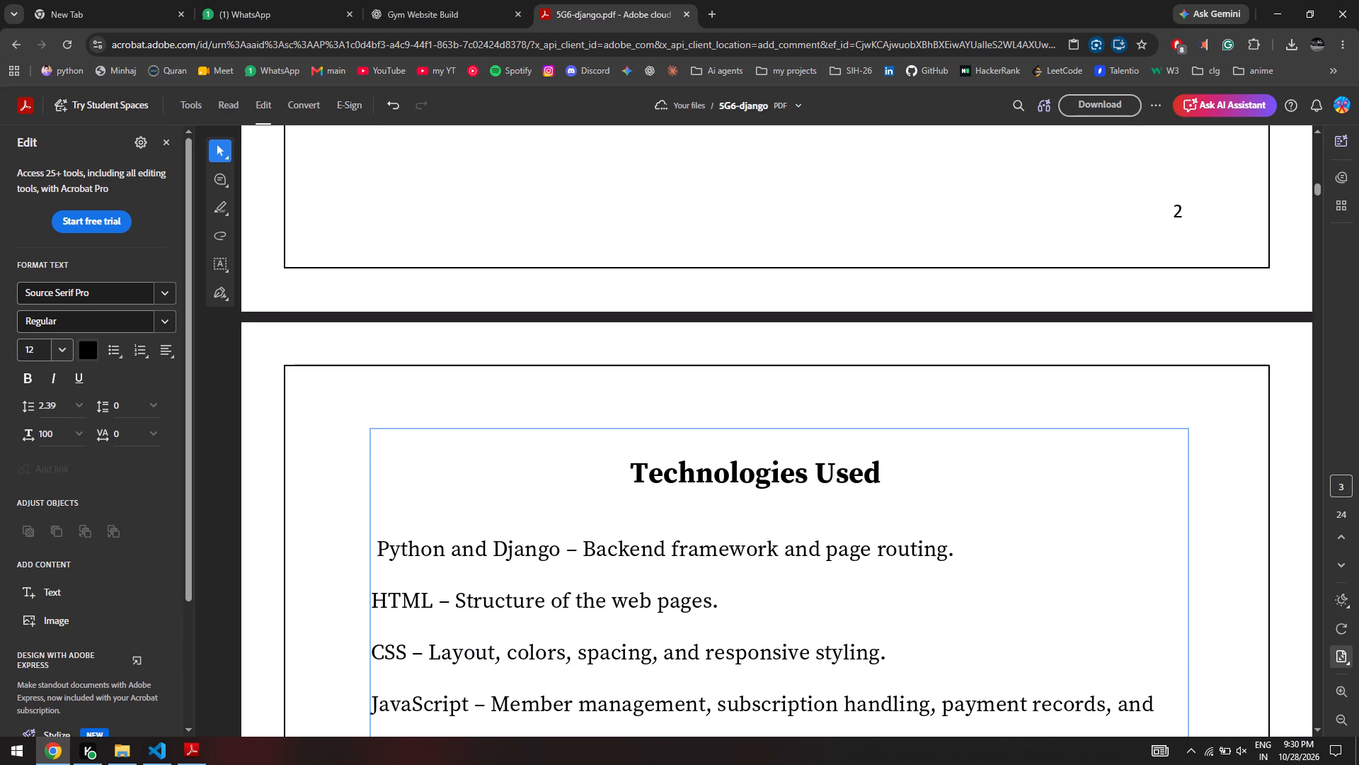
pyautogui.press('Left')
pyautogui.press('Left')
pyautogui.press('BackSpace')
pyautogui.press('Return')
# Delete the duplicate Technologies Used heading below the objectives list at the end of page 2.
pyautogui.scroll(-4, 397, 583)
pyautogui.scroll(10, 417, 538)
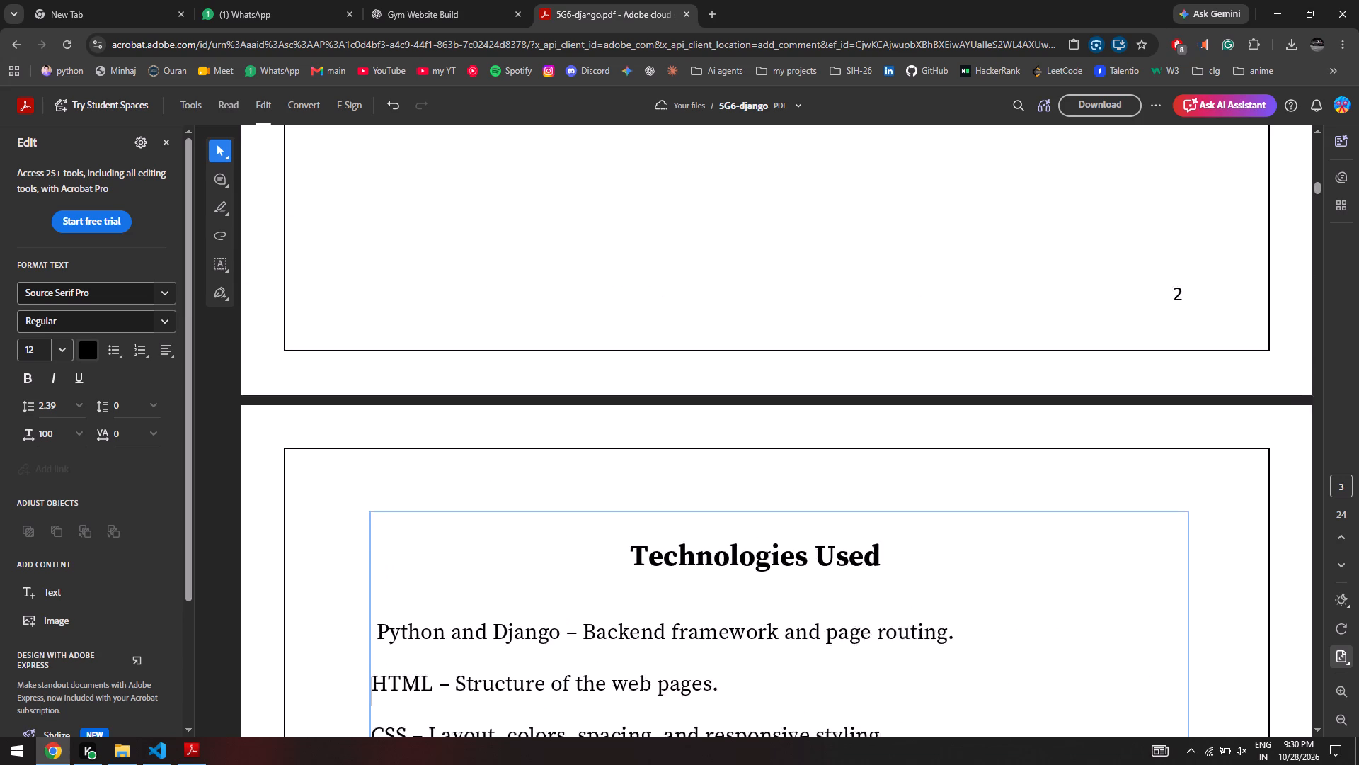
pyautogui.click(886, 444)
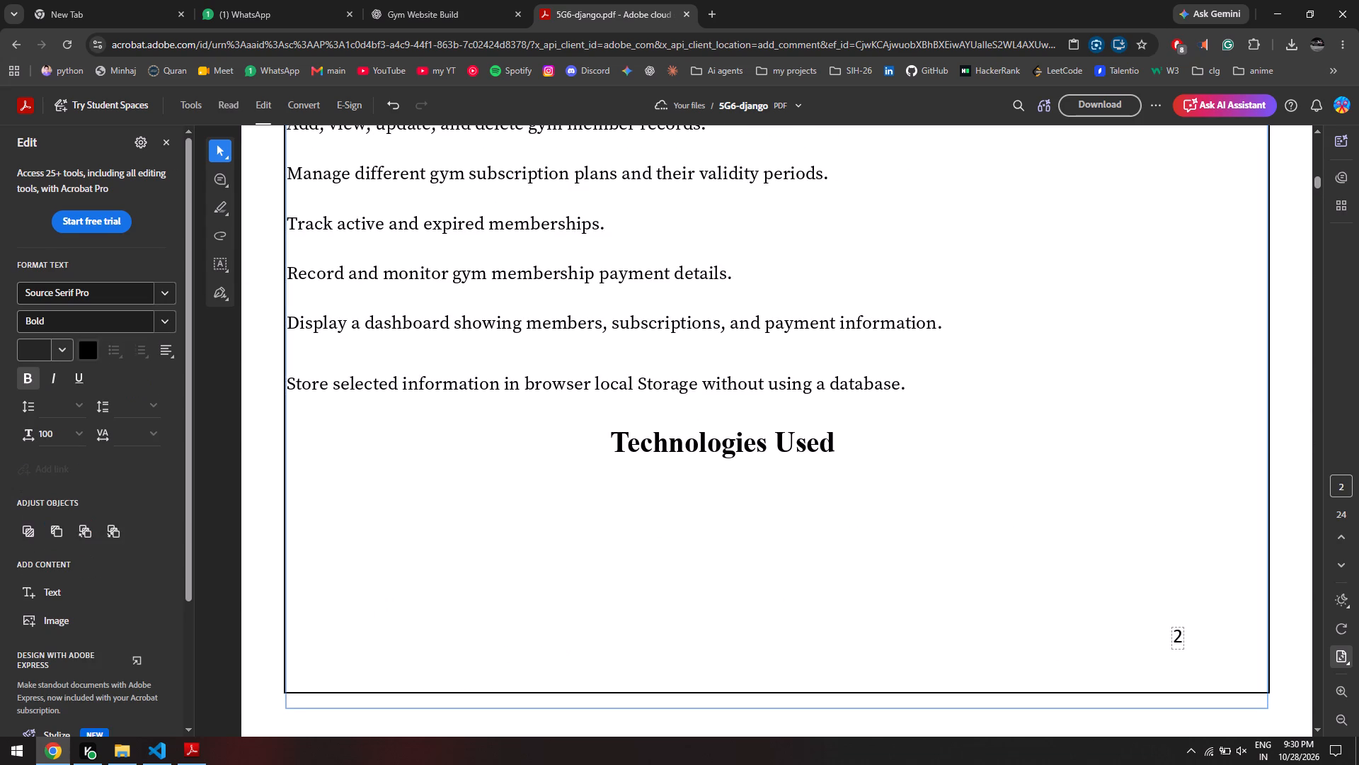
pyautogui.click(841, 441)
pyautogui.hotkey('ctrl', 'BackSpace')
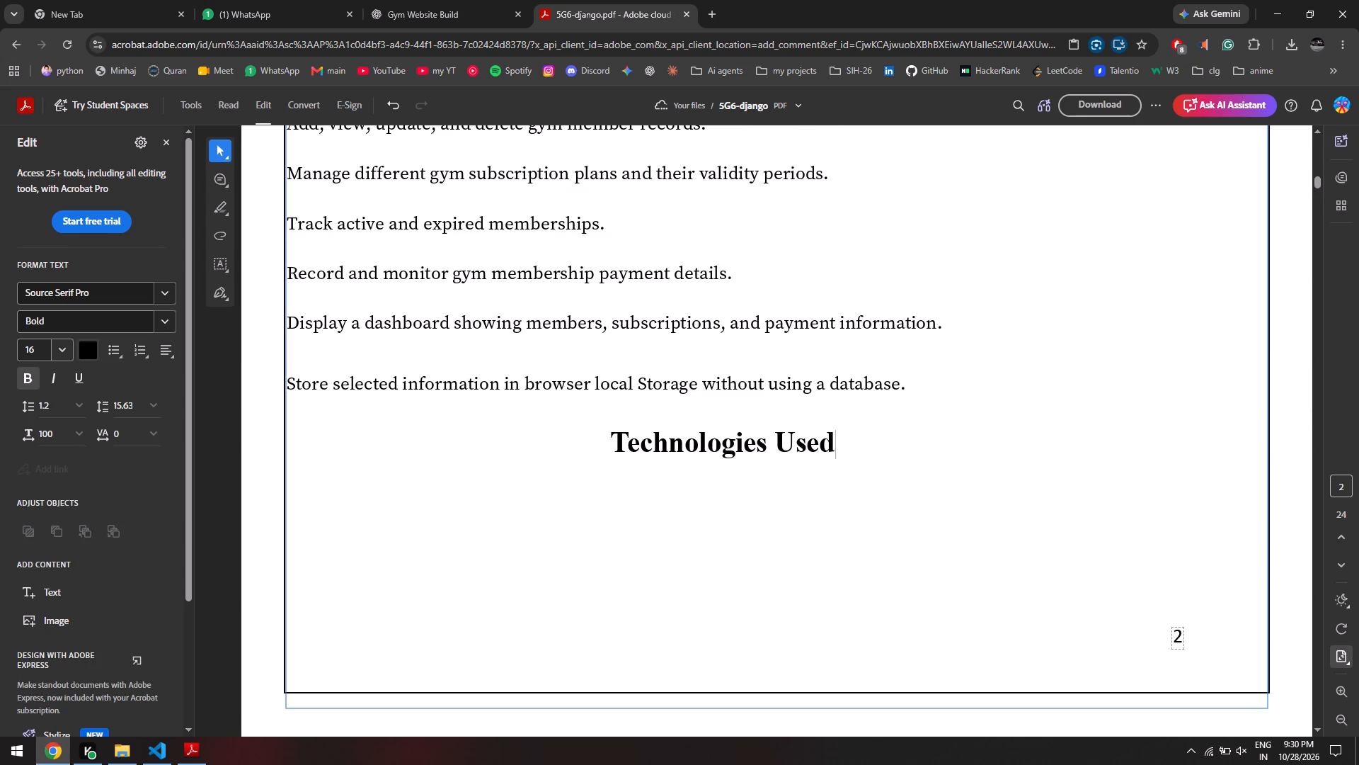
pyautogui.moveTo(837, 441); pyautogui.dragTo(622, 446)
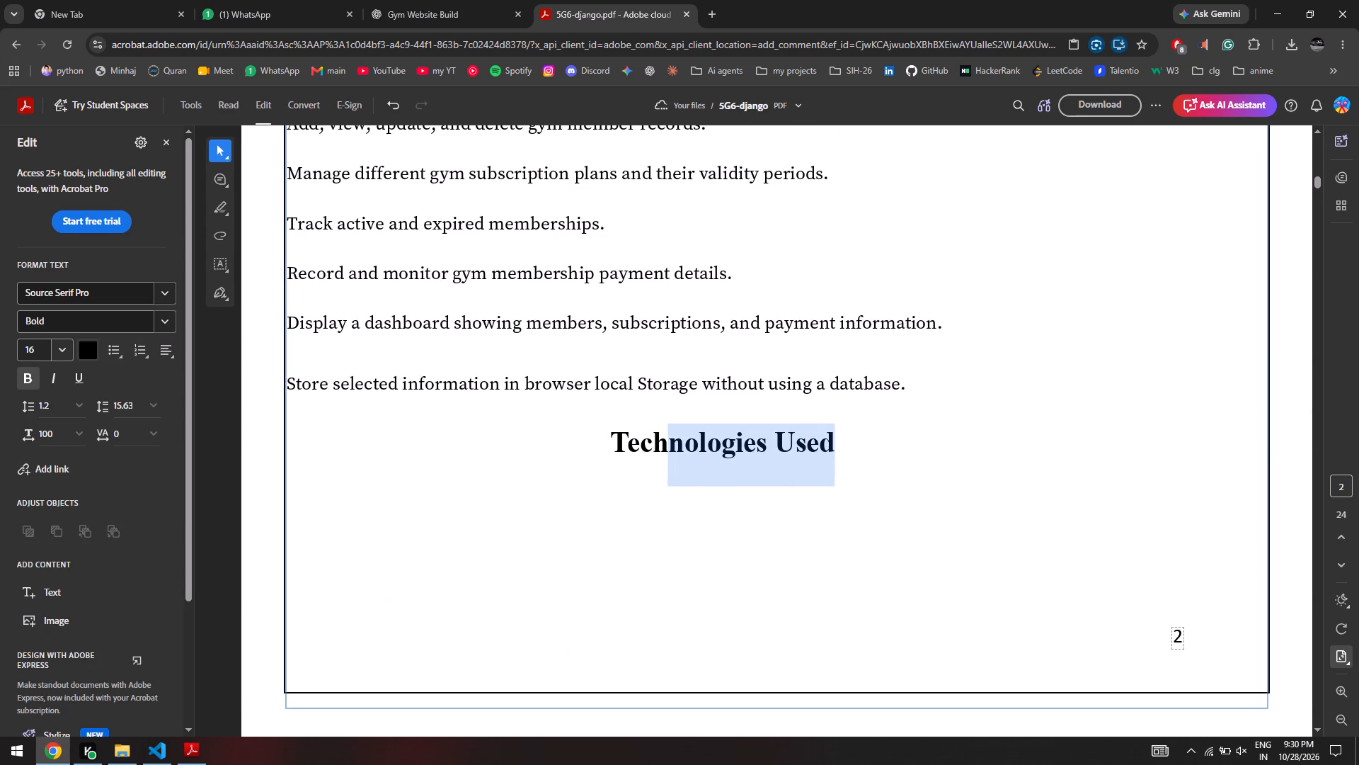
pyautogui.moveTo(622, 446); pyautogui.dragTo(608, 446)
pyautogui.press('BackSpace')
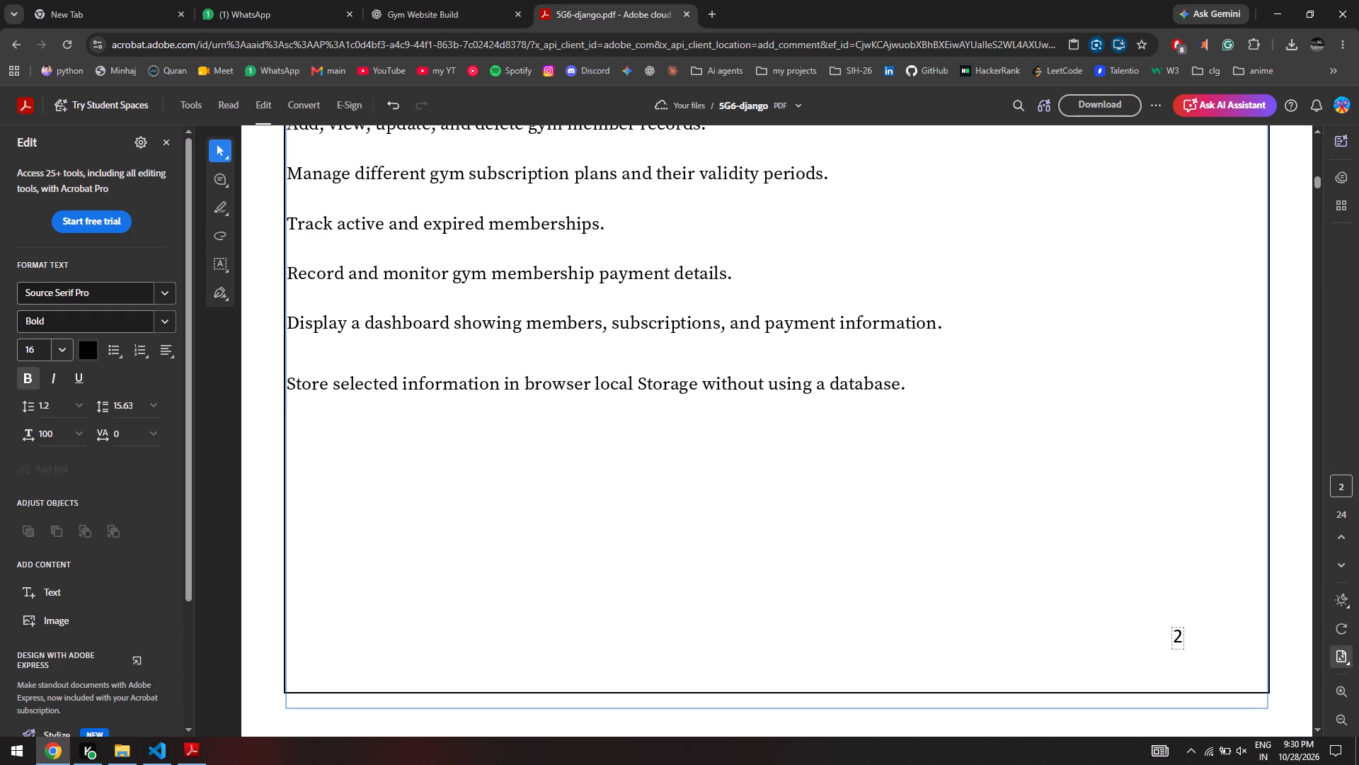
# Review the end of page 2 and the technology list and COMPONENTS heading on page 3.
pyautogui.scroll(11, 621, 472)
pyautogui.scroll(-12, 637, 464)
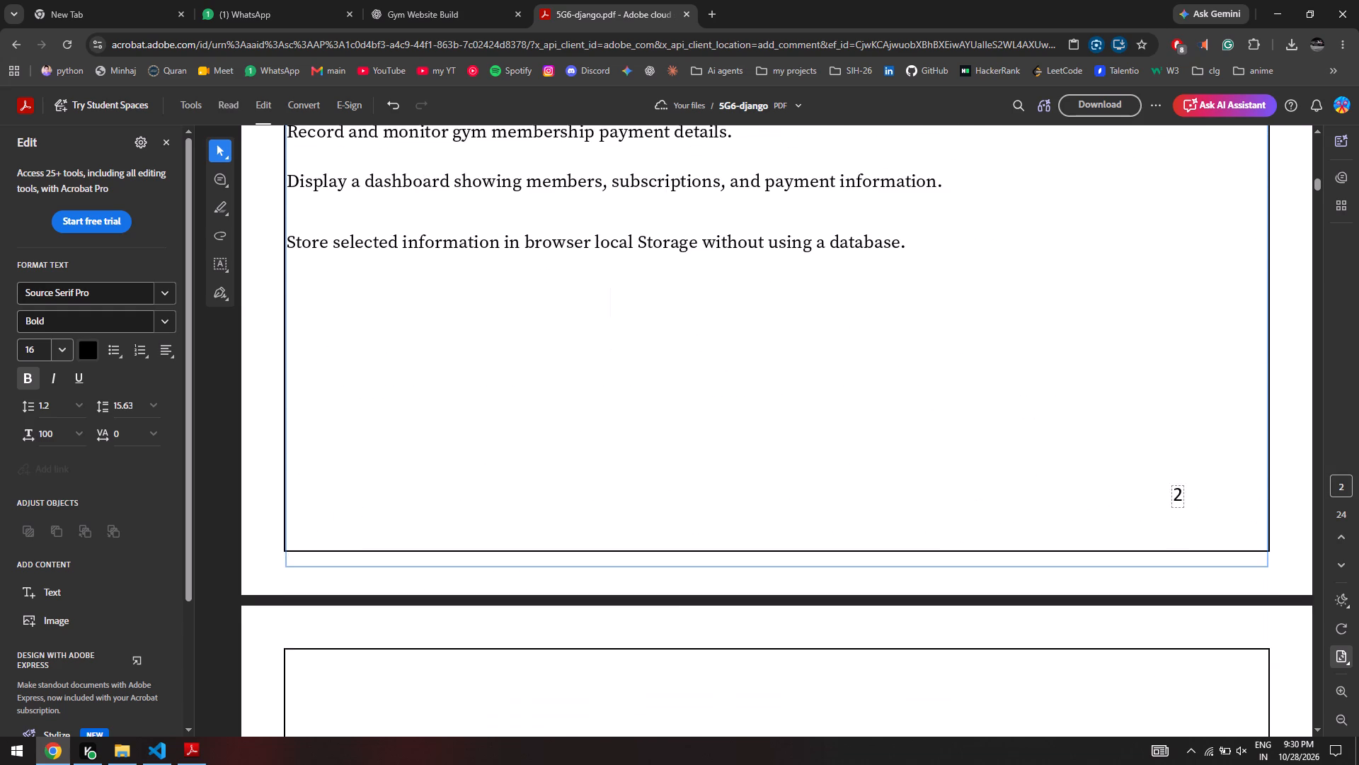
pyautogui.scroll(-8, 628, 455)
pyautogui.scroll(10, 694, 256)
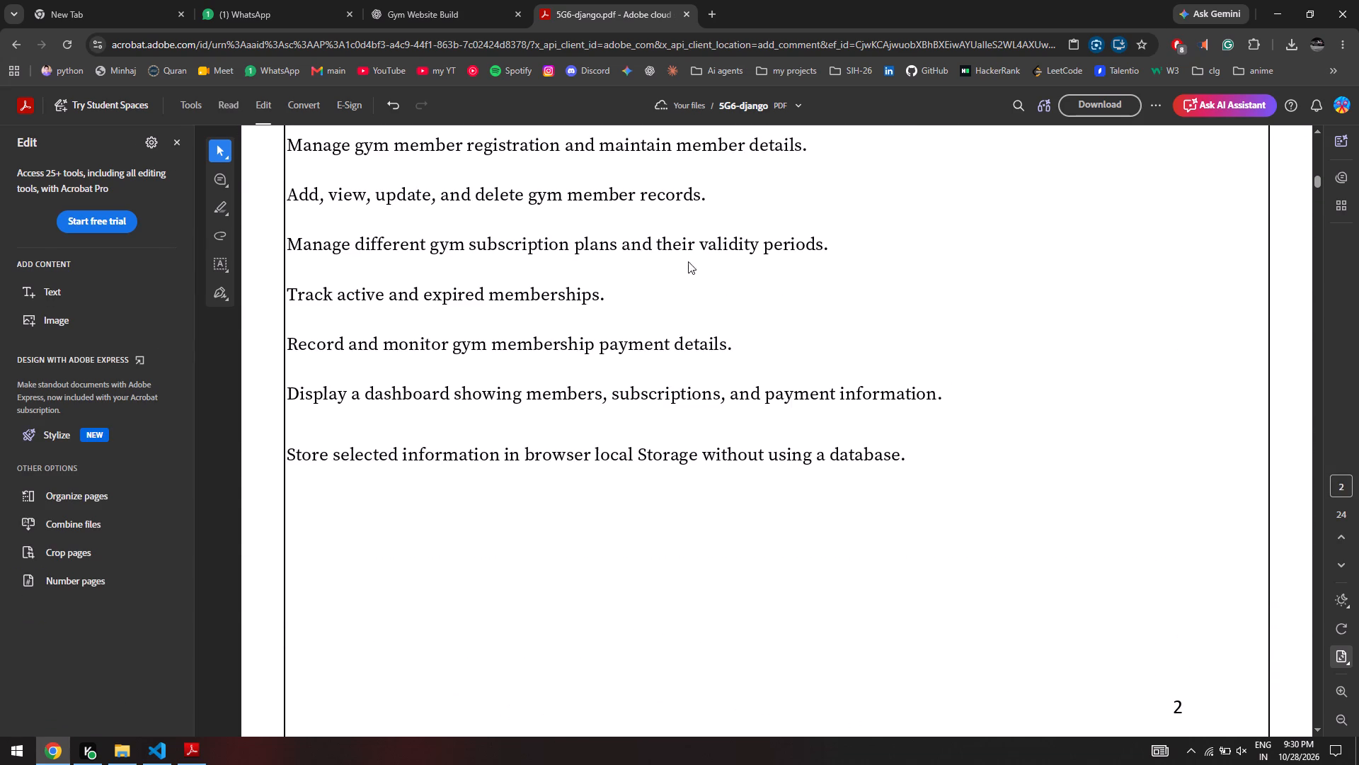
pyautogui.scroll(-8, 643, 330)
pyautogui.scroll(-4, 584, 412)
pyautogui.scroll(-2, 496, 395)
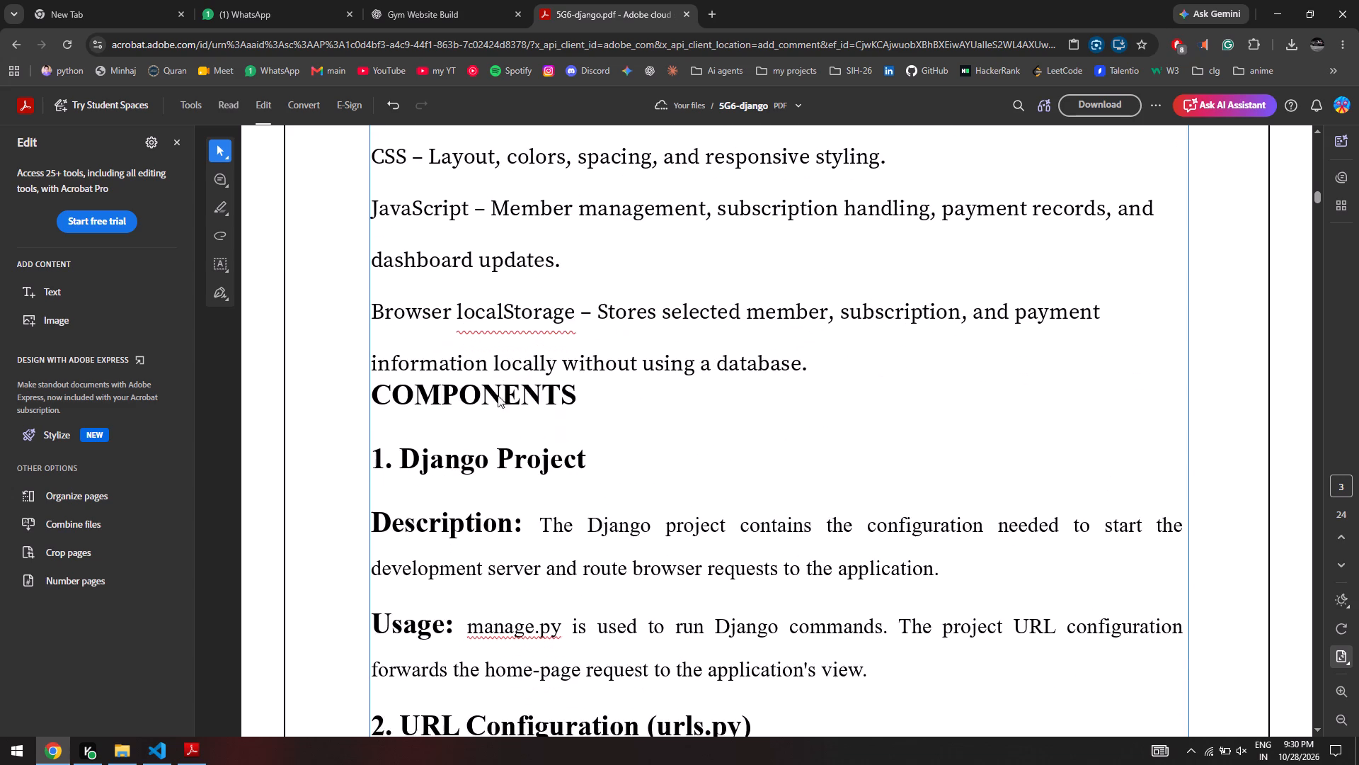
pyautogui.scroll(6, 501, 396)
pyautogui.scroll(-5, 501, 396)
pyautogui.scroll(2, 598, 413)
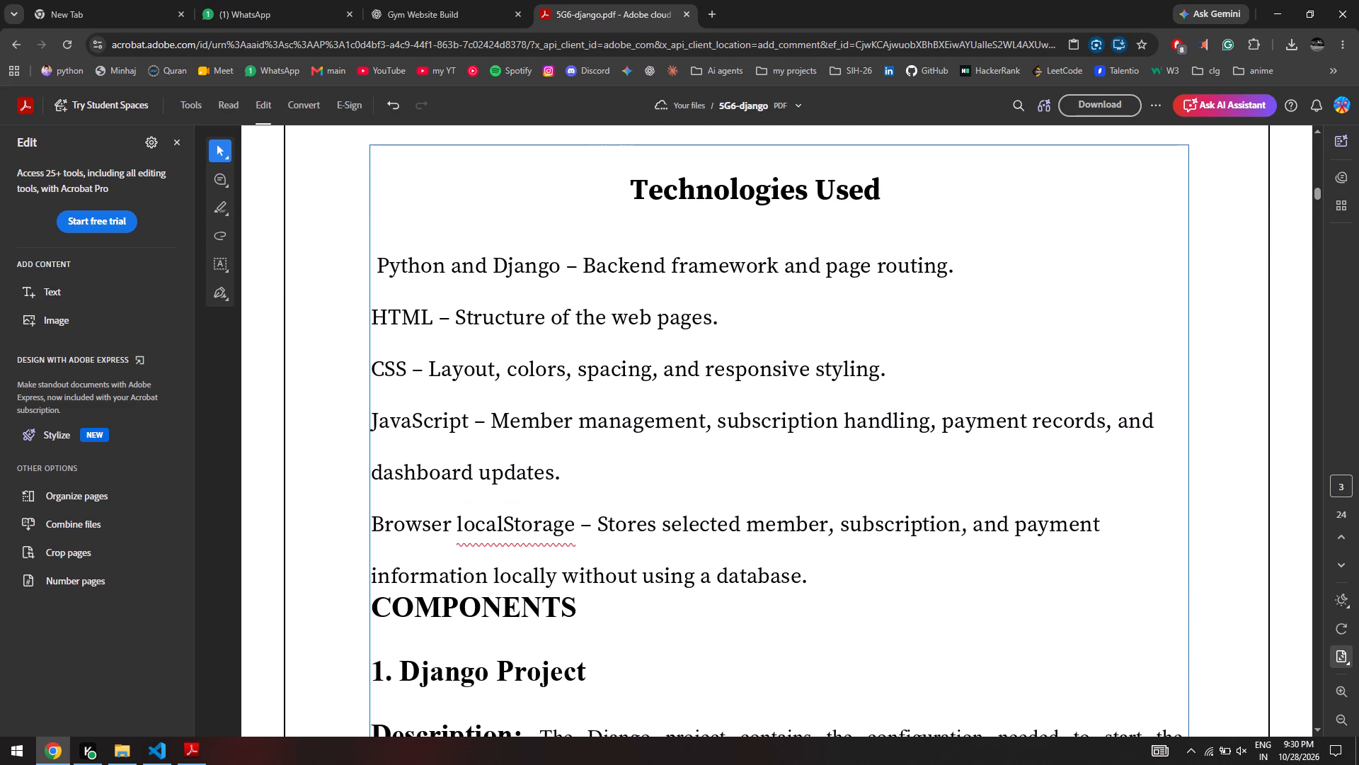
# Remove the leading space before the Python and Django line in the technology list on page 3.
pyautogui.click(805, 581)
pyautogui.moveTo(806, 579); pyautogui.dragTo(385, 263)
pyautogui.click(381, 263)
pyautogui.click(379, 263)
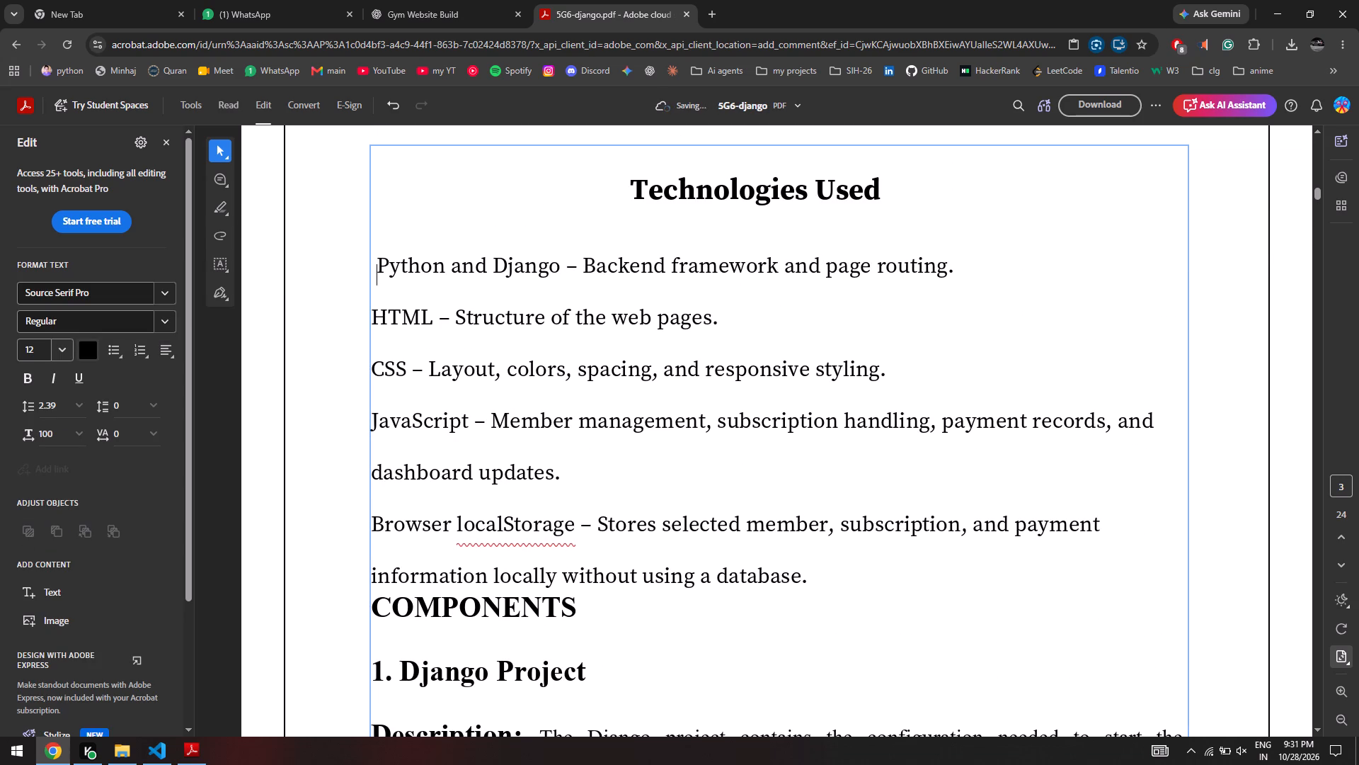
pyautogui.press('BackSpace')
# Set the font size of the technology list on page 3, from Python and Django through Browser localStorage, to 10.
pyautogui.click(810, 581)
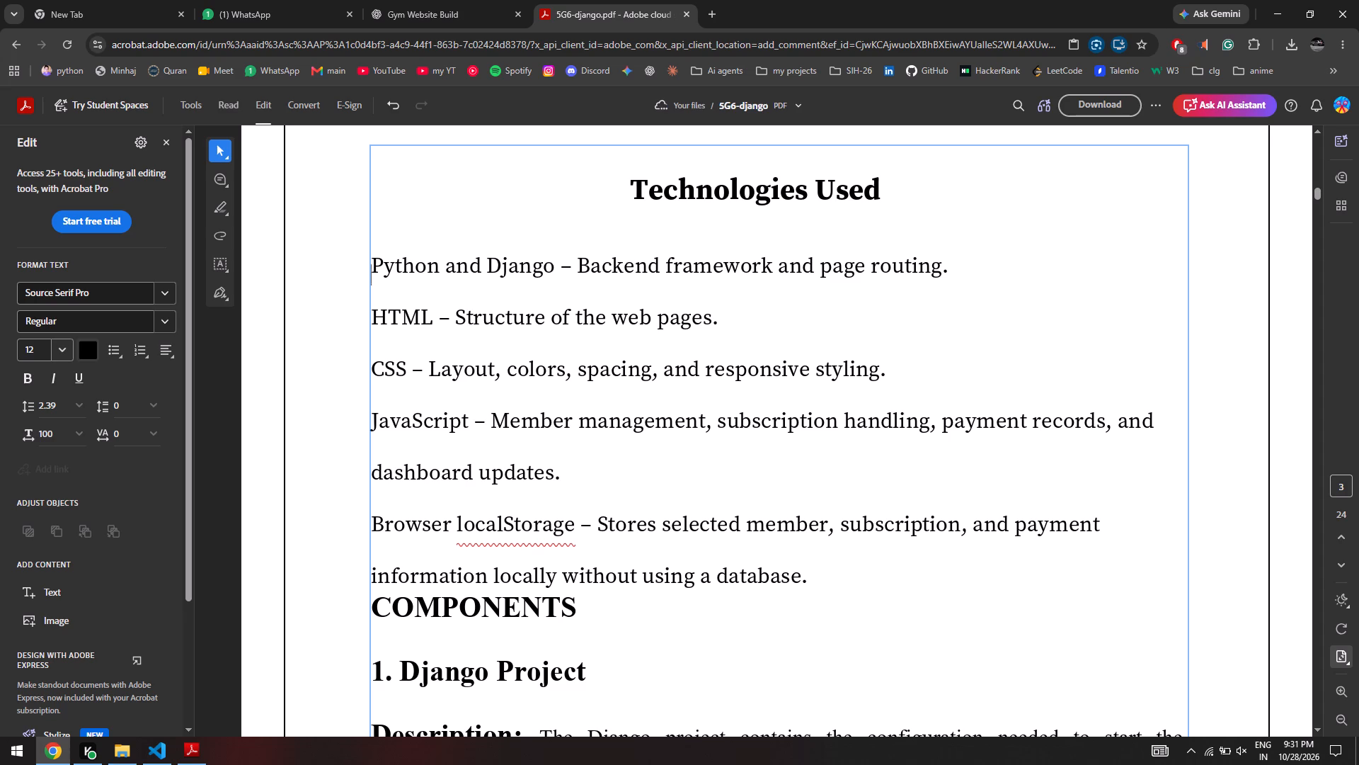
pyautogui.moveTo(808, 577); pyautogui.dragTo(381, 262)
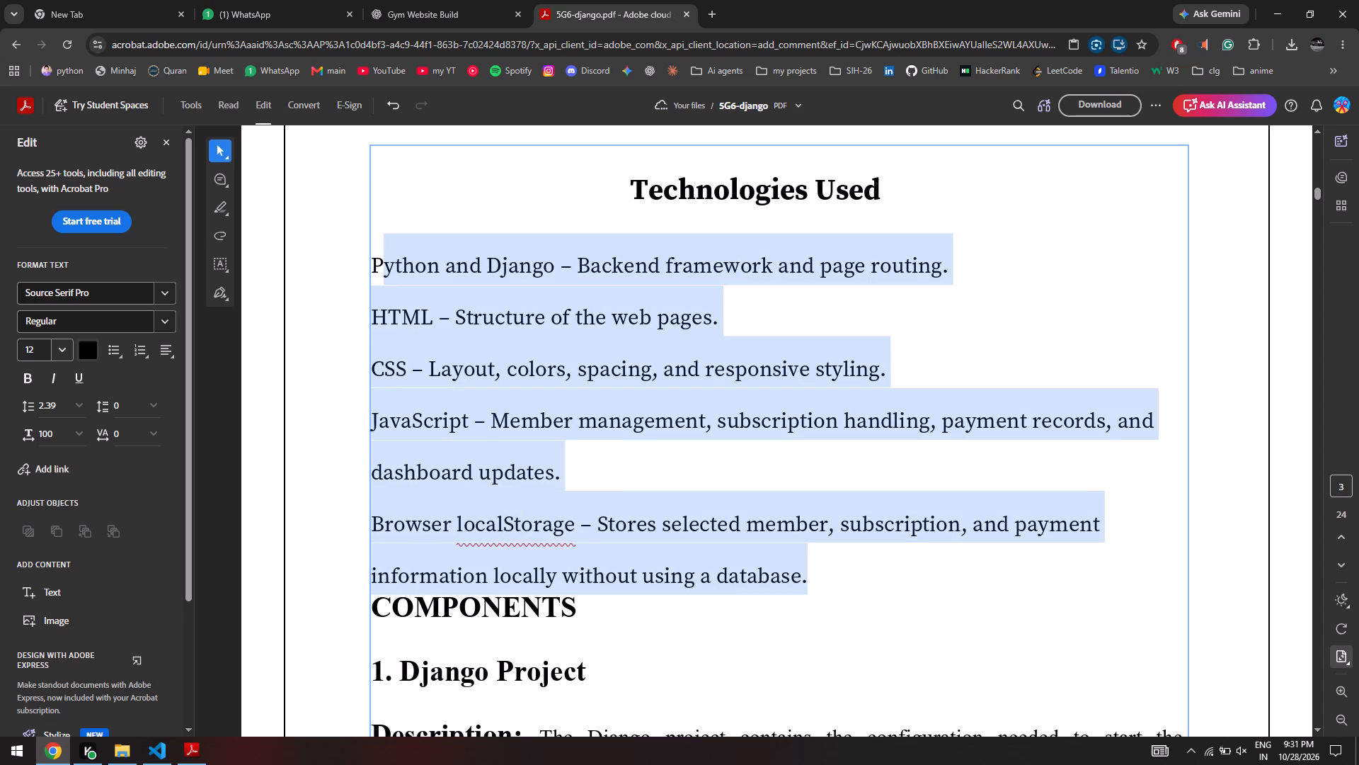
pyautogui.moveTo(381, 262); pyautogui.dragTo(377, 264)
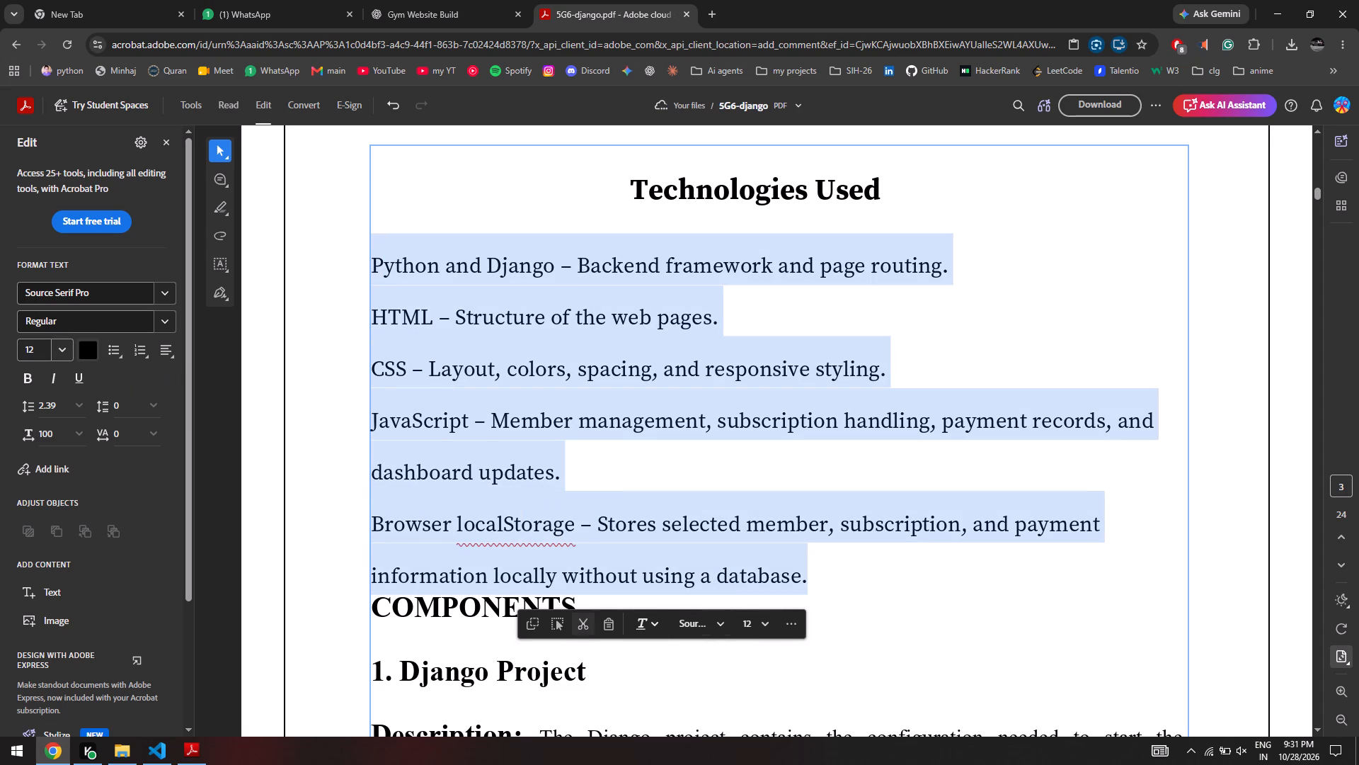
pyautogui.click(764, 628)
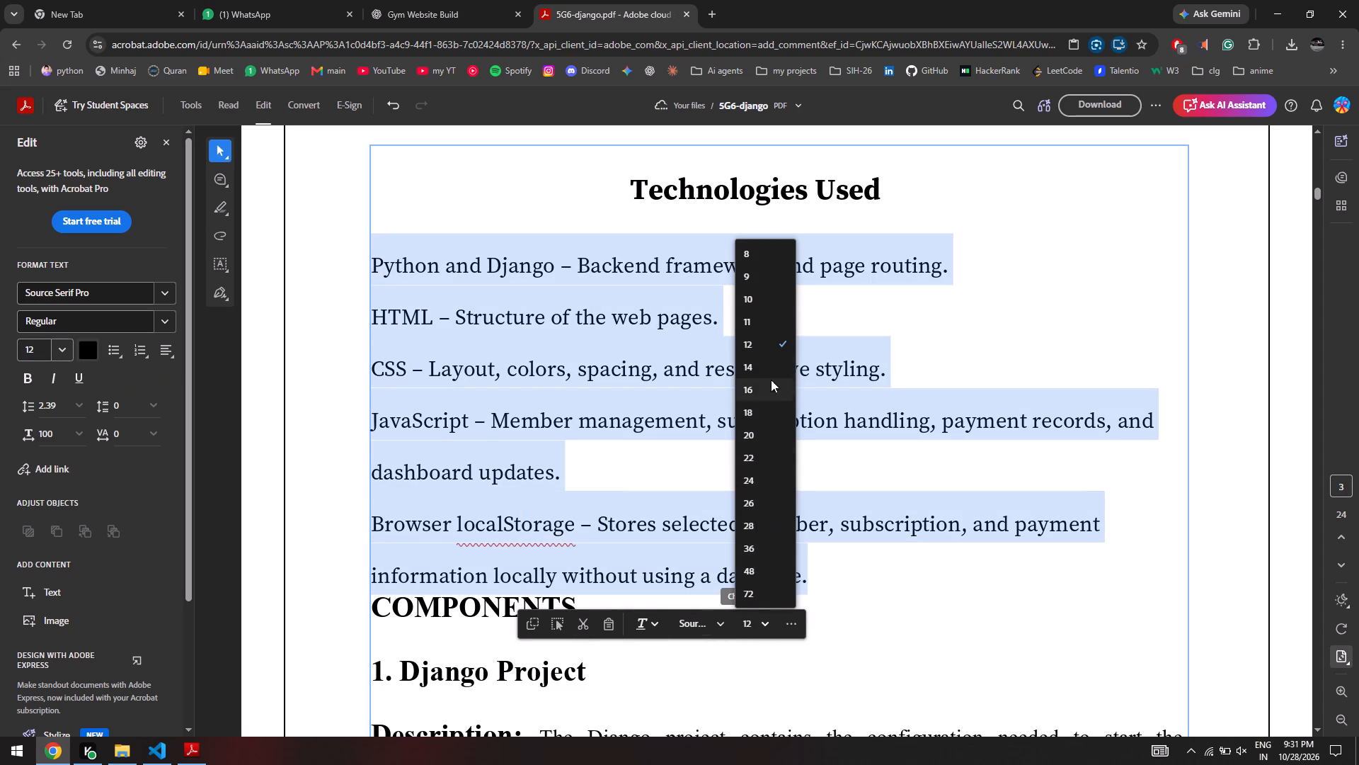
pyautogui.click(747, 297)
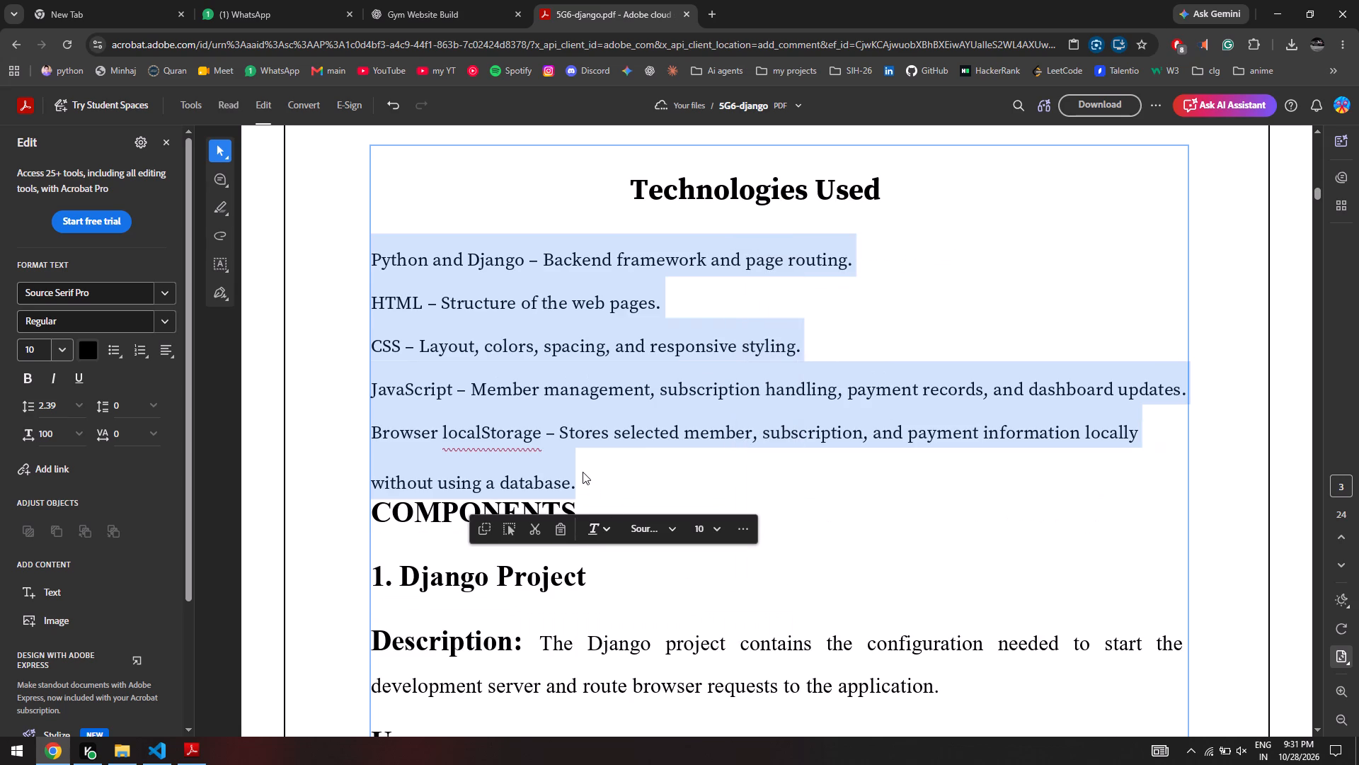
pyautogui.click(582, 471)
# Correct the flagged word localStorage in the page 3 technology list to the suggested spelling local Storage.
pyautogui.click(496, 434)
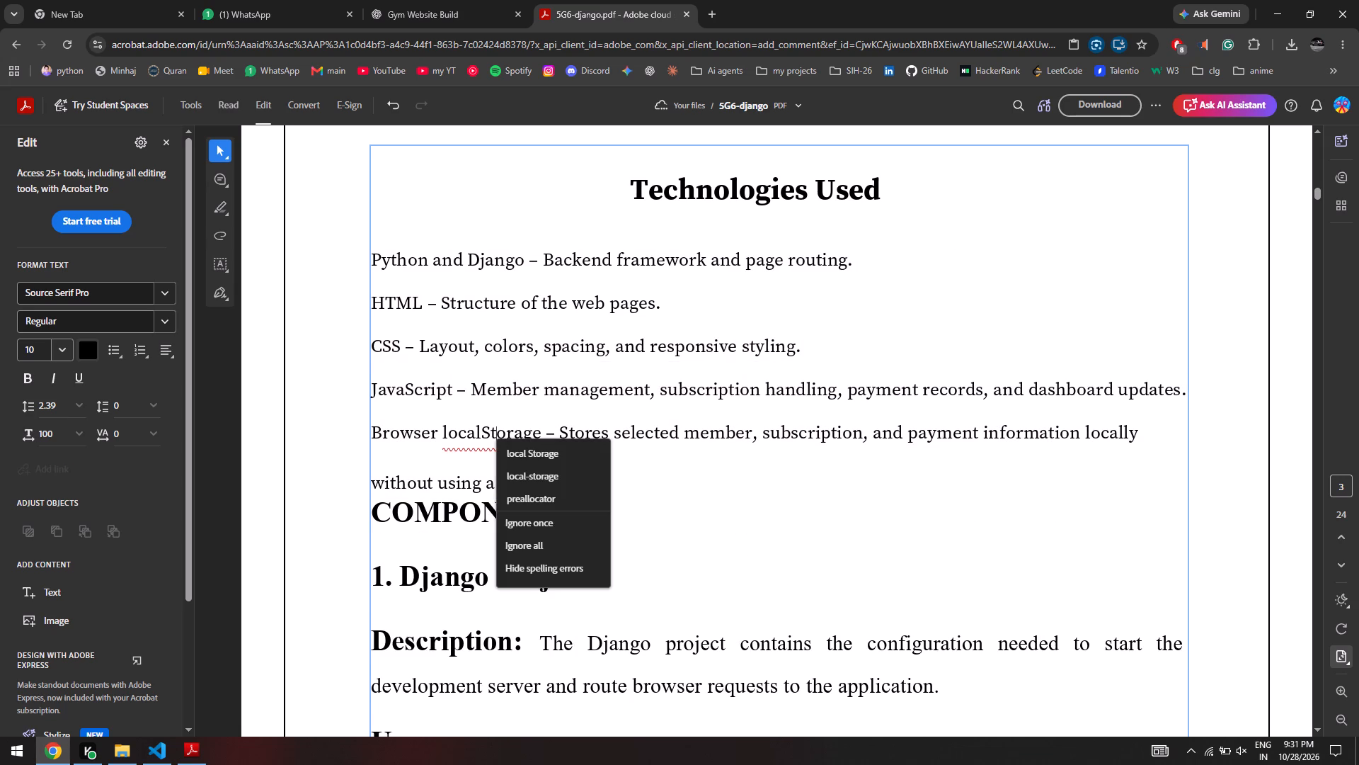
pyautogui.click(558, 445)
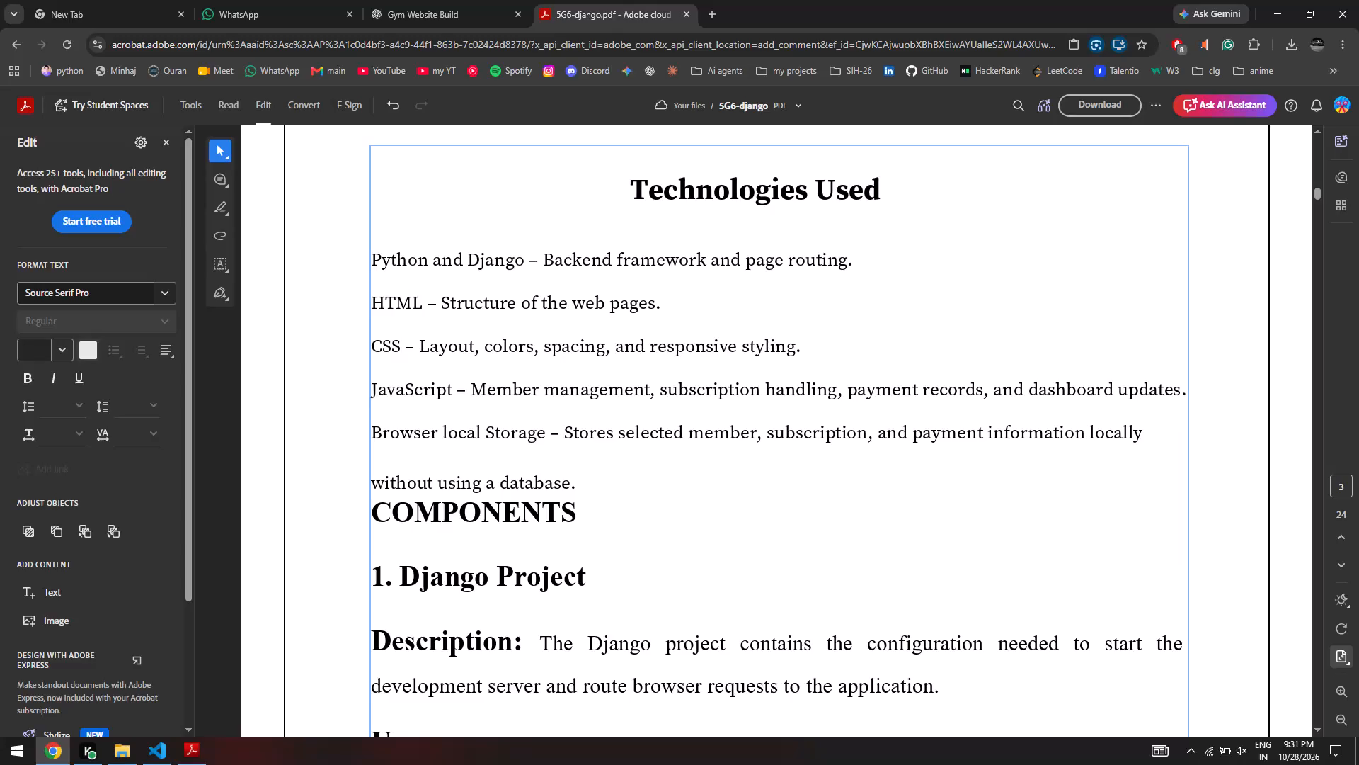
# Indent the COMPONENTS heading on page 3 by four tab stops toward the centre of the line.
pyautogui.click(376, 510)
pyautogui.click(376, 510)
pyautogui.click(376, 510)
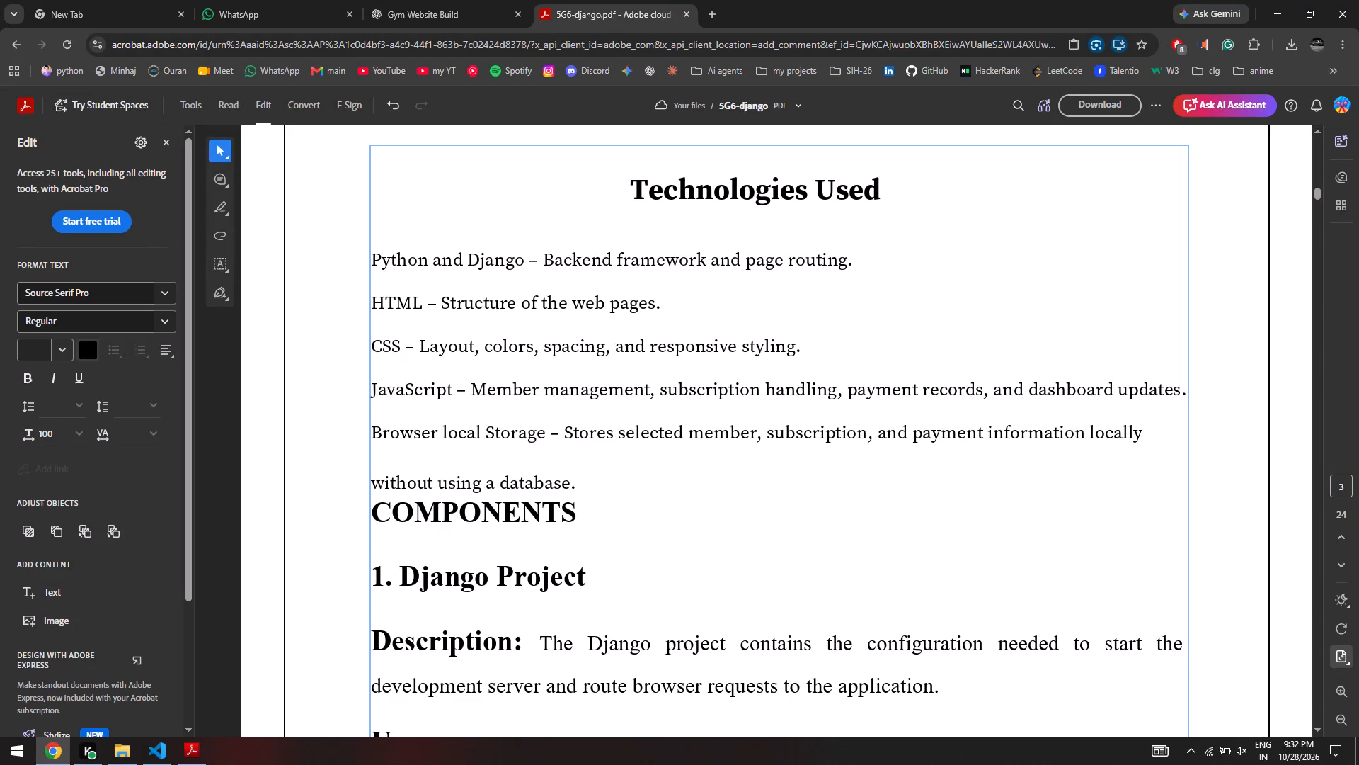
pyautogui.press('Tab')
pyautogui.press('Tab')
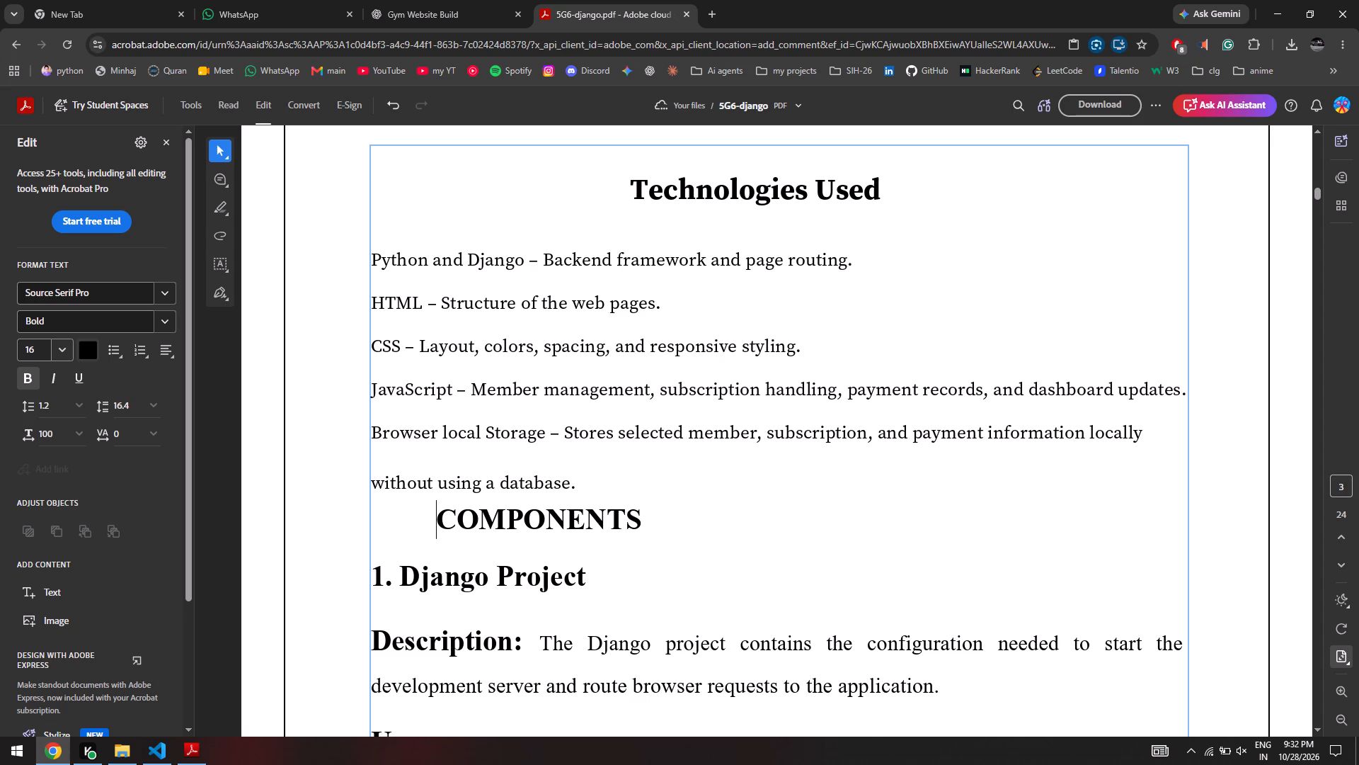
pyautogui.press('Tab')
pyautogui.press('Tab')
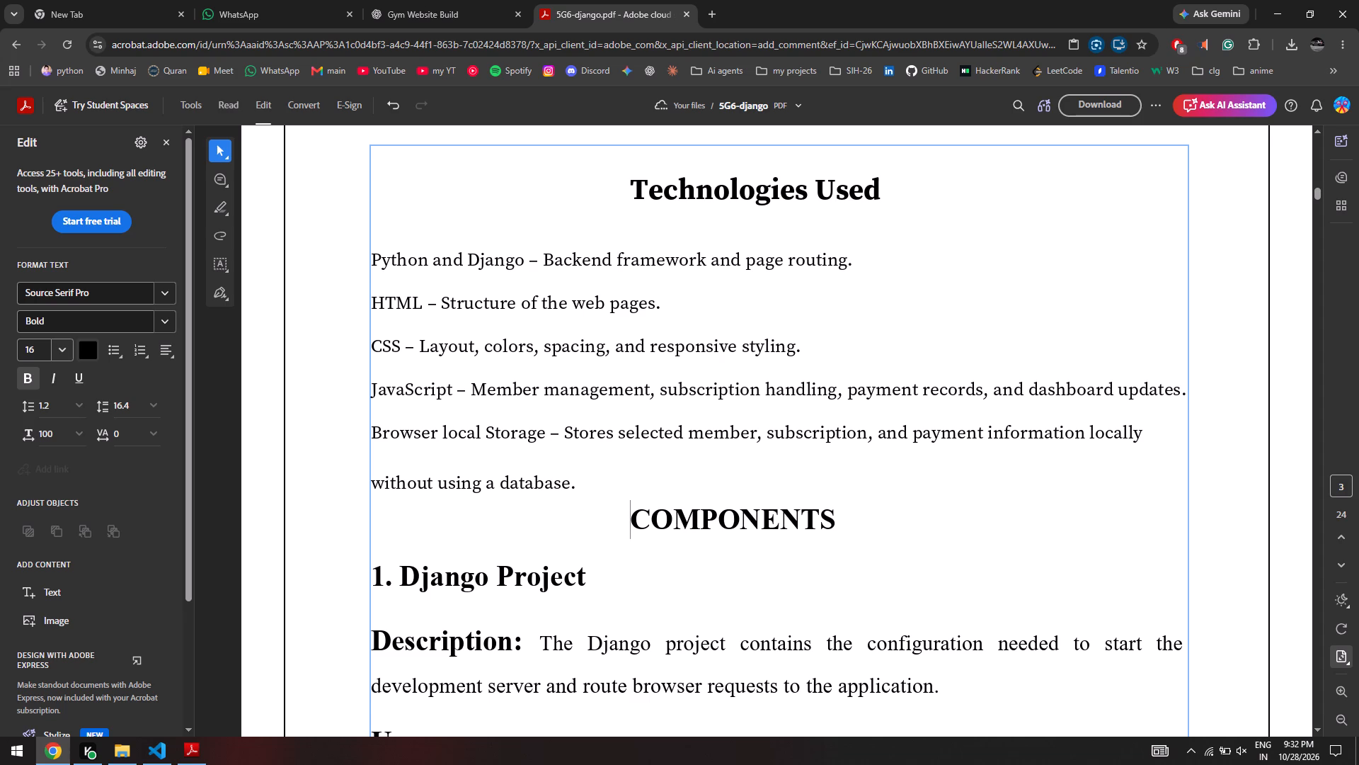
# Examine the remaining component sections from Django Project on page 3 through Django View and its description on page 4.
pyautogui.scroll(-5, 413, 508)
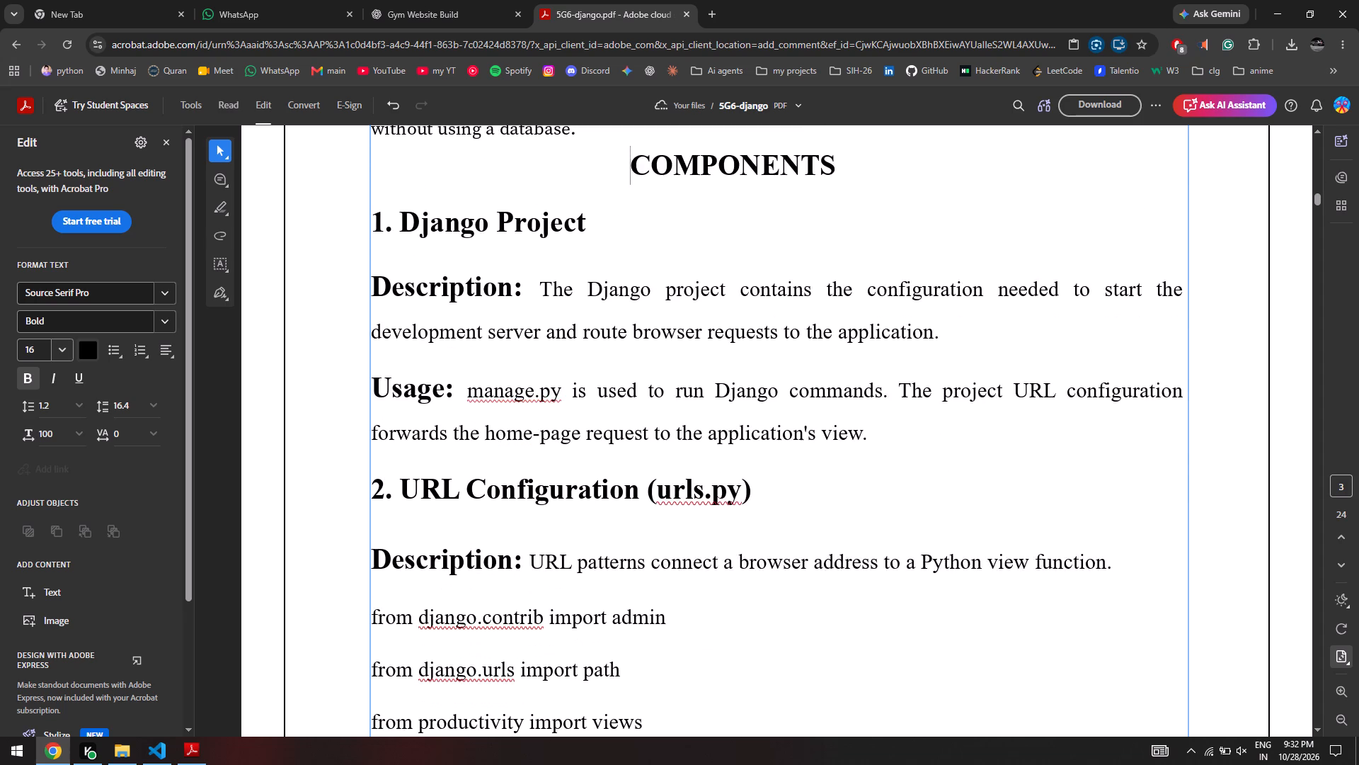
pyautogui.scroll(-2, 415, 504)
pyautogui.hotkey('alt', 'Tab')
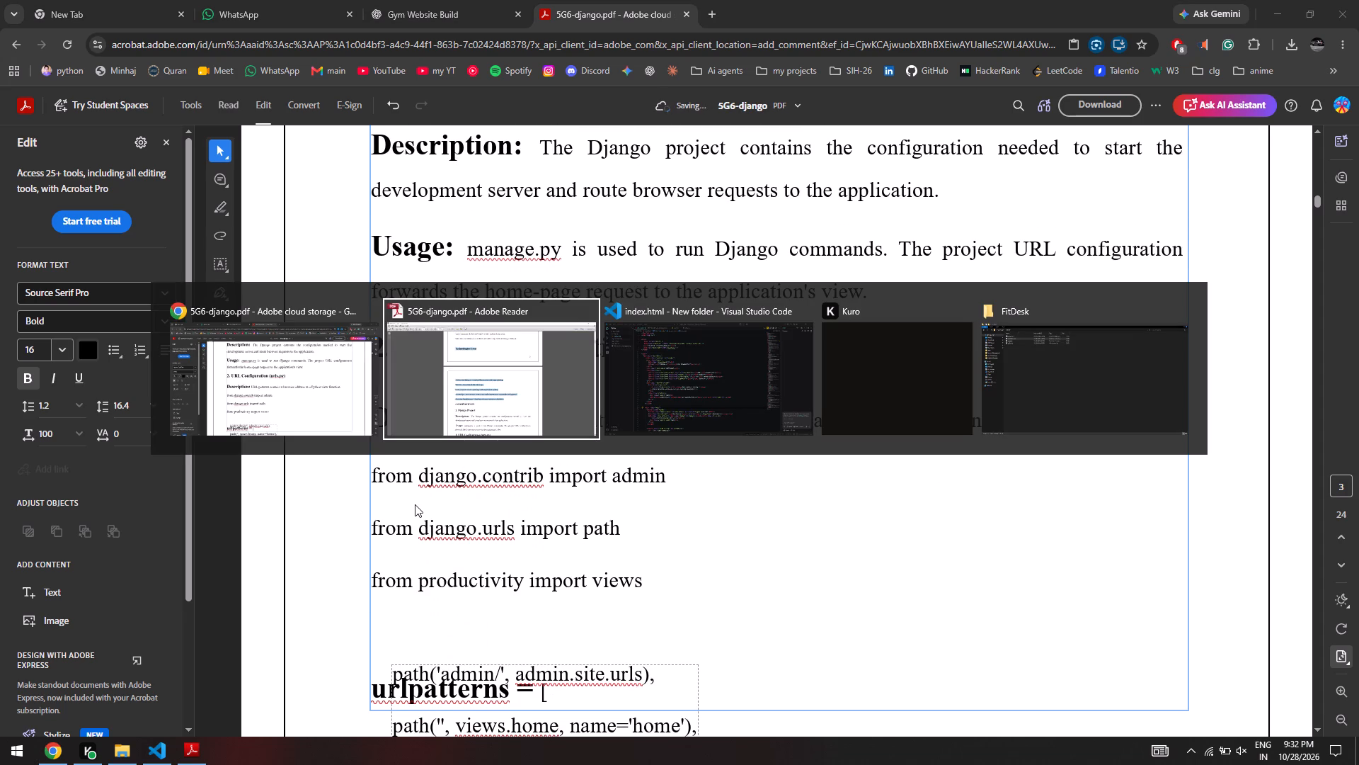
pyautogui.keyDown('alt'); pyautogui.click(333, 375); pyautogui.keyUp('alt')
pyautogui.scroll(-6, 501, 557)
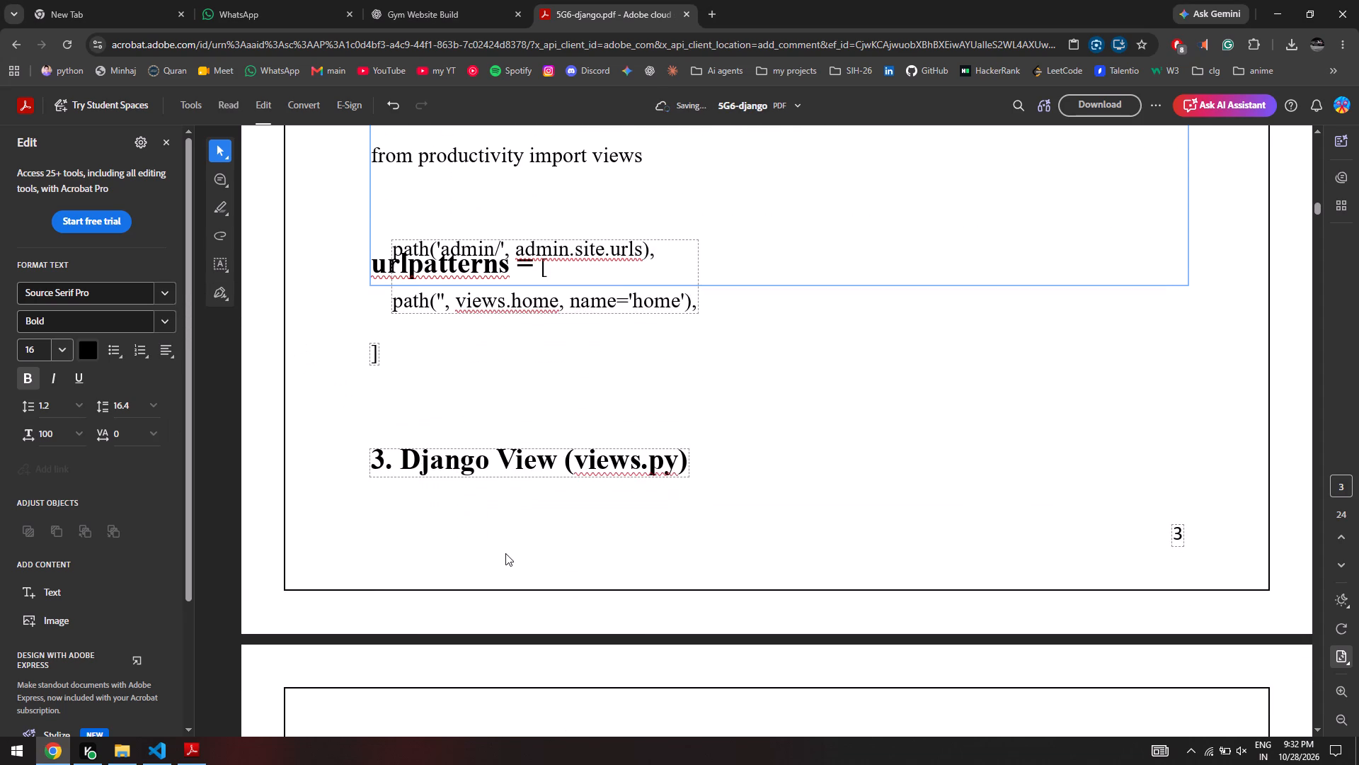
pyautogui.scroll(3, 510, 559)
pyautogui.scroll(-9, 510, 559)
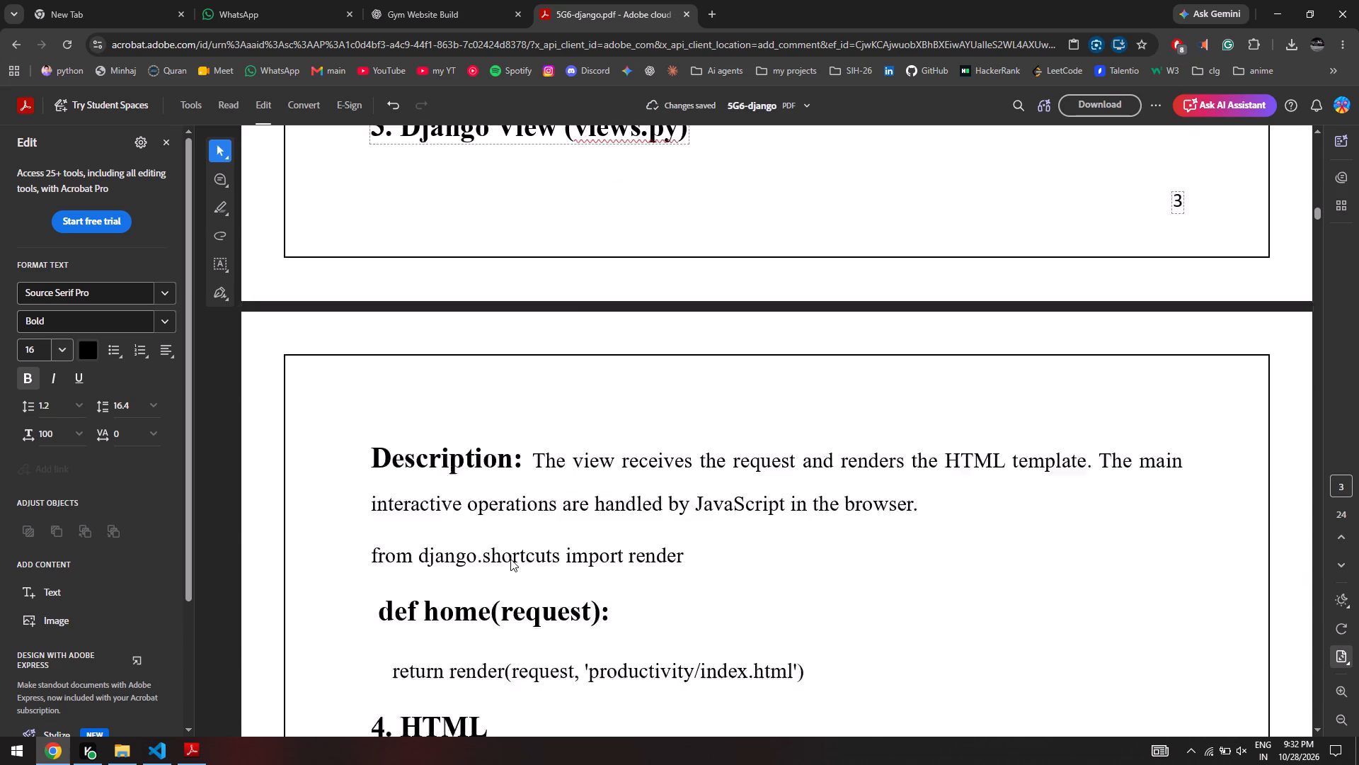
pyautogui.scroll(5, 510, 559)
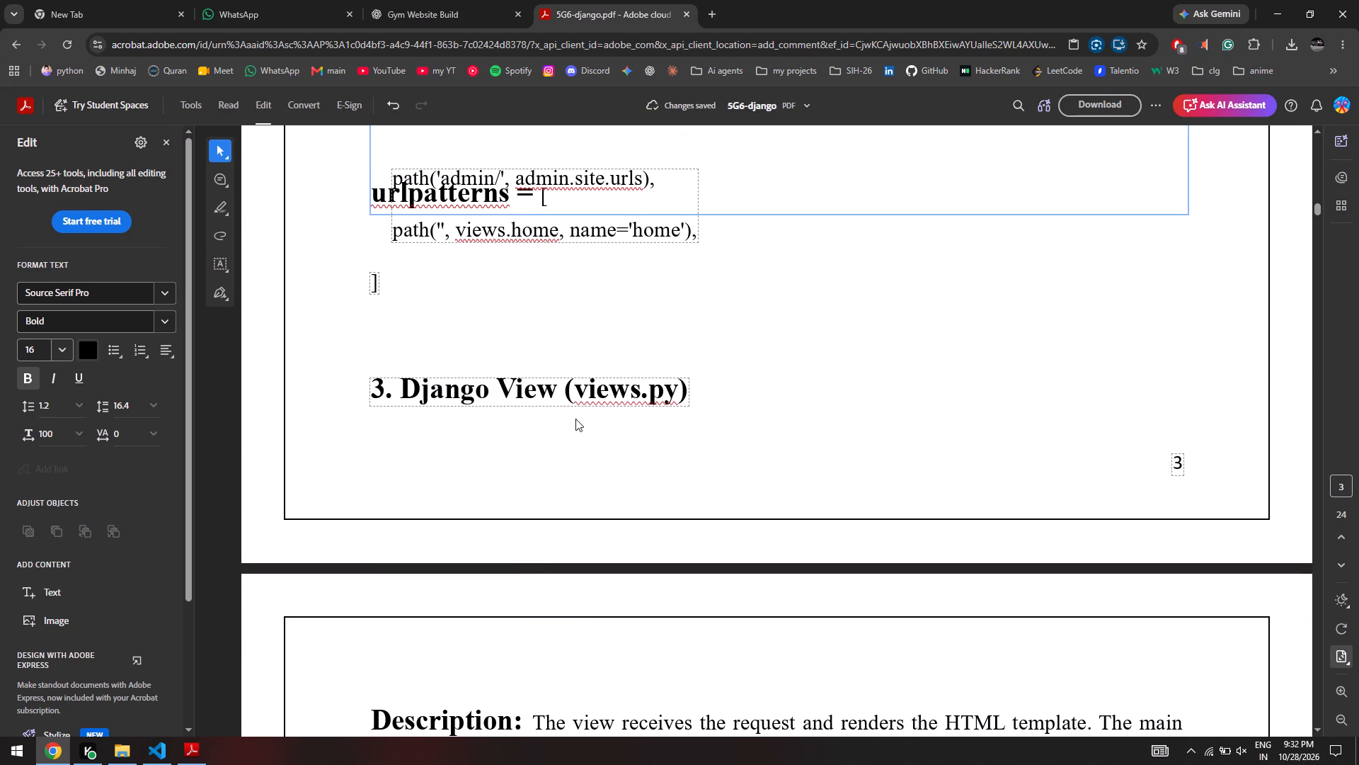
pyautogui.scroll(-3, 588, 442)
# Switch to the original PDF in Adobe Reader and examine its layout and text from COMPONENTS on page 3 to HOW IT WORKS on page 5.
pyautogui.hotkey('alt', 'Tab')
pyautogui.scroll(-4, 558, 492)
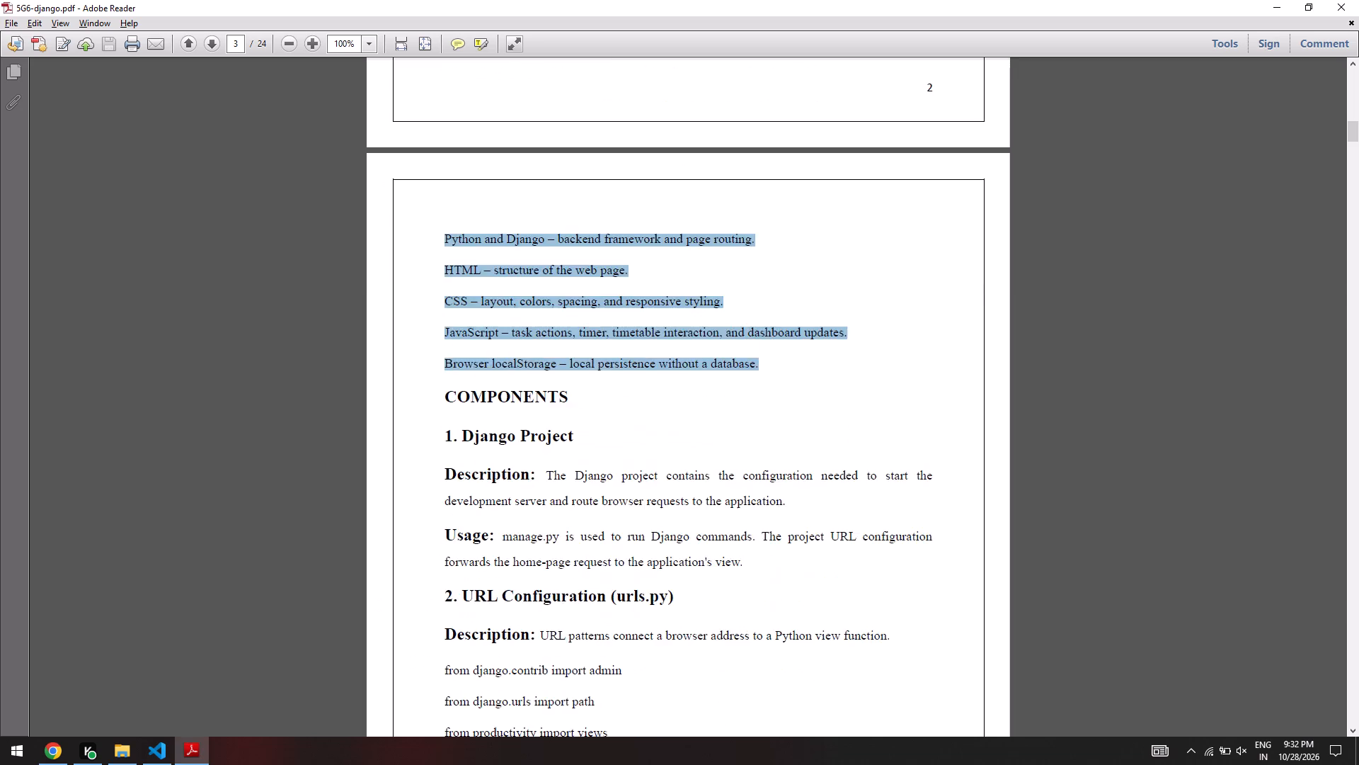
pyautogui.scroll(-10, 558, 492)
pyautogui.scroll(-12, 558, 492)
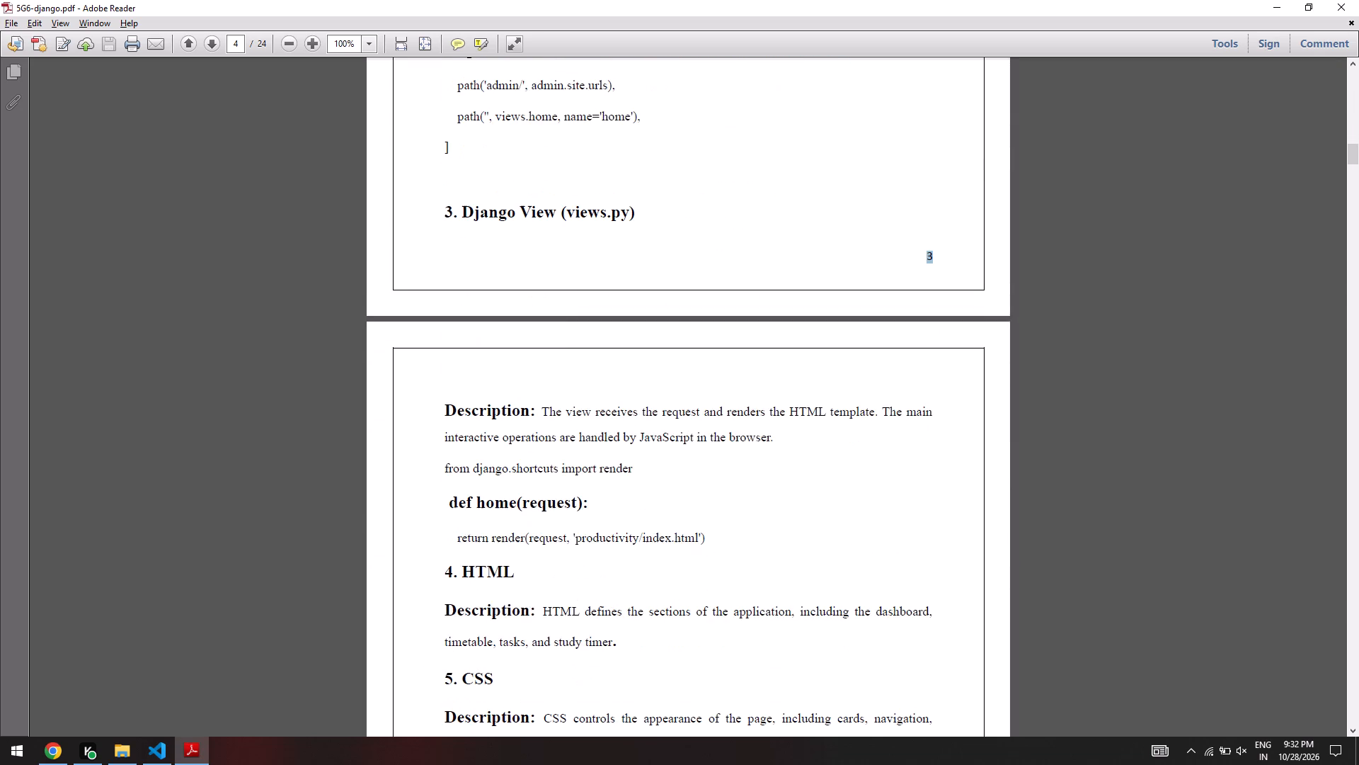
pyautogui.scroll(-4, 558, 492)
pyautogui.scroll(20, 558, 492)
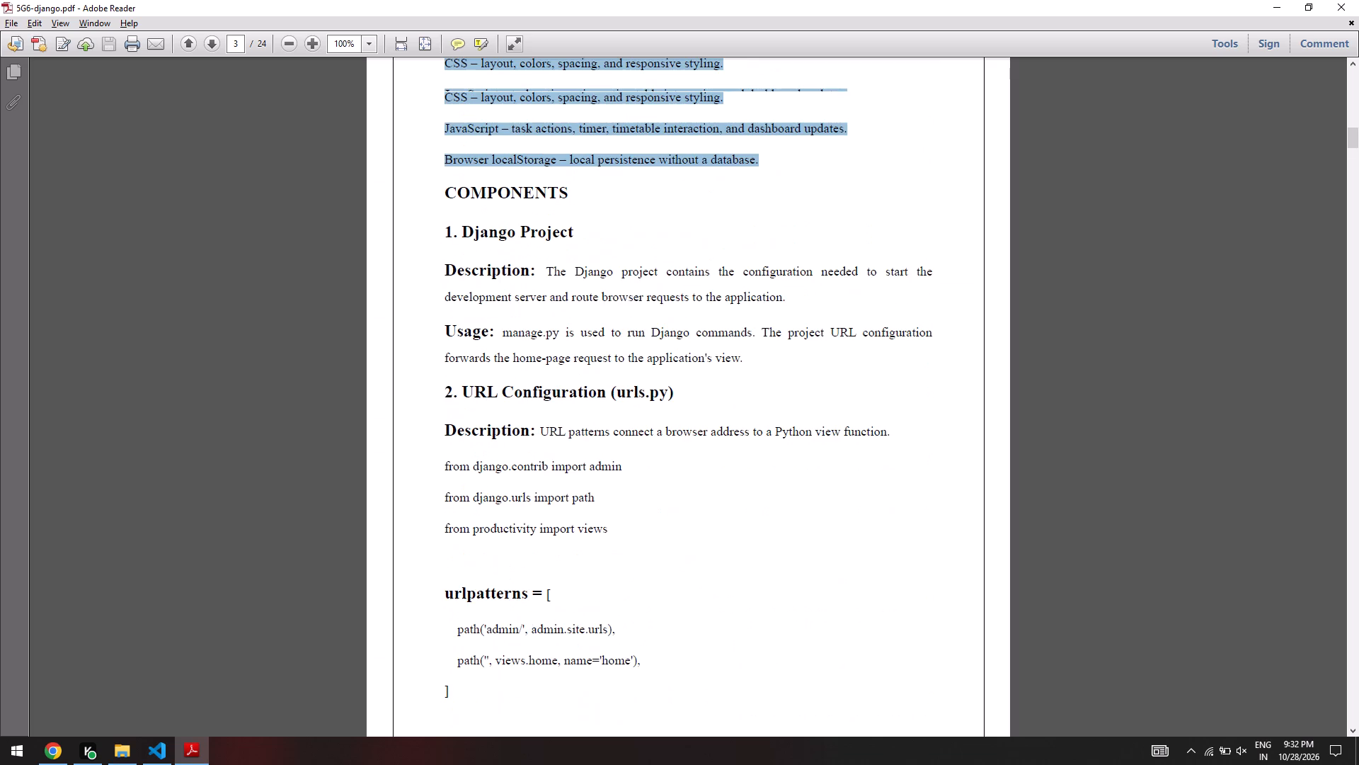
pyautogui.scroll(-7, 558, 492)
pyautogui.click(558, 492)
pyautogui.scroll(-10, 558, 492)
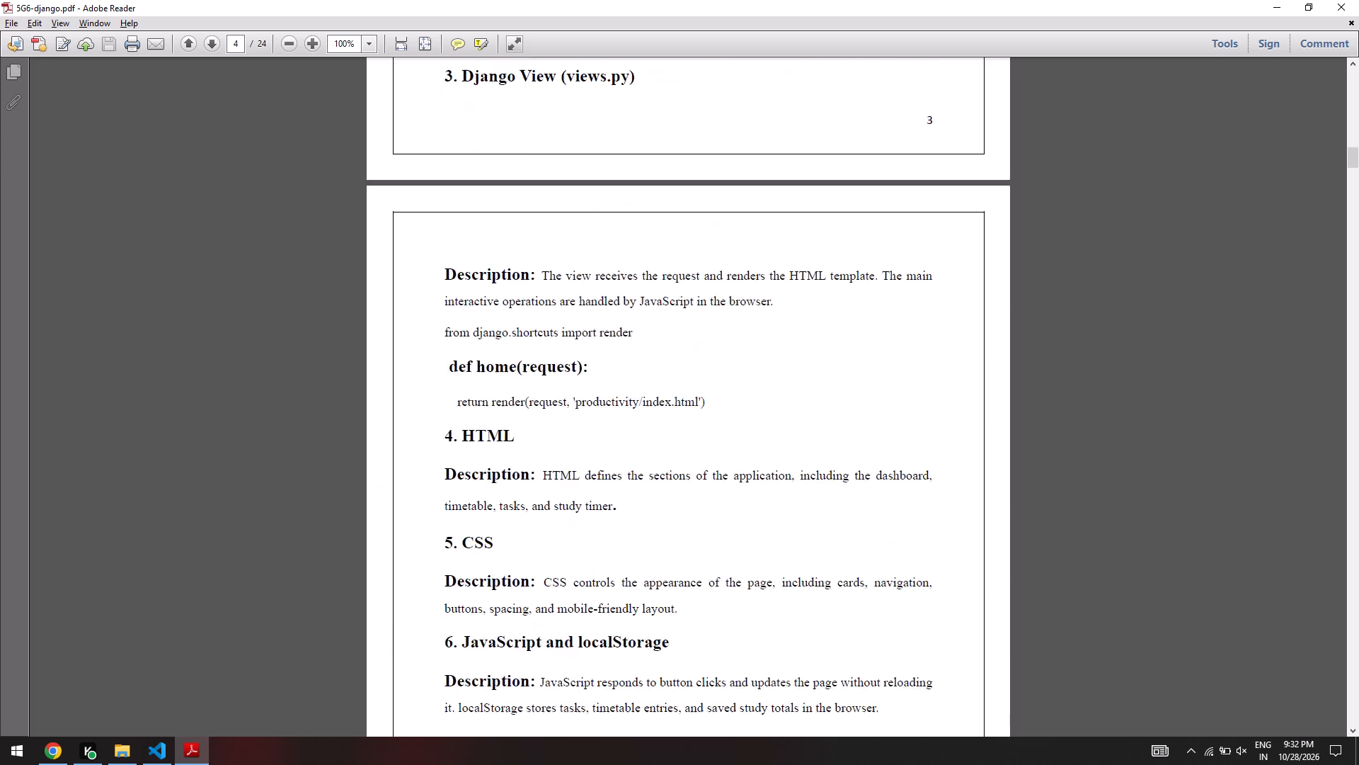
pyautogui.scroll(-20, 558, 492)
pyautogui.scroll(-5, 558, 492)
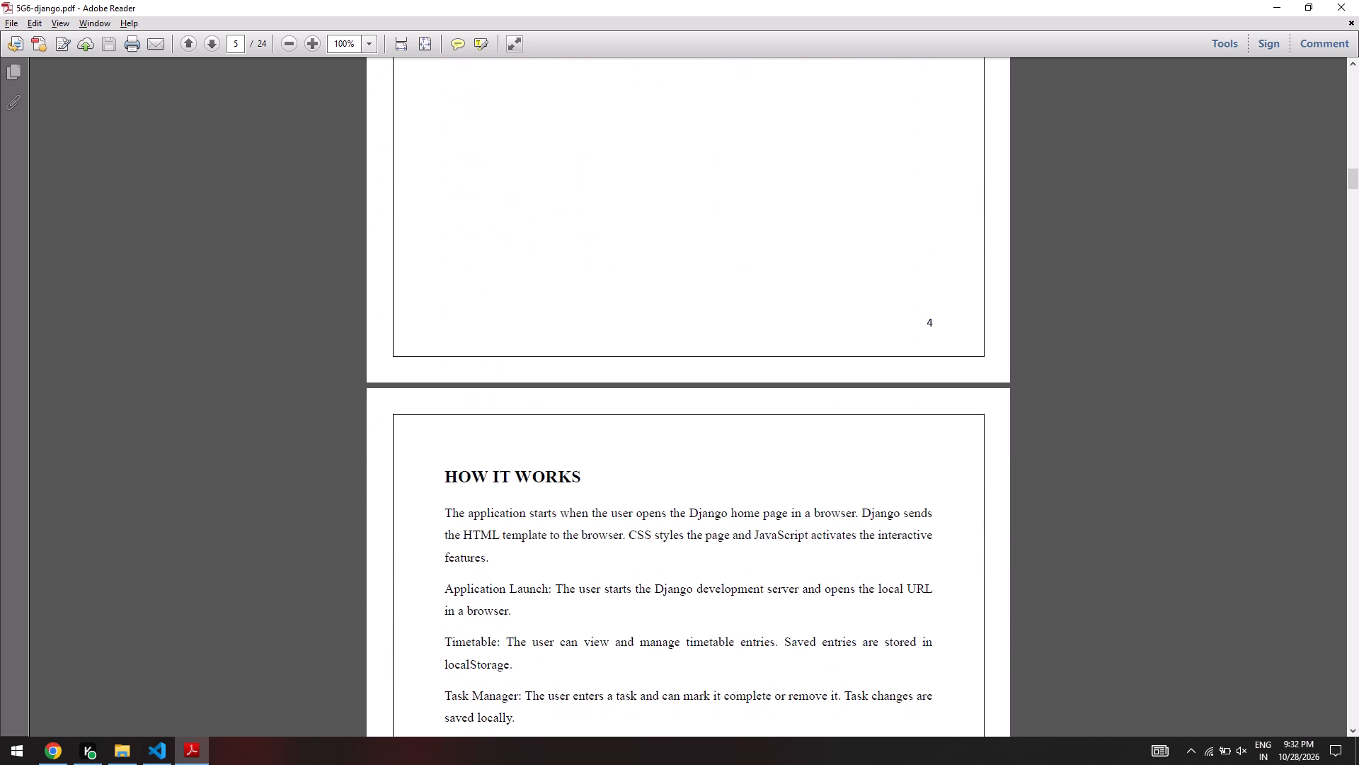
pyautogui.scroll(20, 558, 492)
pyautogui.hotkey('alt', 'Tab')
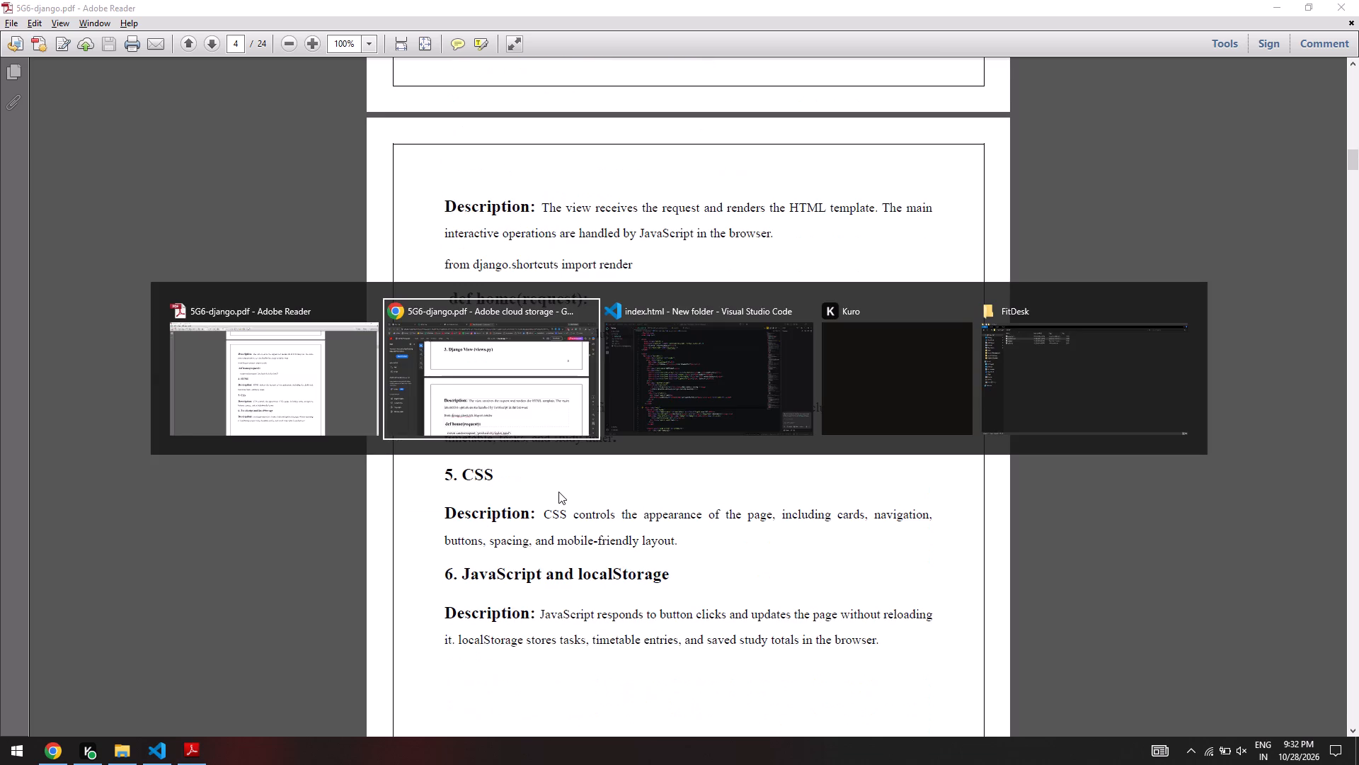
pyautogui.scroll(-2, 560, 535)
pyautogui.hotkey('alt', 'Tab')
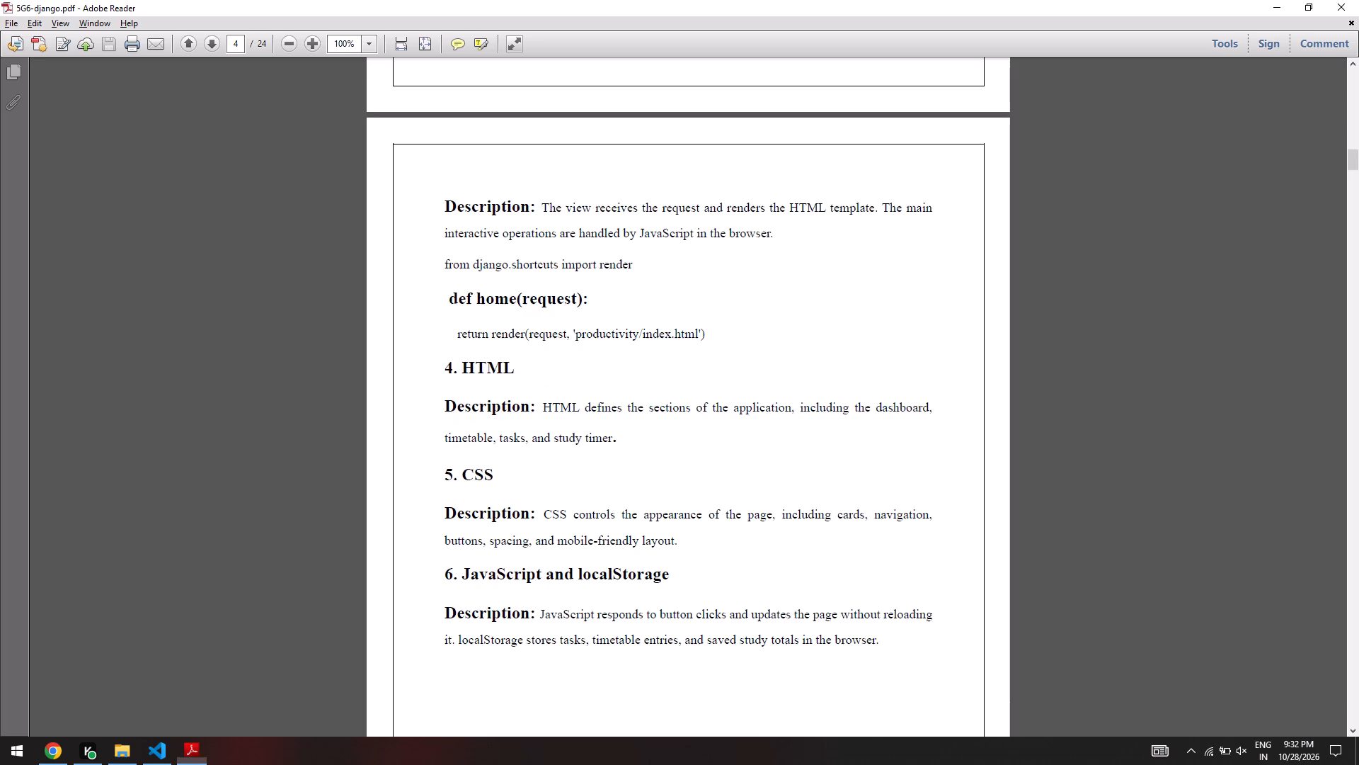
pyautogui.scroll(-5, 560, 535)
pyautogui.scroll(6, 560, 535)
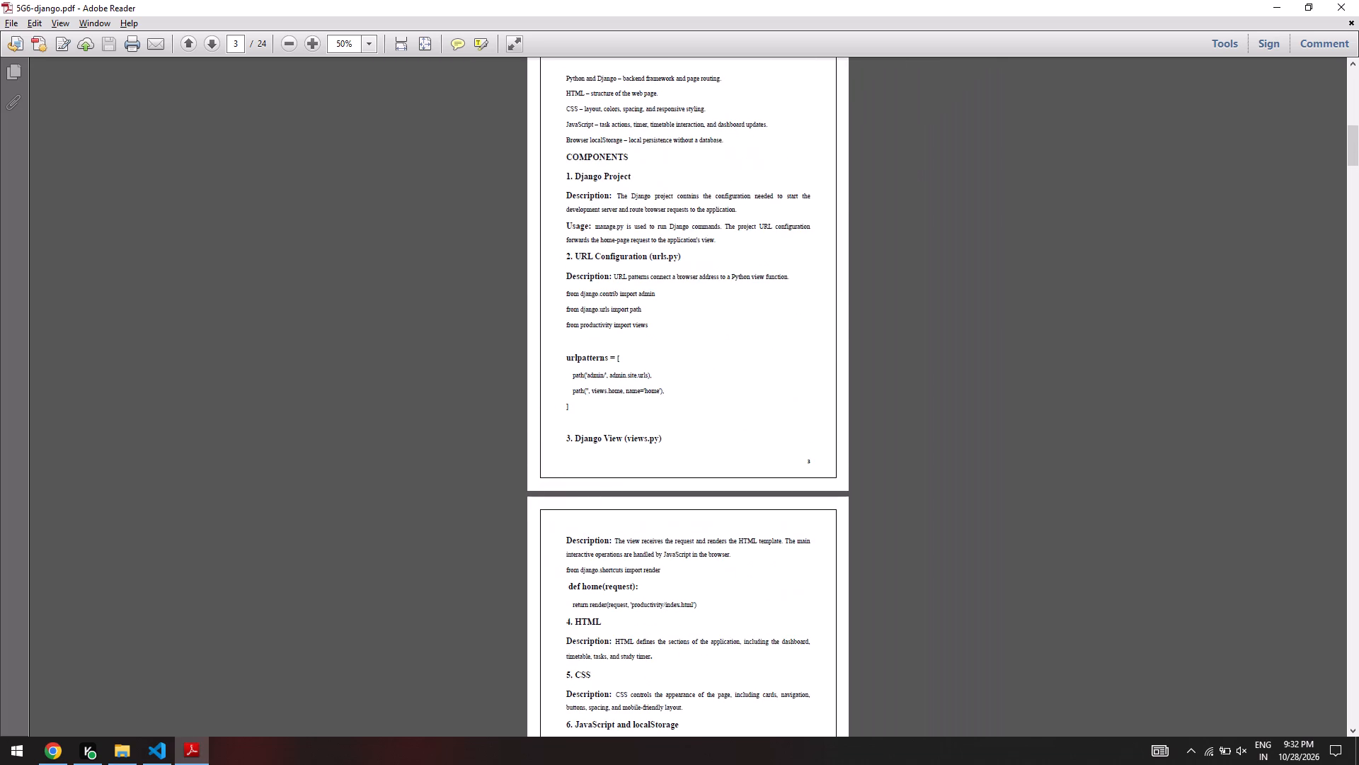
pyautogui.moveTo(568, 158); pyautogui.dragTo(672, 482)
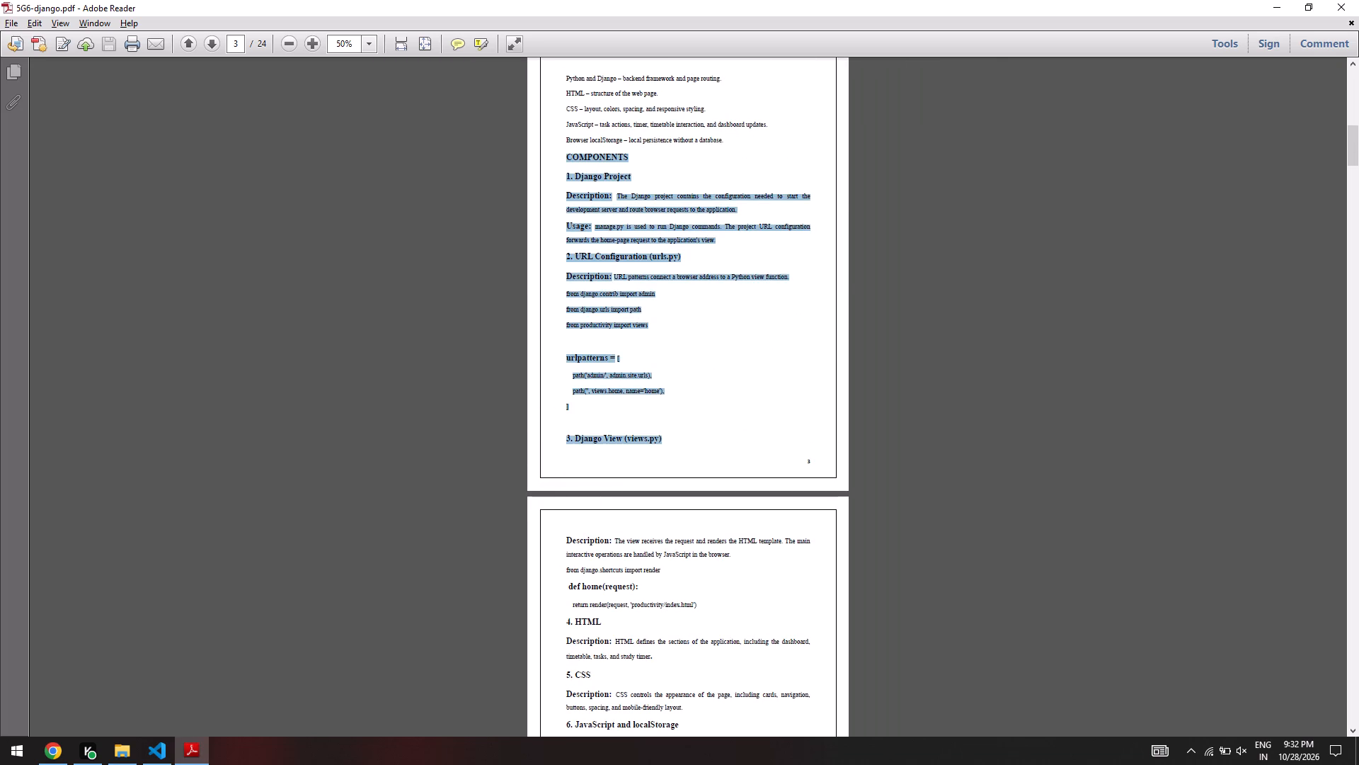
pyautogui.moveTo(672, 482); pyautogui.dragTo(699, 732)
pyautogui.scroll(-4, 672, 488)
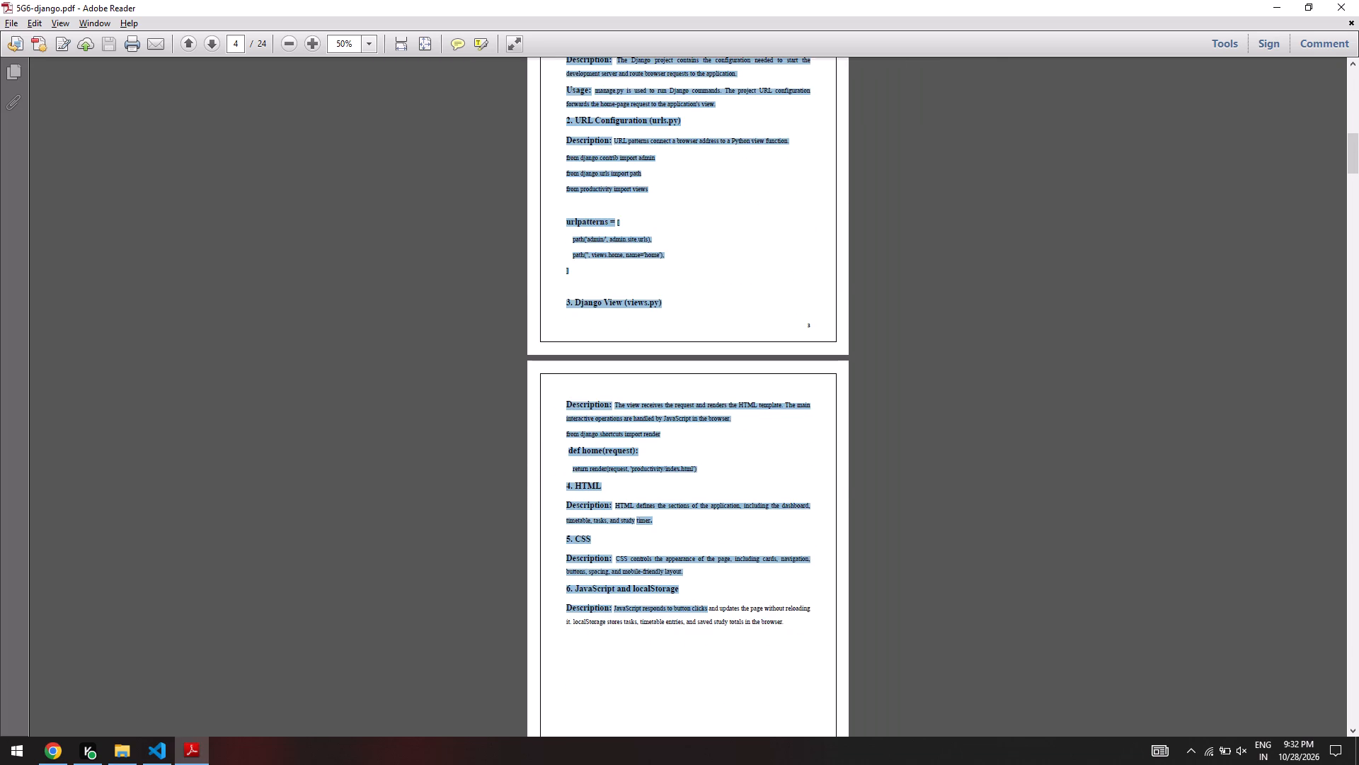
pyautogui.keyDown('ctrl'); pyautogui.moveTo(705, 606); pyautogui.dragTo(789, 623); pyautogui.keyUp('ctrl')
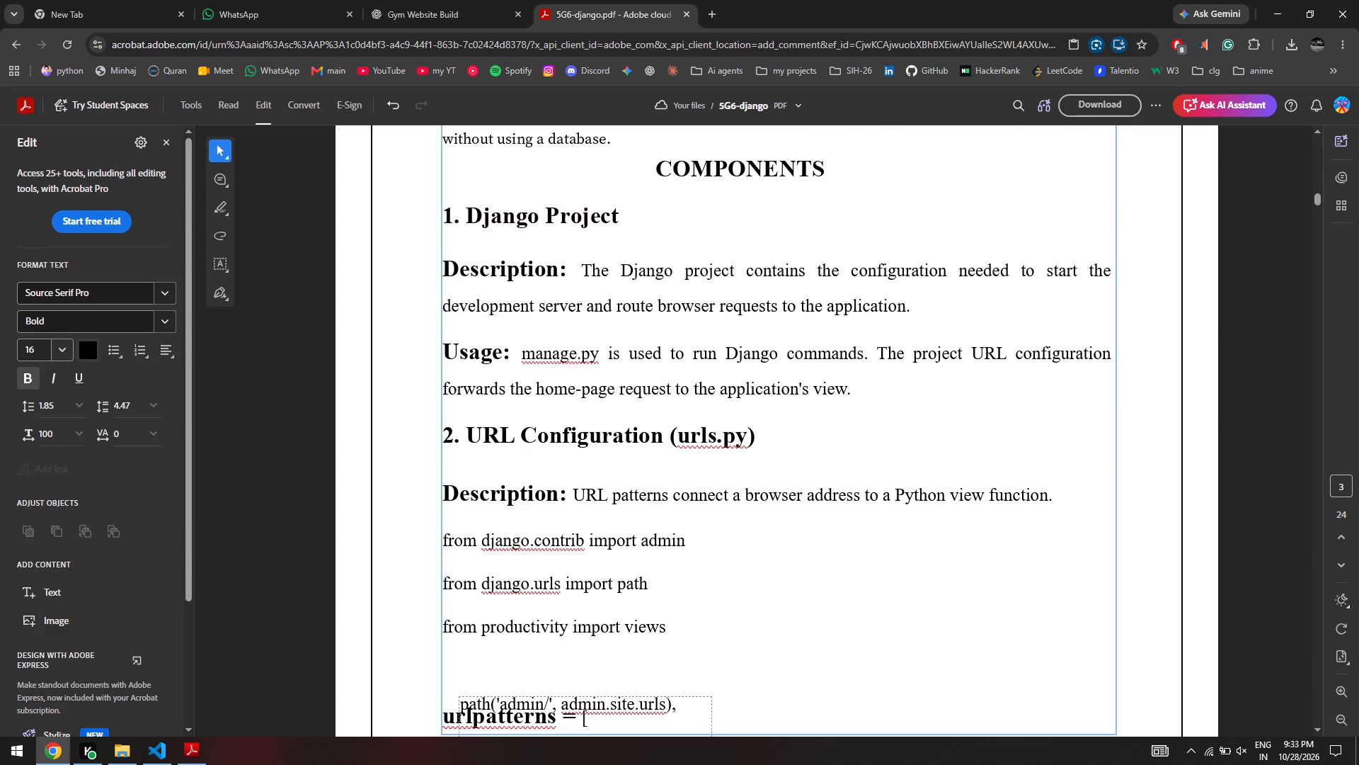
pyautogui.moveTo(570, 271); pyautogui.dragTo(437, 212)
pyautogui.press('BackSpace')
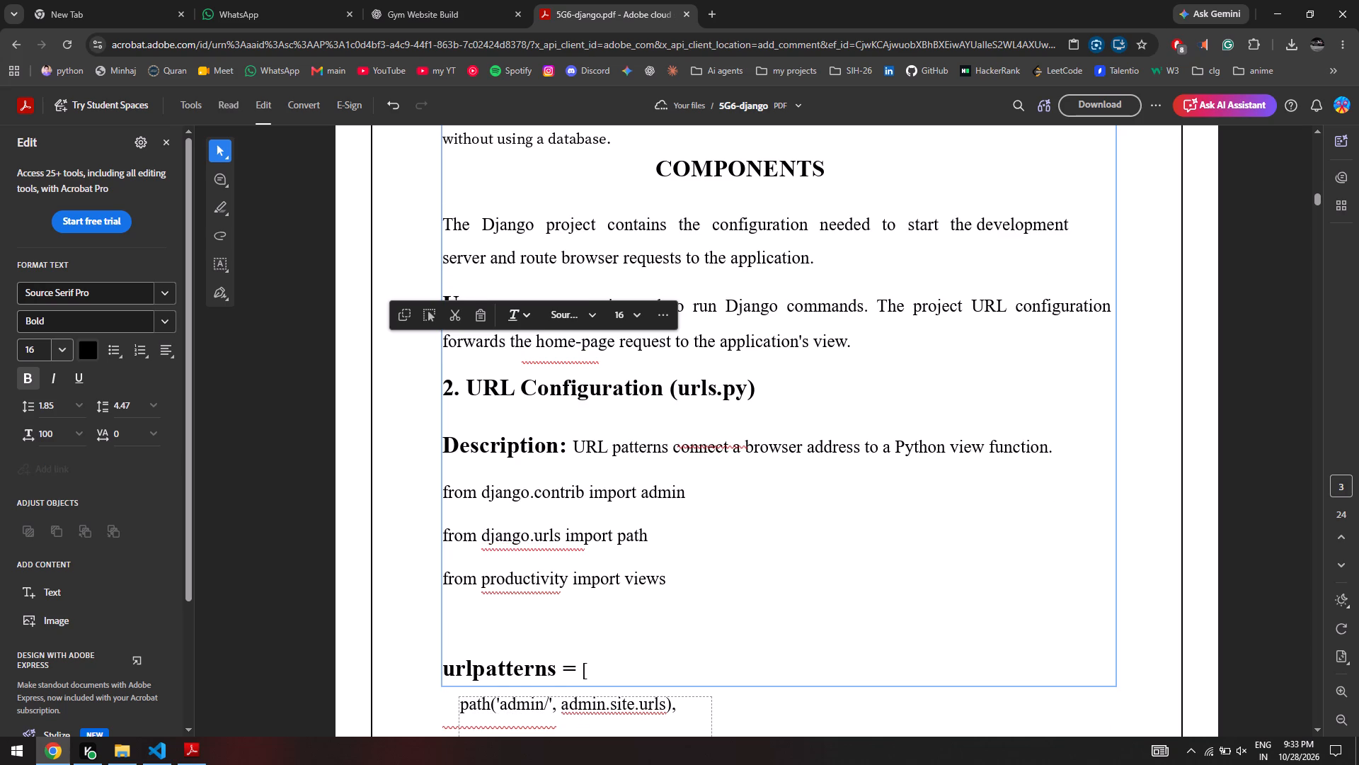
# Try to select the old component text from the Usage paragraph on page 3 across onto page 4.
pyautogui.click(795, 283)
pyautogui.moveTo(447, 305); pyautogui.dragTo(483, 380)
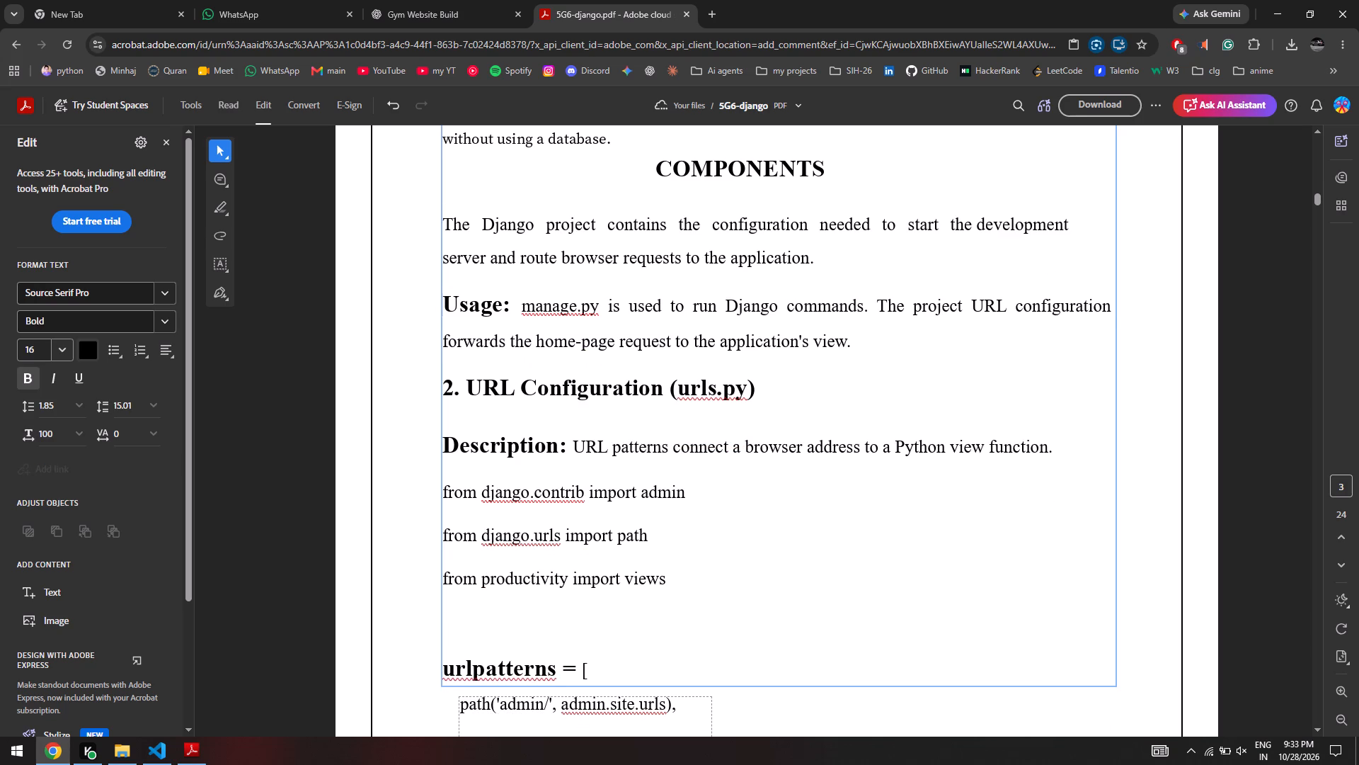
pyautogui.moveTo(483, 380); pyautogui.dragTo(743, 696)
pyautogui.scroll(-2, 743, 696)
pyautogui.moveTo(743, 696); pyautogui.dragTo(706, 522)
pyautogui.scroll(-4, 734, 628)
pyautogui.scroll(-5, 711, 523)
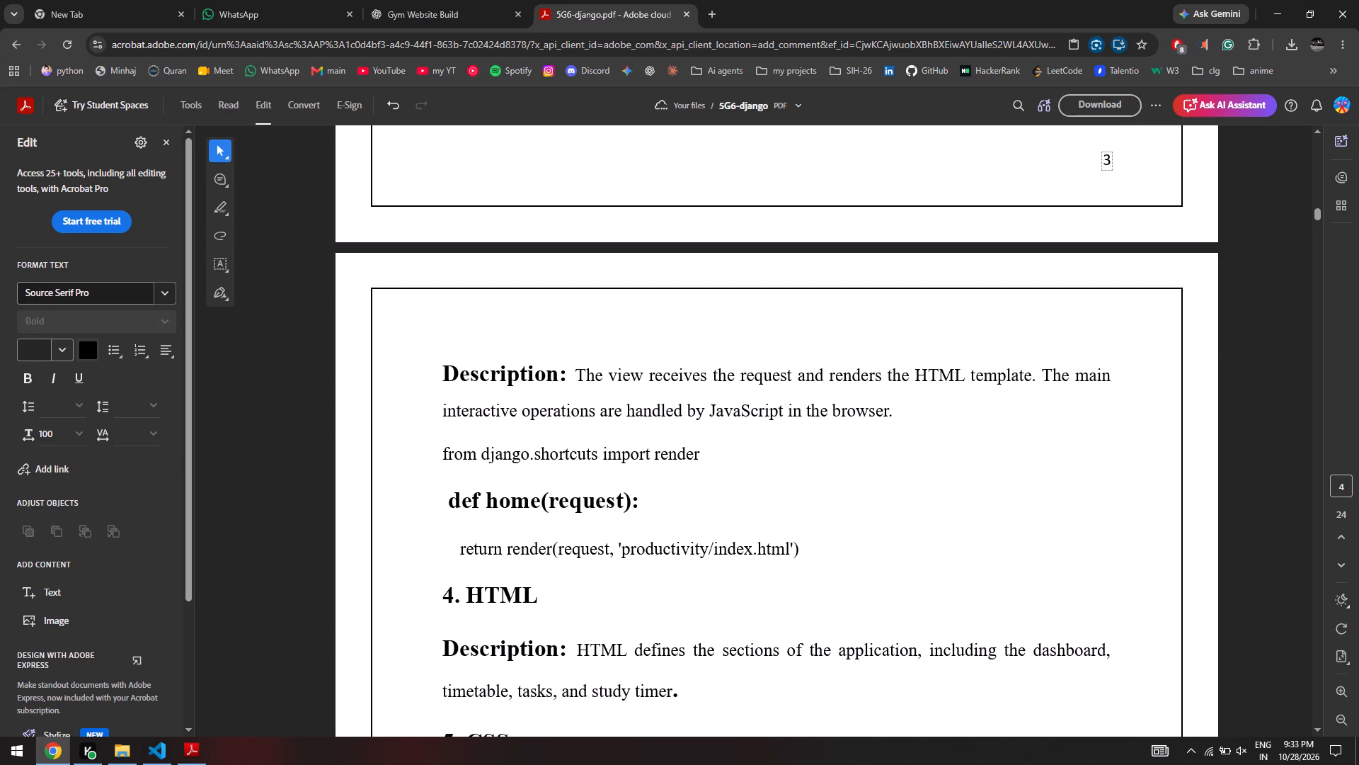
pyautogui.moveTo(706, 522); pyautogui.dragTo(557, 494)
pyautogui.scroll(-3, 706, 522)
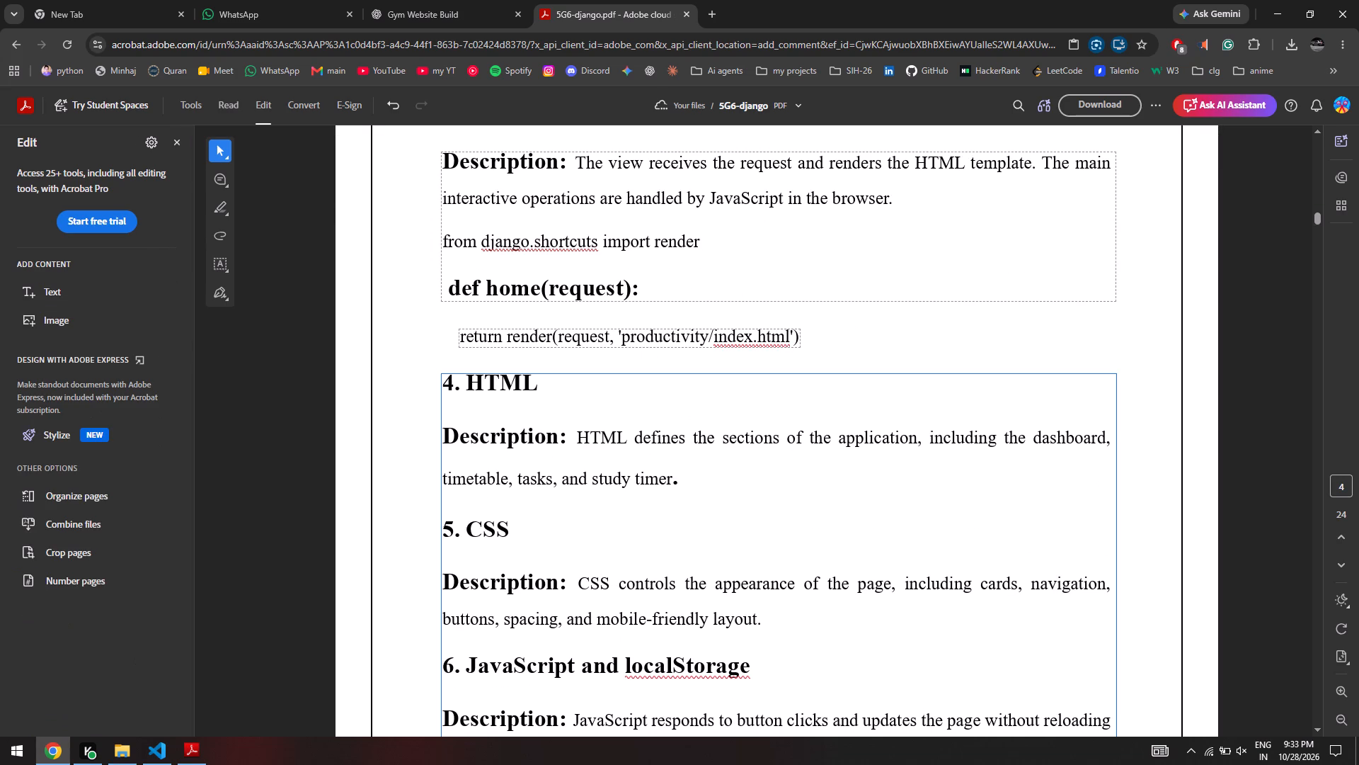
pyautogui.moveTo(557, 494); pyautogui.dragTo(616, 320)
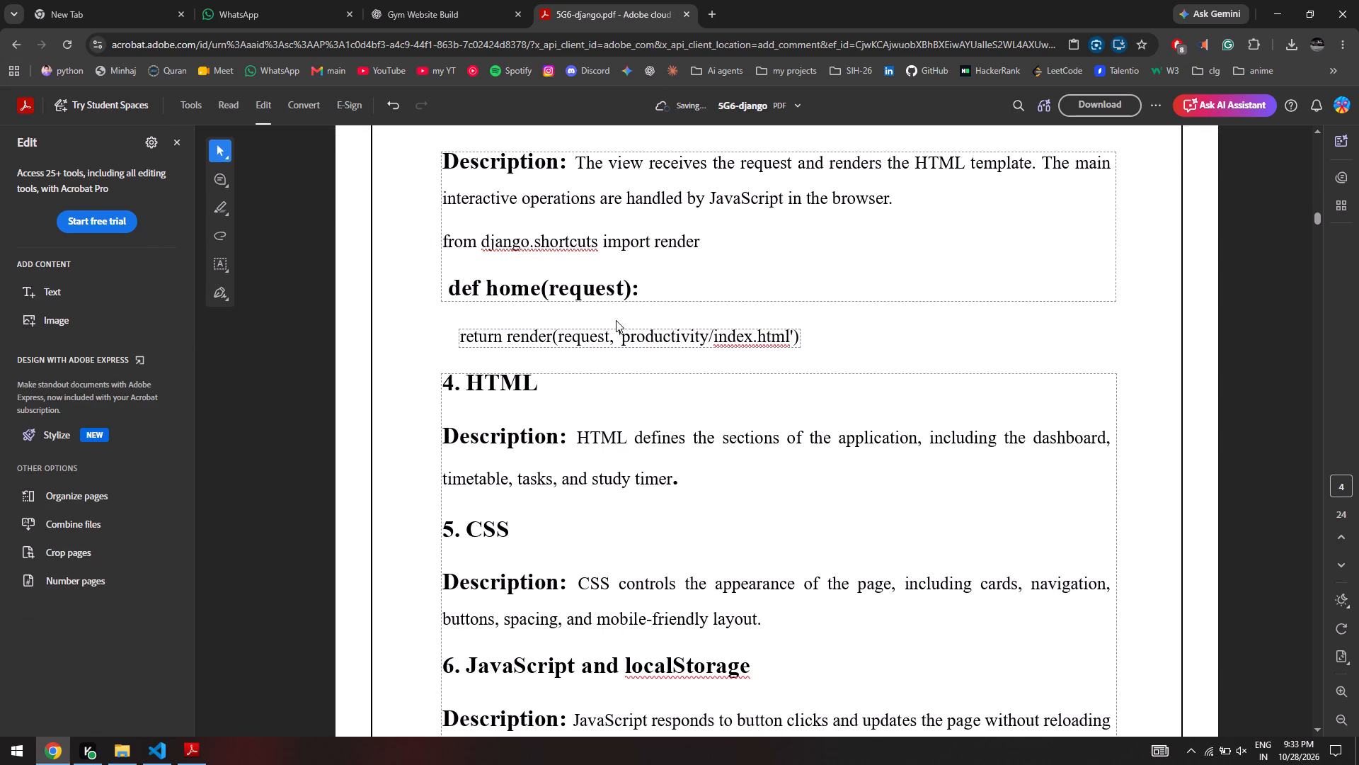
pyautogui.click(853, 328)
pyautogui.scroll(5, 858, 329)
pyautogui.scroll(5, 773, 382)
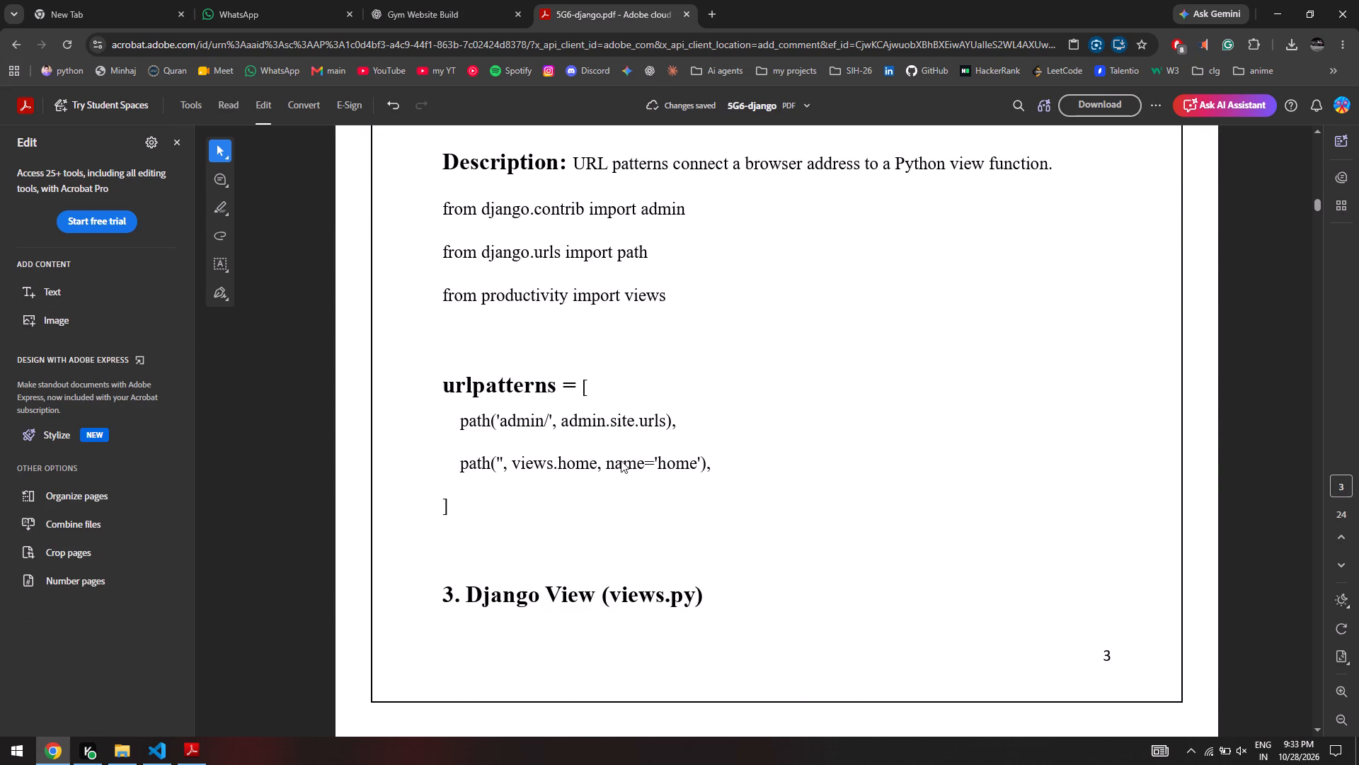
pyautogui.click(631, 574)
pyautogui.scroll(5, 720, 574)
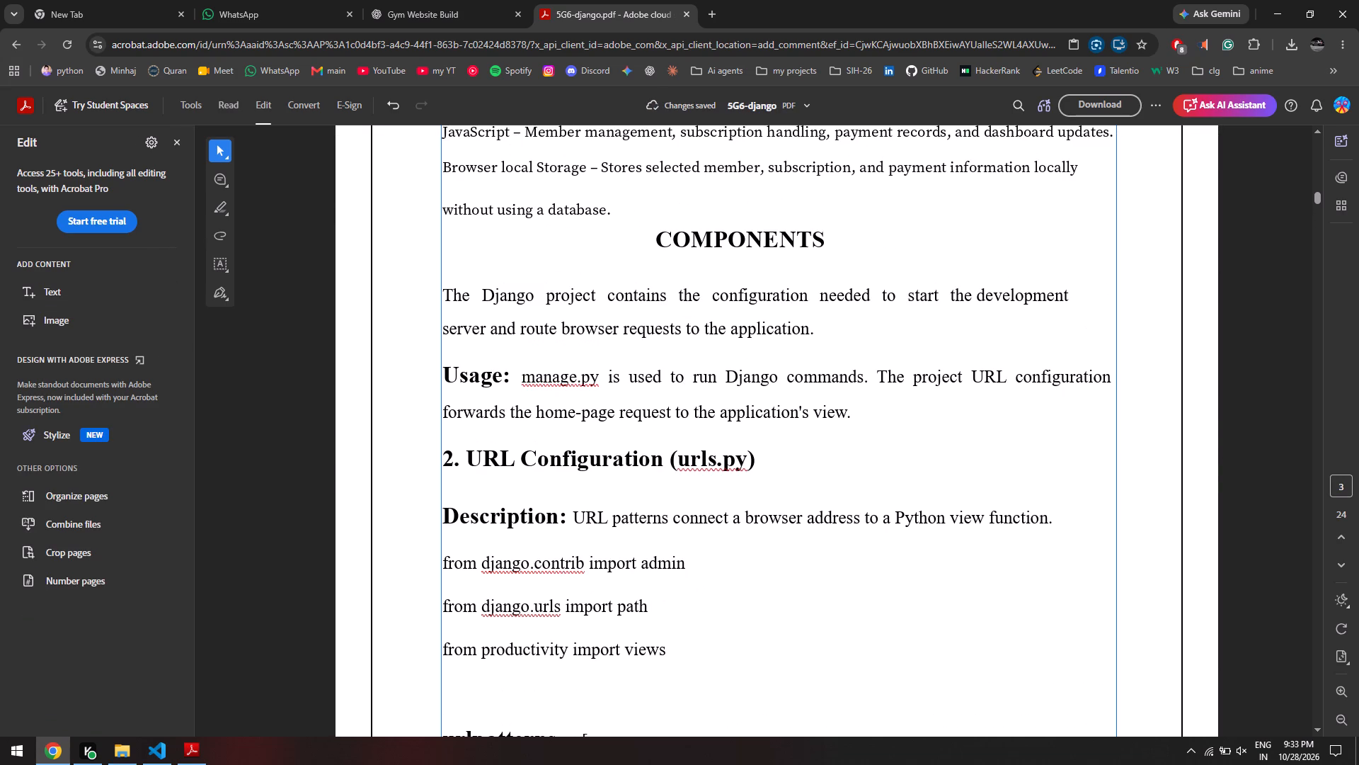
# Delete the old page 3 component text from the Usage paragraph through the "3. Django View (views.py)" heading.
pyautogui.moveTo(446, 373); pyautogui.dragTo(566, 458)
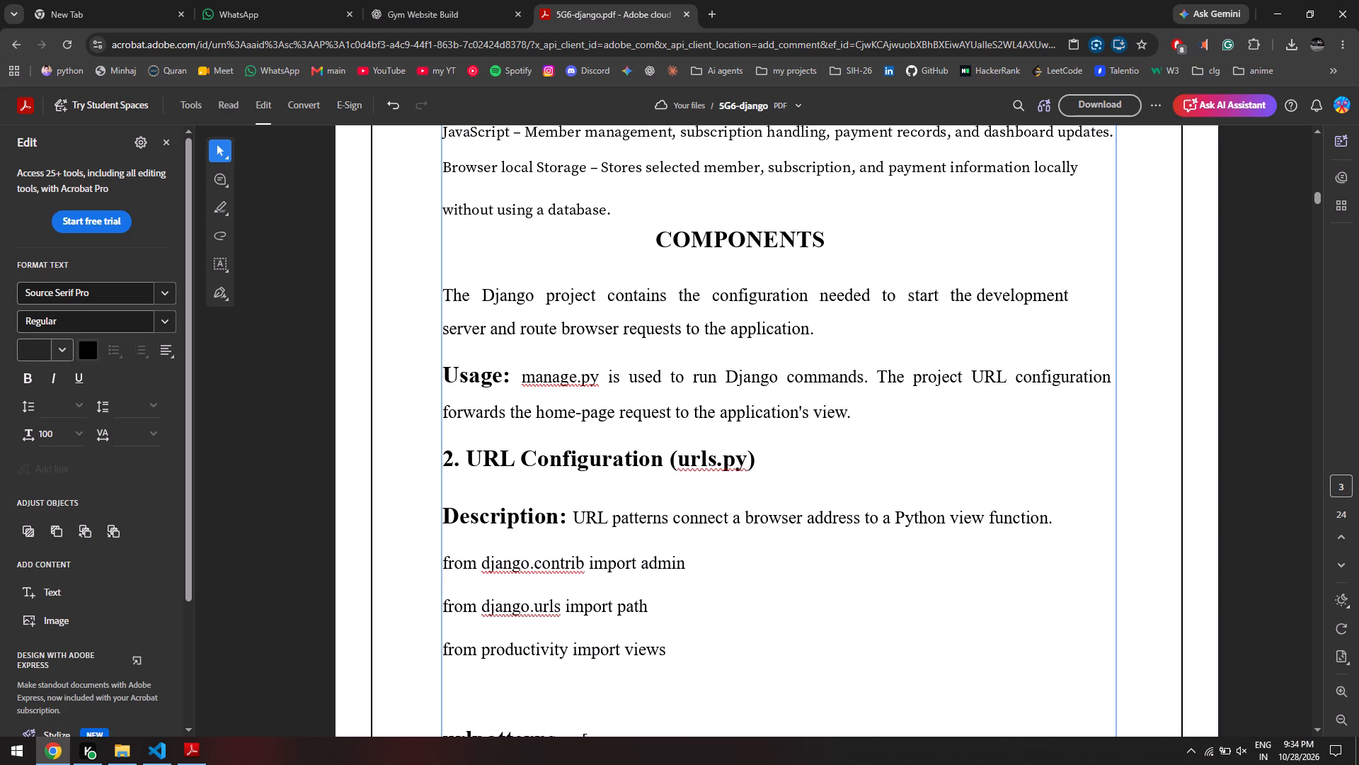
pyautogui.click(447, 370)
pyautogui.moveTo(447, 370); pyautogui.dragTo(526, 469)
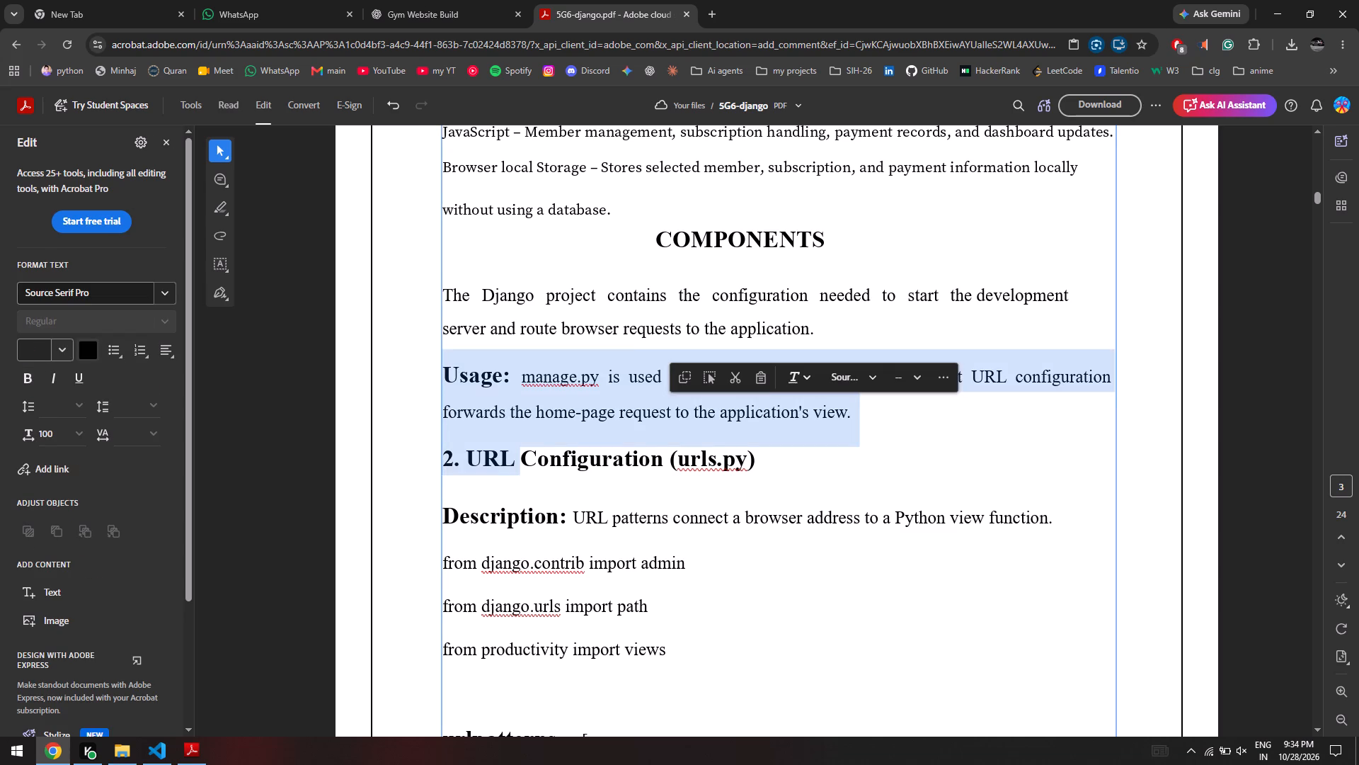
pyautogui.moveTo(526, 469); pyautogui.dragTo(713, 549)
pyautogui.scroll(-5, 568, 515)
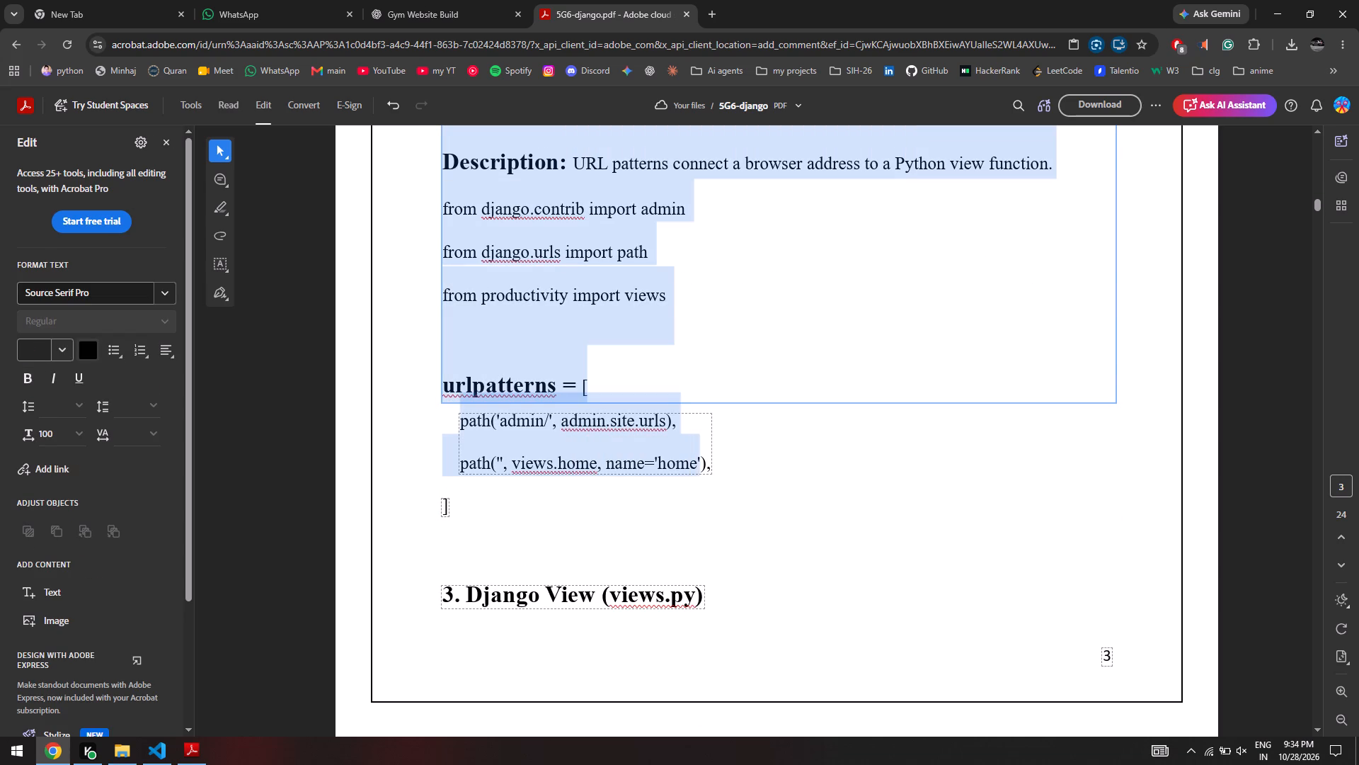
pyautogui.moveTo(713, 549); pyautogui.dragTo(710, 603)
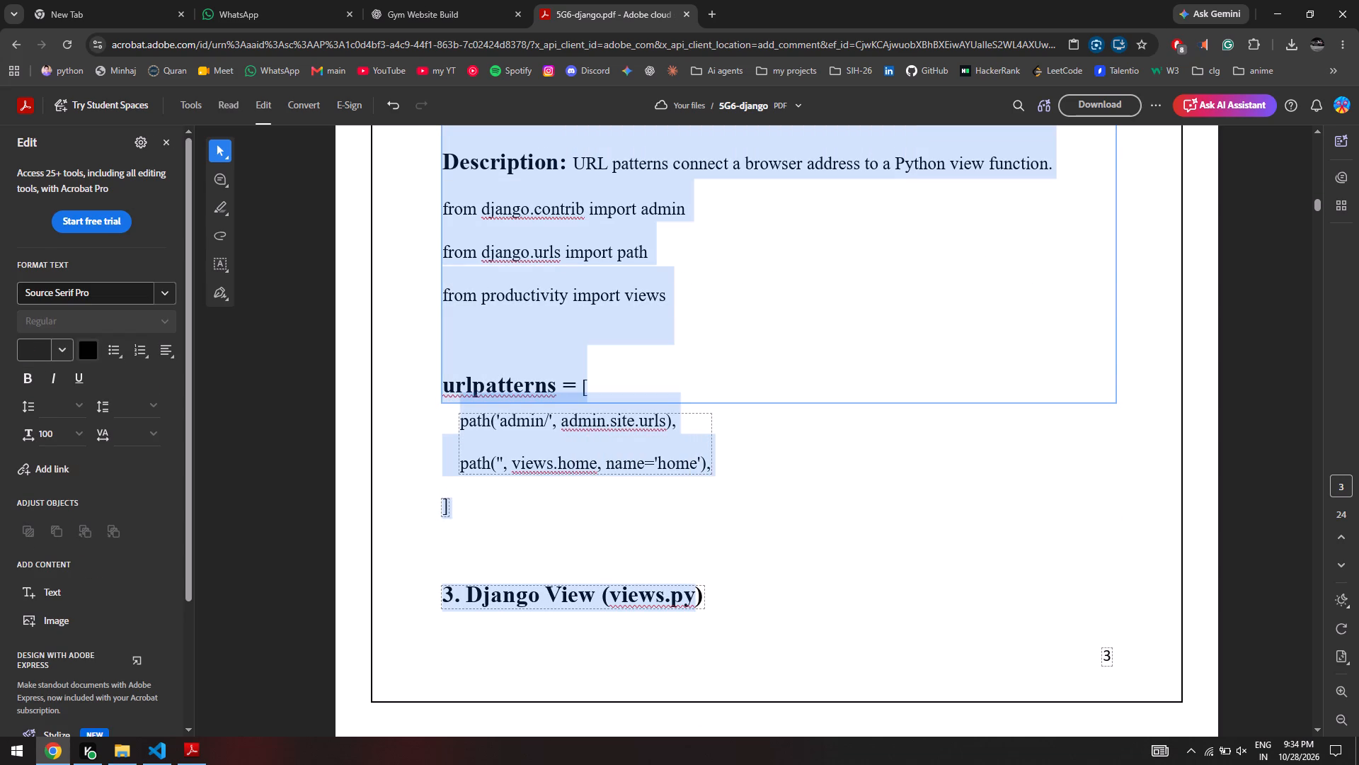
pyautogui.moveTo(710, 603); pyautogui.dragTo(702, 590)
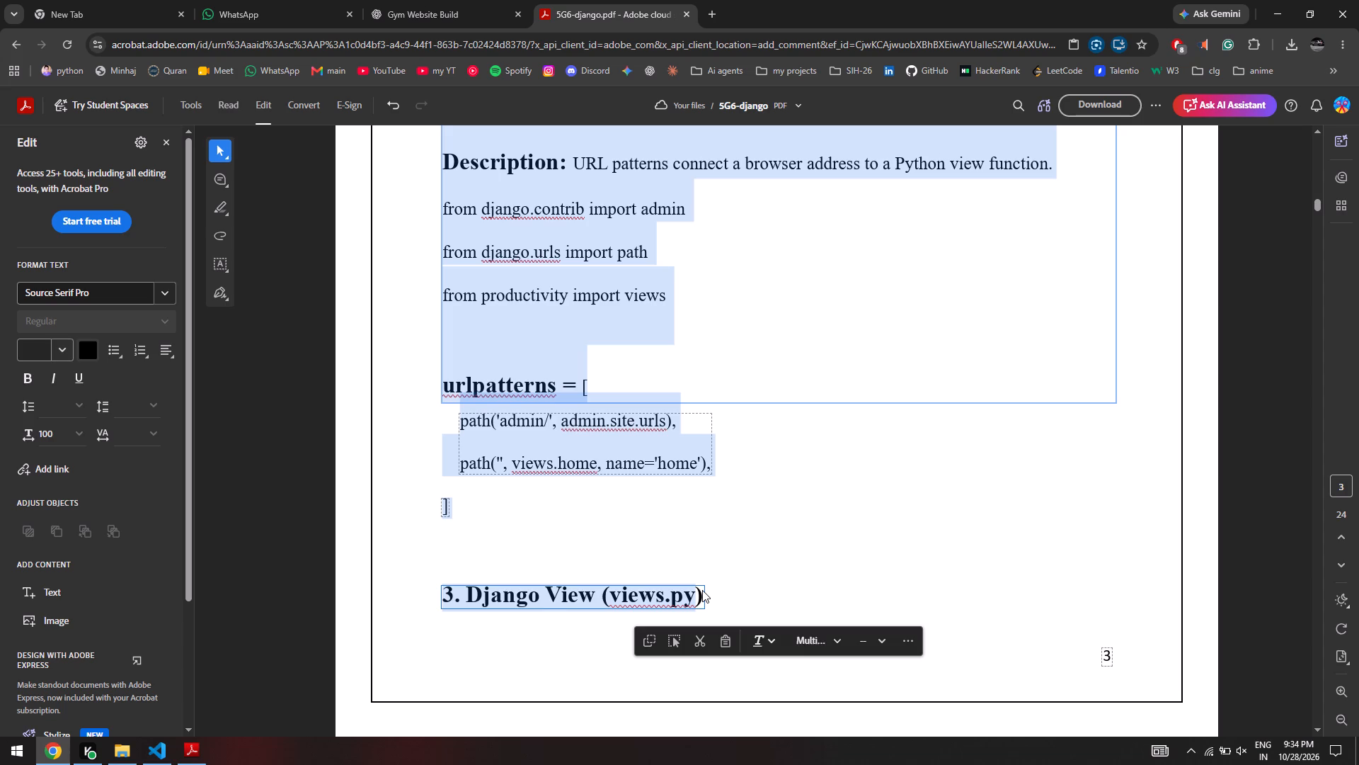
pyautogui.press('BackSpace')
# Delete the remaining Django project description beneath the COMPONENTS heading, up to its initial T.
pyautogui.scroll(8, 701, 589)
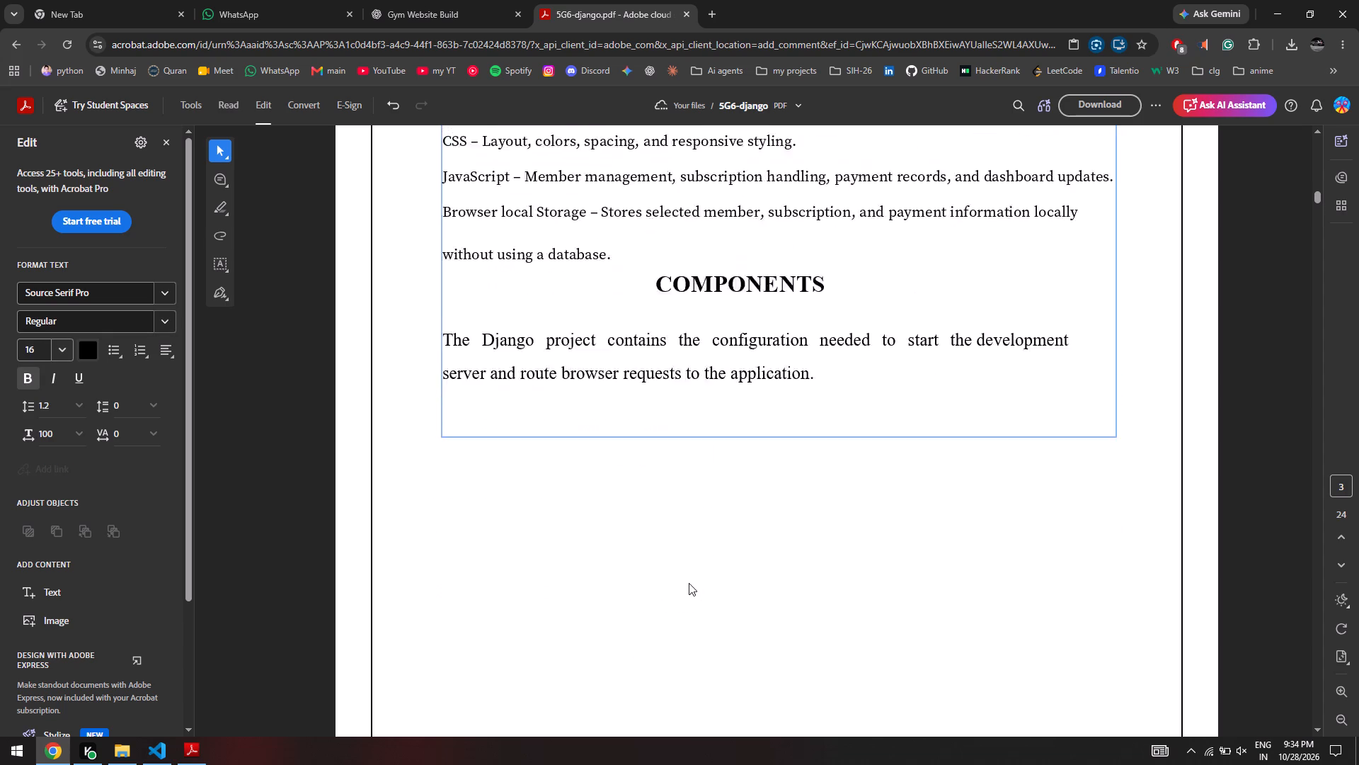
pyautogui.click(817, 540)
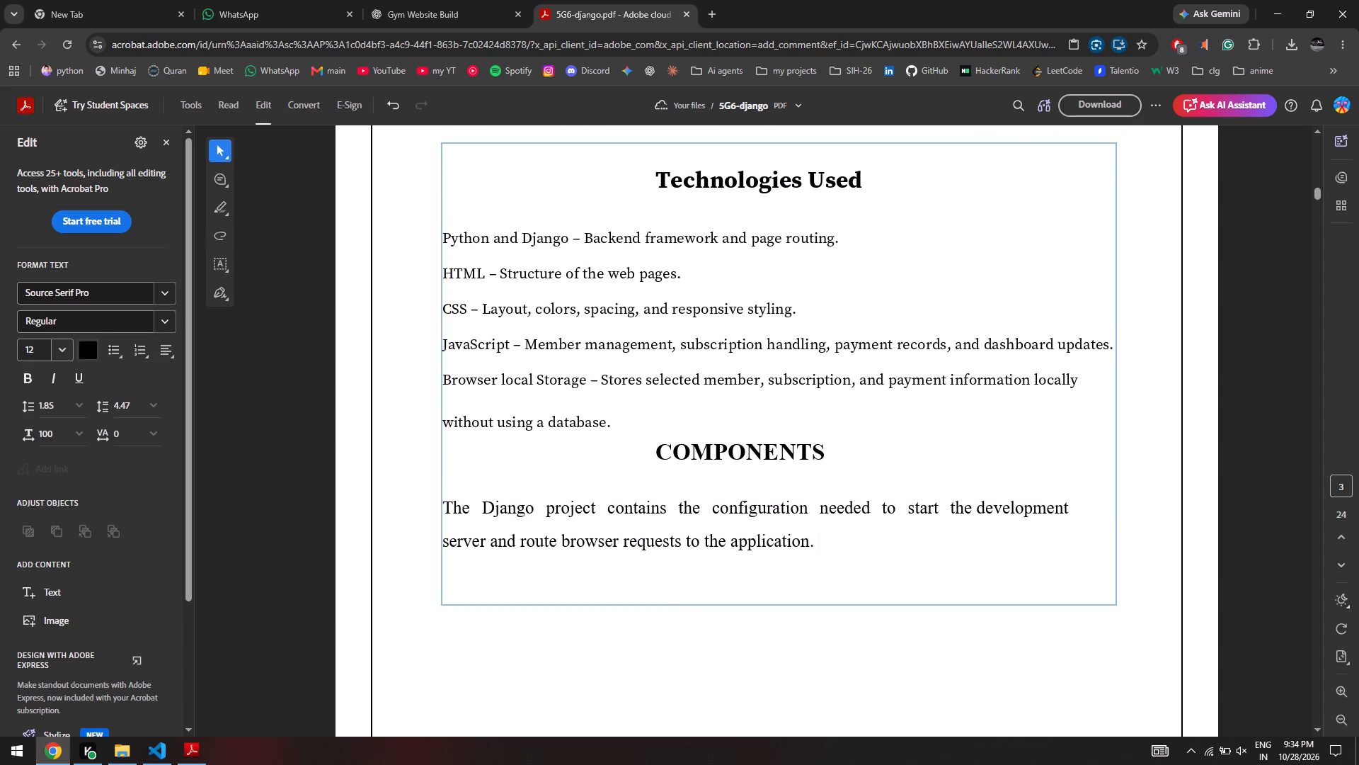
pyautogui.moveTo(810, 540); pyautogui.dragTo(461, 510)
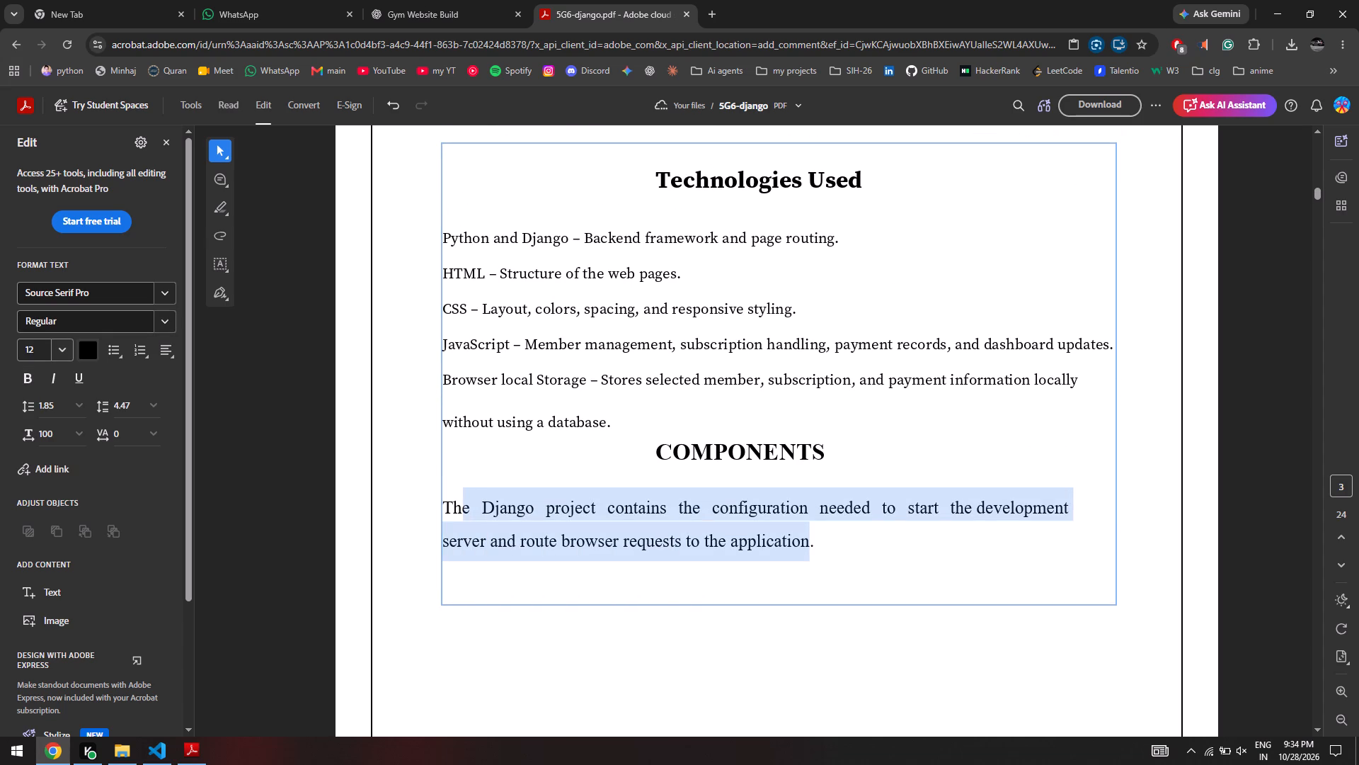
pyautogui.moveTo(461, 510); pyautogui.dragTo(457, 511)
pyautogui.press('BackSpace')
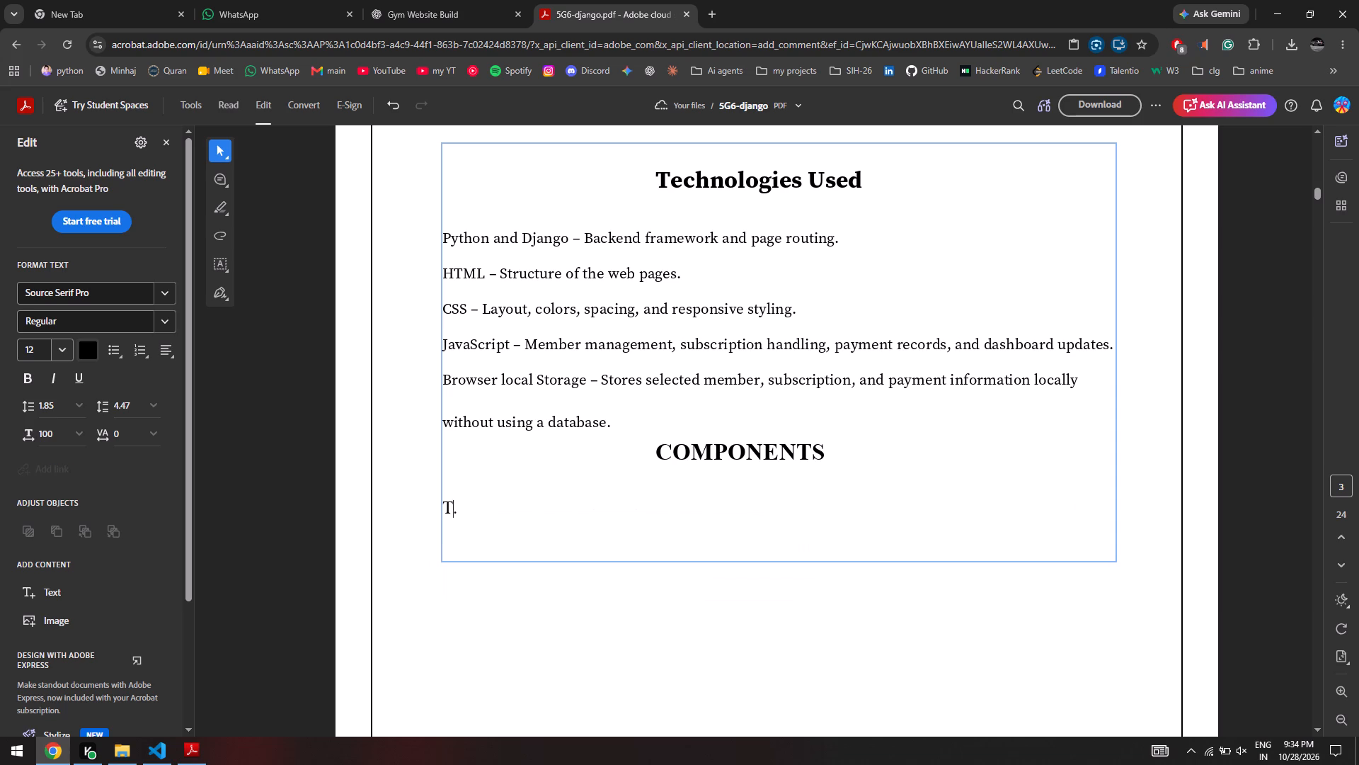
pyautogui.press('Right')
pyautogui.press('BackSpace')
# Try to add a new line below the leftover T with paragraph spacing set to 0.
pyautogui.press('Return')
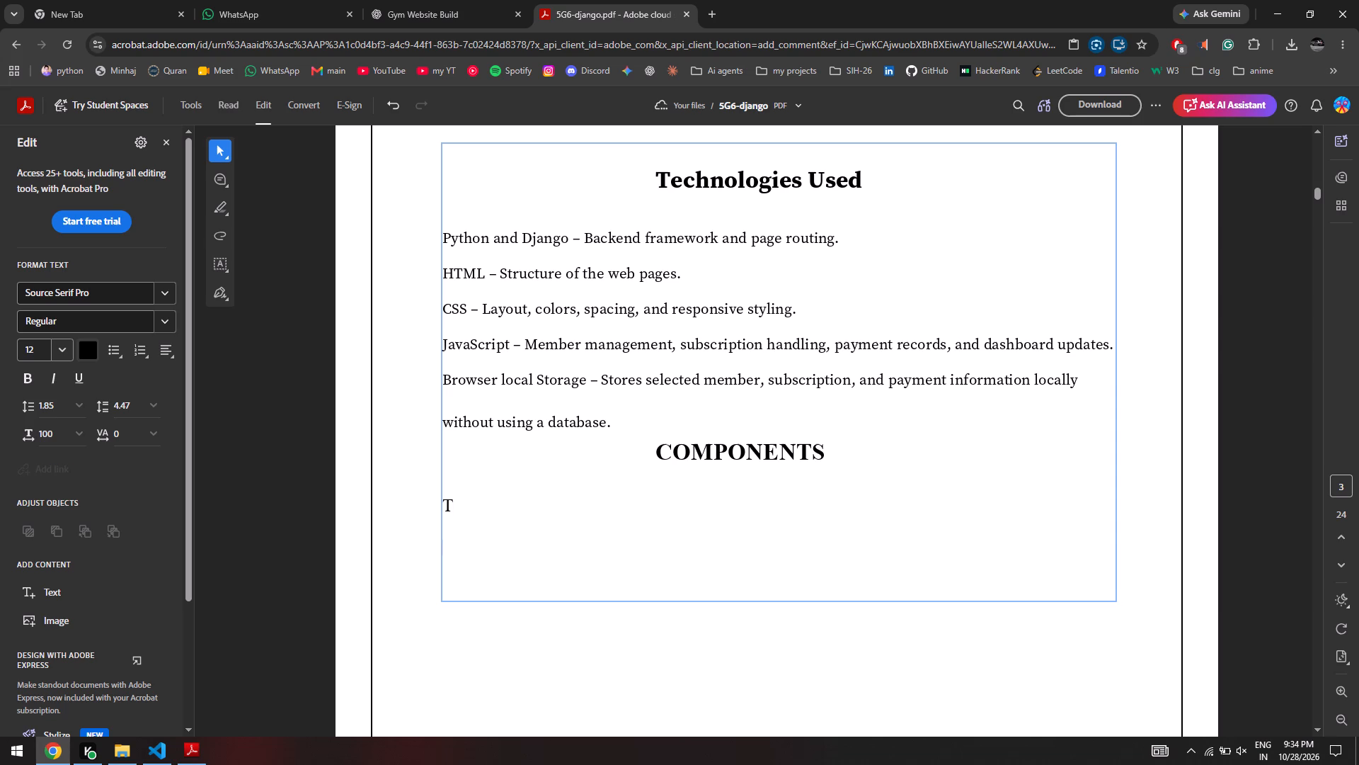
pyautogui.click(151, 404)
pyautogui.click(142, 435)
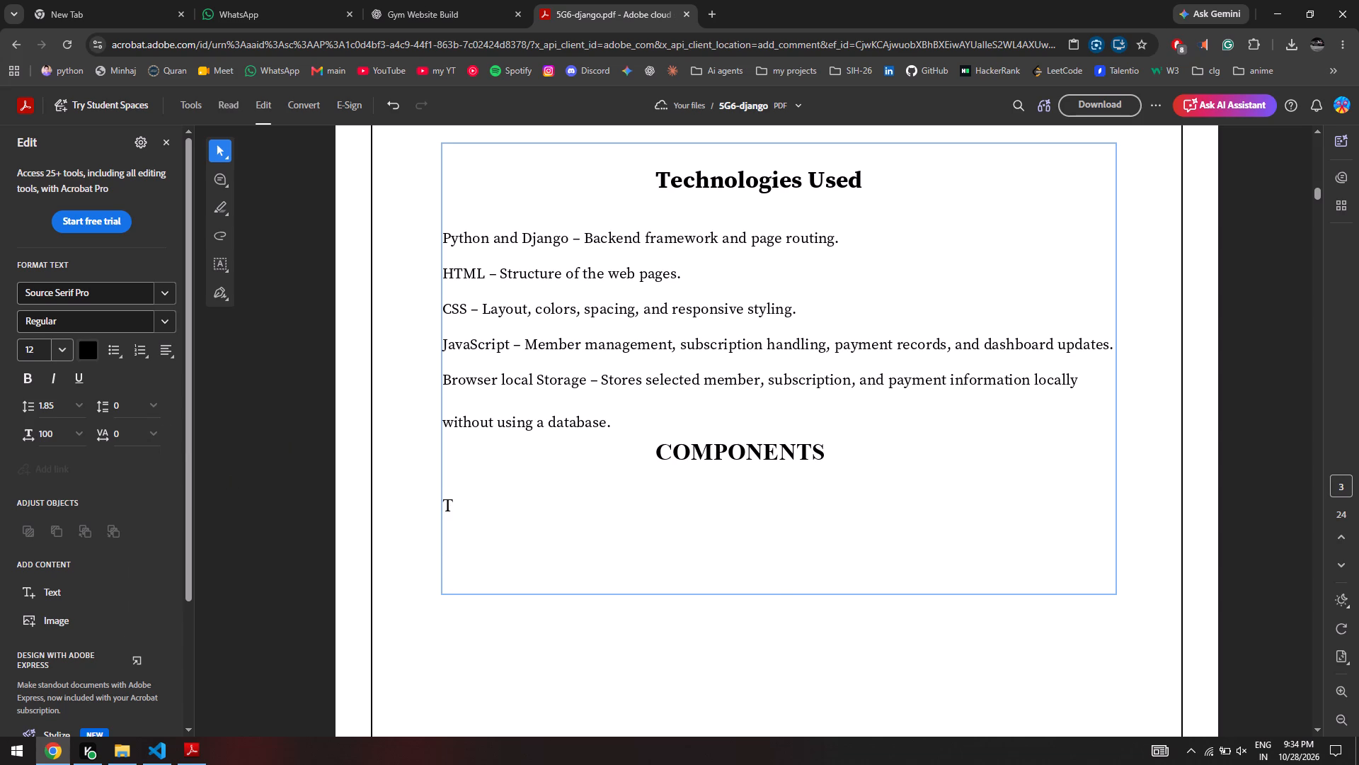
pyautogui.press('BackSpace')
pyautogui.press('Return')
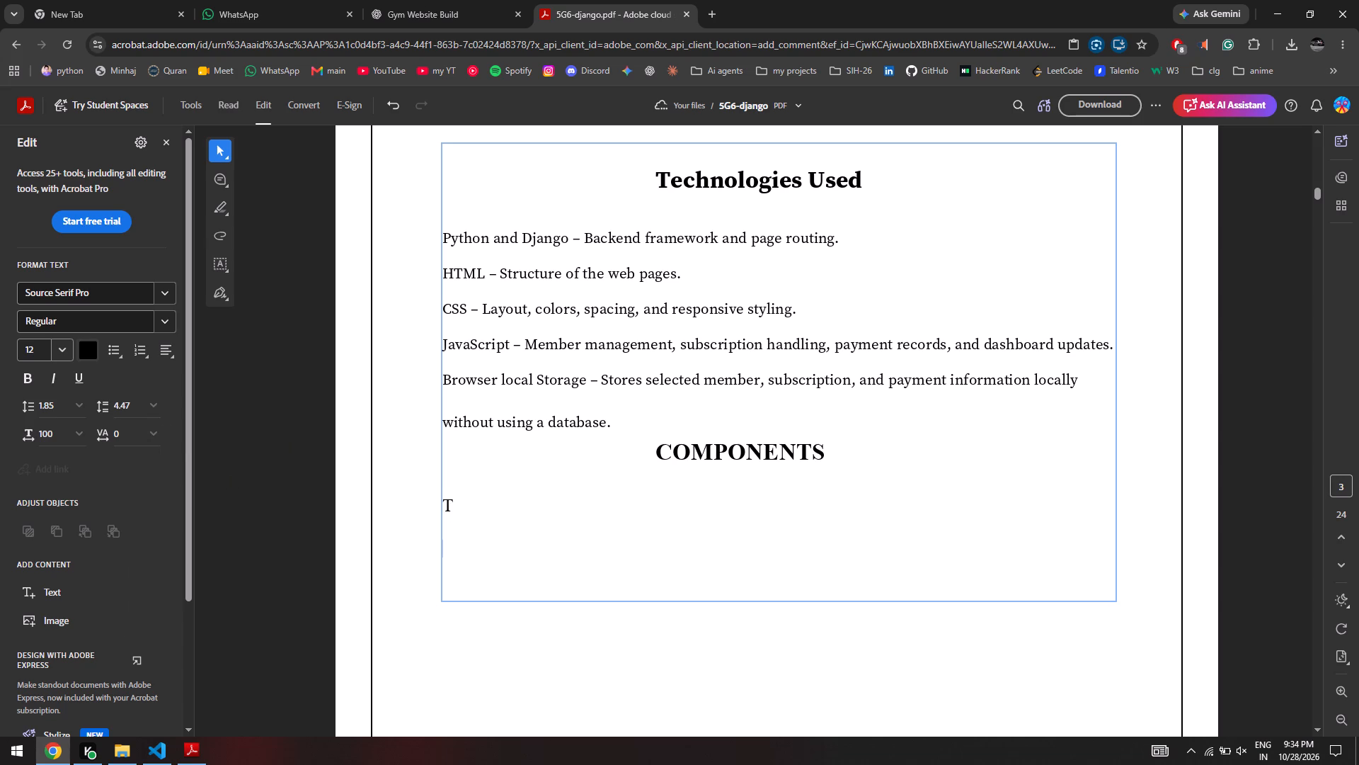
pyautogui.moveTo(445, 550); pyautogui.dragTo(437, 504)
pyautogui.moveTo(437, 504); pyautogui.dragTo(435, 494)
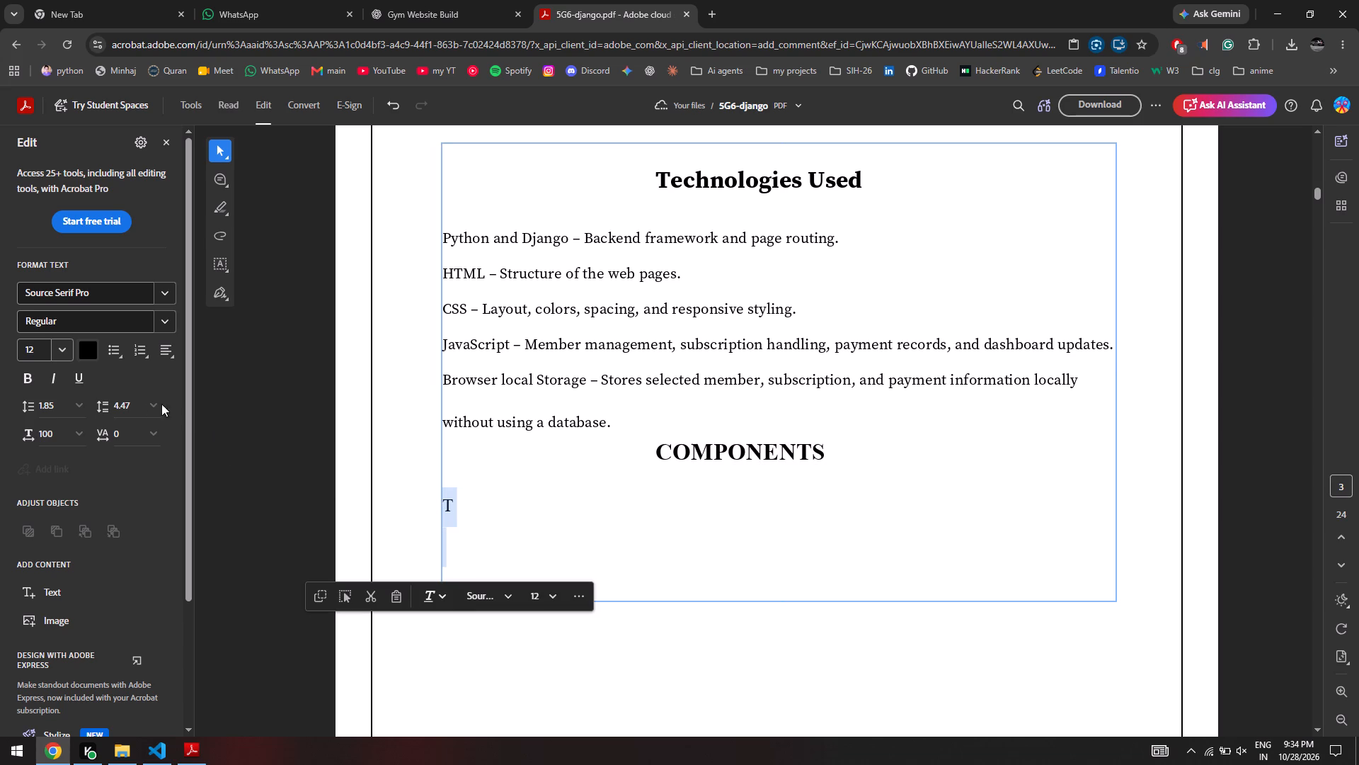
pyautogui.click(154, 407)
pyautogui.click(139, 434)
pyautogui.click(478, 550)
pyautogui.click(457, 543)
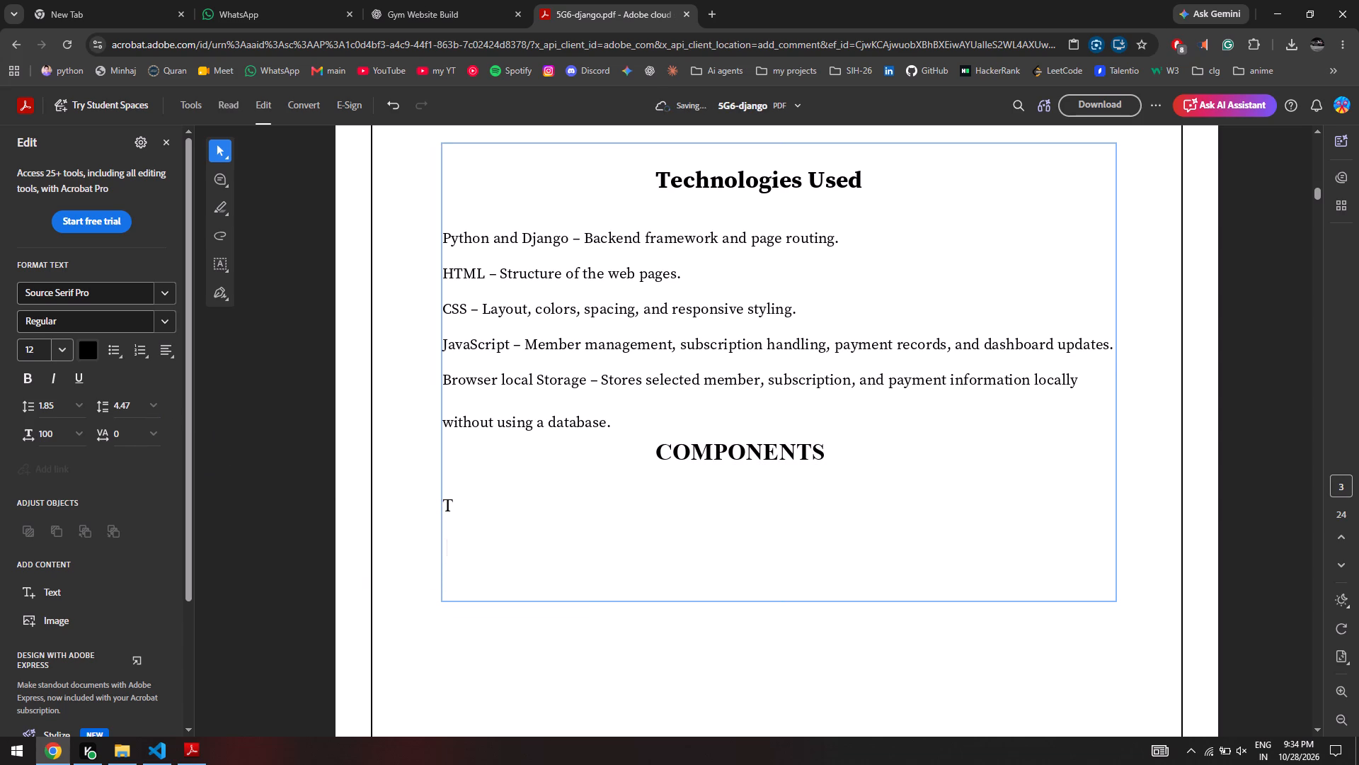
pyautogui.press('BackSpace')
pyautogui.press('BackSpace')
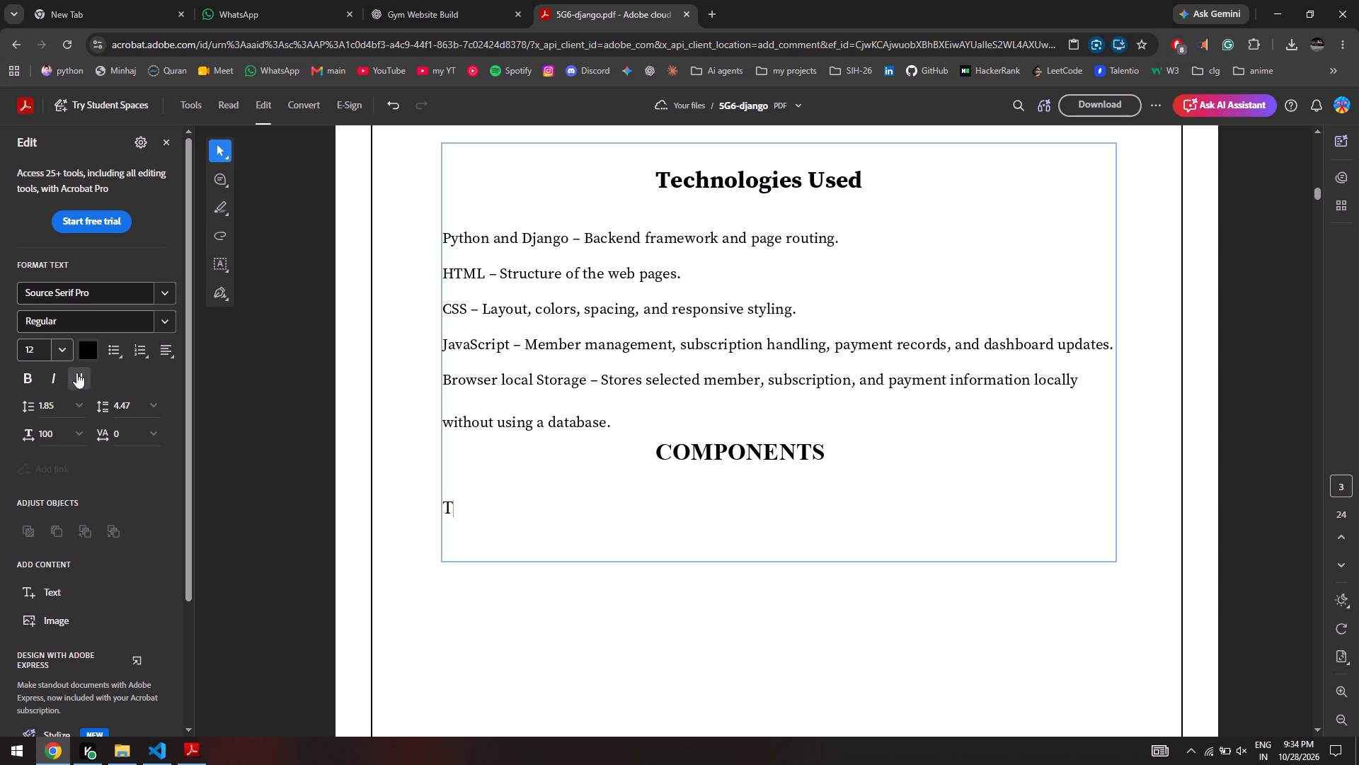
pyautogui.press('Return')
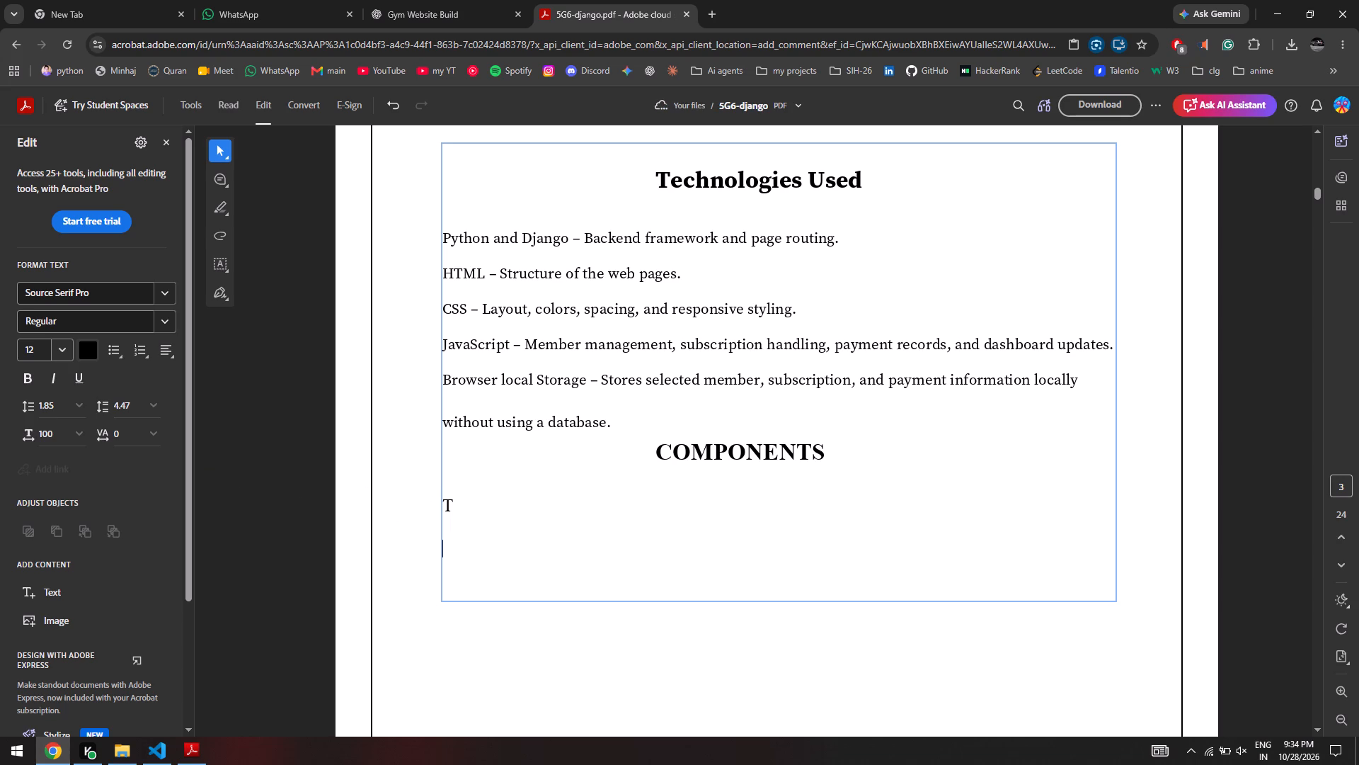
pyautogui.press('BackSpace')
# Replace the leftover T line below COMPONENTS with an empty line using paragraph spacing 0 and font size 10.
pyautogui.press('BackSpace')
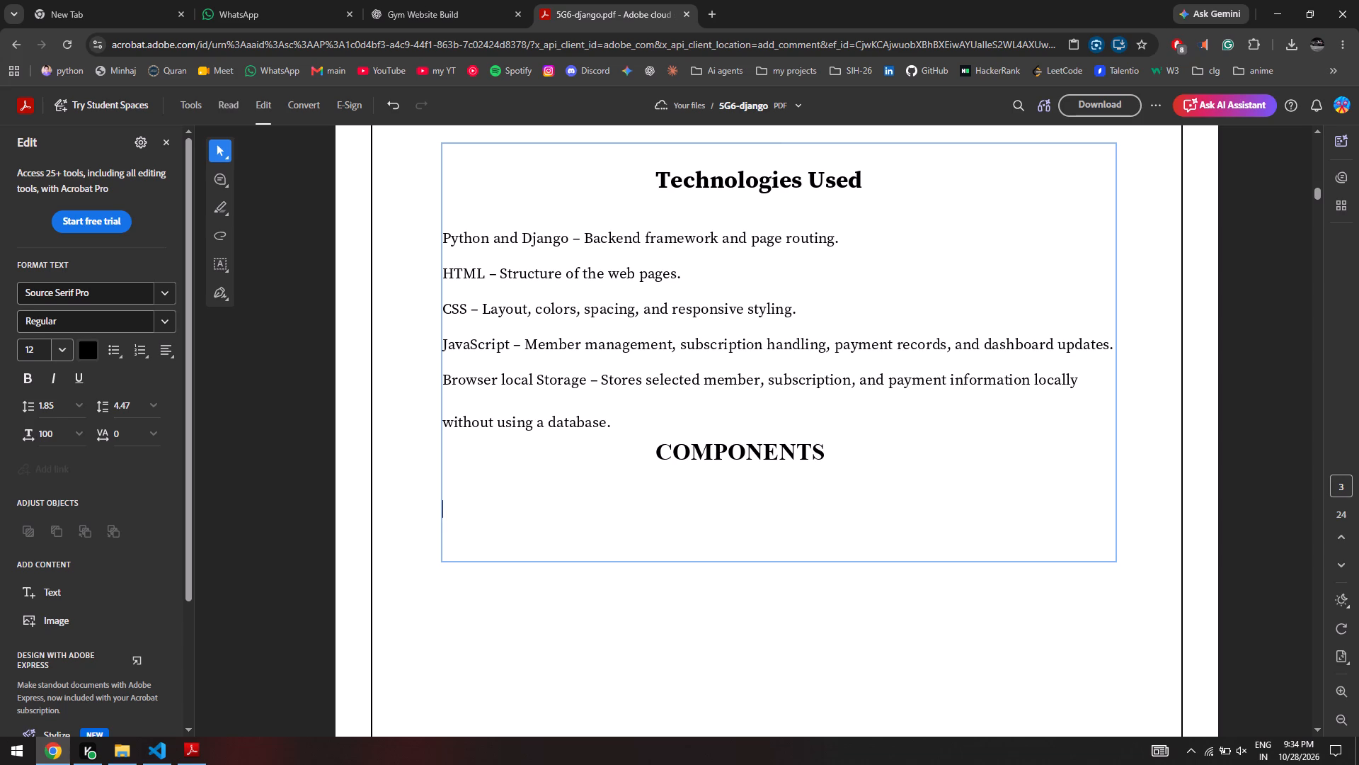
pyautogui.press('BackSpace')
pyautogui.press('Return')
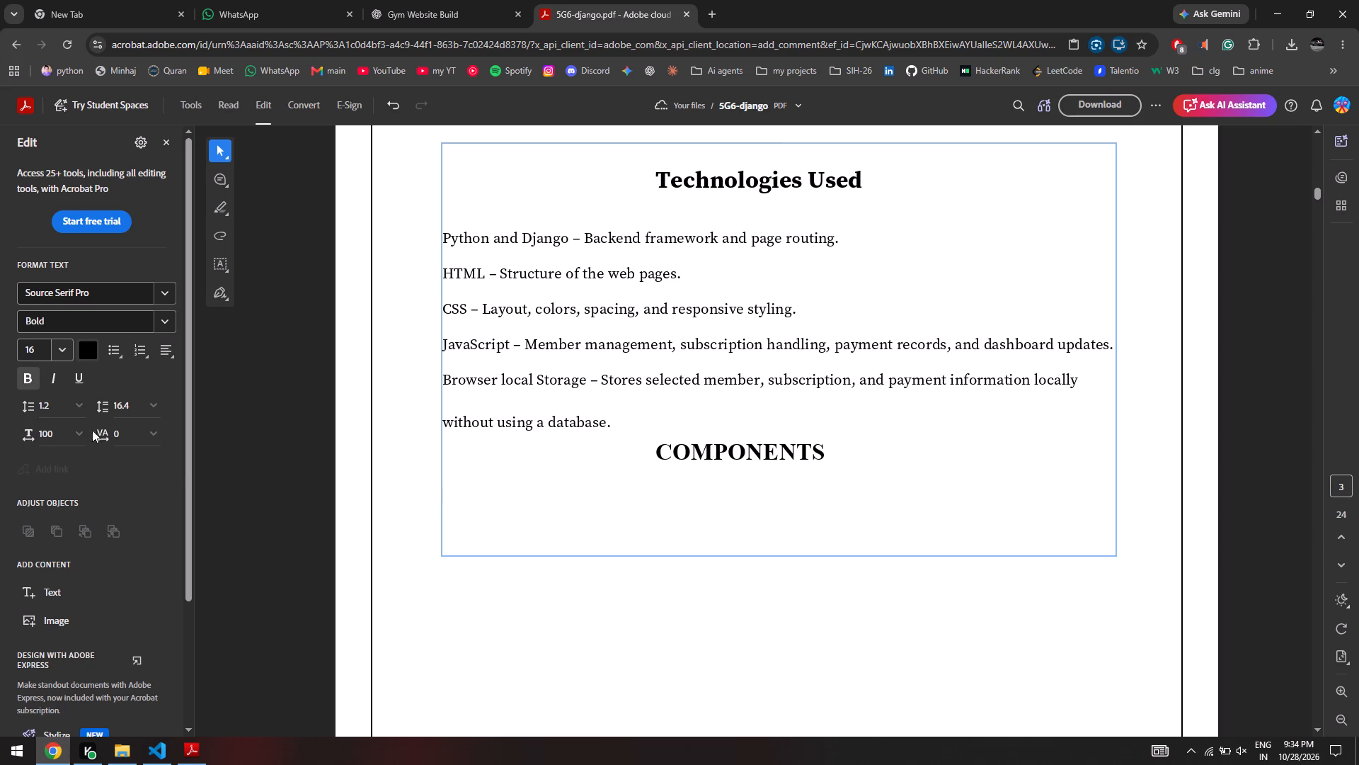
pyautogui.click(36, 351)
pyautogui.press('BackSpace')
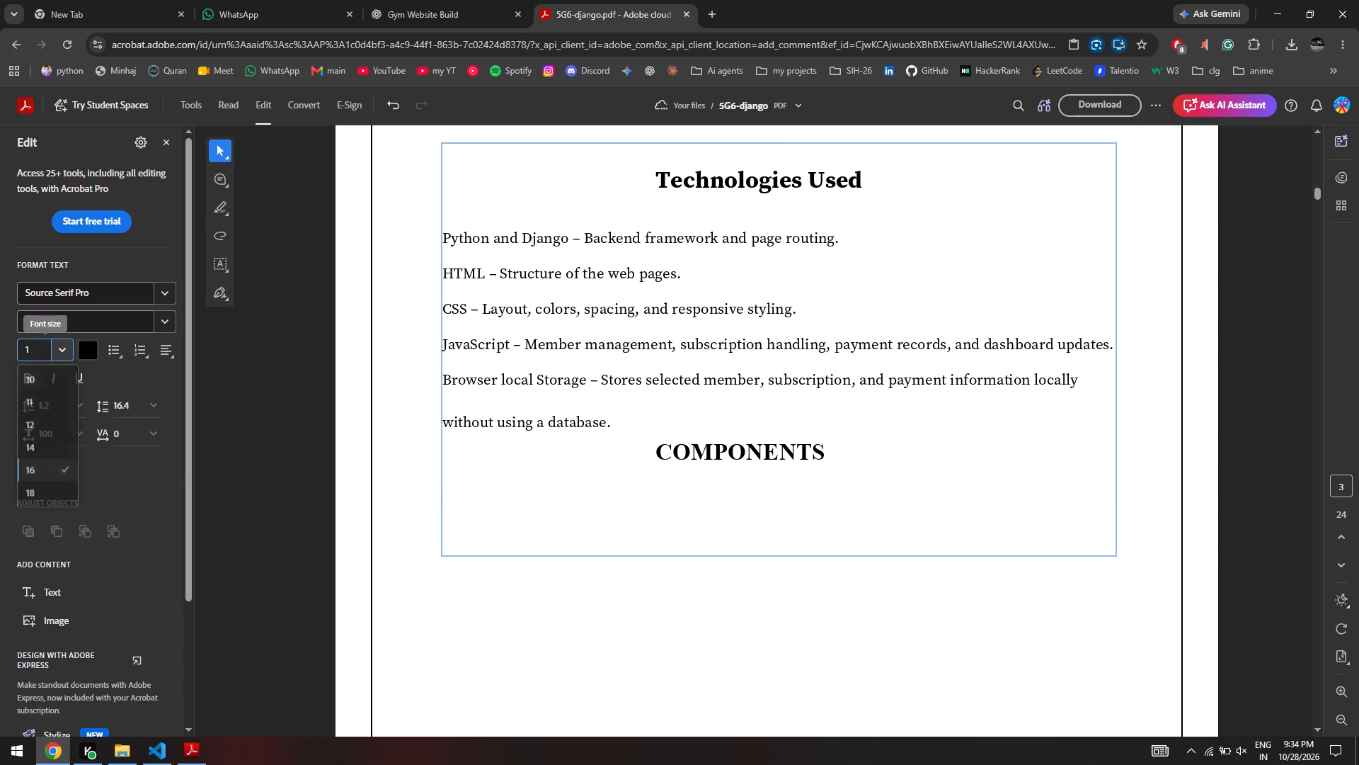
pyautogui.press('0')
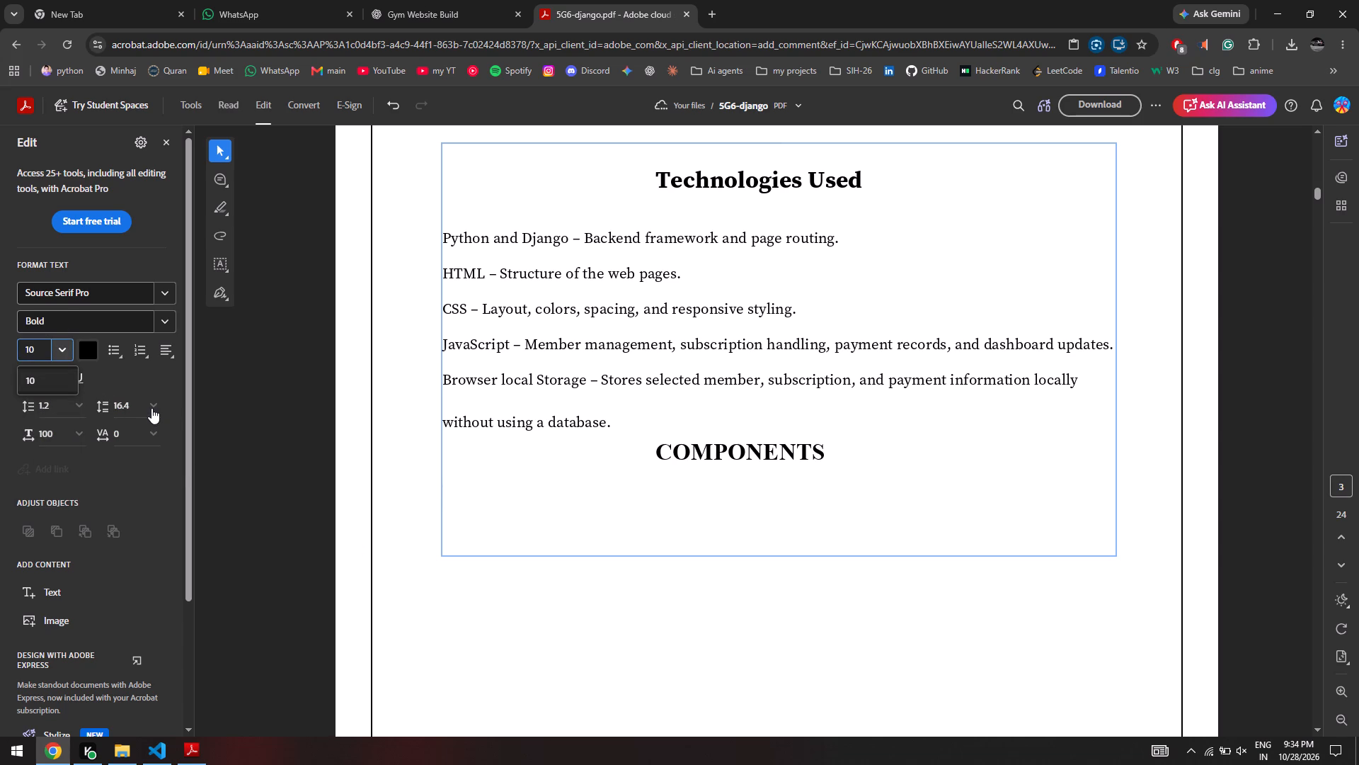
pyautogui.click(154, 407)
pyautogui.click(145, 436)
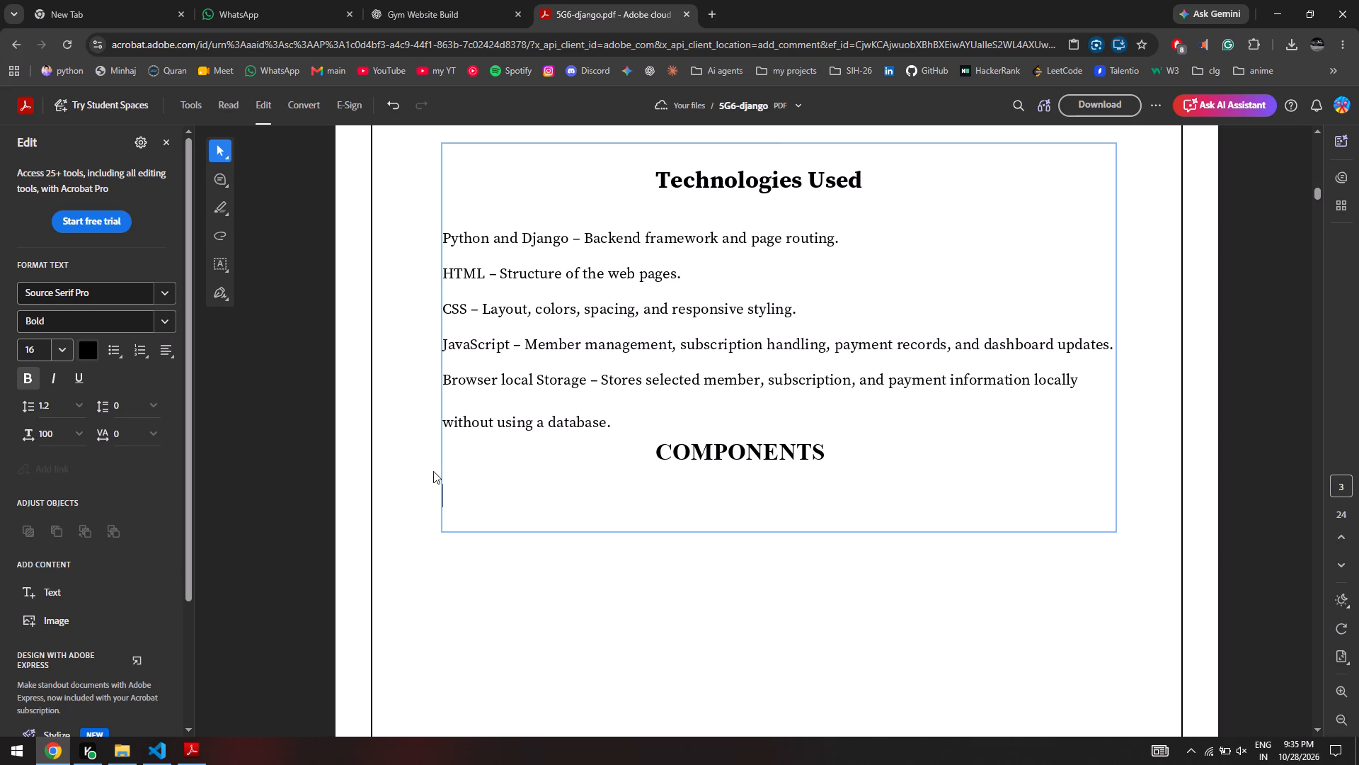
pyautogui.click(57, 348)
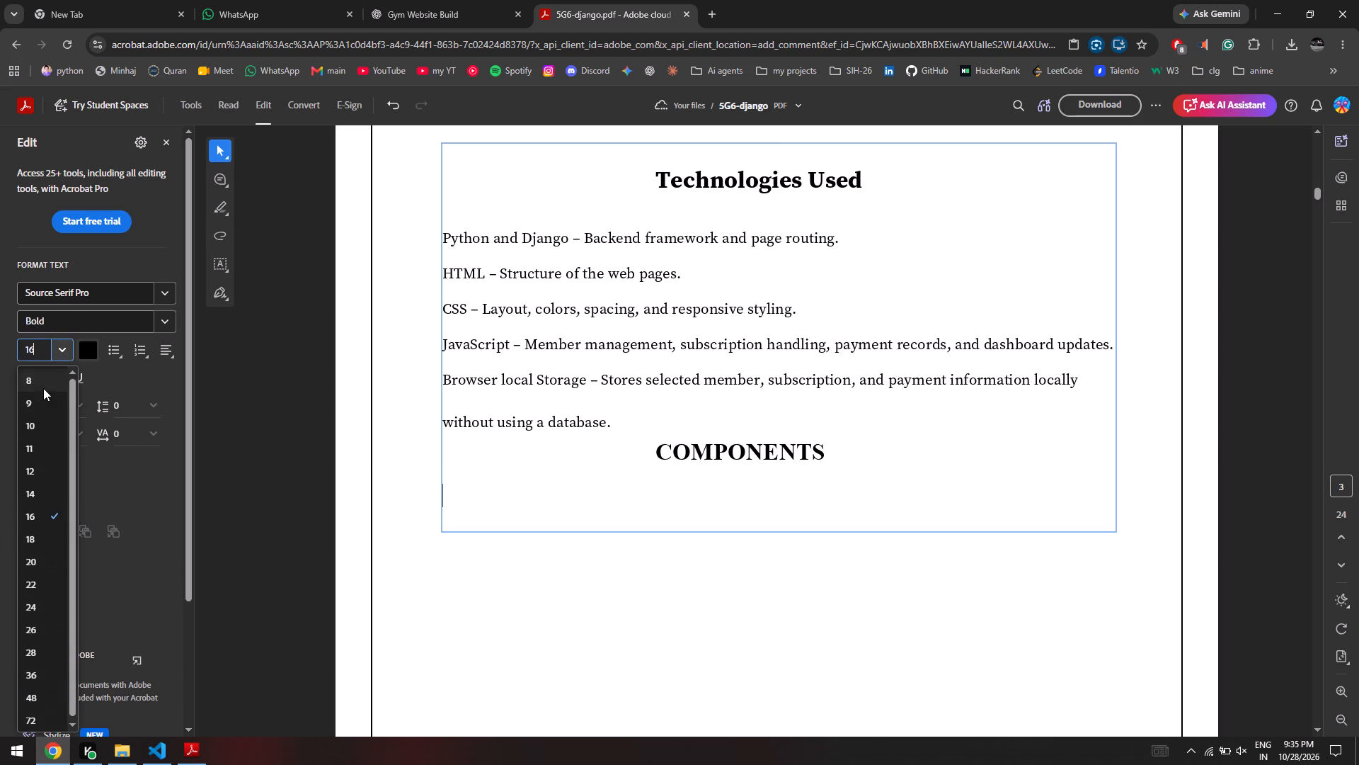
pyautogui.click(35, 427)
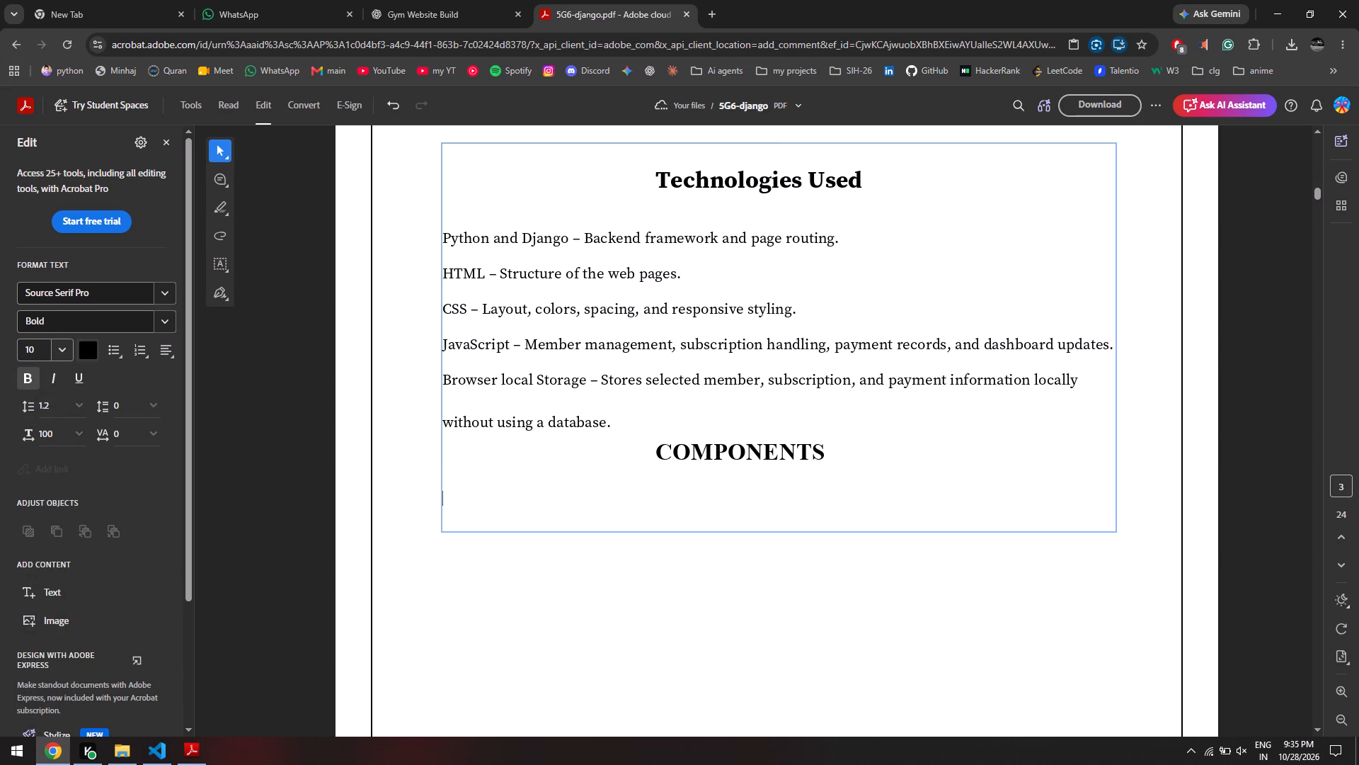
pyautogui.click(452, 489)
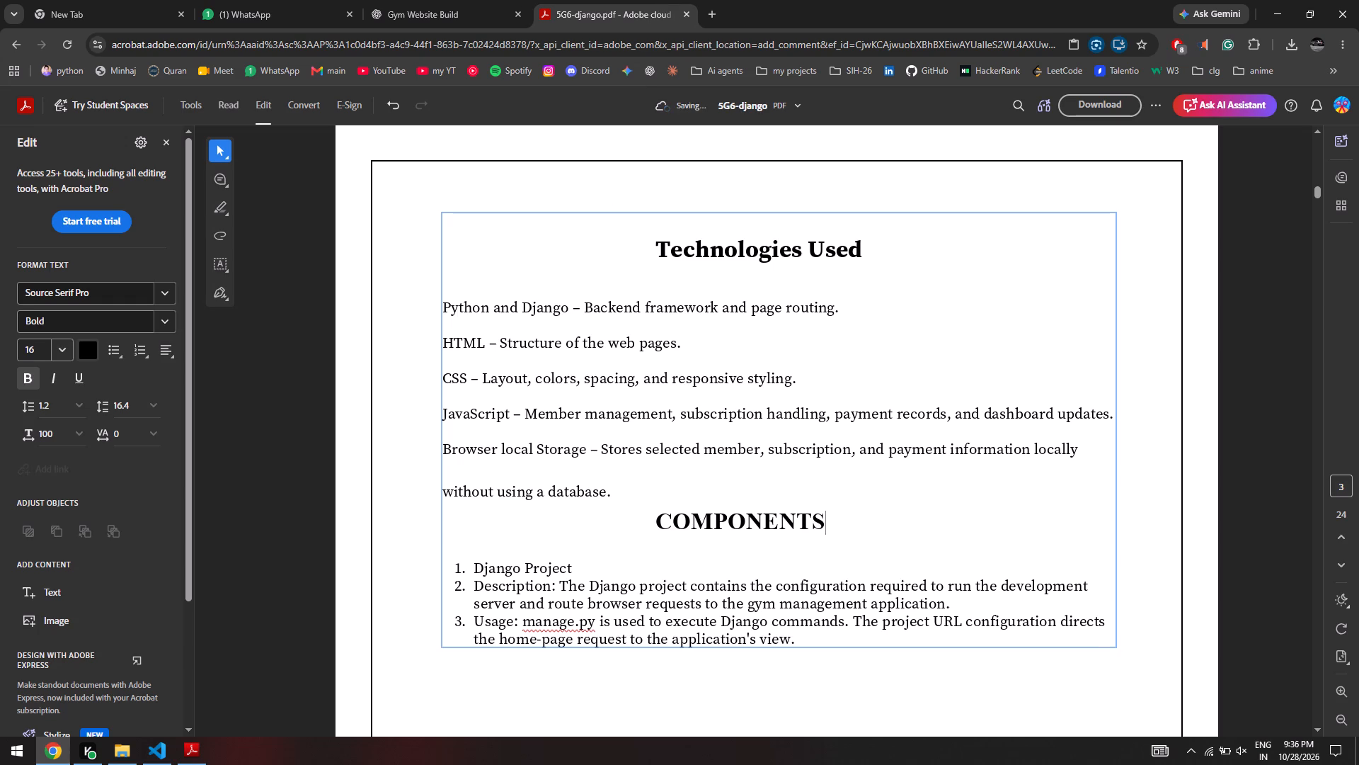
pyautogui.click(470, 589)
pyautogui.press('BackSpace')
pyautogui.press('BackSpace')
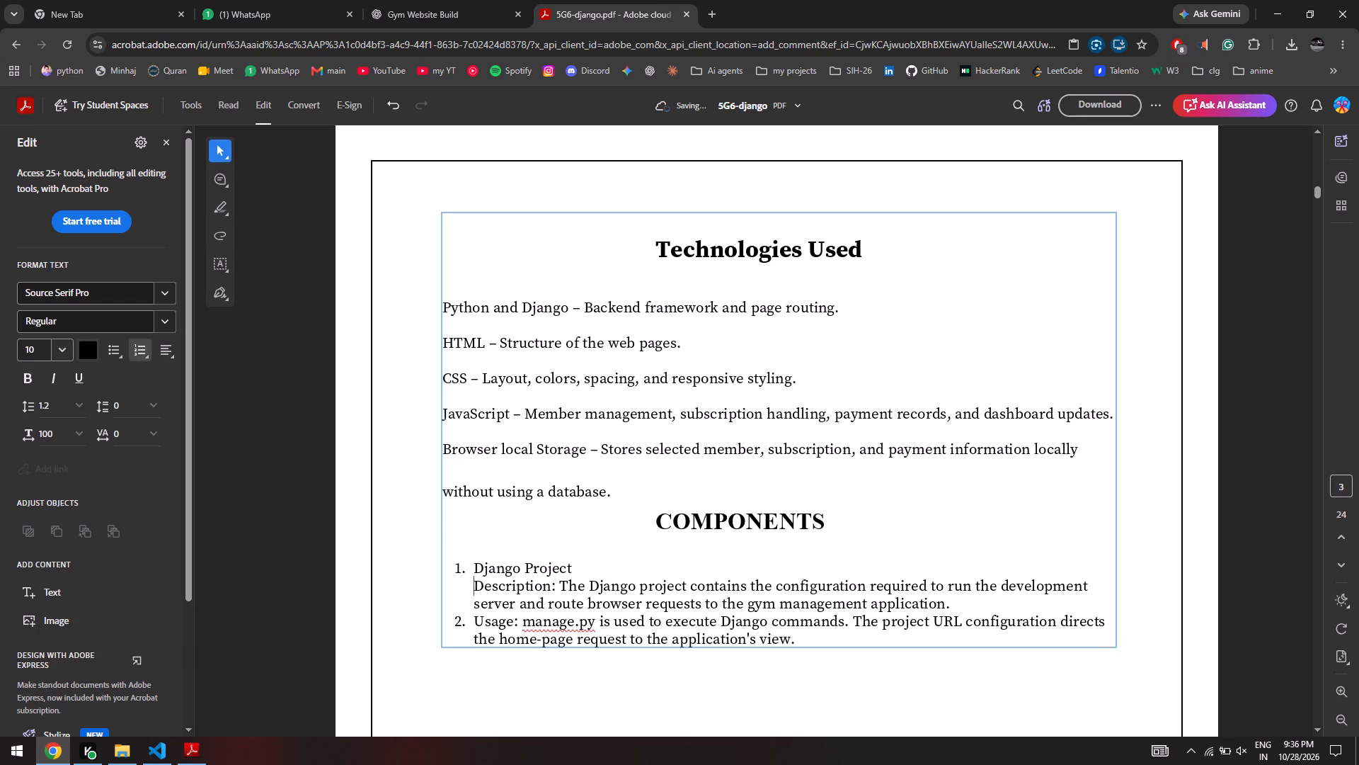
pyautogui.press('Return')
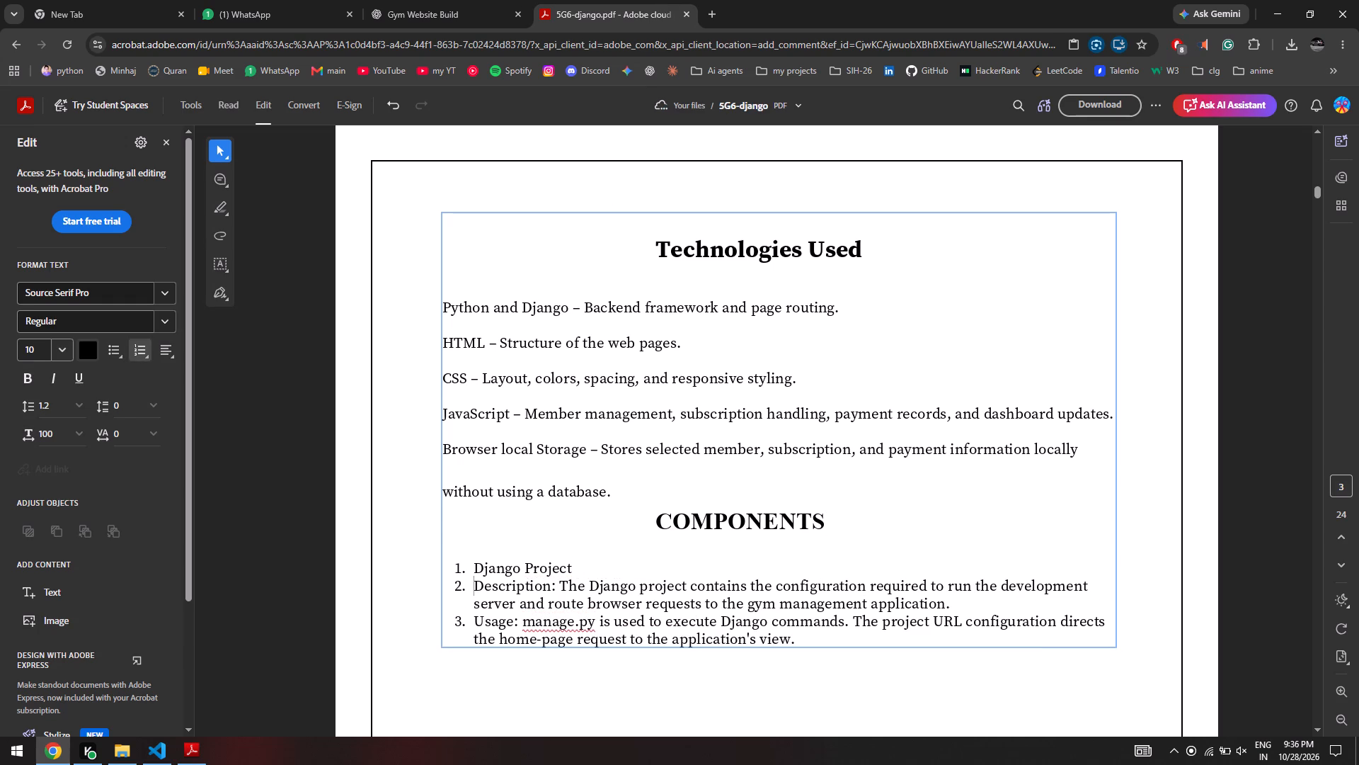
pyautogui.click(141, 352)
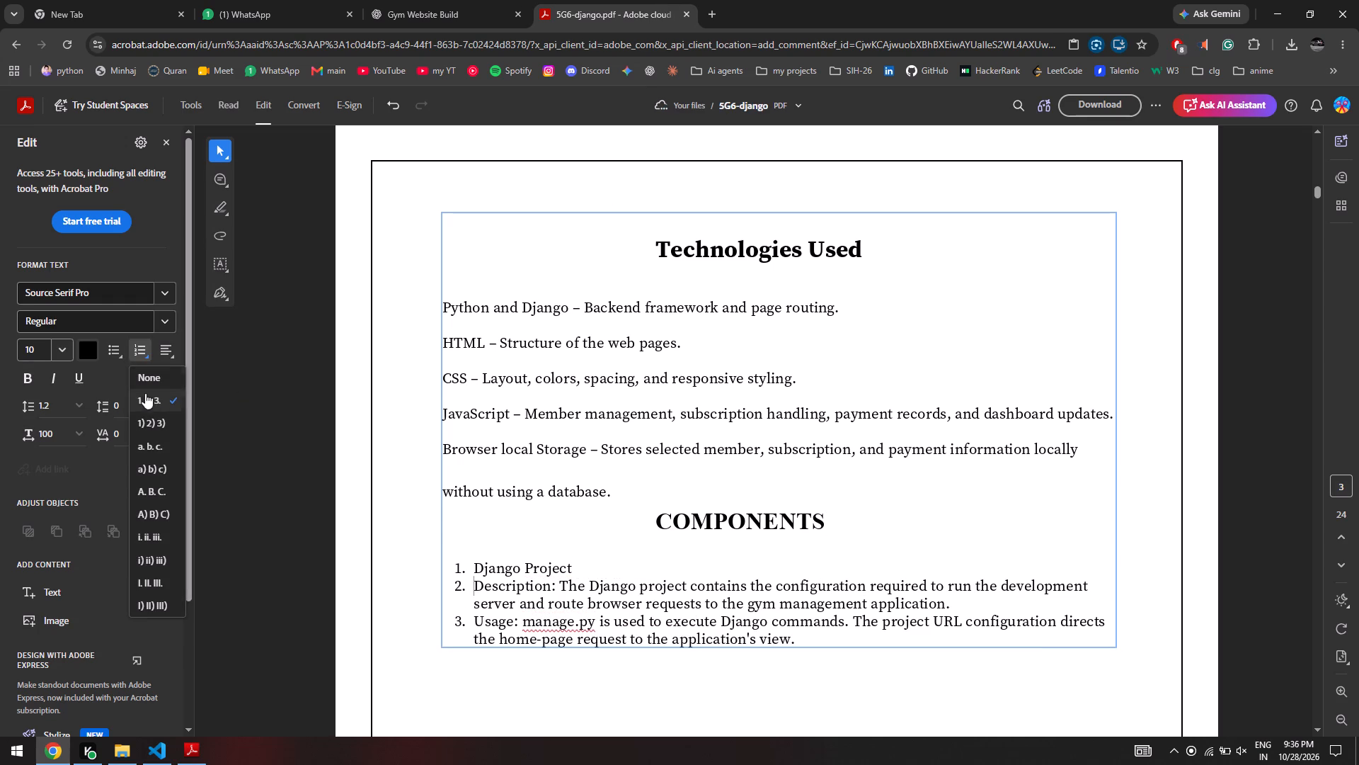
pyautogui.click(161, 382)
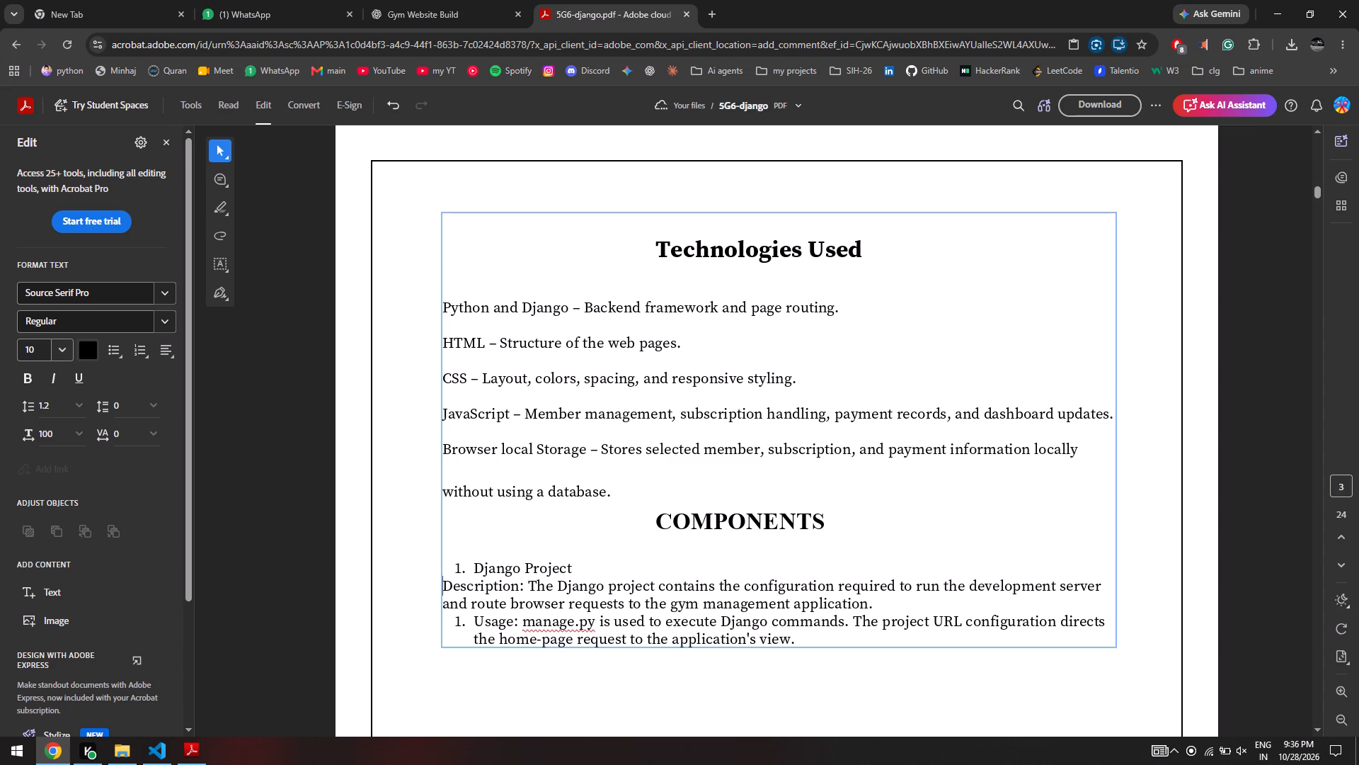
# Remove the list numbering from the Usage paragraph and the Django Project line.
pyautogui.click(463, 625)
pyautogui.click(139, 346)
pyautogui.click(142, 375)
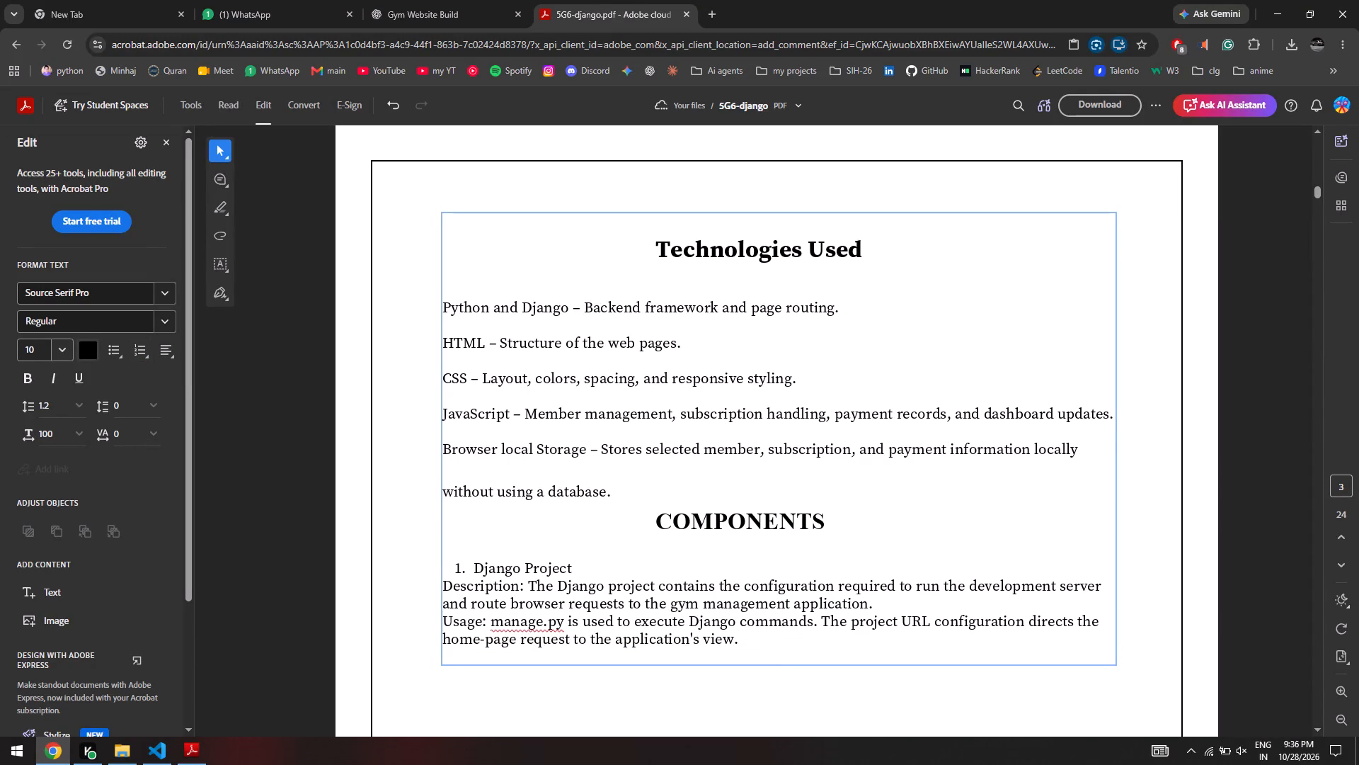
pyautogui.click(457, 571)
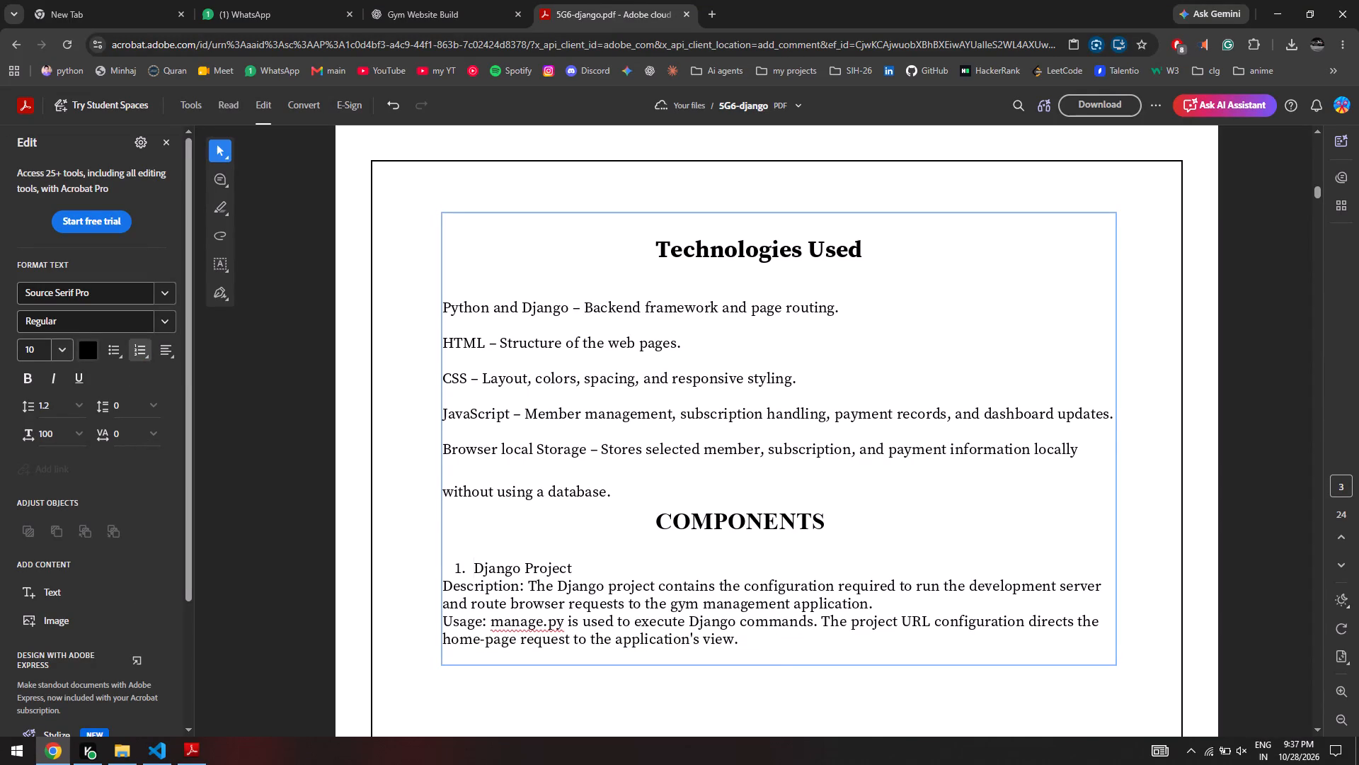
pyautogui.click(452, 570)
pyautogui.click(137, 349)
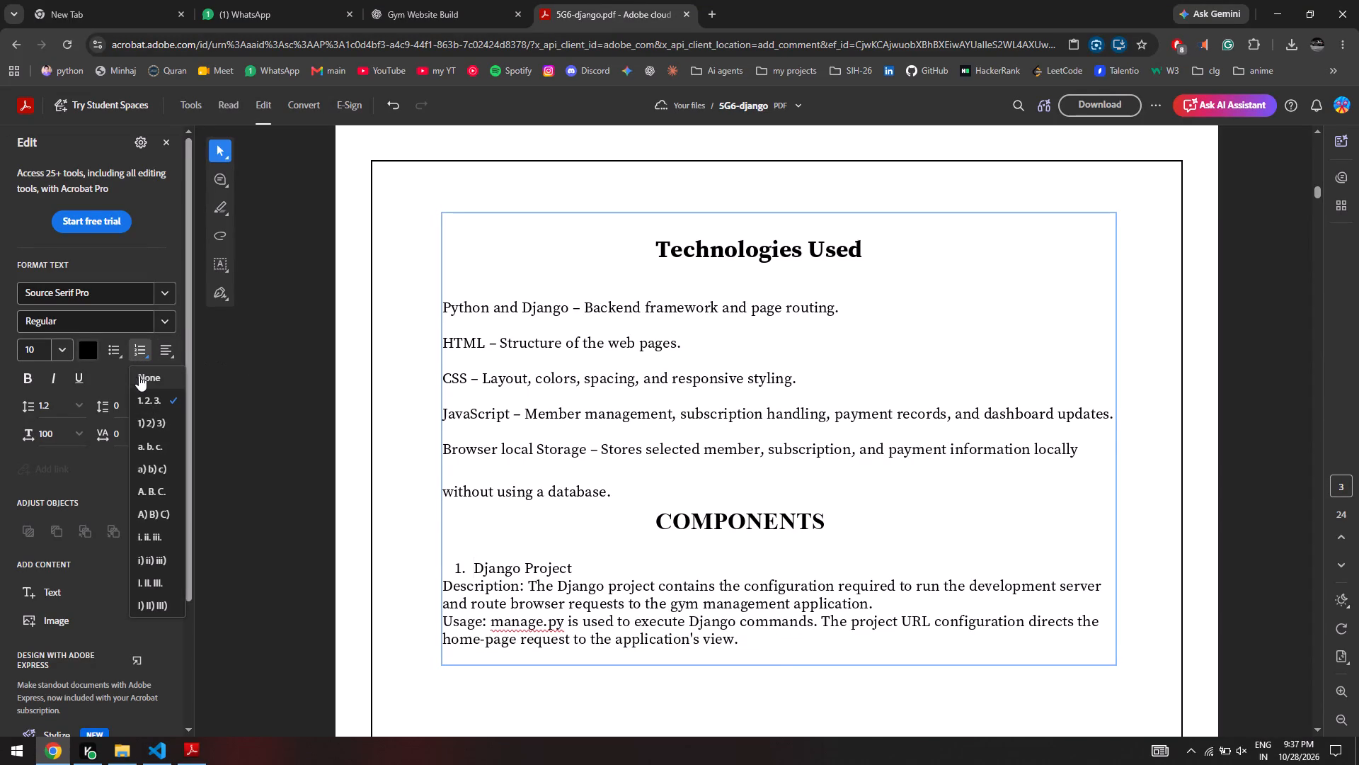
pyautogui.click(140, 380)
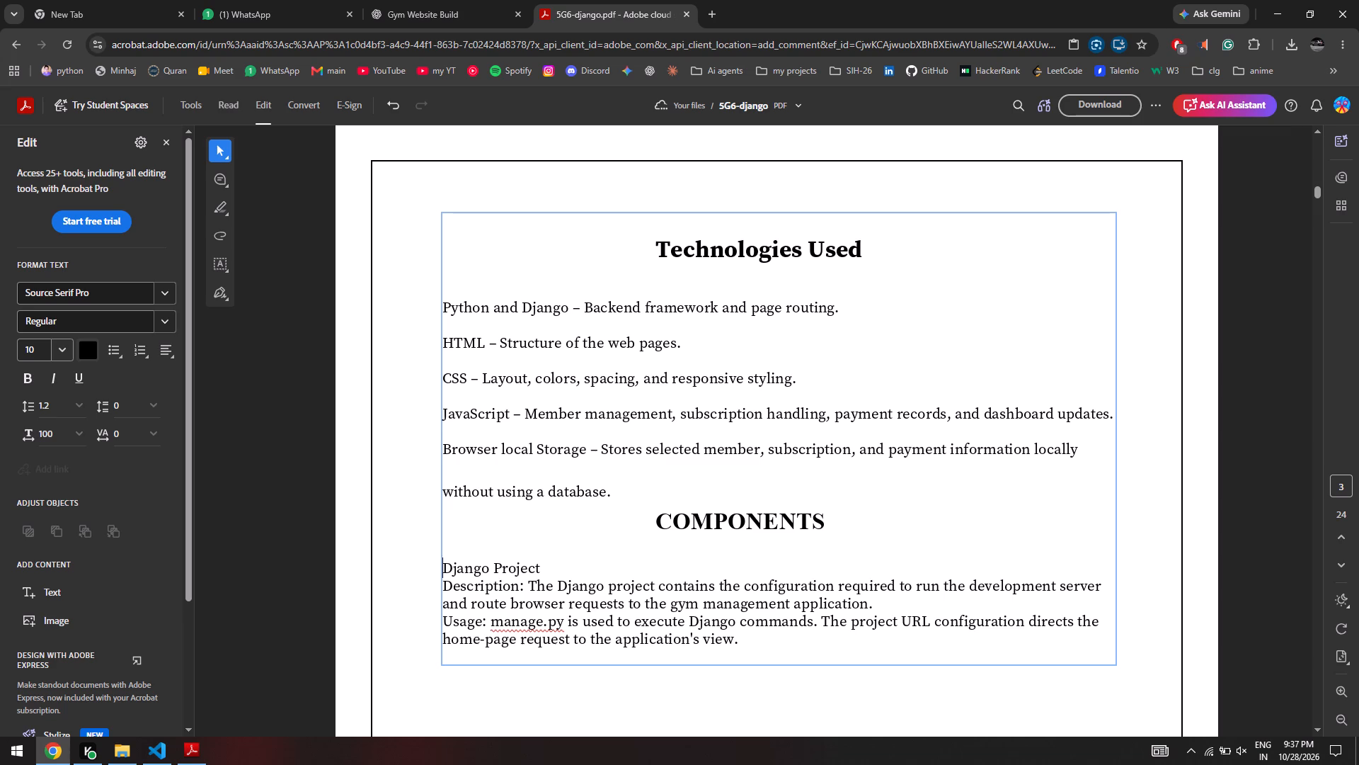
# Prefix the Django Project line with "1 - " as plain text.
pyautogui.press('1')
pyautogui.press('-')
pyautogui.press('Left')
pyautogui.press('space')
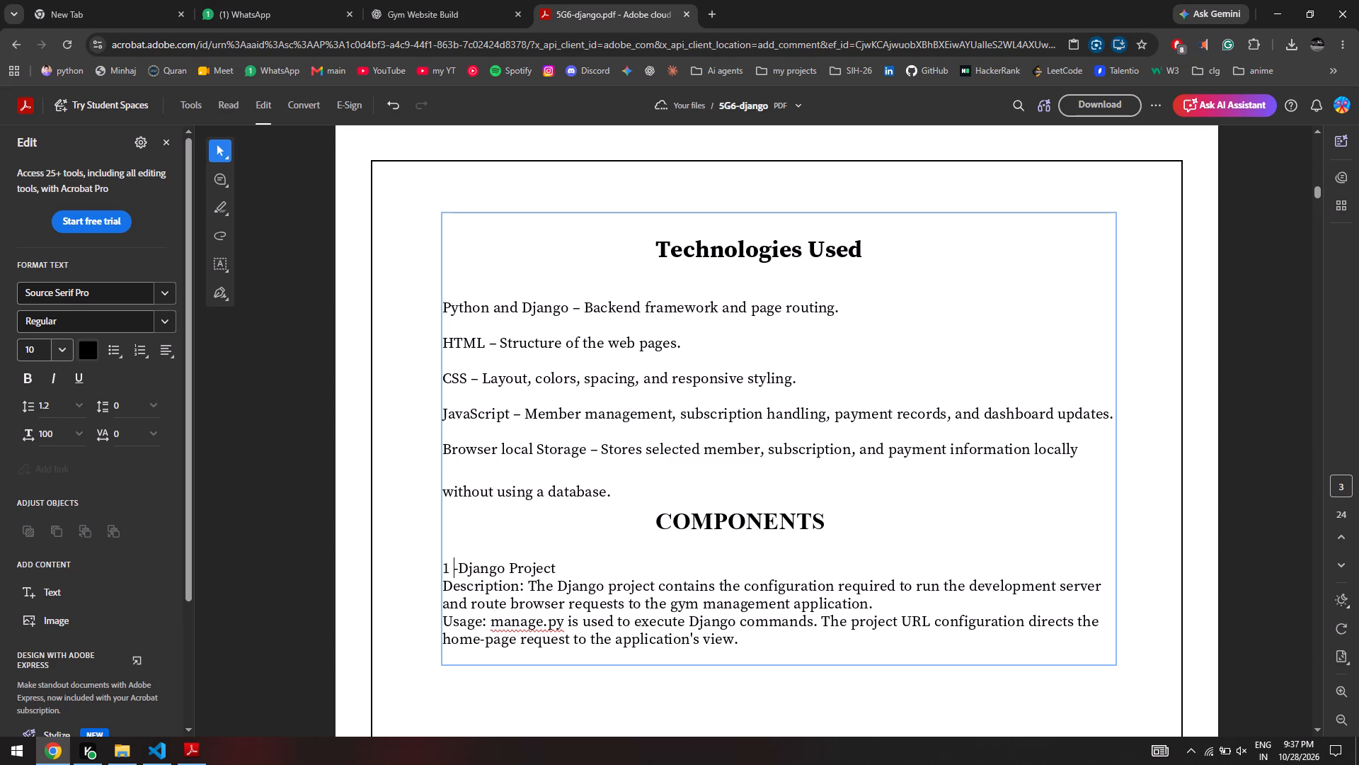
pyautogui.press('Right')
pyautogui.press('space')
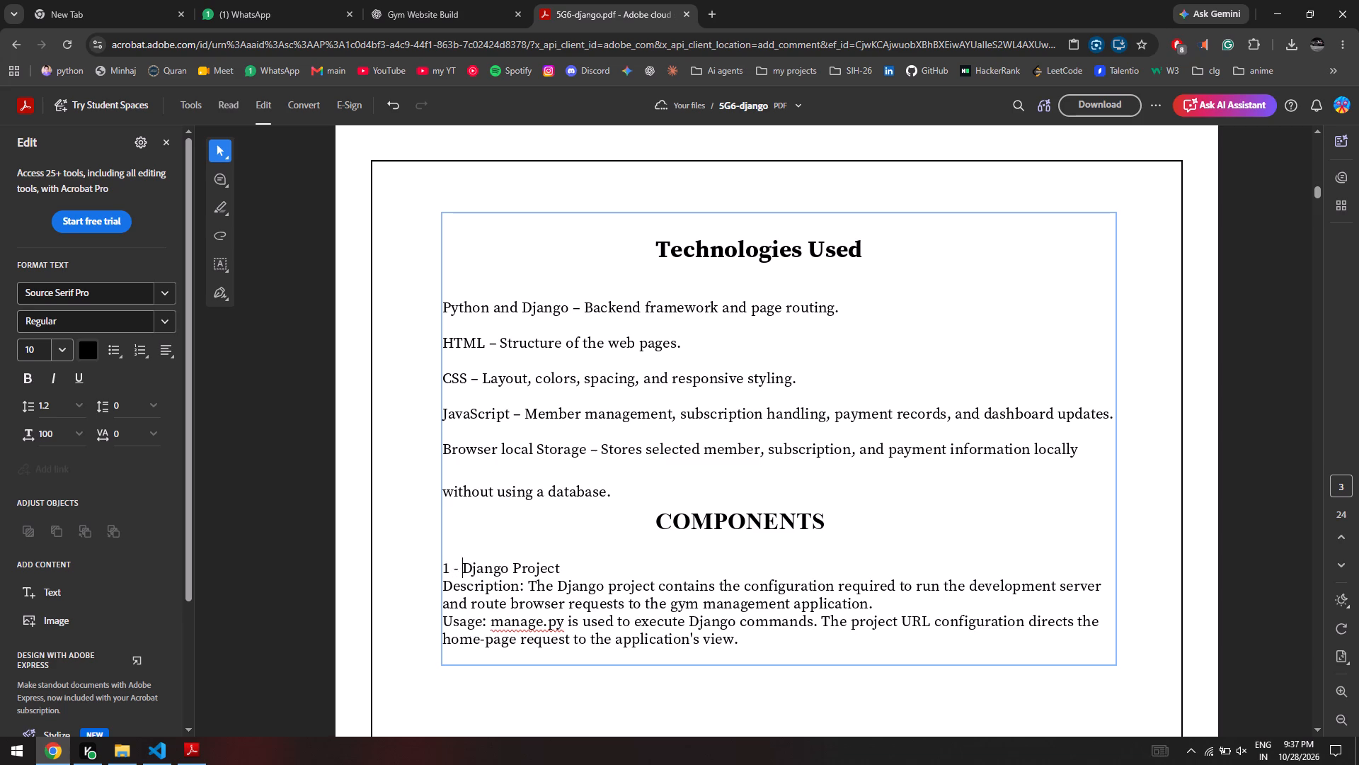
# Insert a blank line between the Description and Usage paragraphs of the Django Project section.
pyautogui.click(529, 591)
pyautogui.click(881, 601)
pyautogui.press('Return')
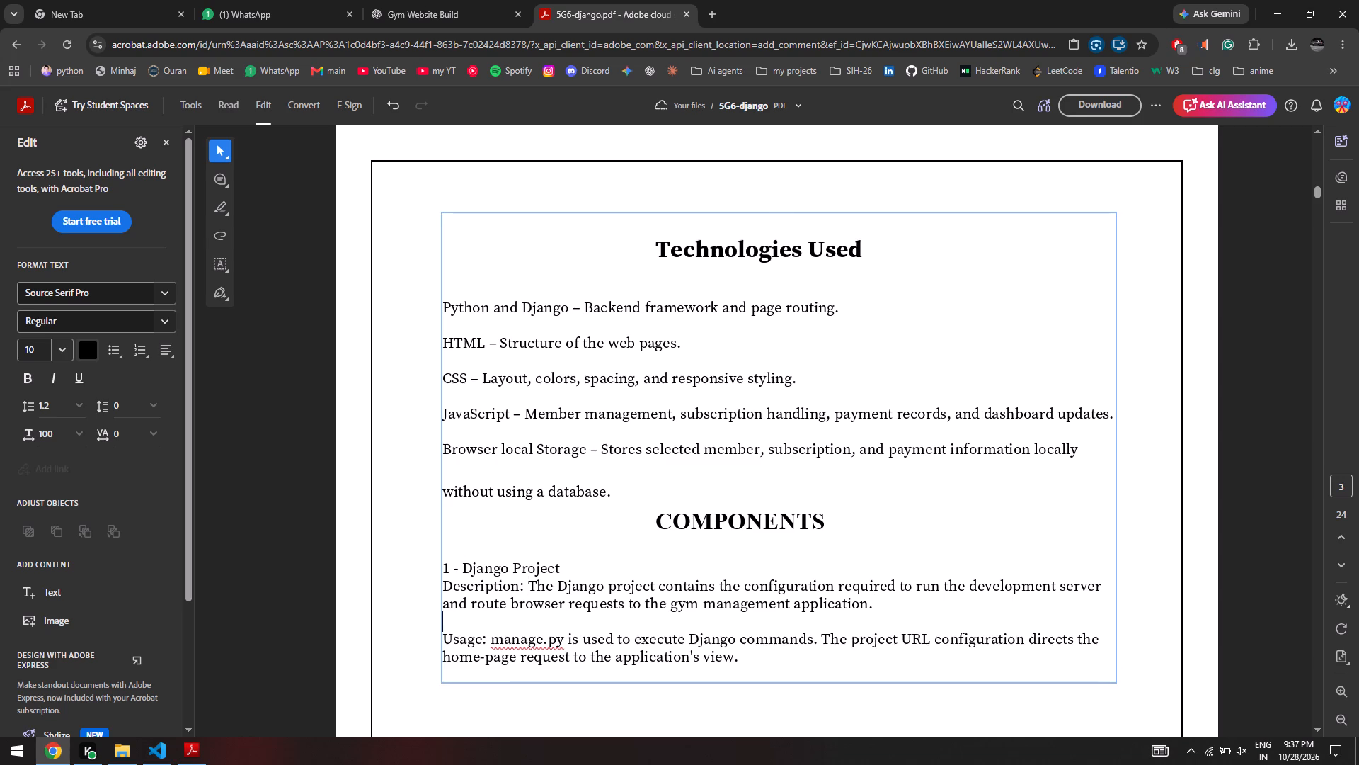
pyautogui.click(530, 637)
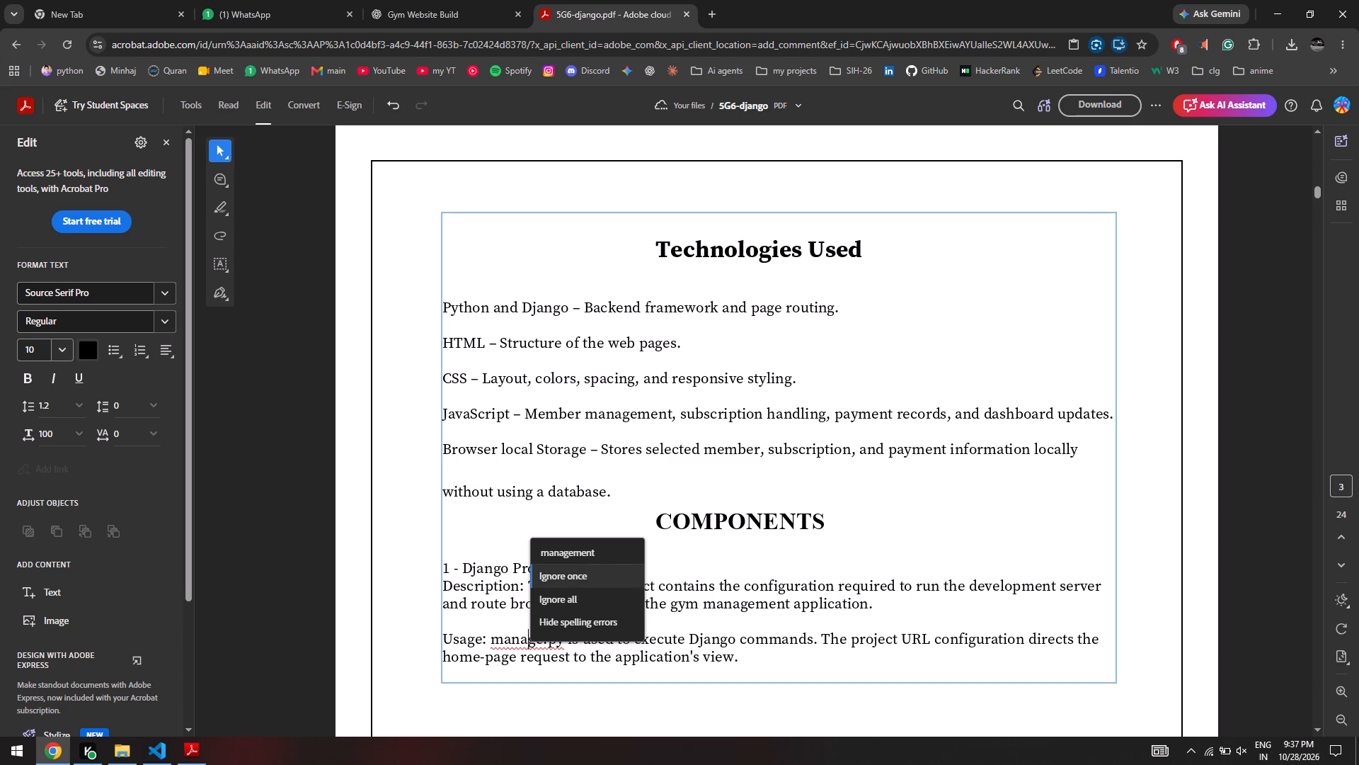
pyautogui.click(682, 656)
# Add a blank line after the Usage paragraph that ends with "application's view.".
pyautogui.scroll(-5, 641, 645)
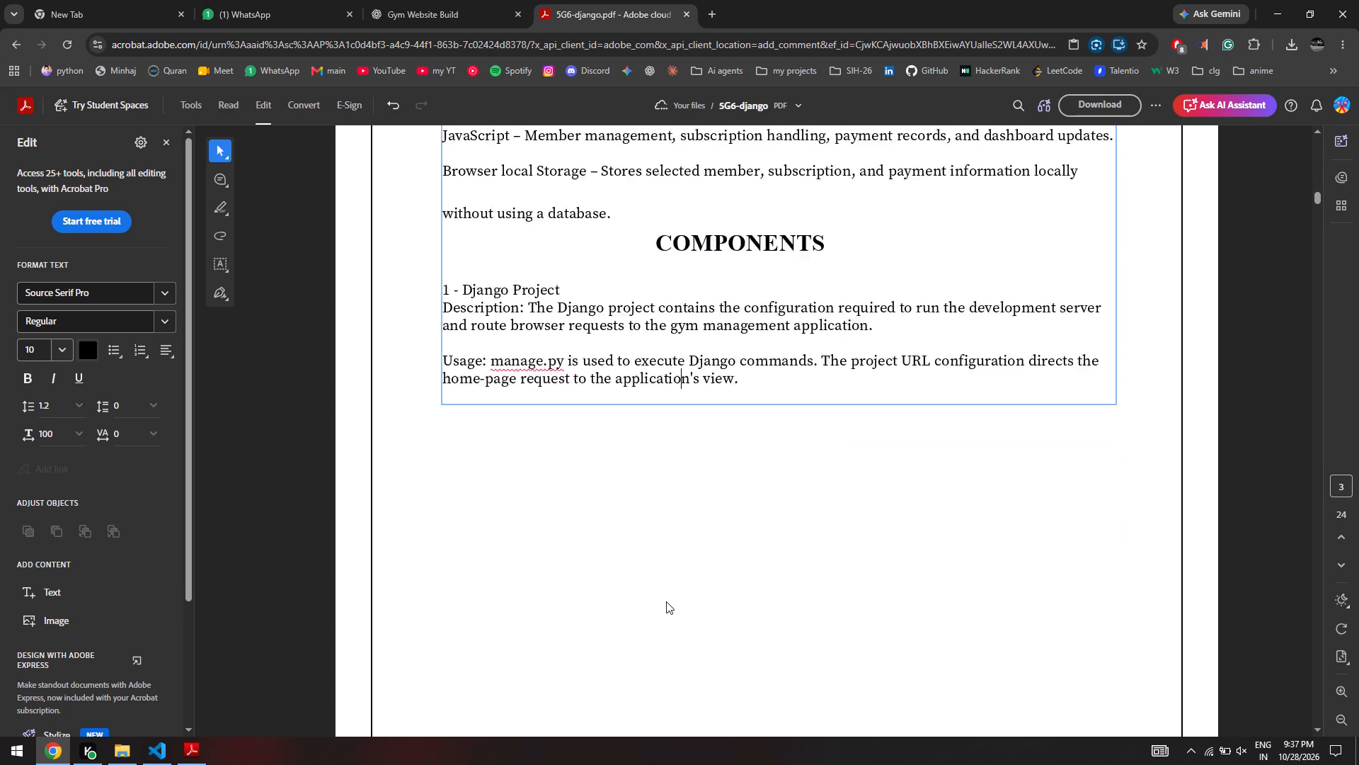
pyautogui.click(749, 304)
pyautogui.press('Return')
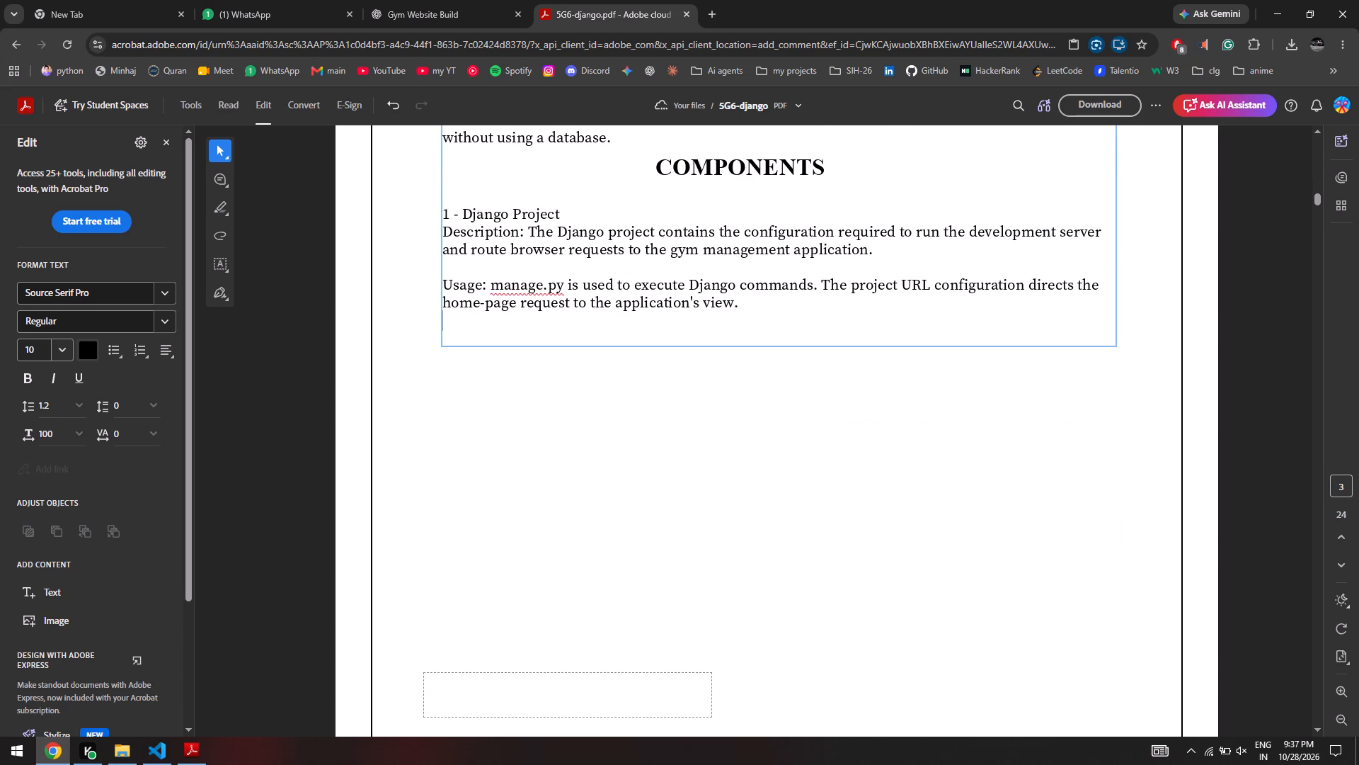
# Delete the empty text box below the COMPONENTS text on page 3.
pyautogui.click(641, 674)
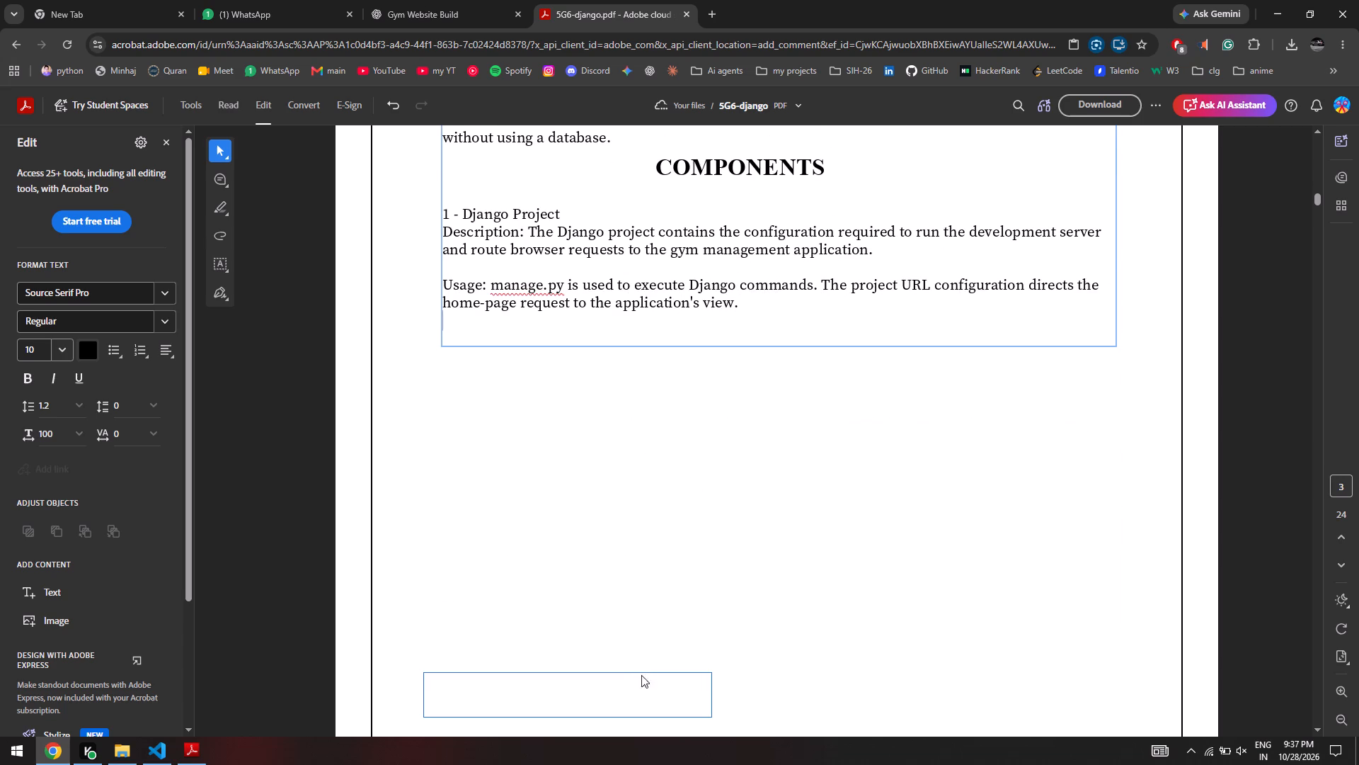
pyautogui.click(645, 674)
pyautogui.press('Delete')
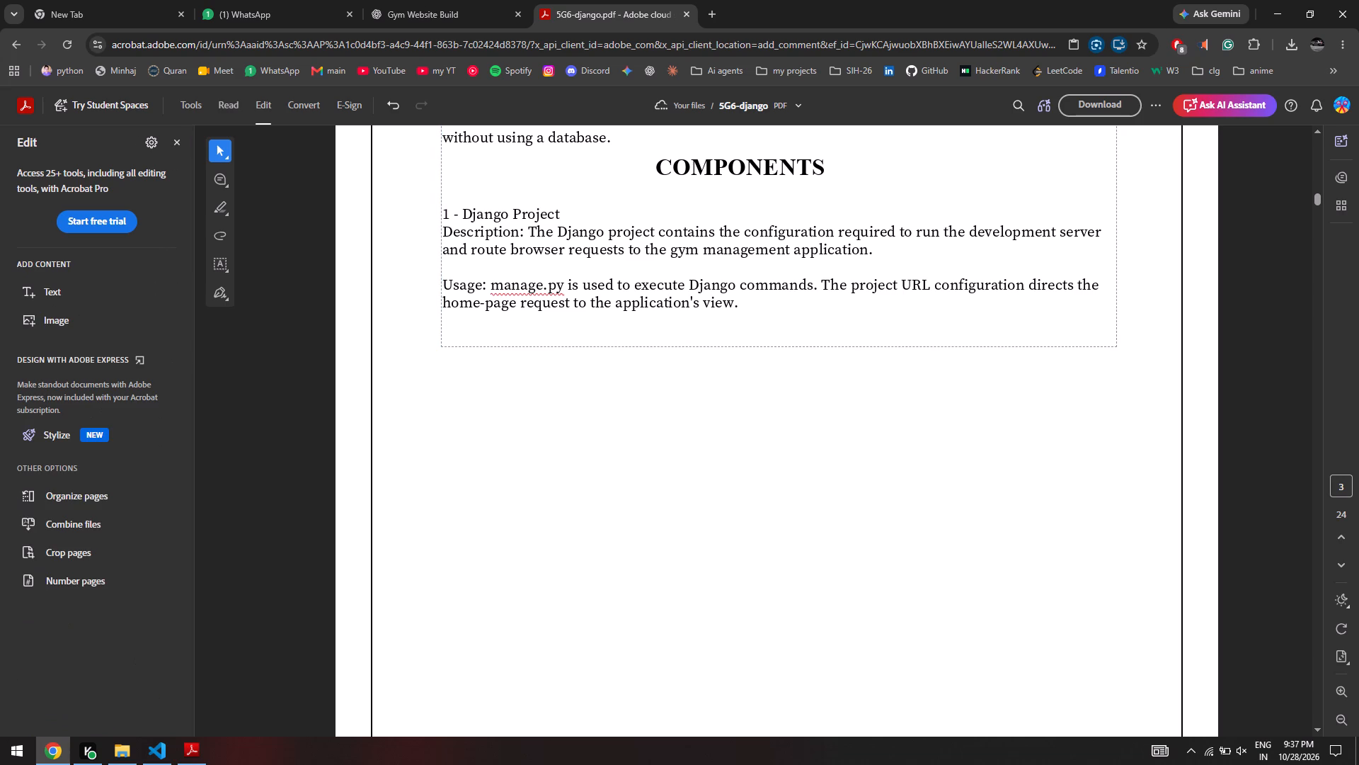
# Add about 20 blank lines after the Usage paragraph and return the cursor to the upper part of that blank area.
pyautogui.click(512, 321)
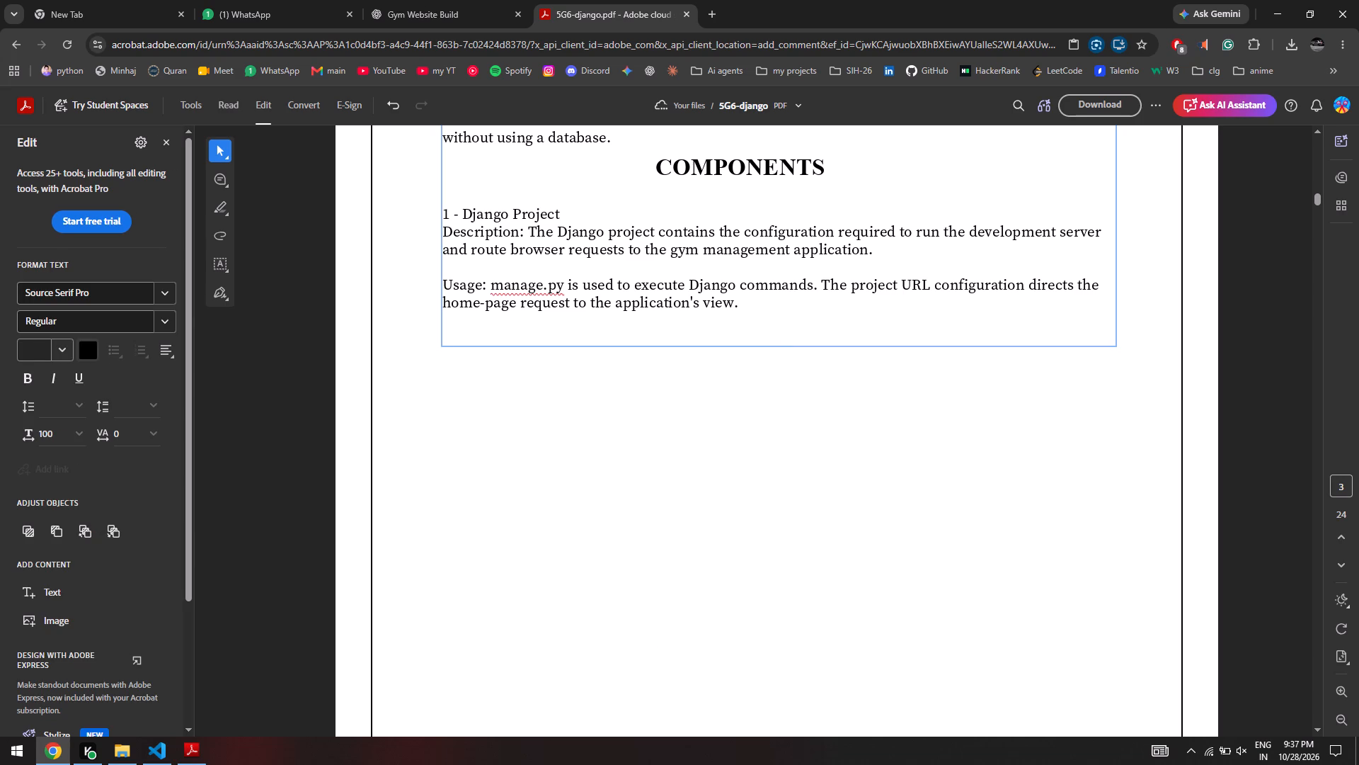
pyautogui.click(742, 307)
pyautogui.press('Return')
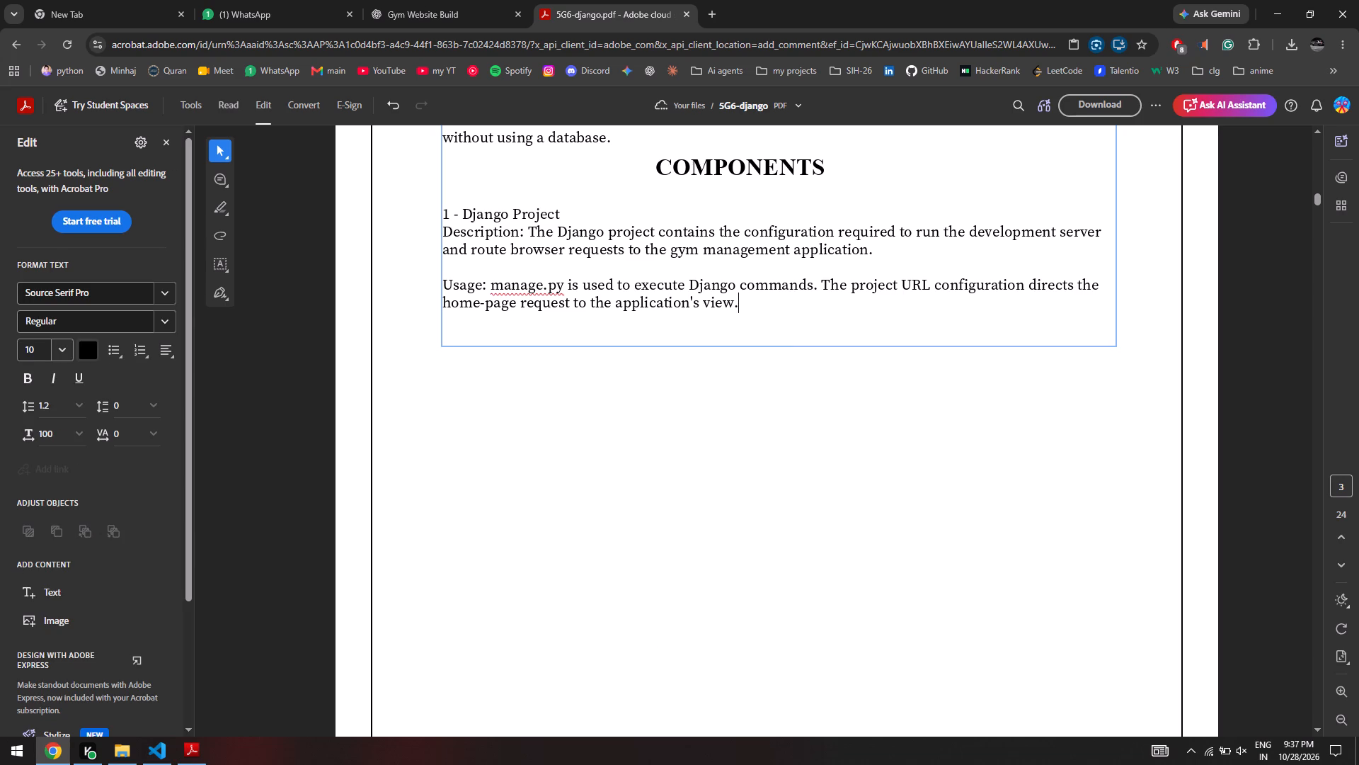
pyautogui.press('Return')
pyautogui.press('Return')
pyautogui.press('Return')
pyautogui.press('Return')
pyautogui.press('Return')
pyautogui.press('Return')
pyautogui.press('Return')
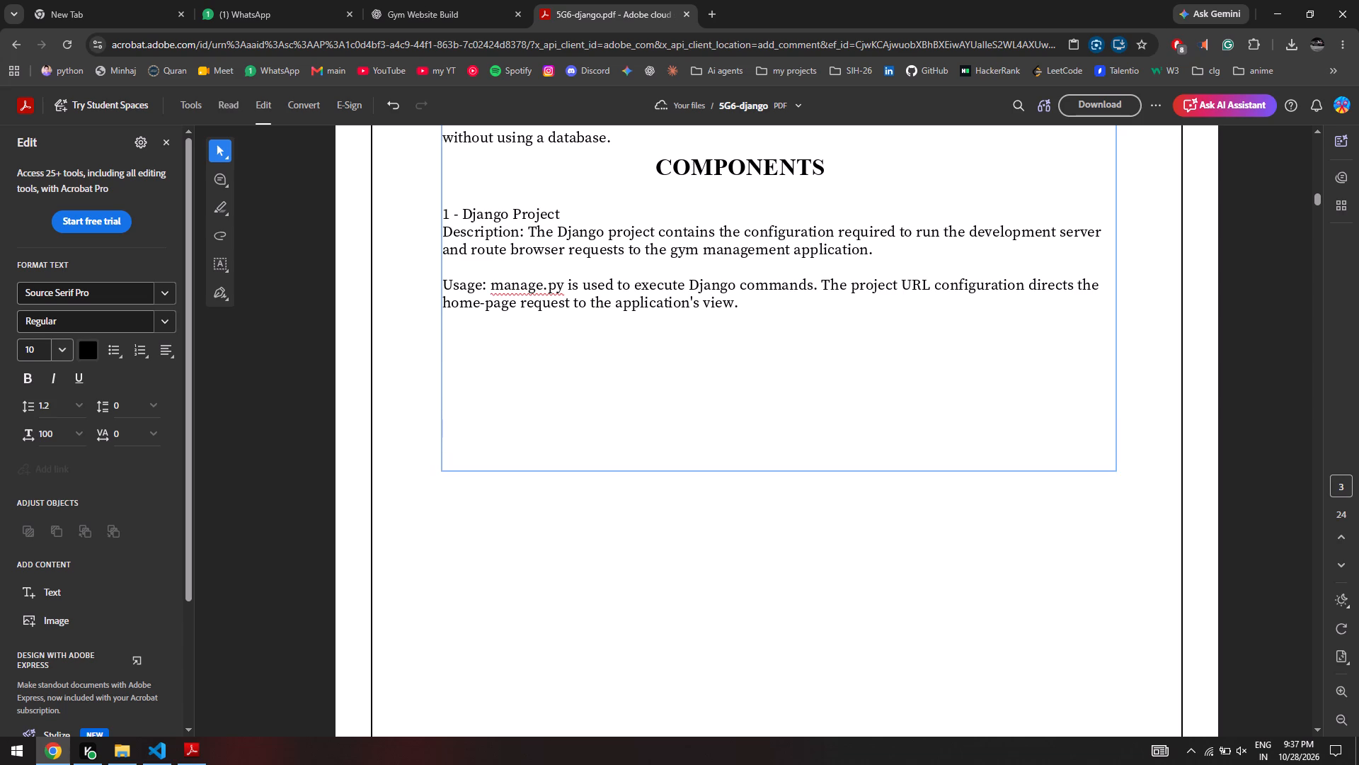
pyautogui.press('Return')
pyautogui.press('Return')
pyautogui.press('Return')
pyautogui.press('Return')
pyautogui.press('Return')
pyautogui.press('Return')
pyautogui.press('Return')
pyautogui.press('Return')
pyautogui.press('Return')
pyautogui.press('Return')
pyautogui.press('Return')
pyautogui.press('Return')
pyautogui.press('Return')
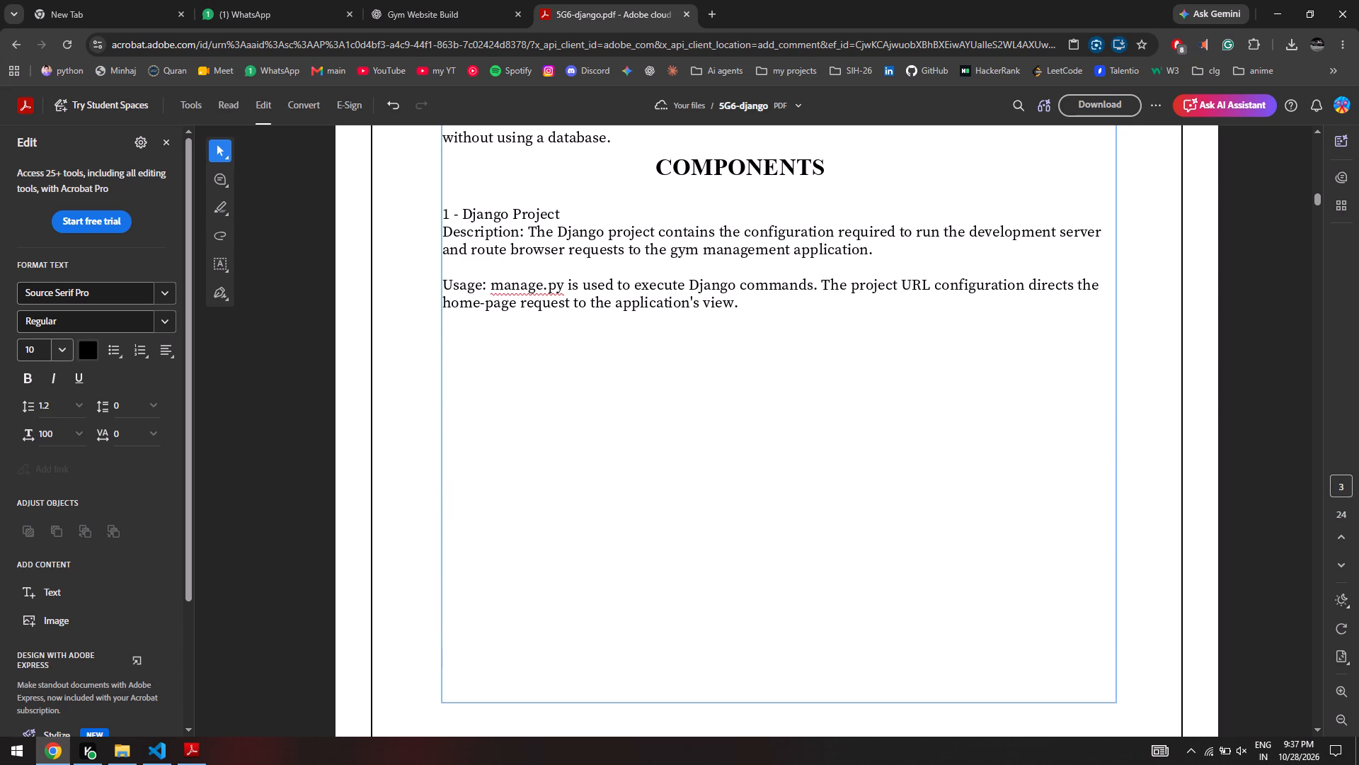
pyautogui.press('Return')
pyautogui.press('Up')
pyautogui.press('Up')
pyautogui.press('Up')
pyautogui.press('Up')
pyautogui.press('Up')
pyautogui.press('Up')
pyautogui.press('Up')
pyautogui.press('Up')
pyautogui.press('Up')
pyautogui.press('Up')
pyautogui.press('Up')
pyautogui.press('Up')
pyautogui.press('Up')
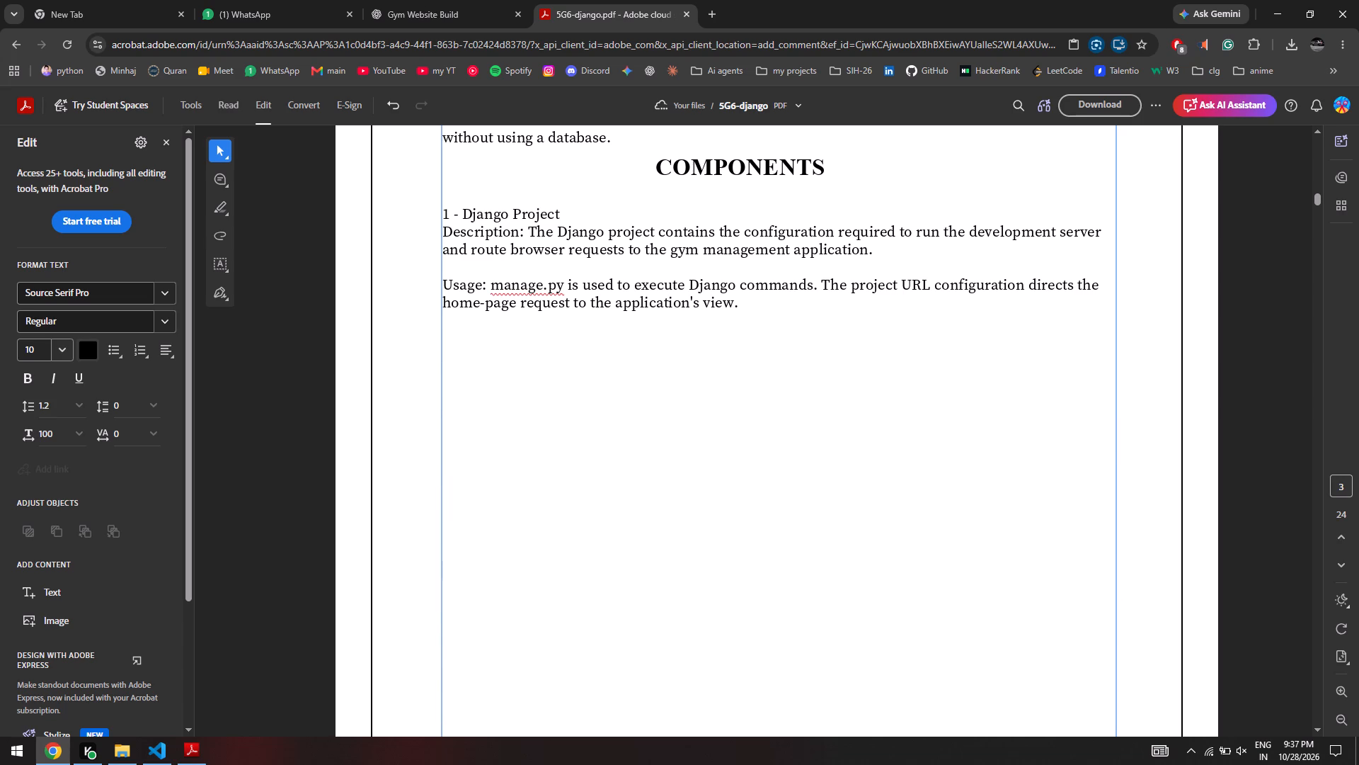
pyautogui.press('Up')
pyautogui.press('Up')
pyautogui.press('Up')
pyautogui.press('Up')
pyautogui.press('Up')
pyautogui.press('Up')
# Look through the pages around COMPONENTS, from the Abstract and Objectives to How It Works, to review the report's layout and remaining text.
pyautogui.scroll(19, 437, 306)
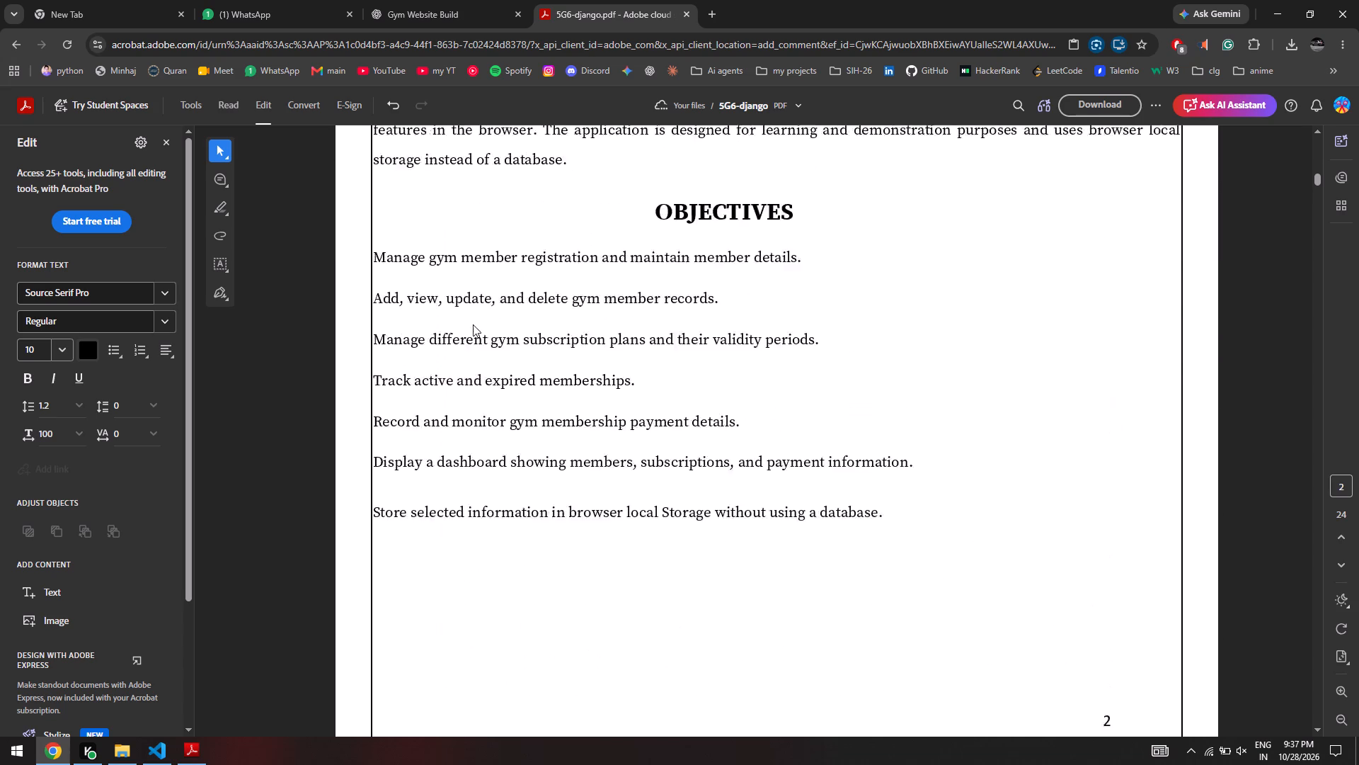
pyautogui.click(514, 434)
pyautogui.scroll(12, 514, 434)
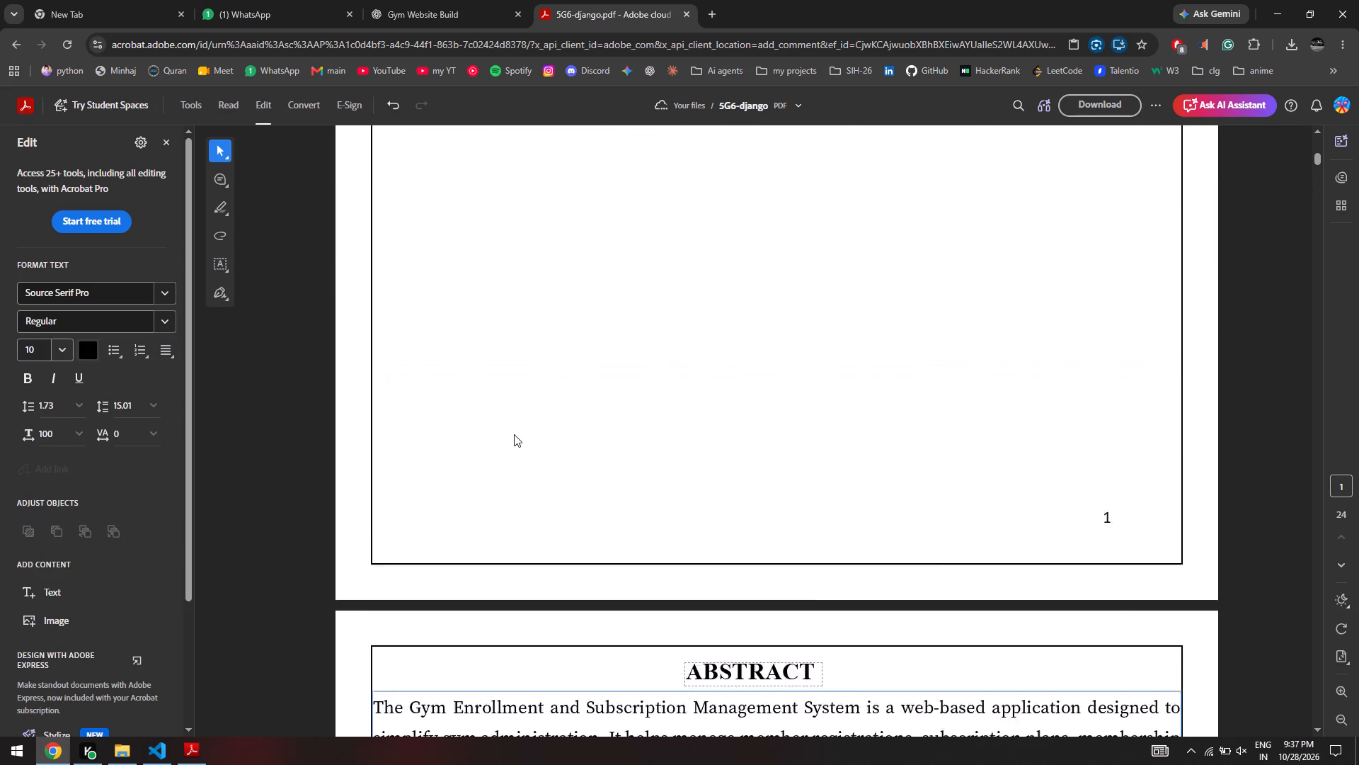
pyautogui.scroll(6, 514, 434)
pyautogui.scroll(-20, 514, 434)
pyautogui.scroll(-10, 514, 434)
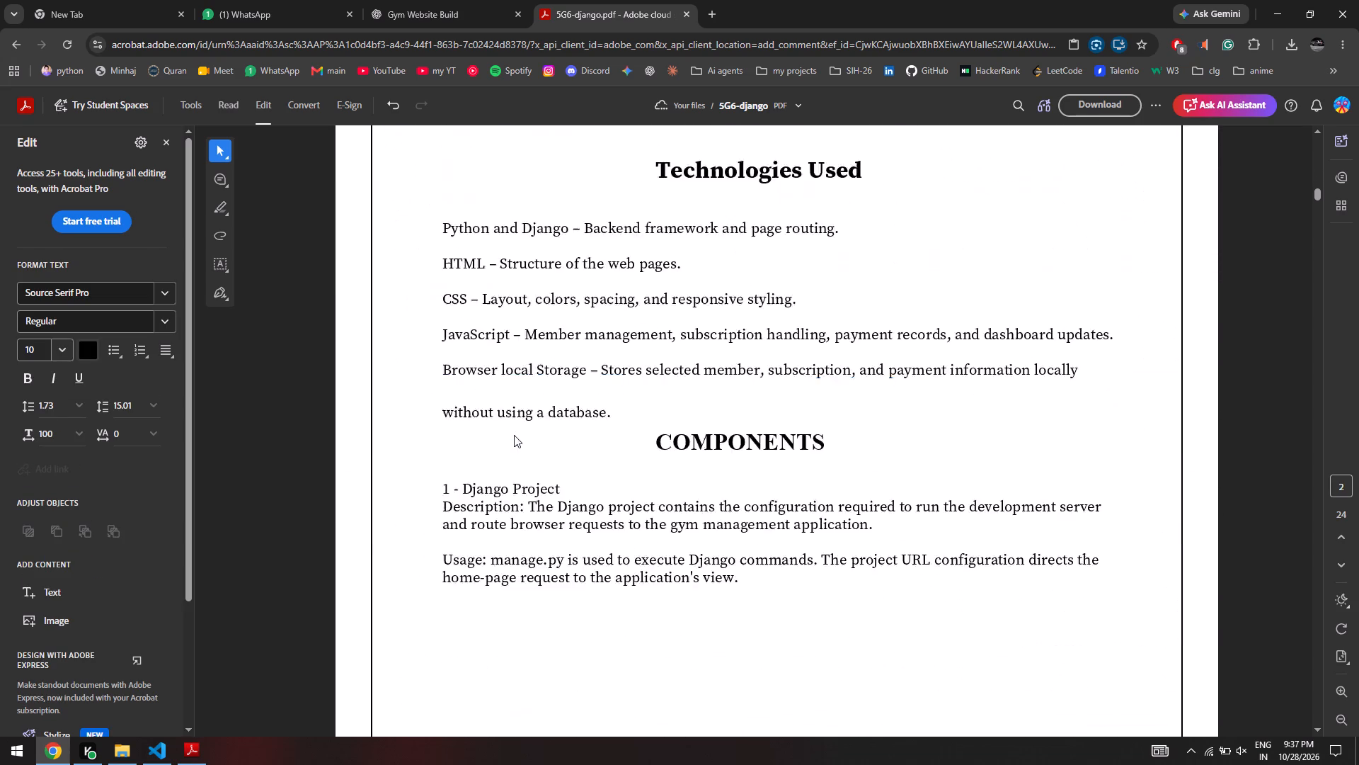
pyautogui.scroll(-20, 514, 435)
pyautogui.scroll(-18, 514, 435)
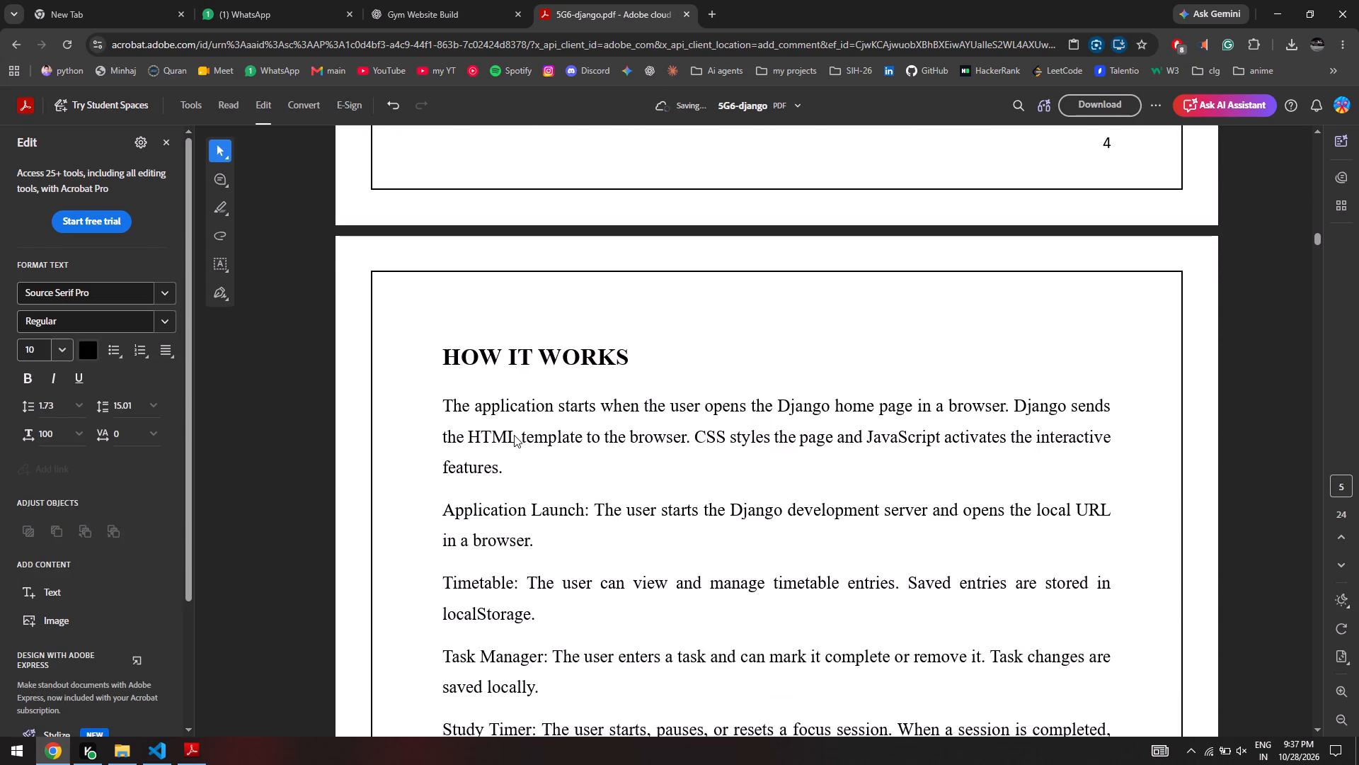
pyautogui.scroll(-2, 514, 435)
pyautogui.scroll(20, 514, 435)
pyautogui.click(526, 412)
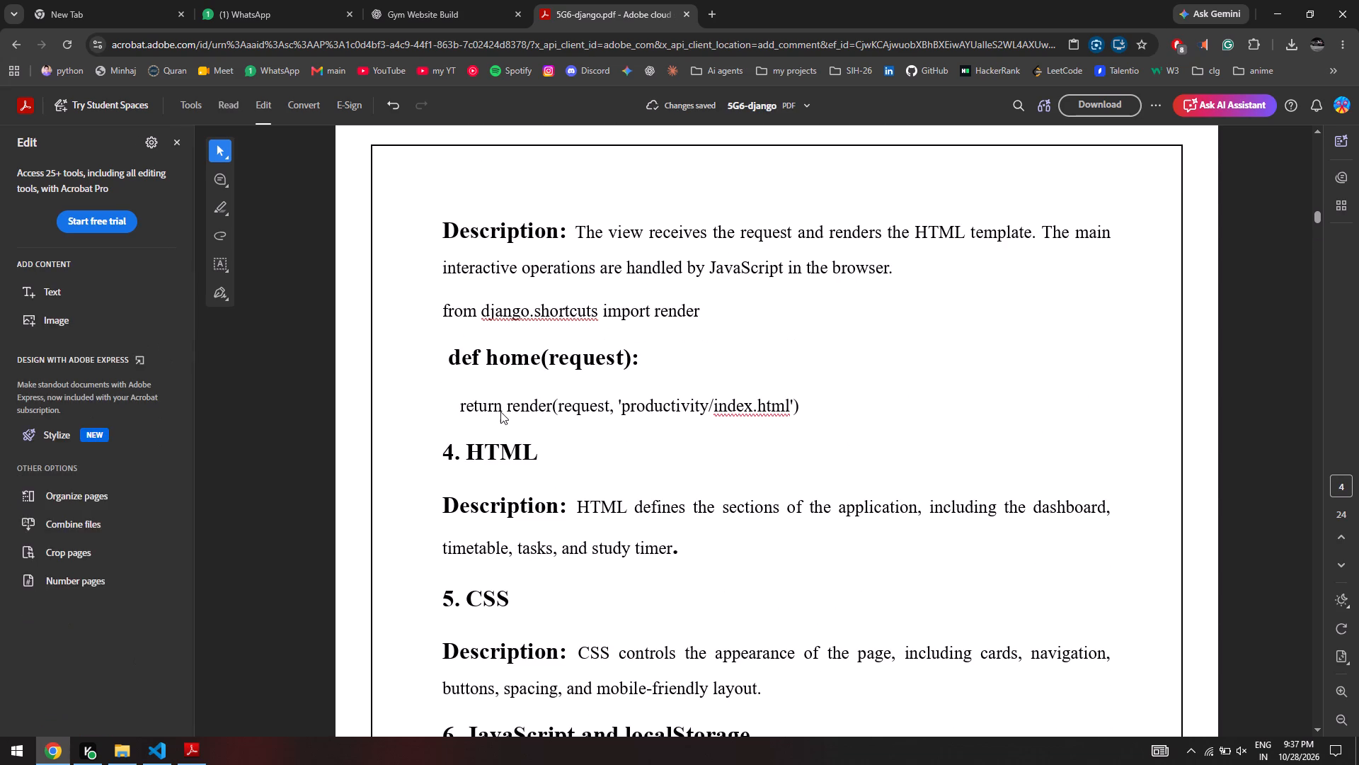
# Widen the page 3 text box on both sides to reach the page border's vertical lines.
pyautogui.scroll(9, 448, 422)
pyautogui.click(497, 412)
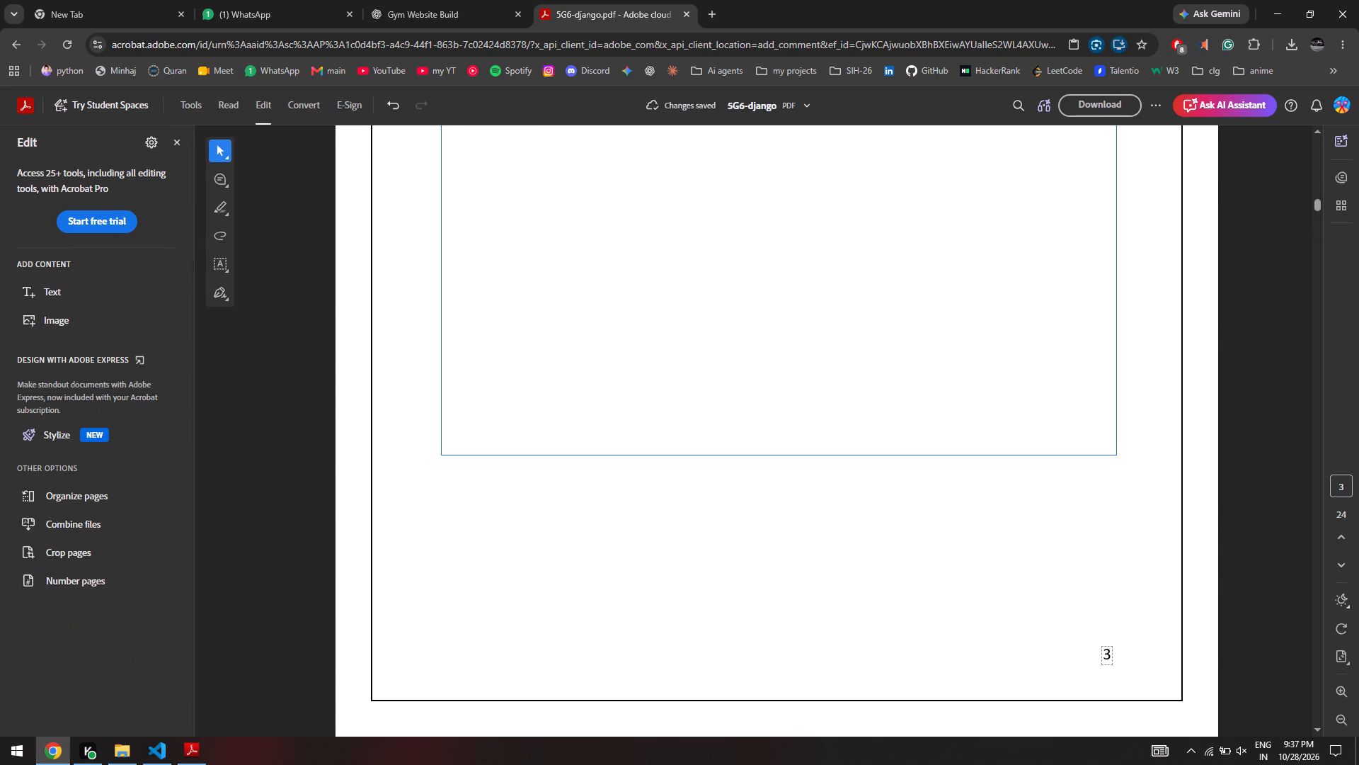
pyautogui.click(575, 380)
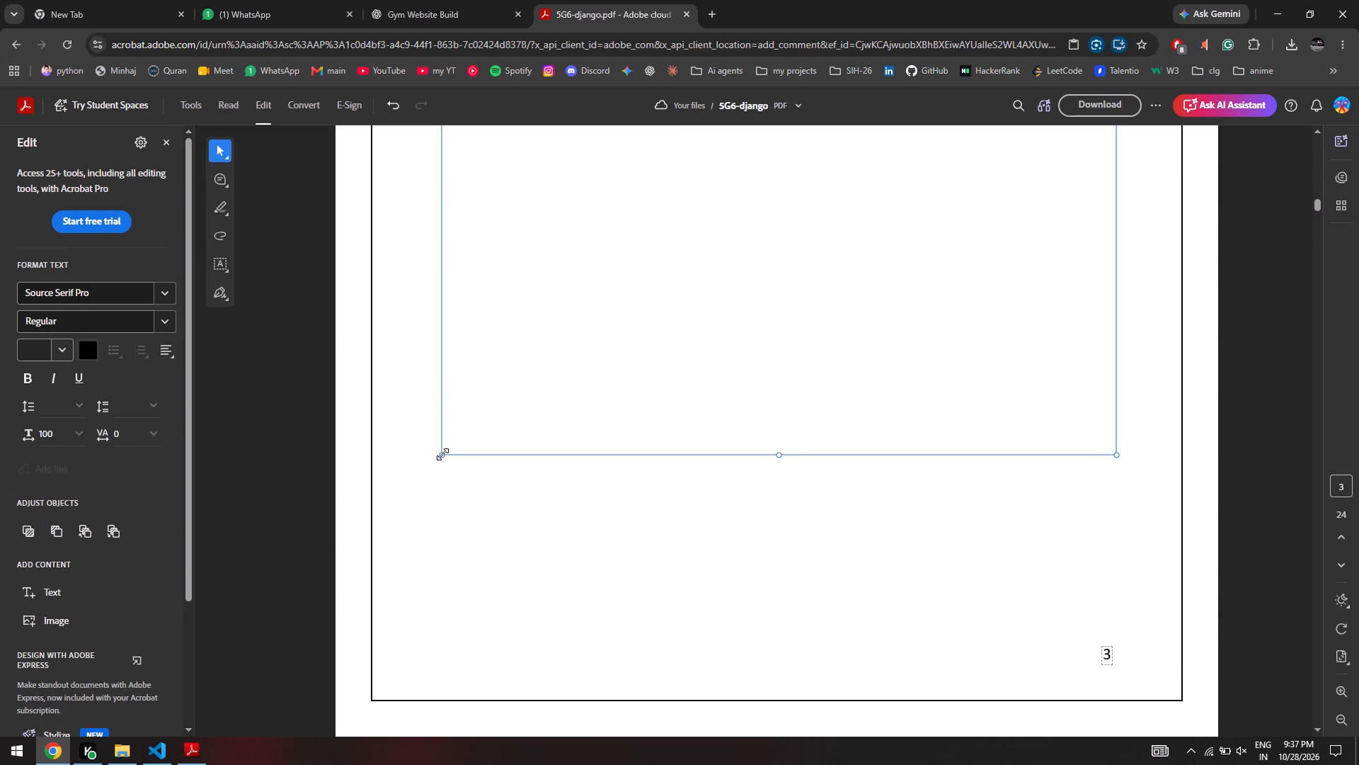
pyautogui.moveTo(442, 454); pyautogui.dragTo(443, 641)
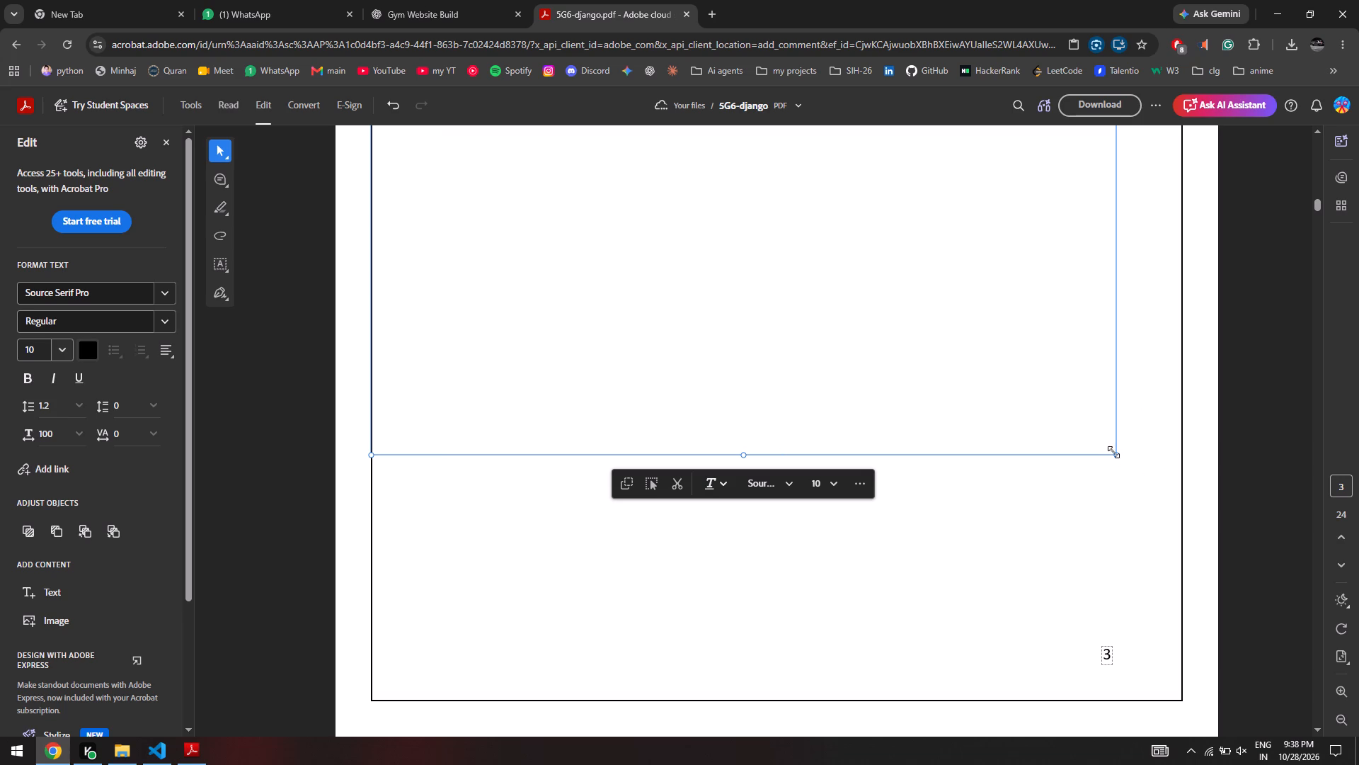
pyautogui.moveTo(1117, 455); pyautogui.dragTo(1171, 482)
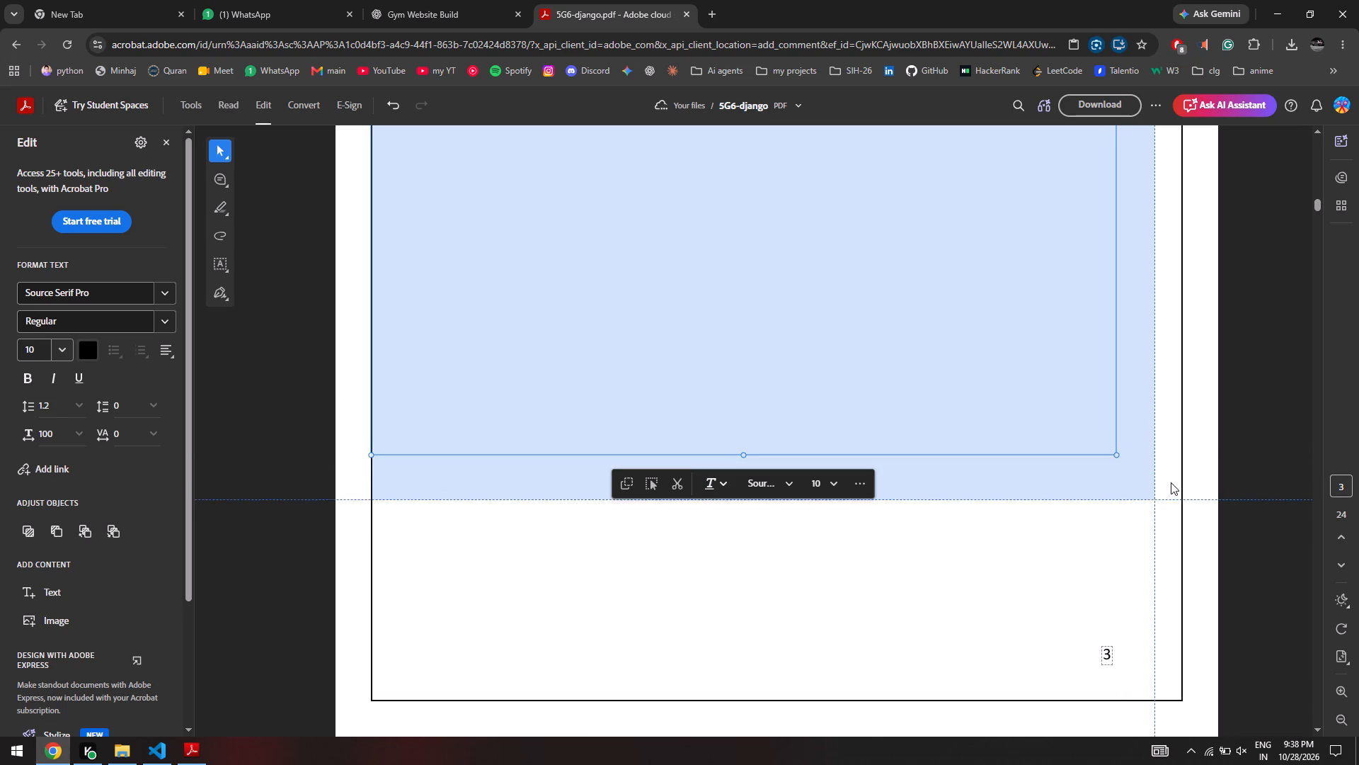
pyautogui.moveTo(1171, 482); pyautogui.dragTo(1198, 510)
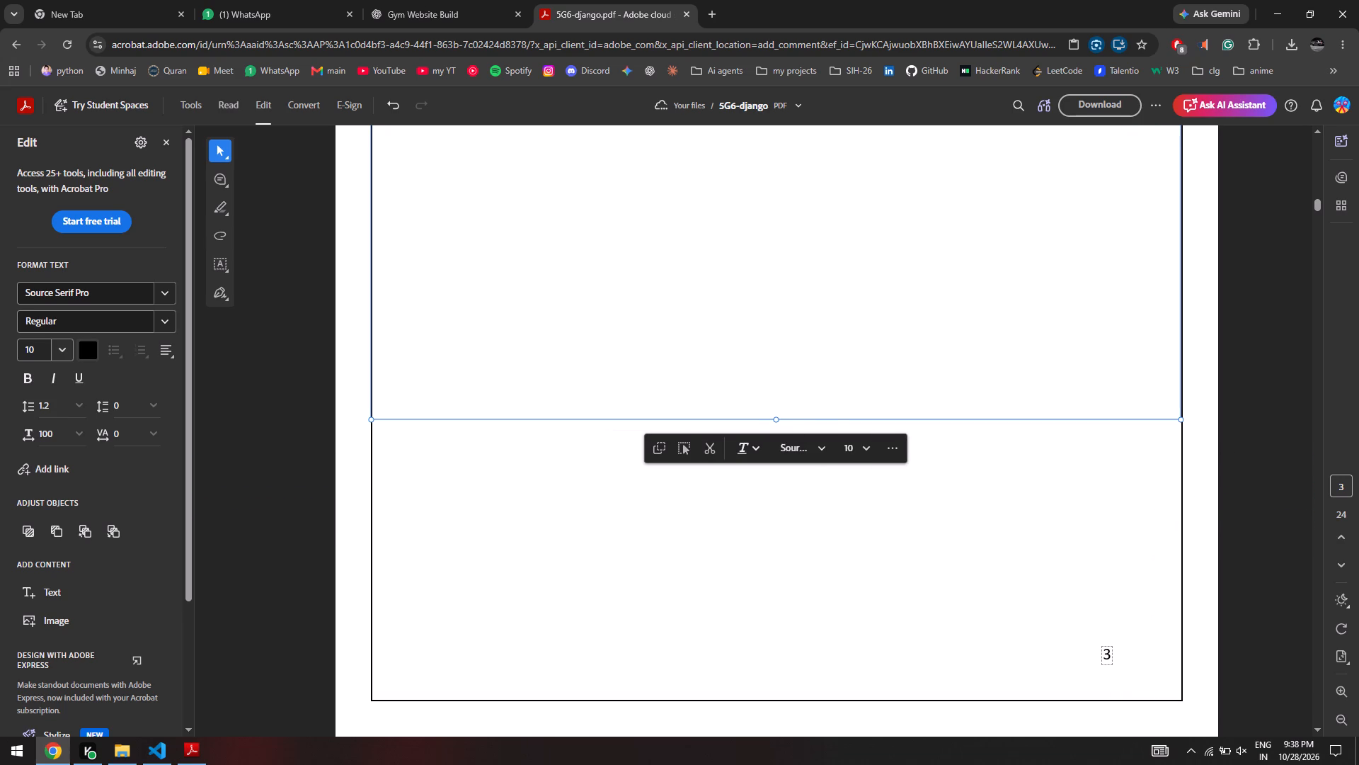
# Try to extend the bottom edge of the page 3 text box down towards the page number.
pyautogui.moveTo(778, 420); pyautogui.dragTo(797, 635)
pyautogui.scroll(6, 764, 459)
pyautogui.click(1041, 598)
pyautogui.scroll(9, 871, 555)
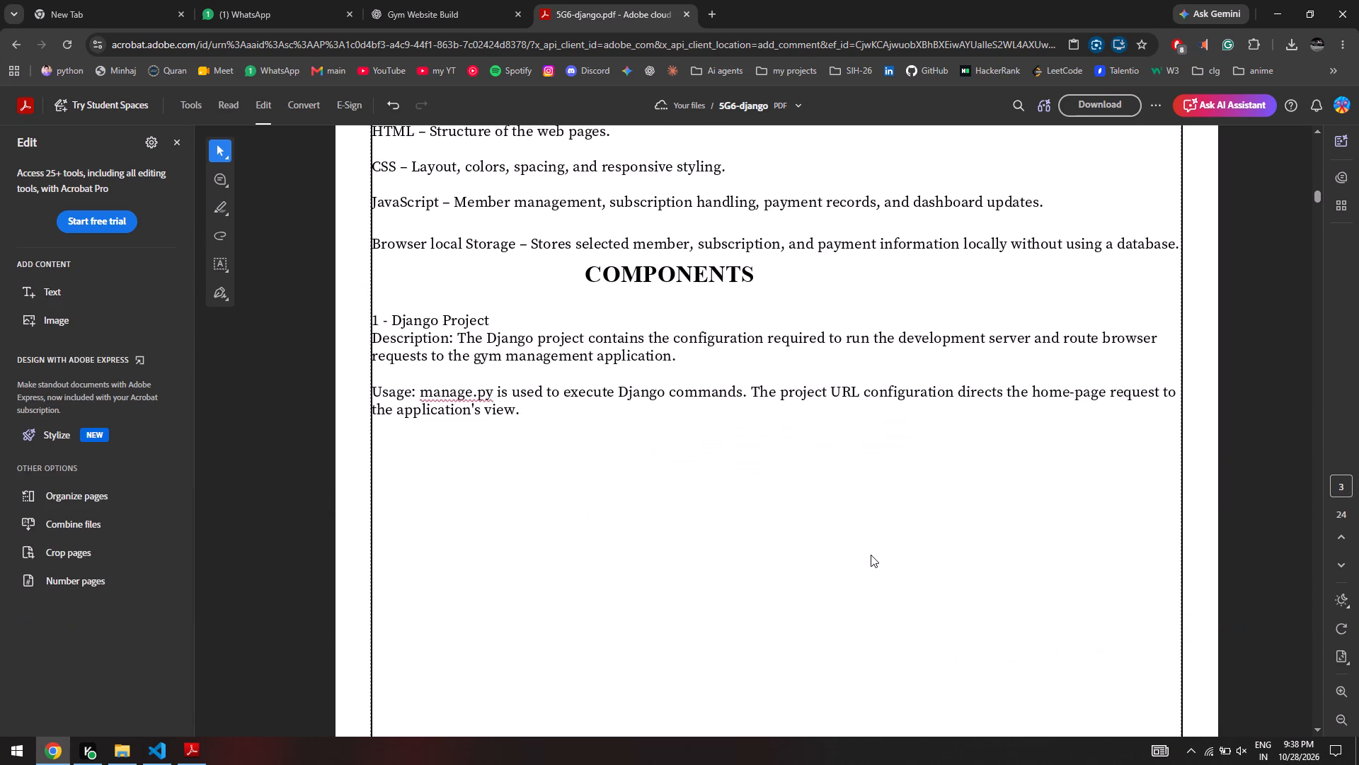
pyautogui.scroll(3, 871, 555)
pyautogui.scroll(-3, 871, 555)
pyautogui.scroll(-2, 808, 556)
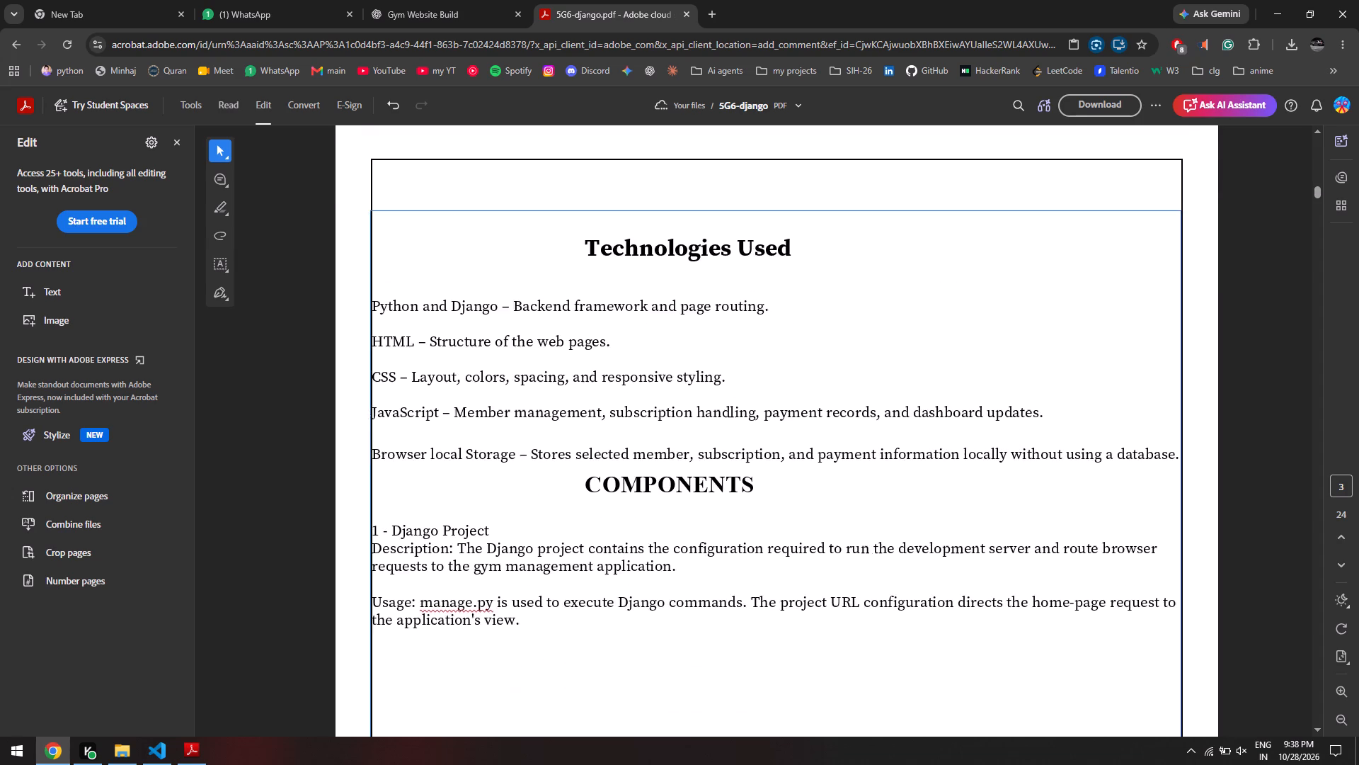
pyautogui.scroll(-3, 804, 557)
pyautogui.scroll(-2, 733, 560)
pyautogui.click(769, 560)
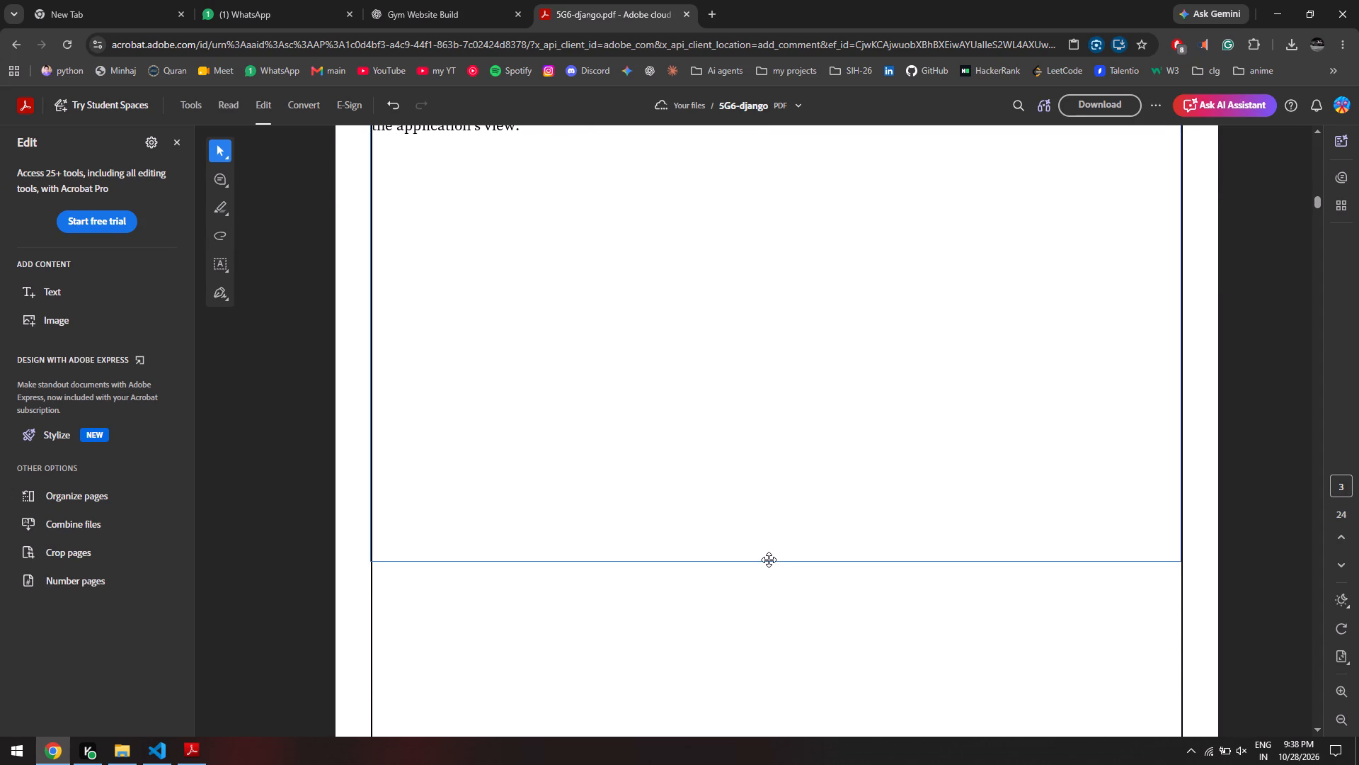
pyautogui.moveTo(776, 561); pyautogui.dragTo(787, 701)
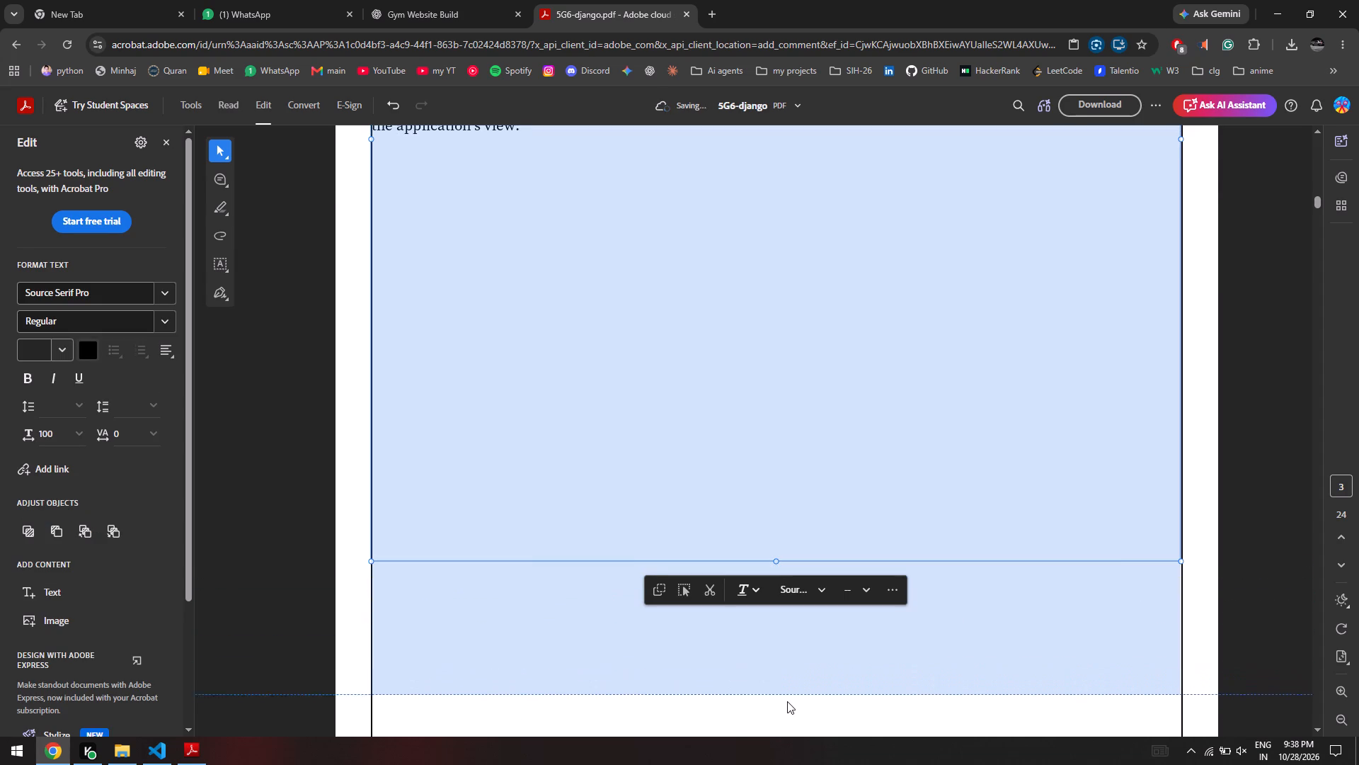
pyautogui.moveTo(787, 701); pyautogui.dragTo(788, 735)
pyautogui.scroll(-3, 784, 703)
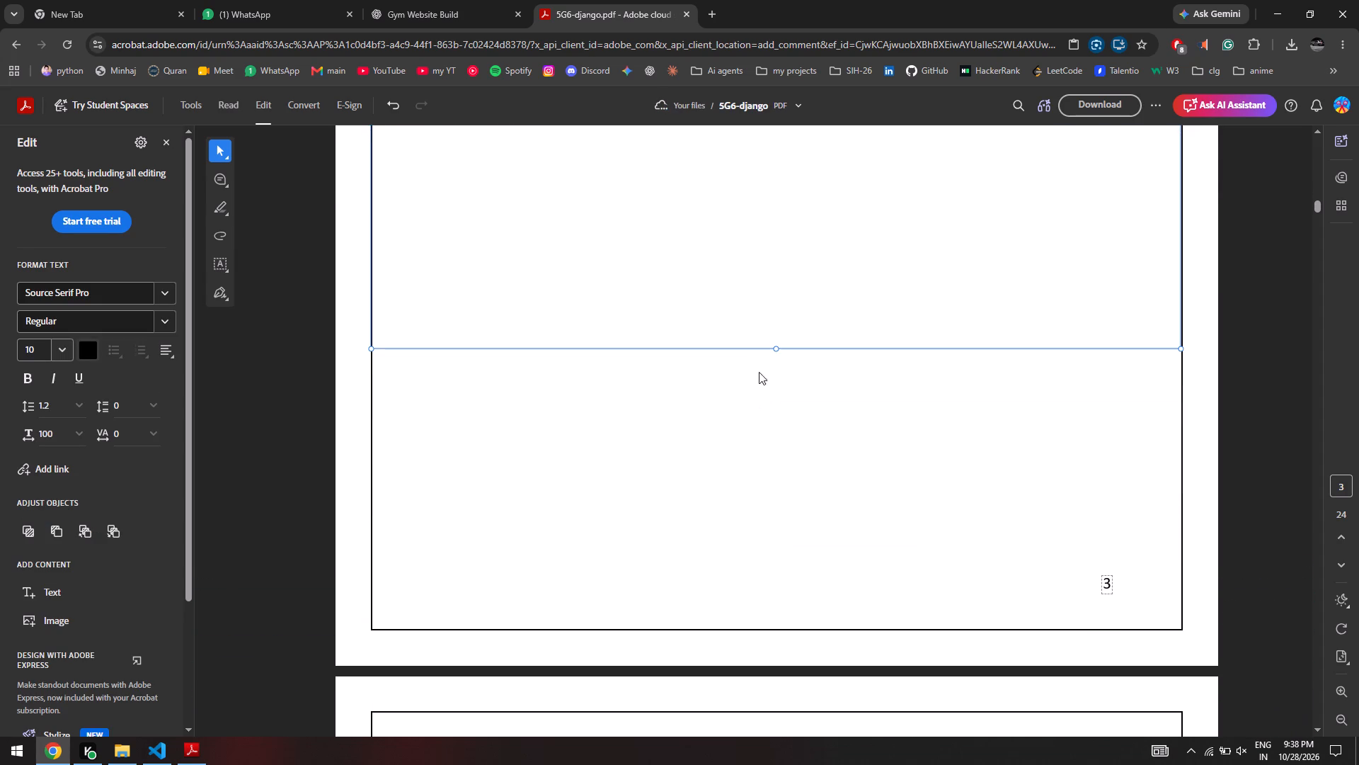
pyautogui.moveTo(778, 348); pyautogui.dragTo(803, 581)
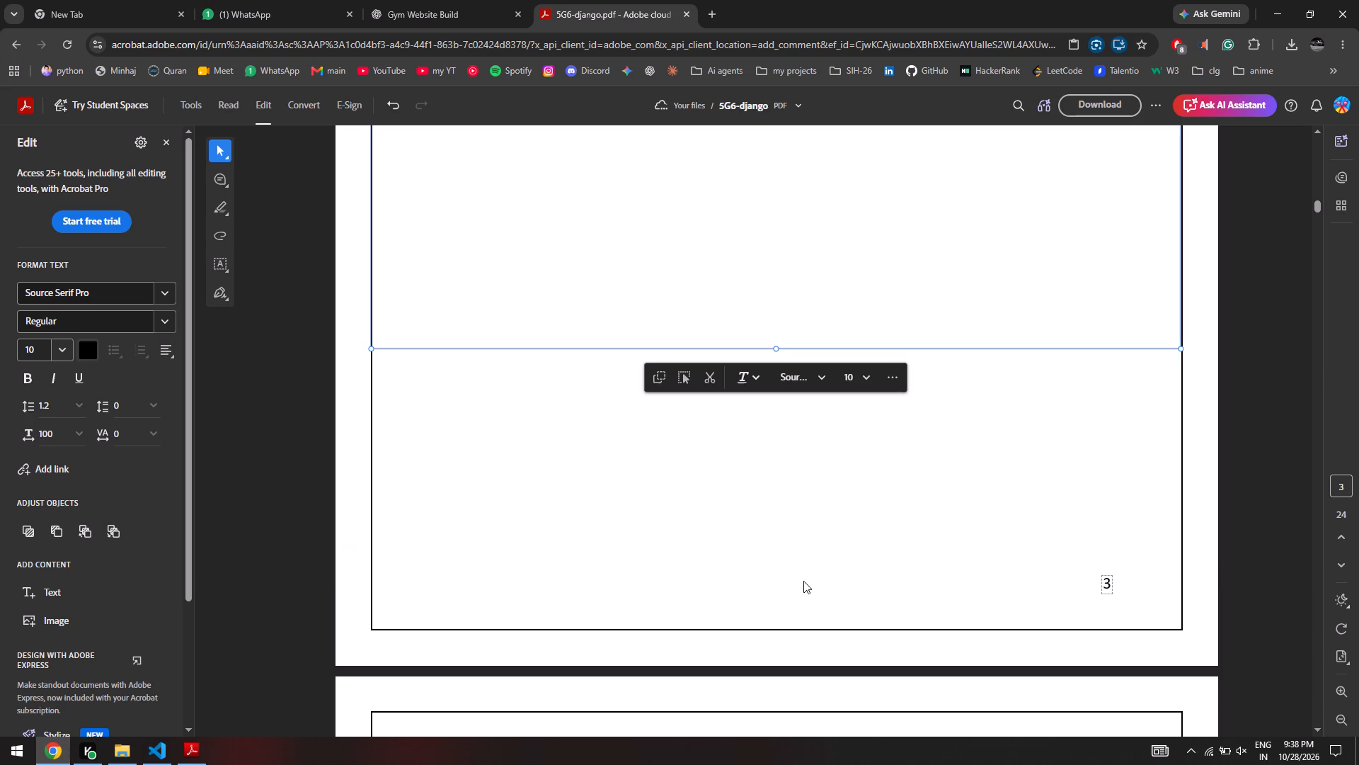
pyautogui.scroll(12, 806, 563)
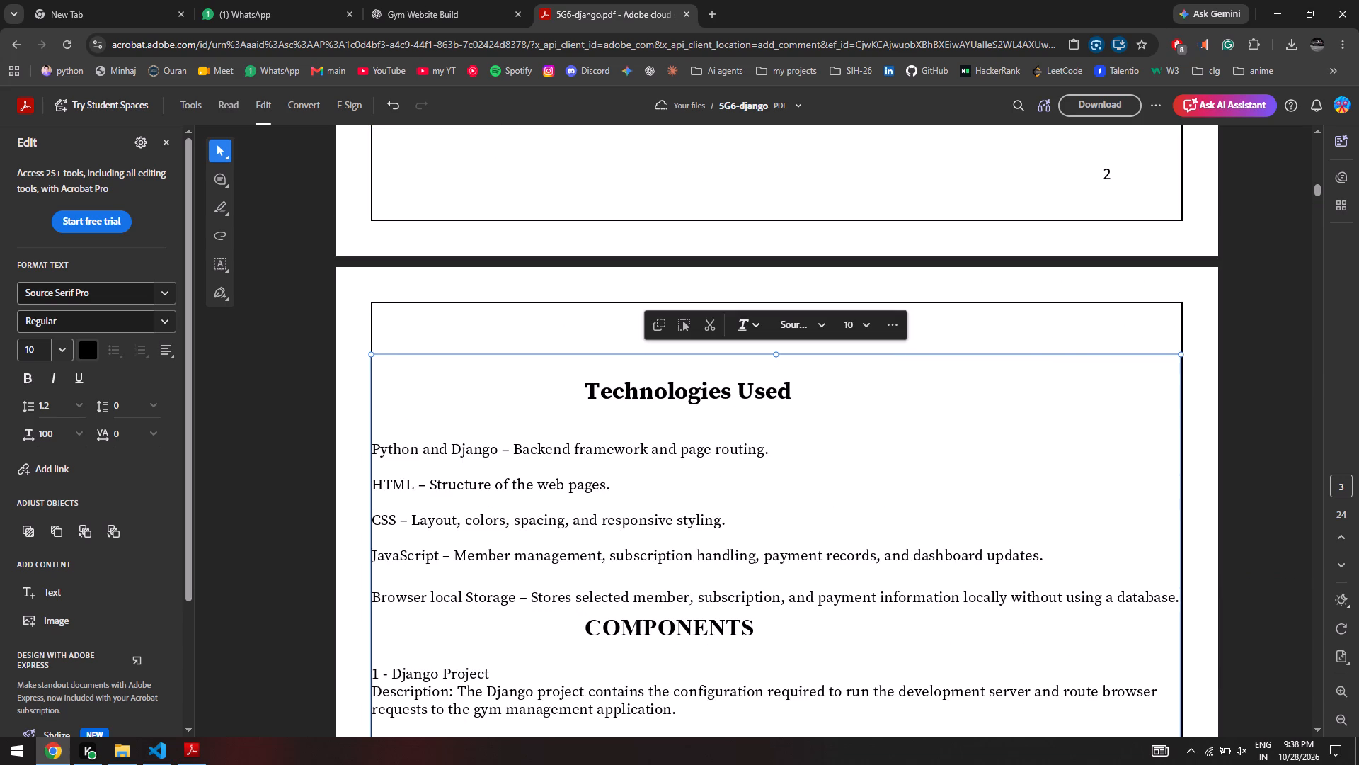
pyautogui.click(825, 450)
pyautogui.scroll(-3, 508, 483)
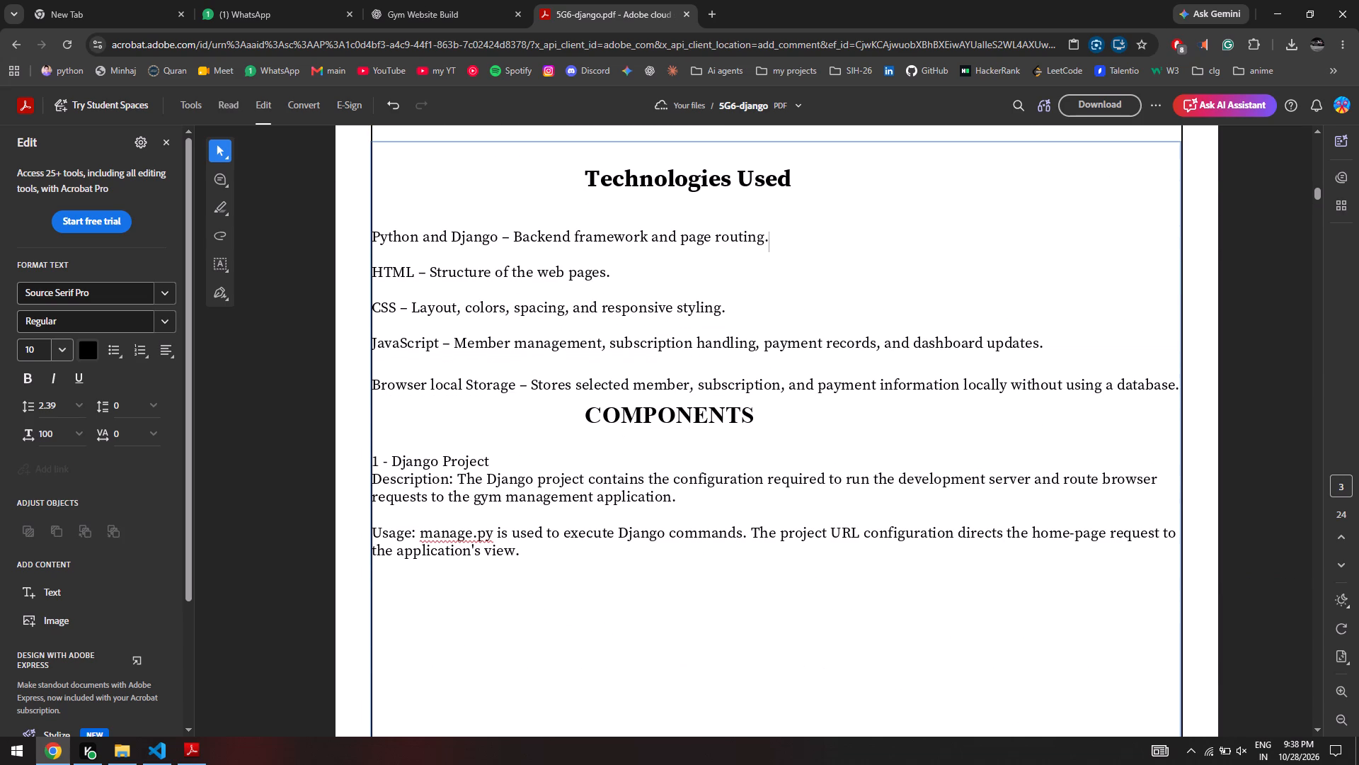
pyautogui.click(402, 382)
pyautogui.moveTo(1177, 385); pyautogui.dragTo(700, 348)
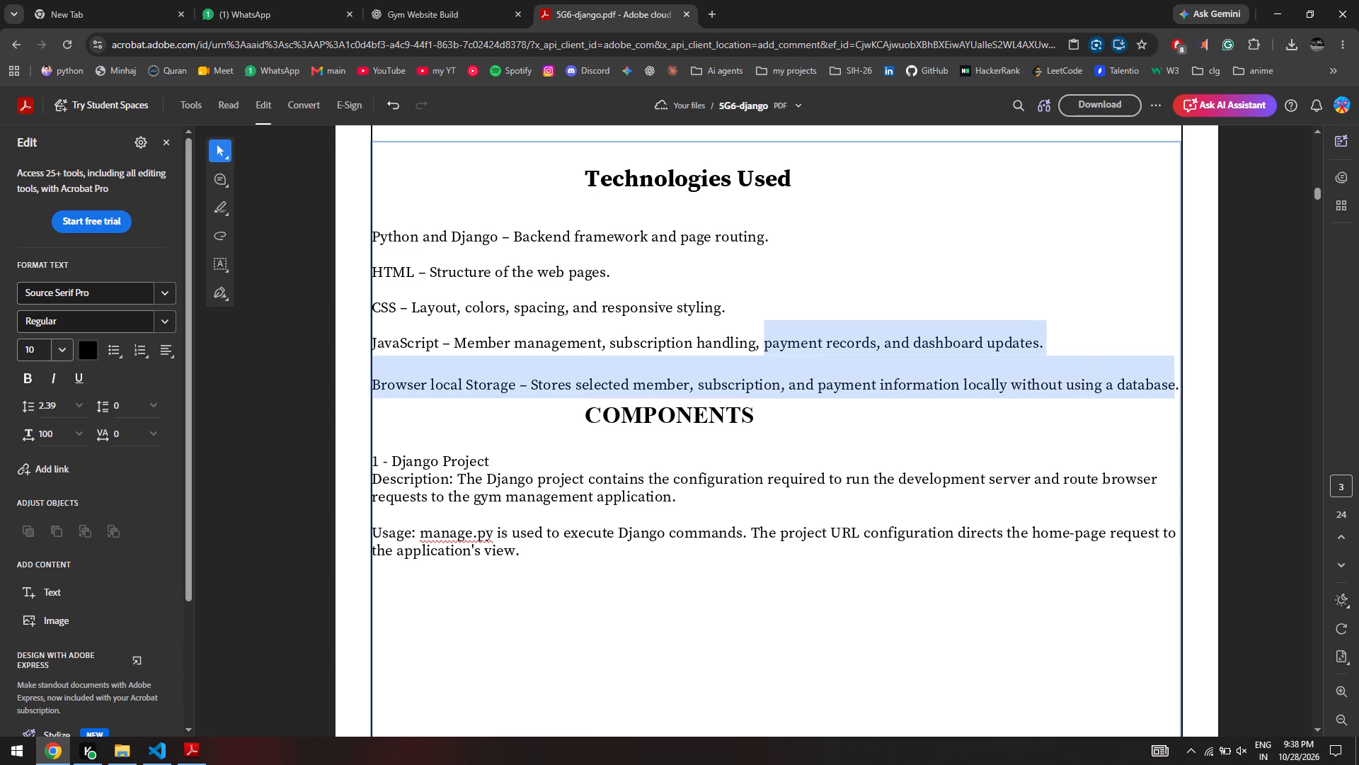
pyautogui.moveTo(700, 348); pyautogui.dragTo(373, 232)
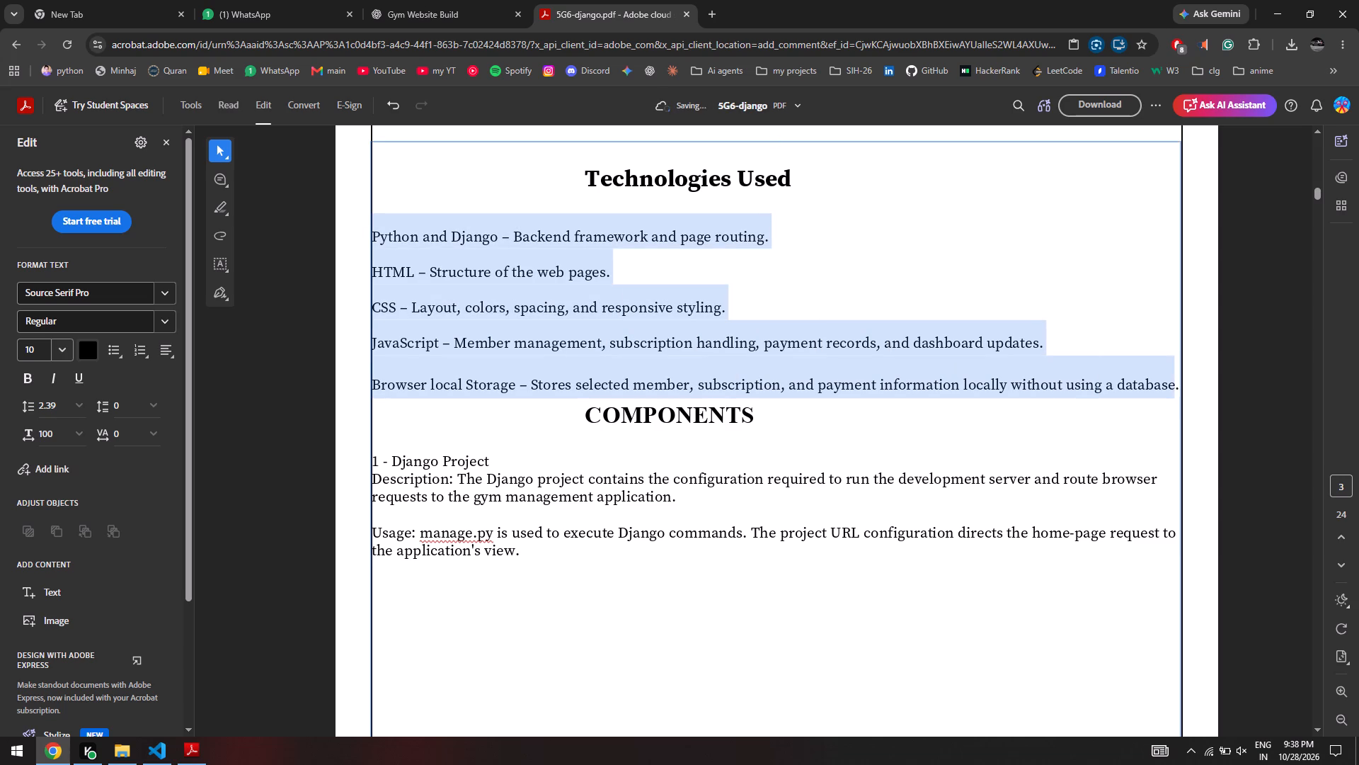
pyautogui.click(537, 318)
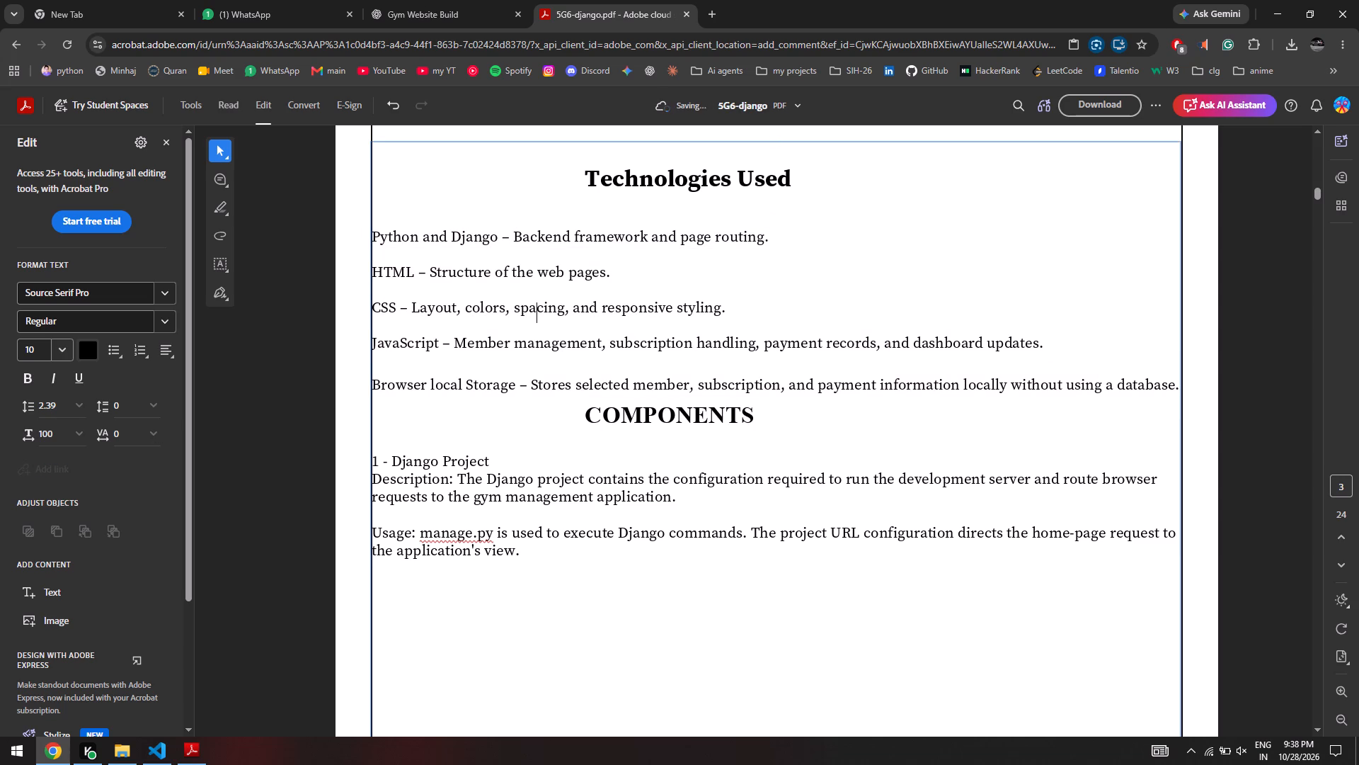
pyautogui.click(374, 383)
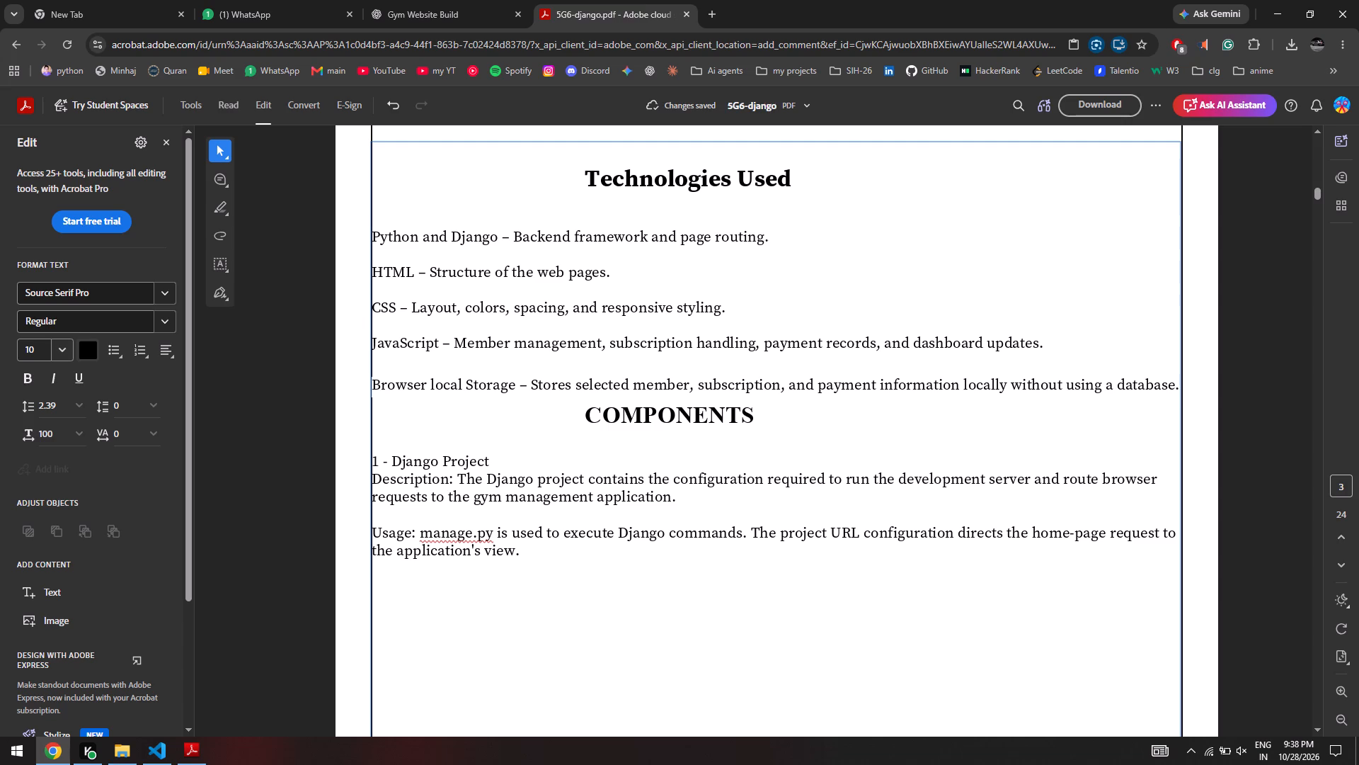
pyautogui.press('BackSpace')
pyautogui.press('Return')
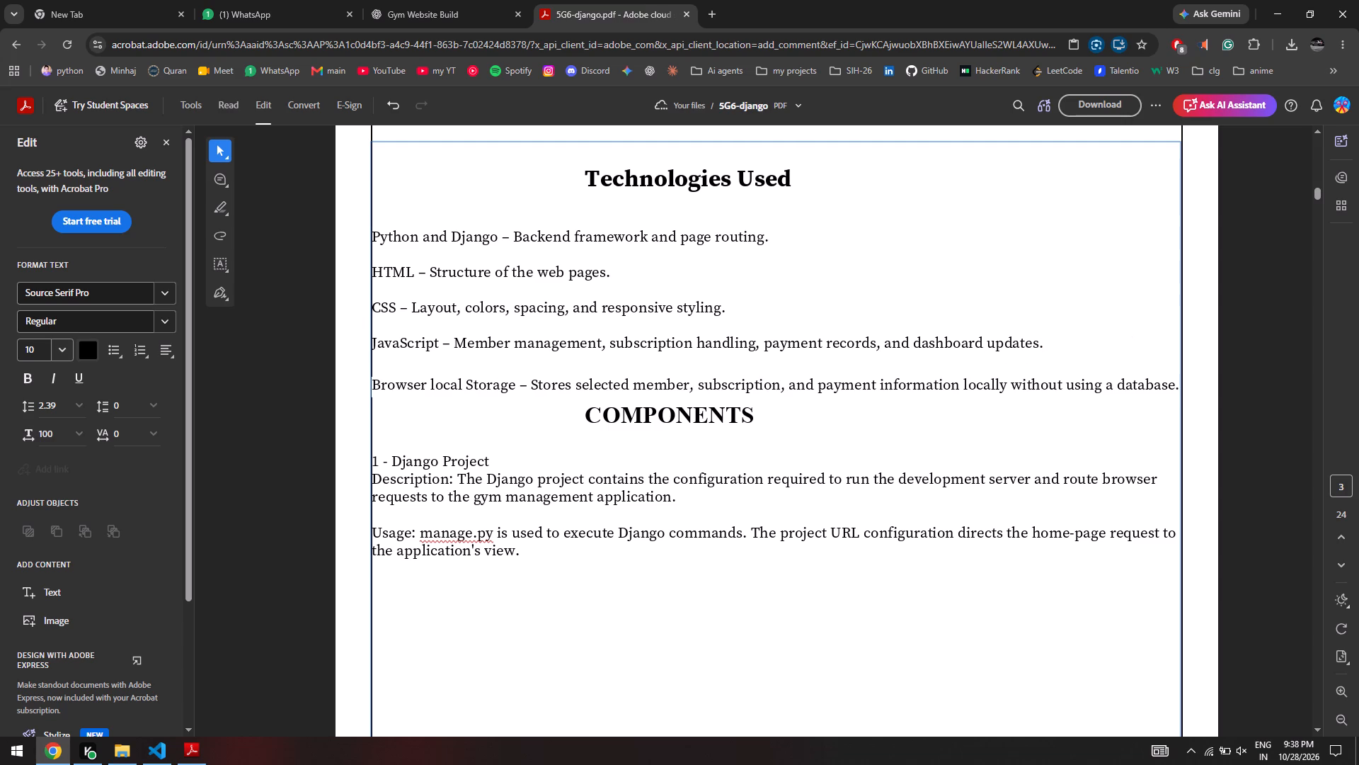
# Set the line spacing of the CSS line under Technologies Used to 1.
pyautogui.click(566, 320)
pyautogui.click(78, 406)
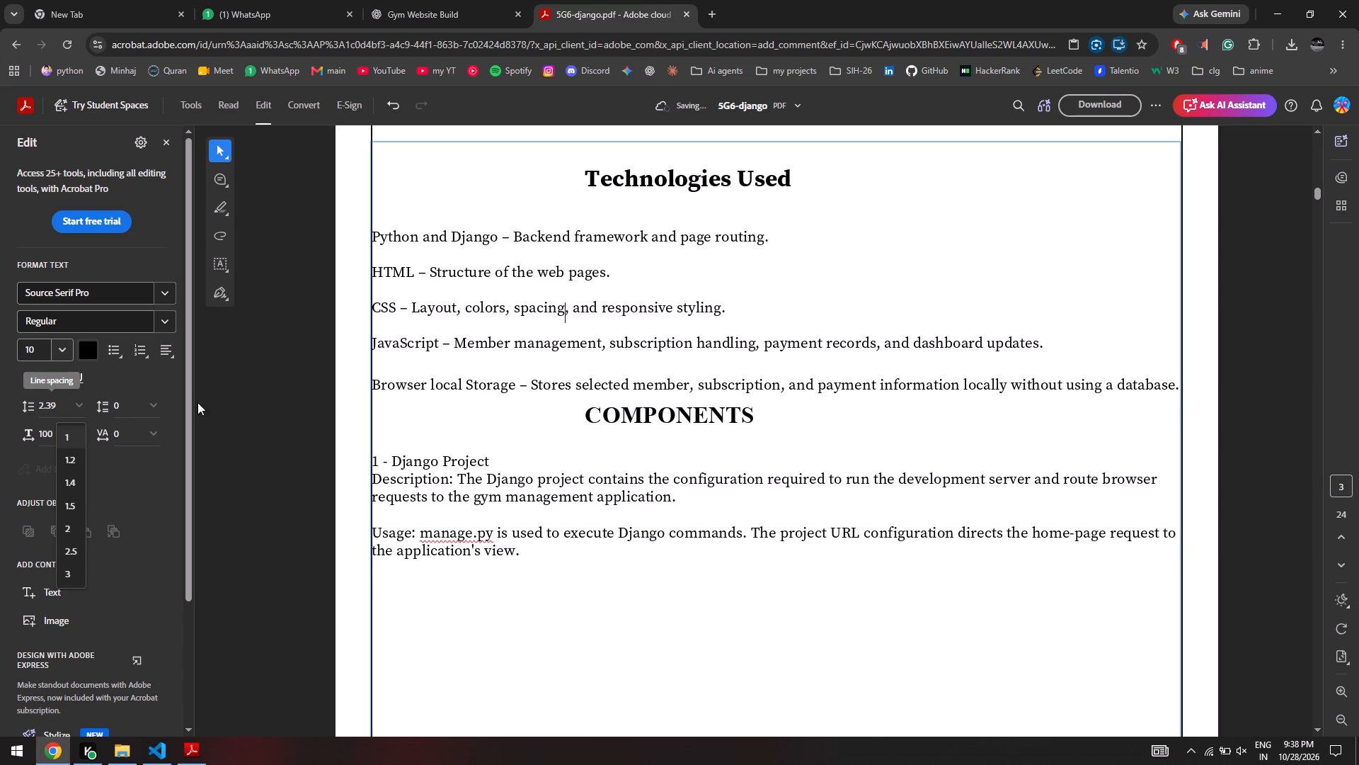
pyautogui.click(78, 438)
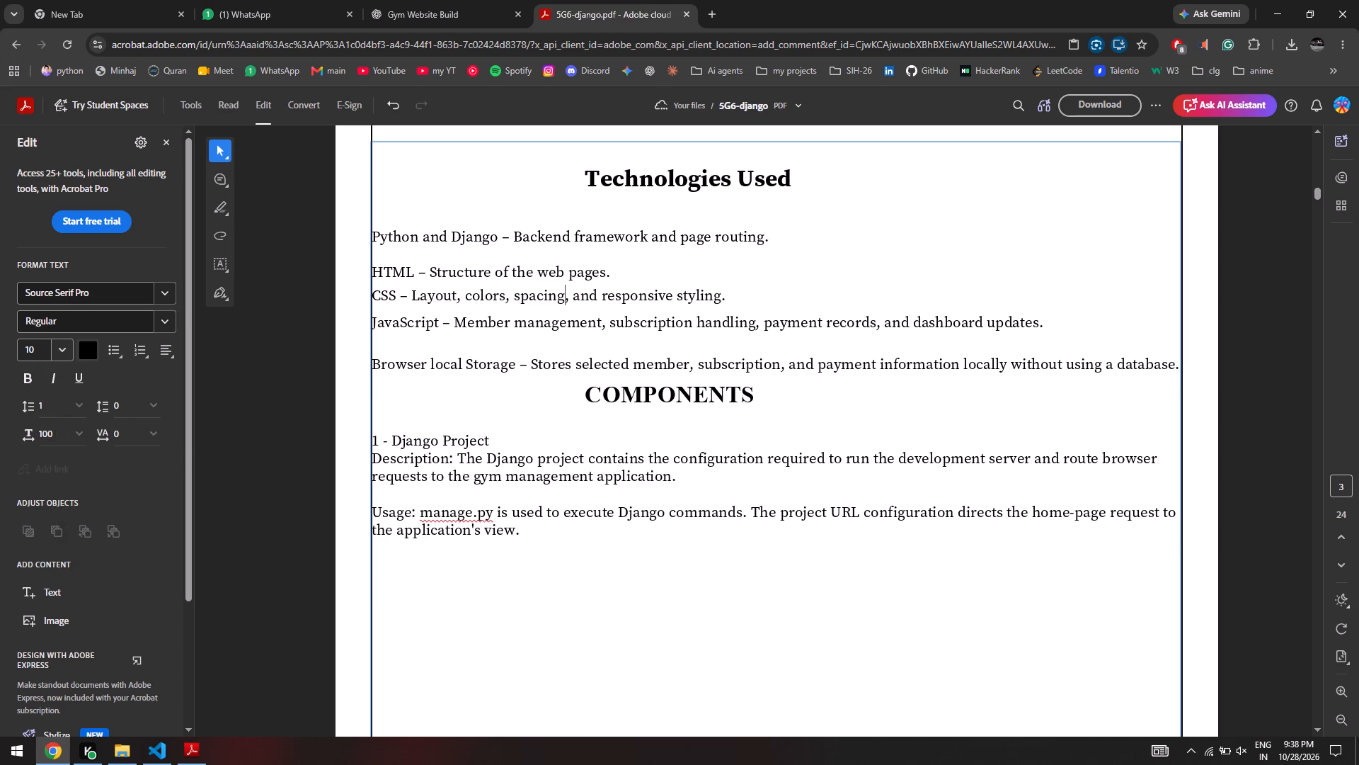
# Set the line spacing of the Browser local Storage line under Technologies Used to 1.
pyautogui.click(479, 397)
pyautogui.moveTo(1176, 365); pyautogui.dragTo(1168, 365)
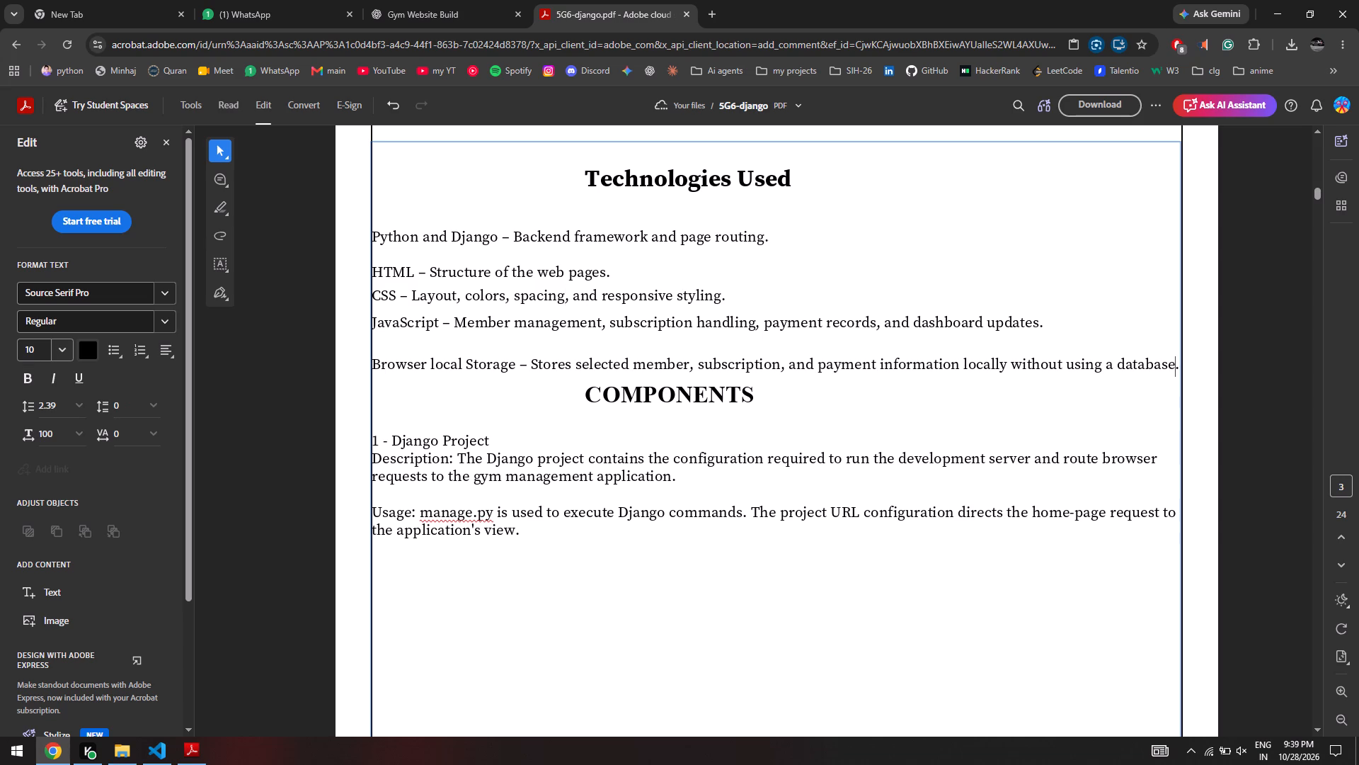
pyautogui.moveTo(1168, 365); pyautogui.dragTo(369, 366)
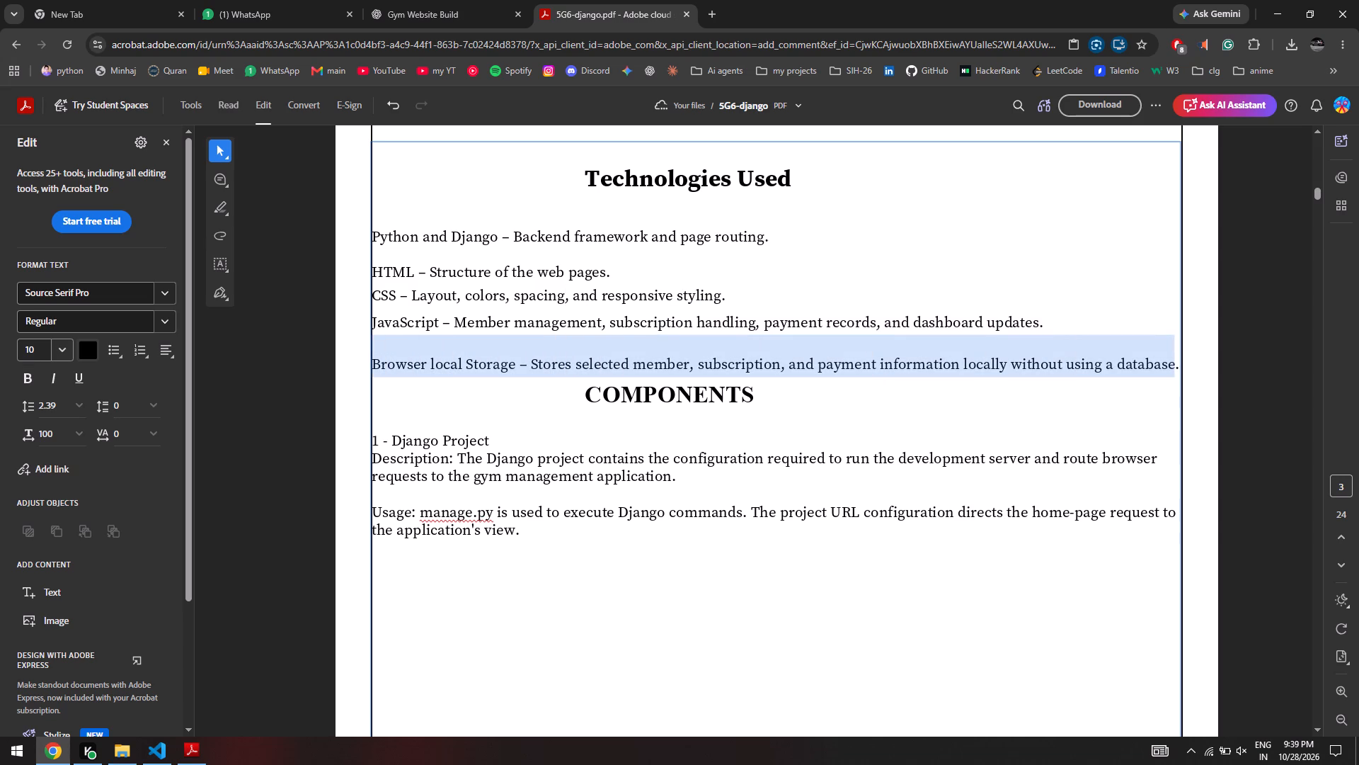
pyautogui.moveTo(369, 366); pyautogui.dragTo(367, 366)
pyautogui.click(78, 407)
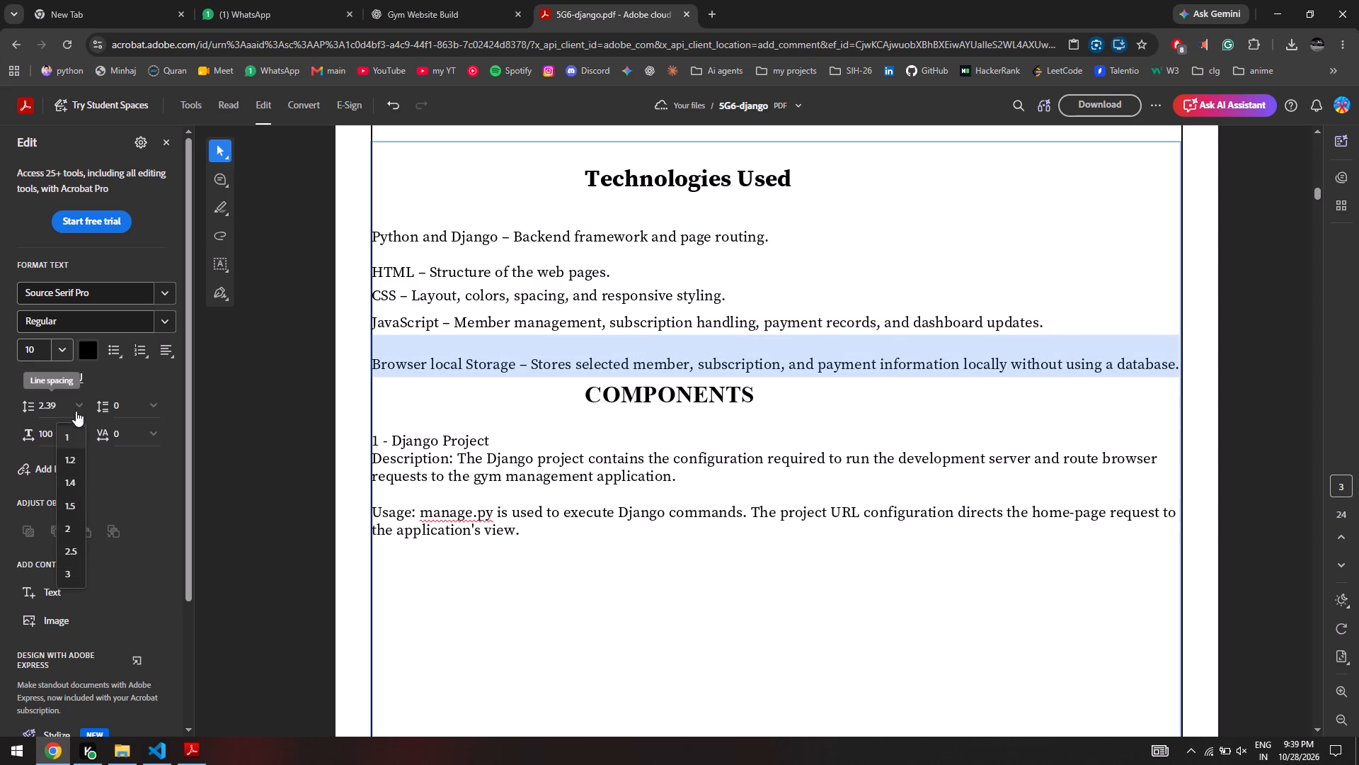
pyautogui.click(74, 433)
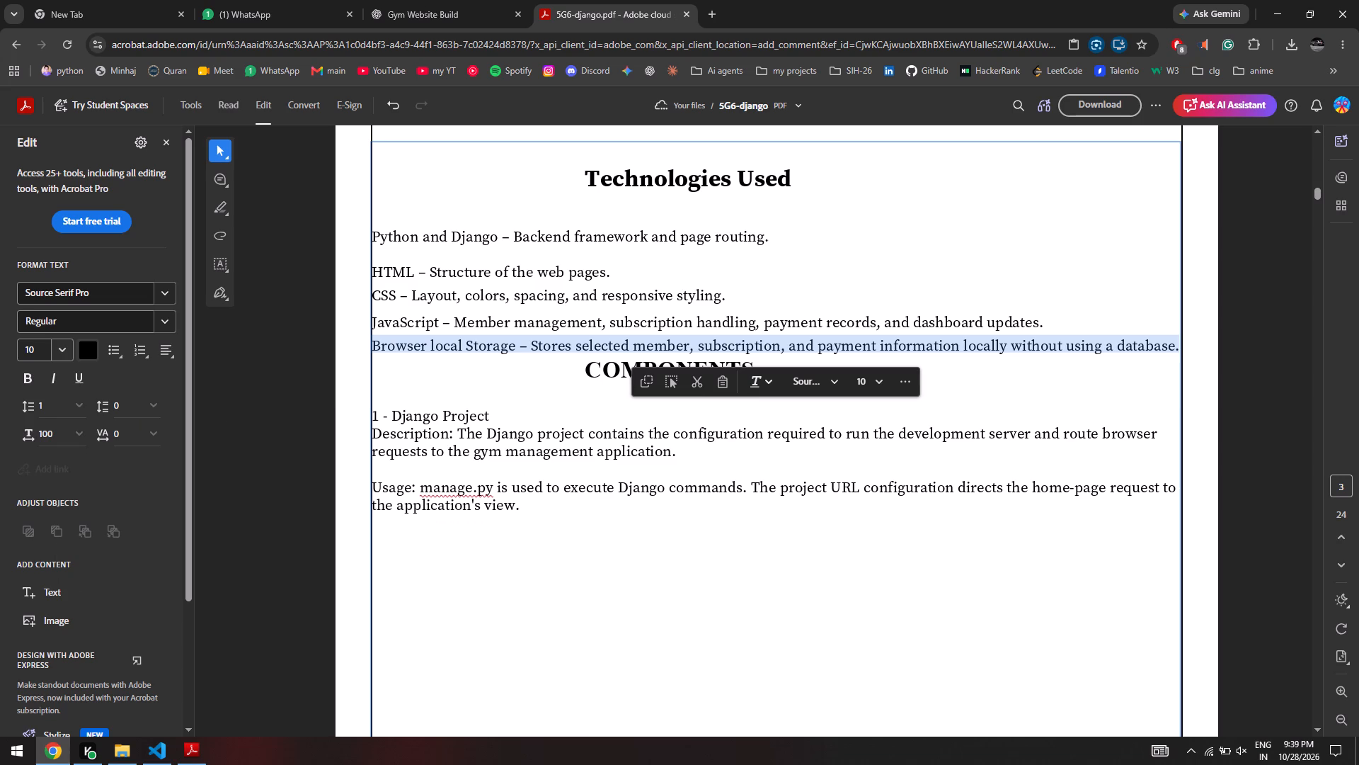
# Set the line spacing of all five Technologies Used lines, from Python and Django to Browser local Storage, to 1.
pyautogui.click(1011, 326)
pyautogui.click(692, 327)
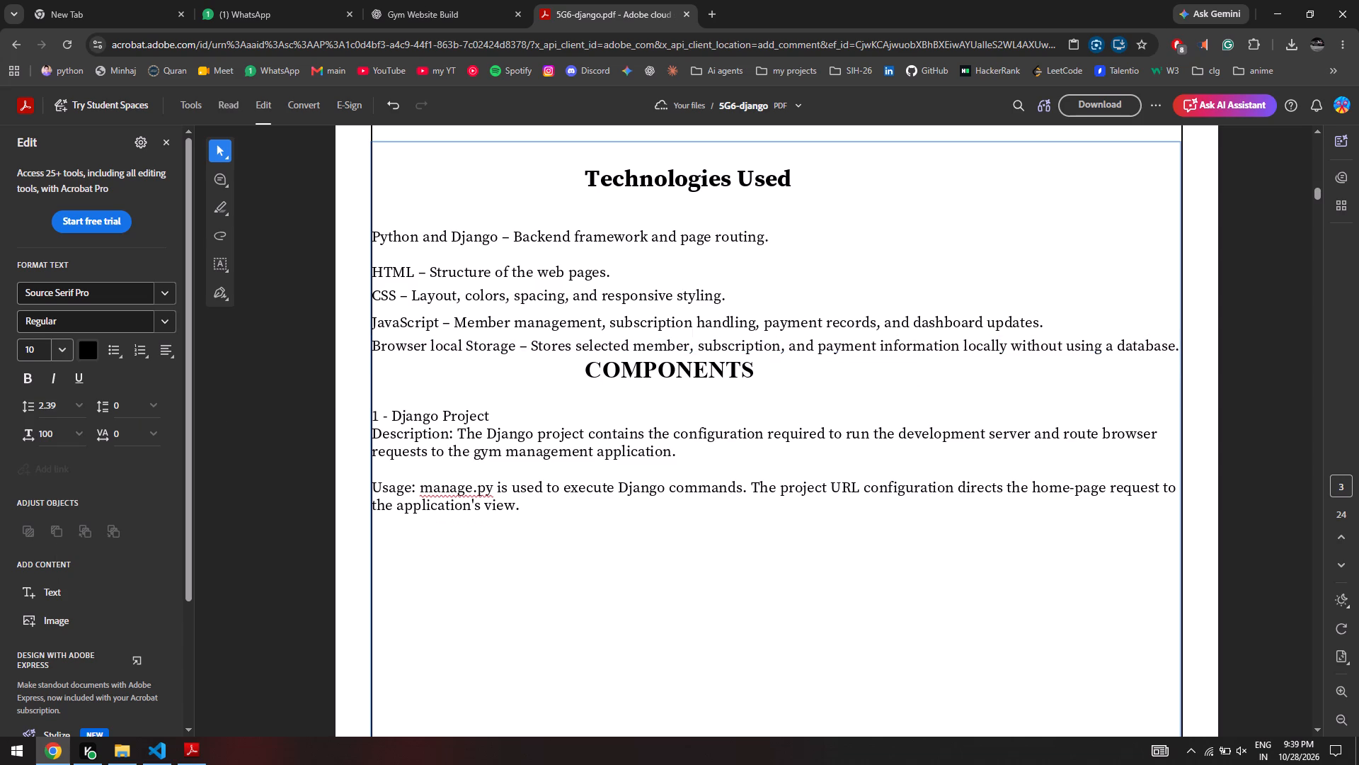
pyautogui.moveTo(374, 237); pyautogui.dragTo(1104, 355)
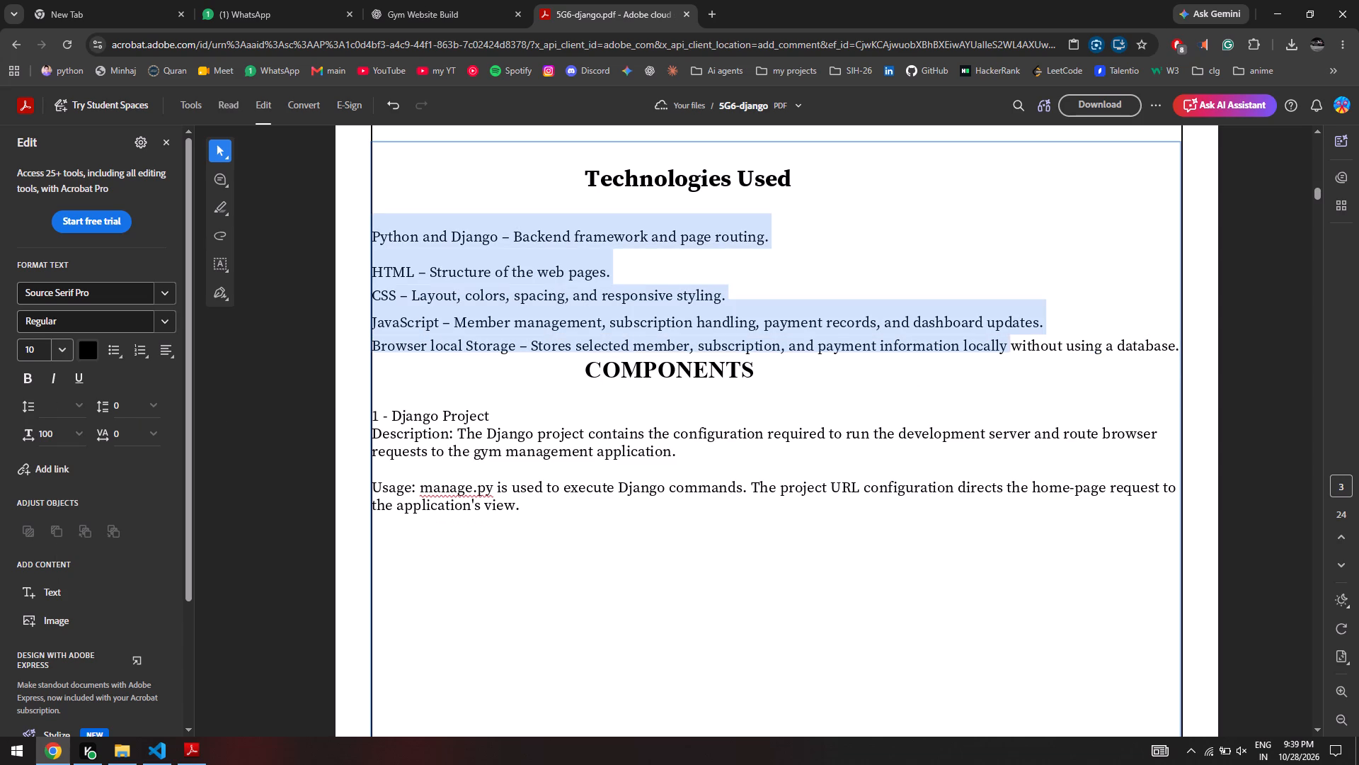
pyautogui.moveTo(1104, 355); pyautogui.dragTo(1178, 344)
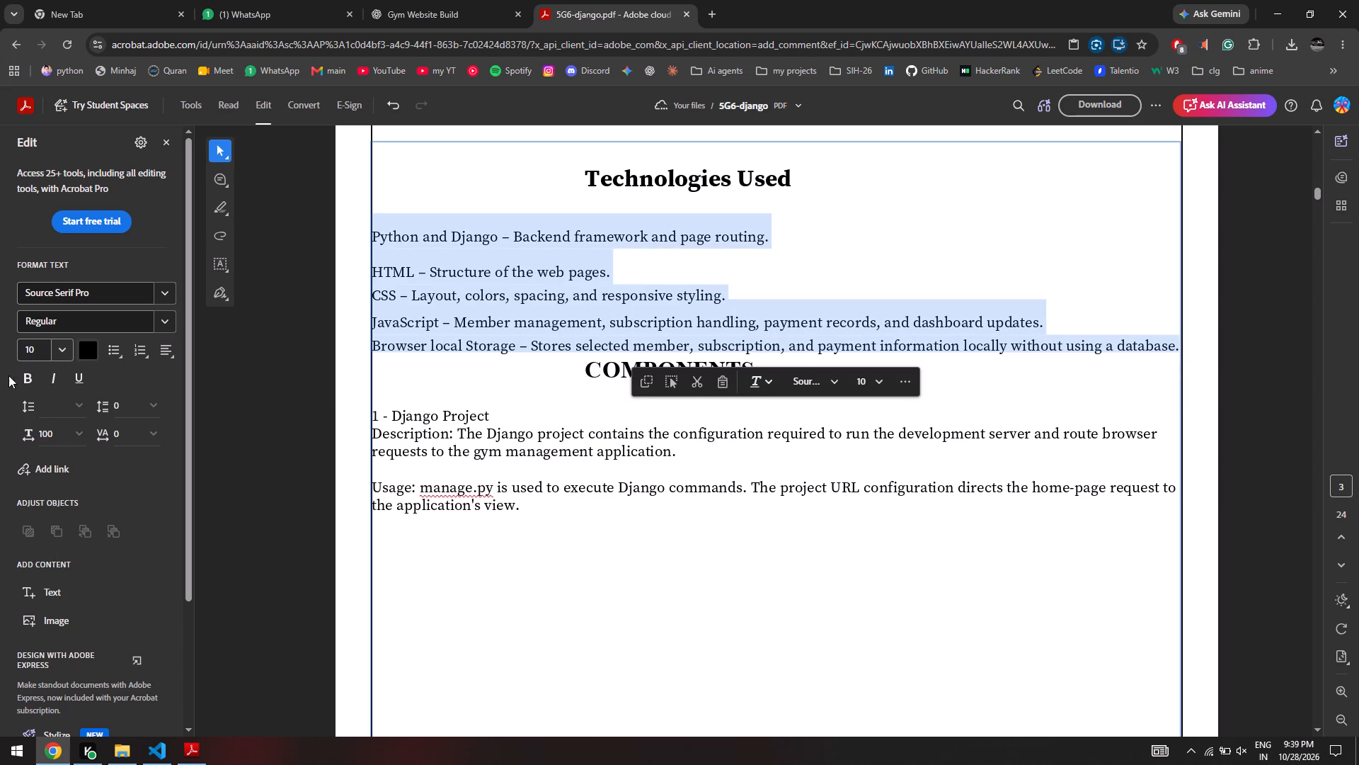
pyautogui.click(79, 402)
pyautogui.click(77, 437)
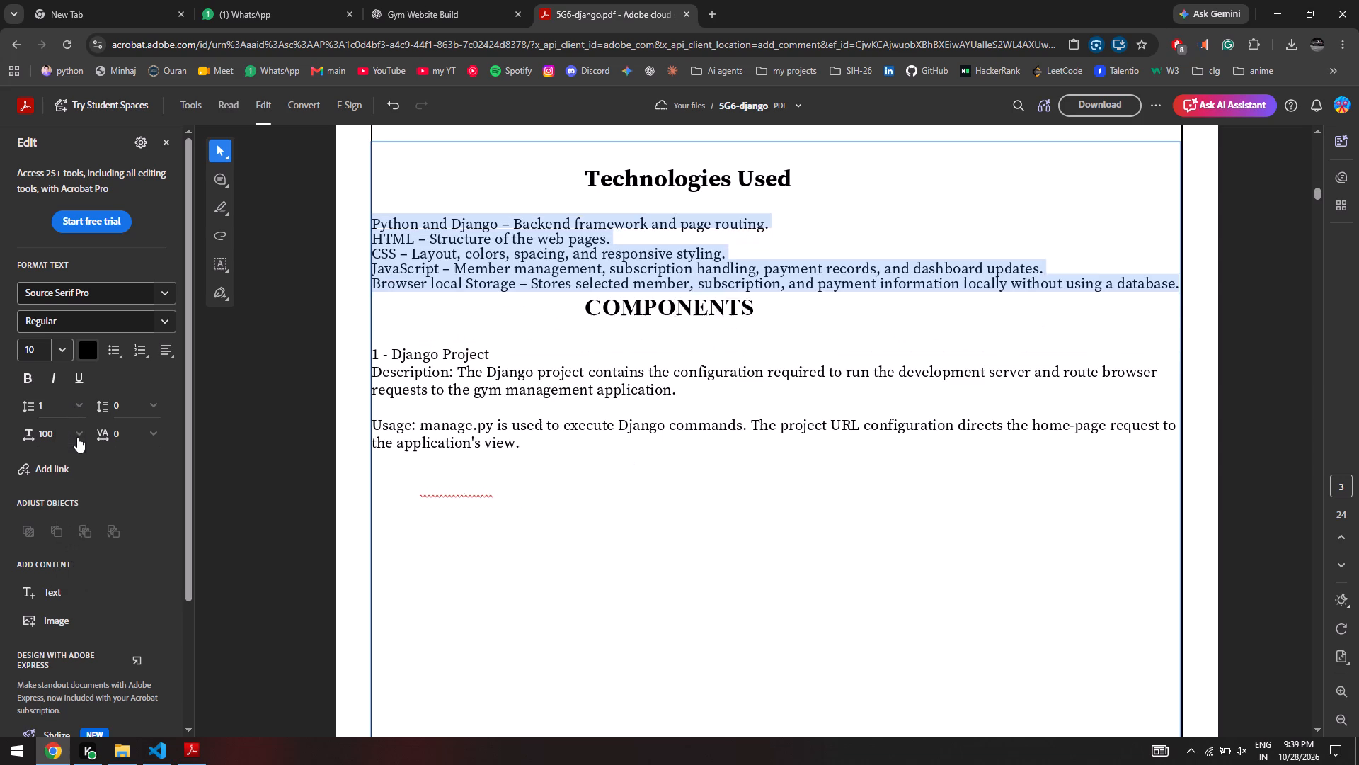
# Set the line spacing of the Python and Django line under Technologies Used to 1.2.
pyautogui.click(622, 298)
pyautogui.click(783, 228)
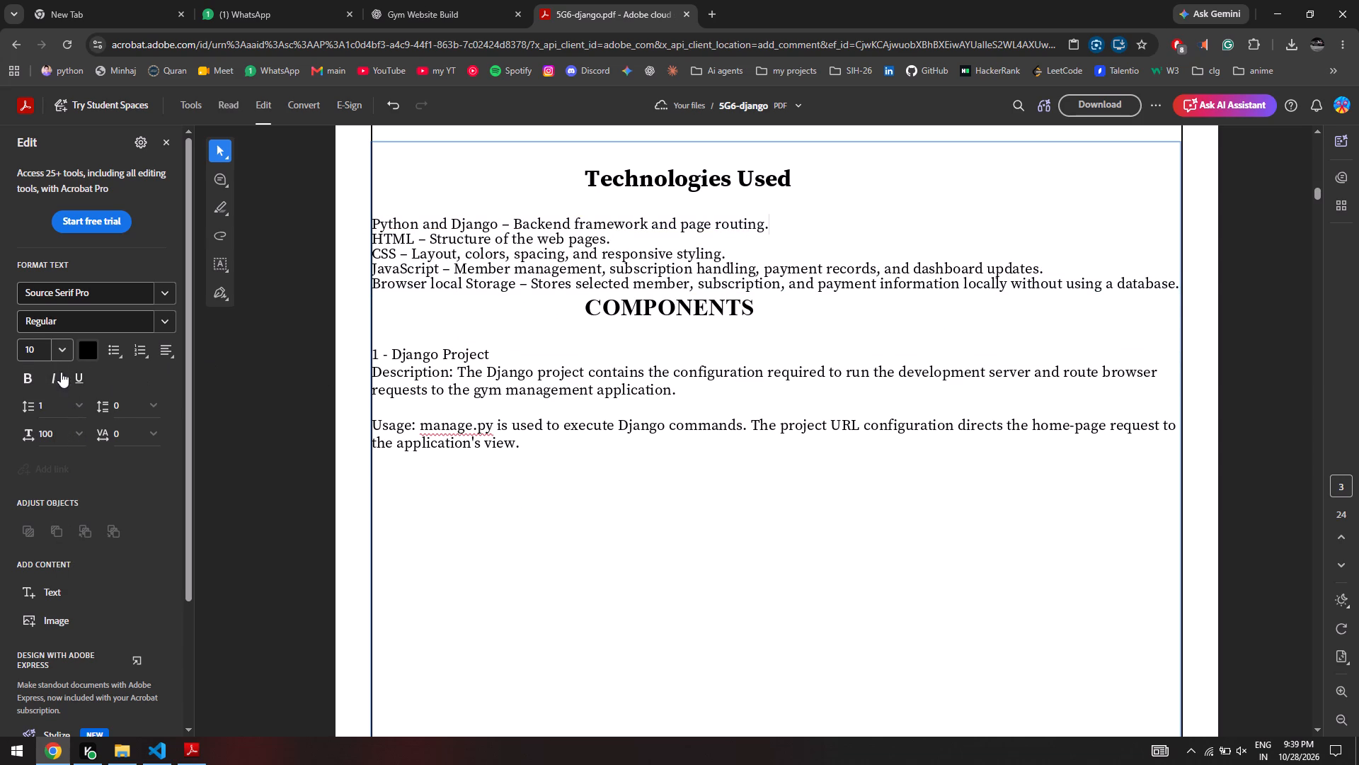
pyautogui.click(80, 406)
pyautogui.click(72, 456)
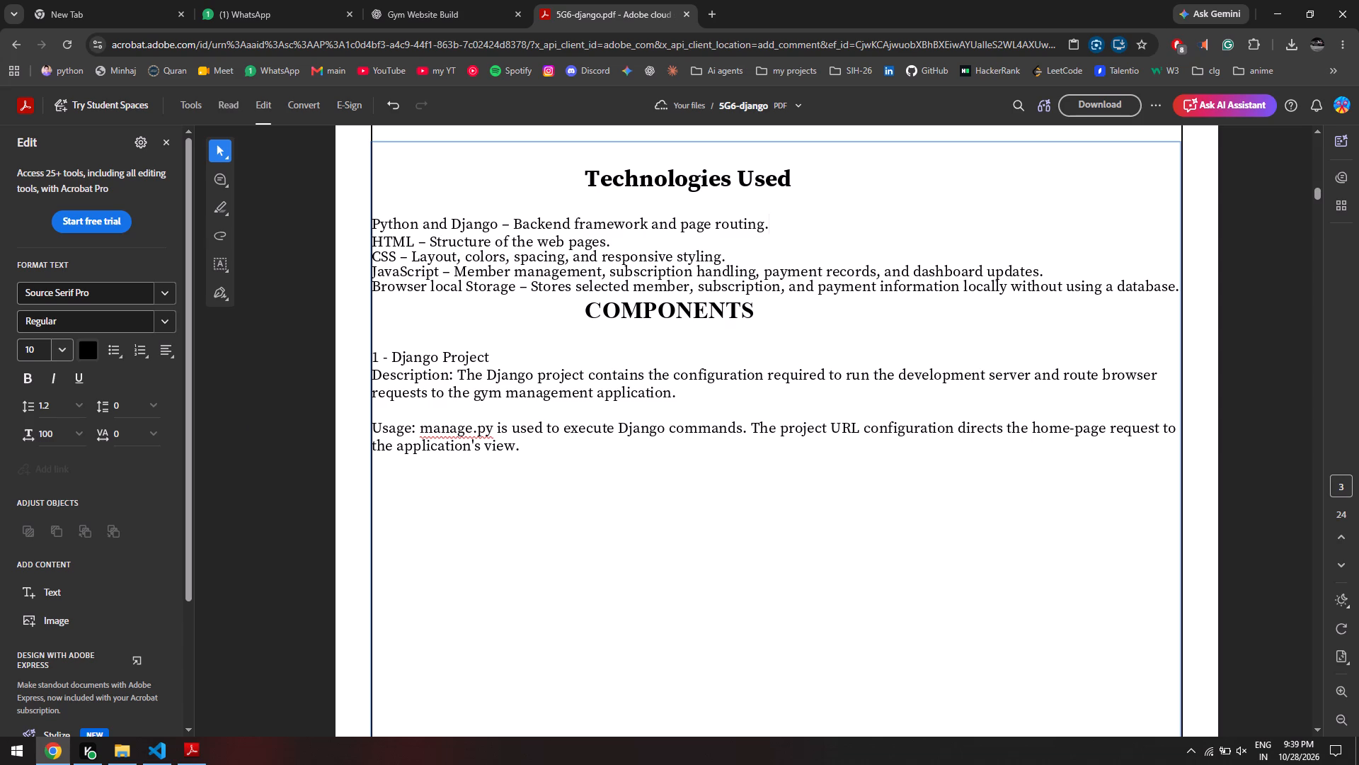
# Try a line spacing of 1.2 on all five Technologies Used lines and settle on 1.4.
pyautogui.moveTo(1177, 289); pyautogui.dragTo(478, 240)
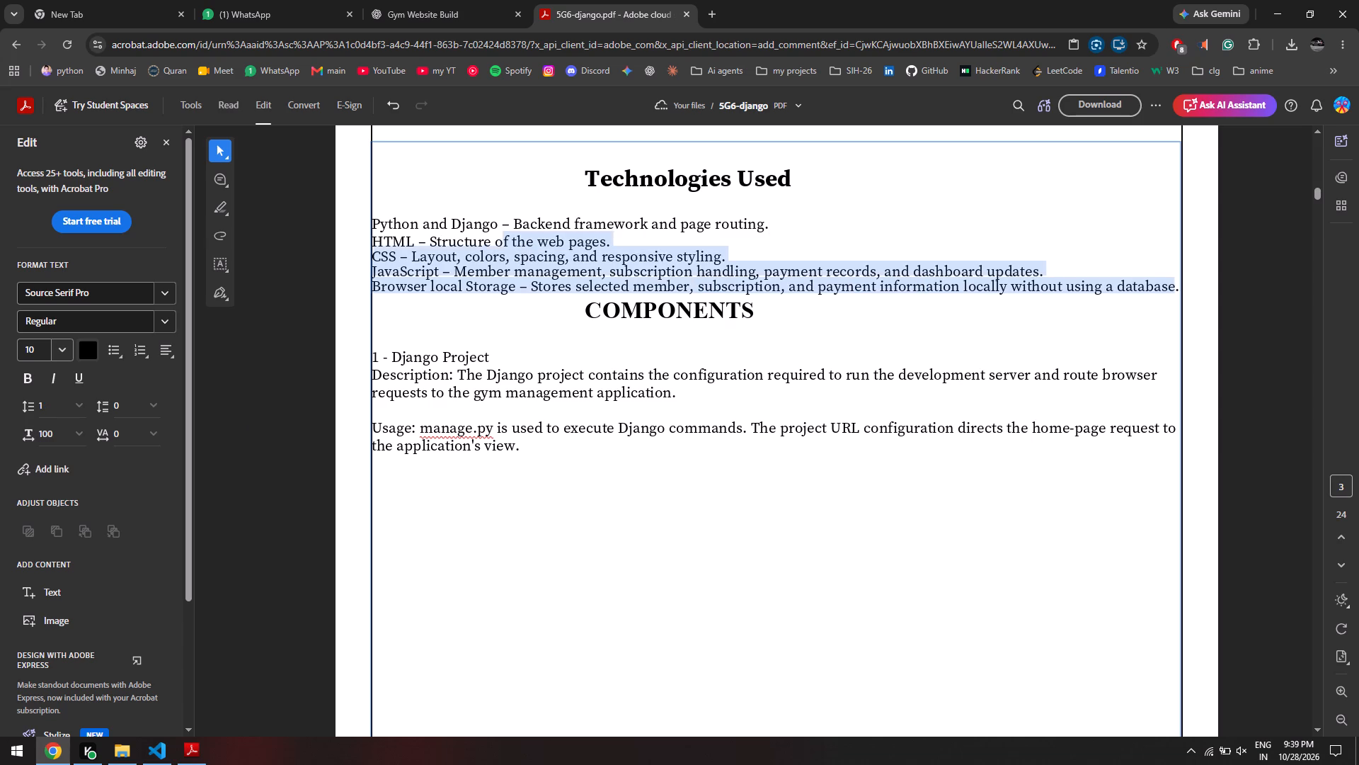
pyautogui.moveTo(478, 240); pyautogui.dragTo(374, 220)
pyautogui.click(81, 409)
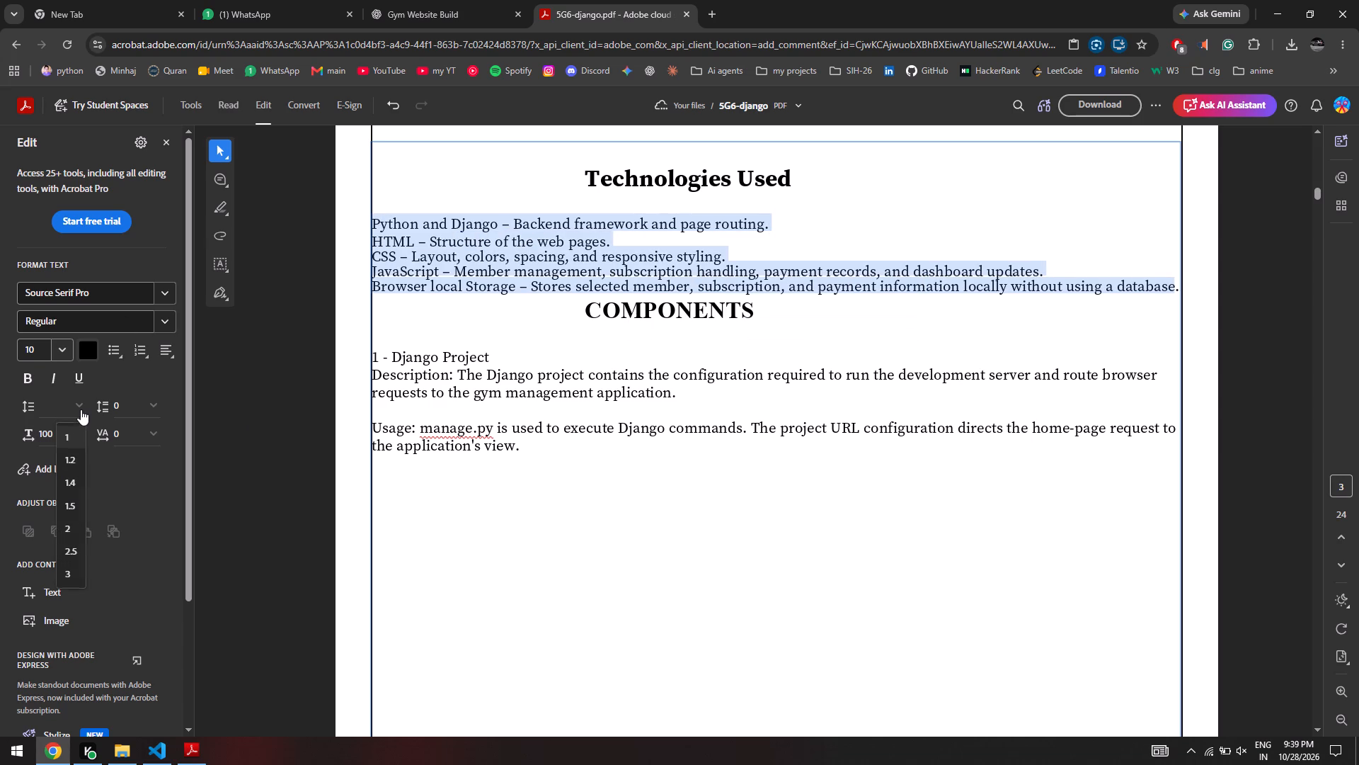
pyautogui.click(76, 458)
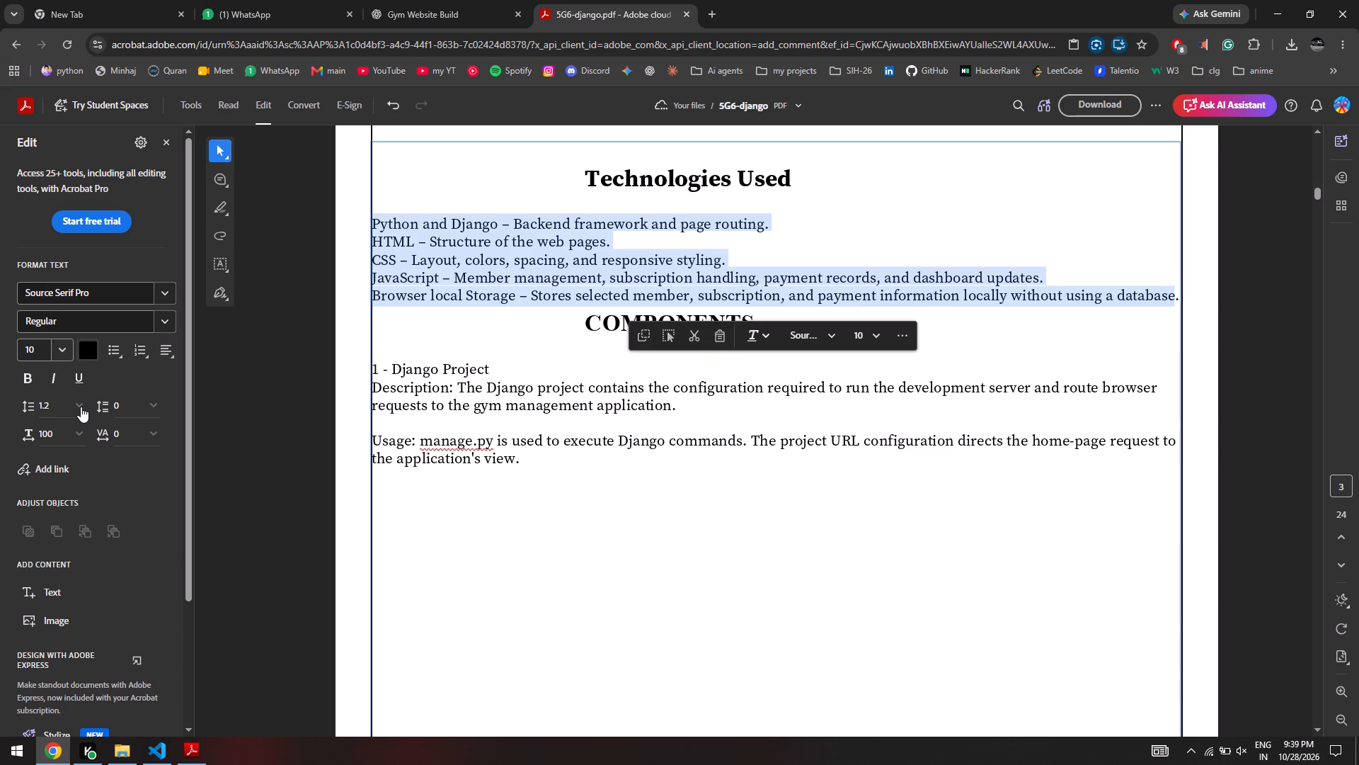
pyautogui.click(81, 407)
pyautogui.click(66, 486)
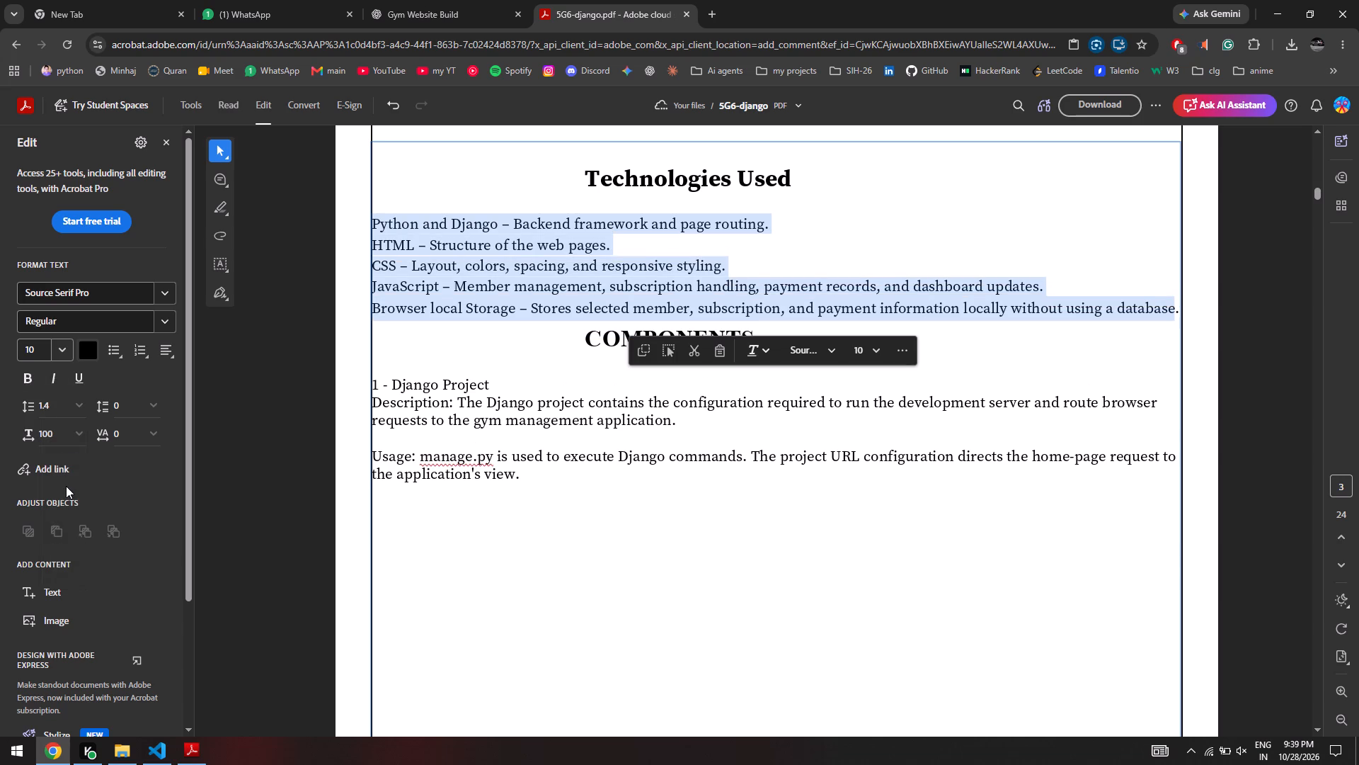
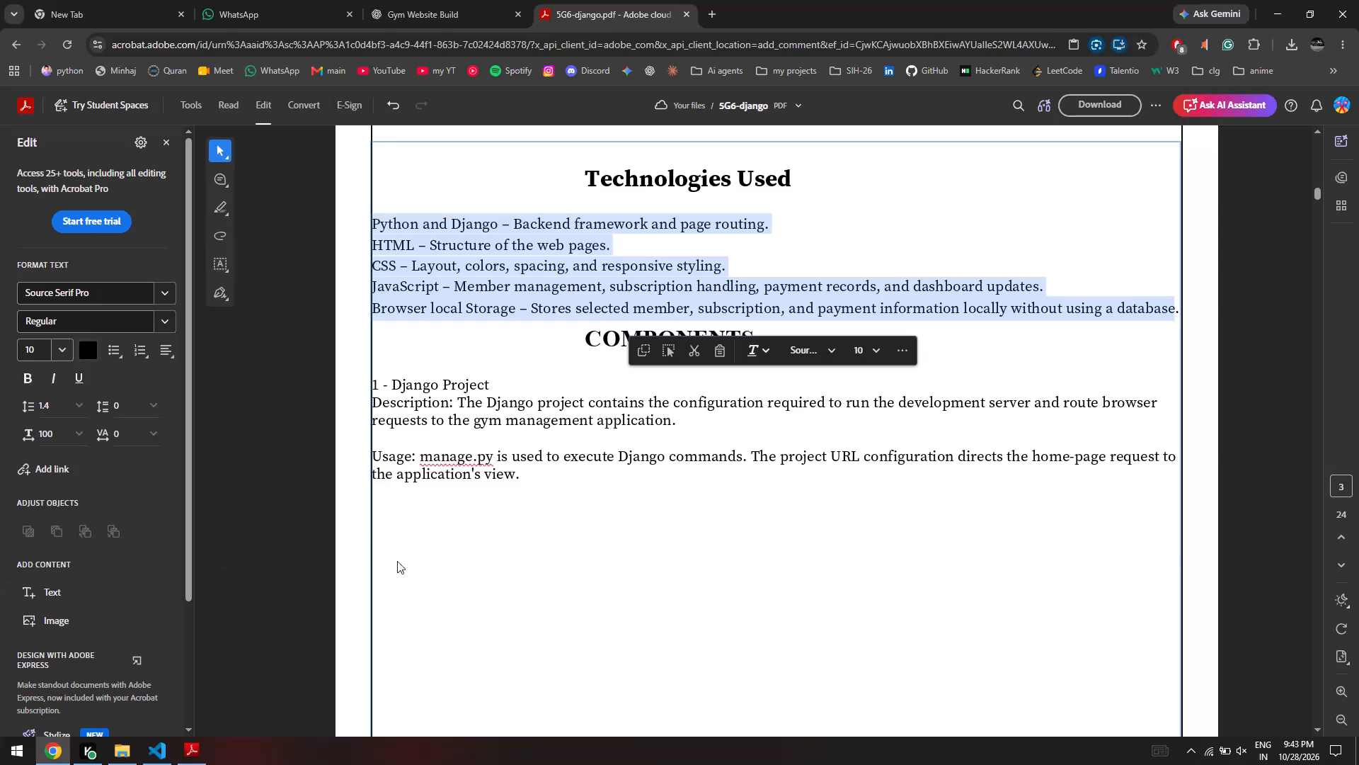
# Compare the text formatting of the ABSTRACT and INTRODUCTION paragraphs on page 2.
pyautogui.click(505, 567)
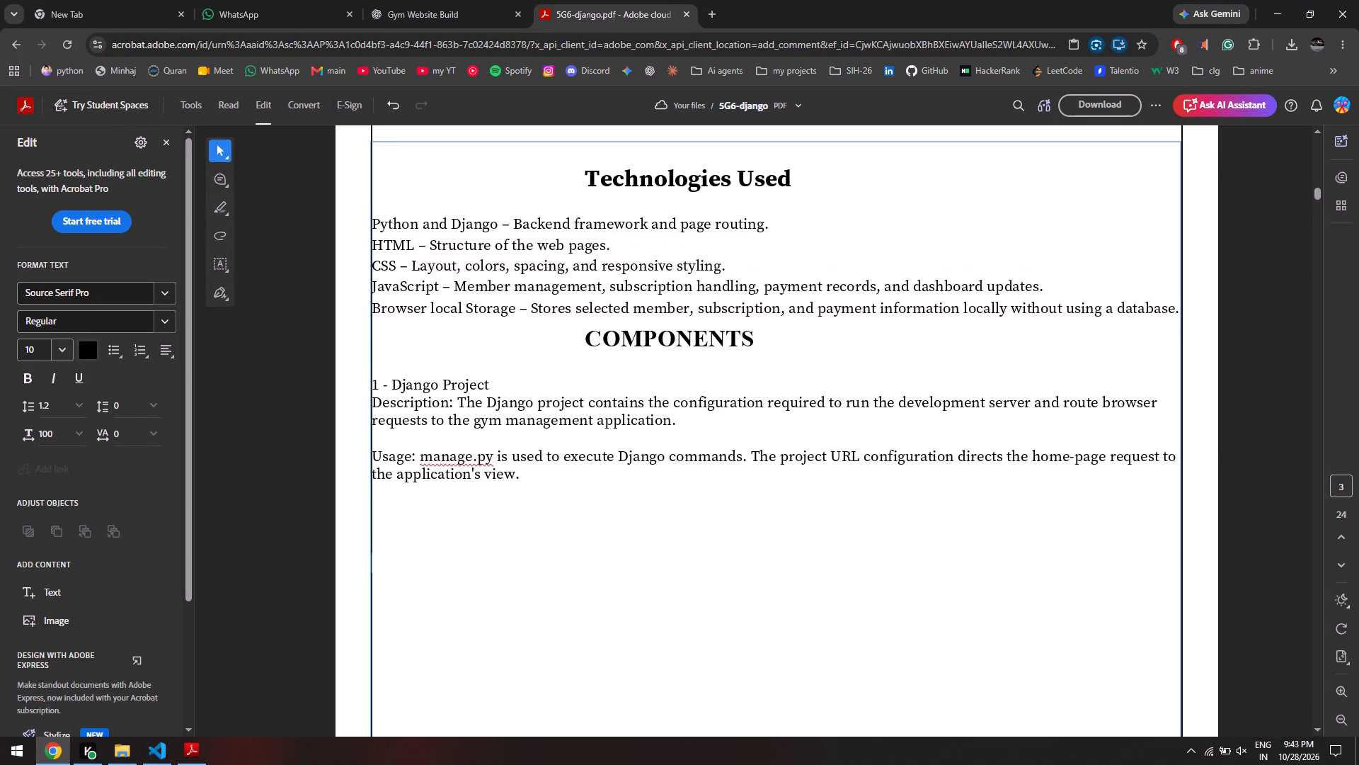
pyautogui.scroll(20, 629, 480)
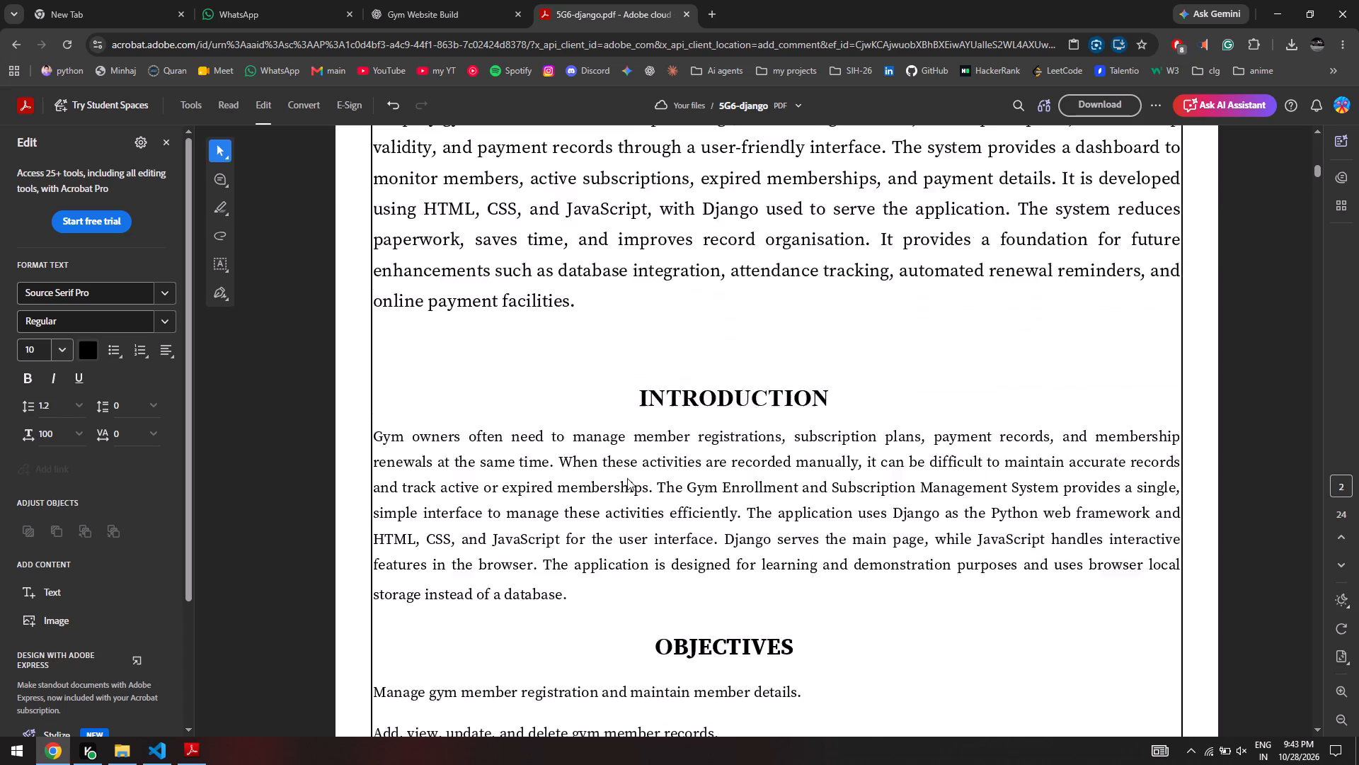
pyautogui.scroll(20, 627, 478)
pyautogui.scroll(1, 627, 478)
pyautogui.scroll(-11, 627, 478)
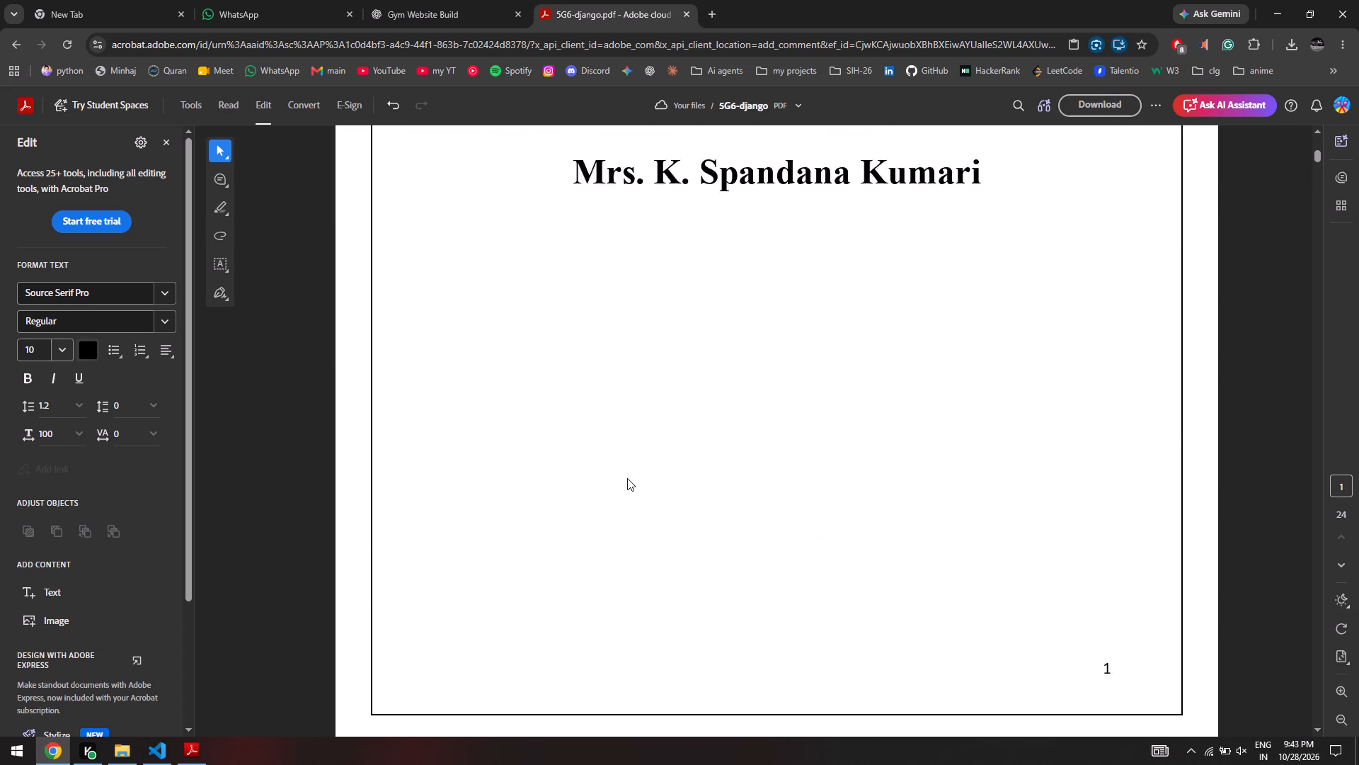
pyautogui.scroll(-8, 627, 478)
pyautogui.scroll(3, 635, 481)
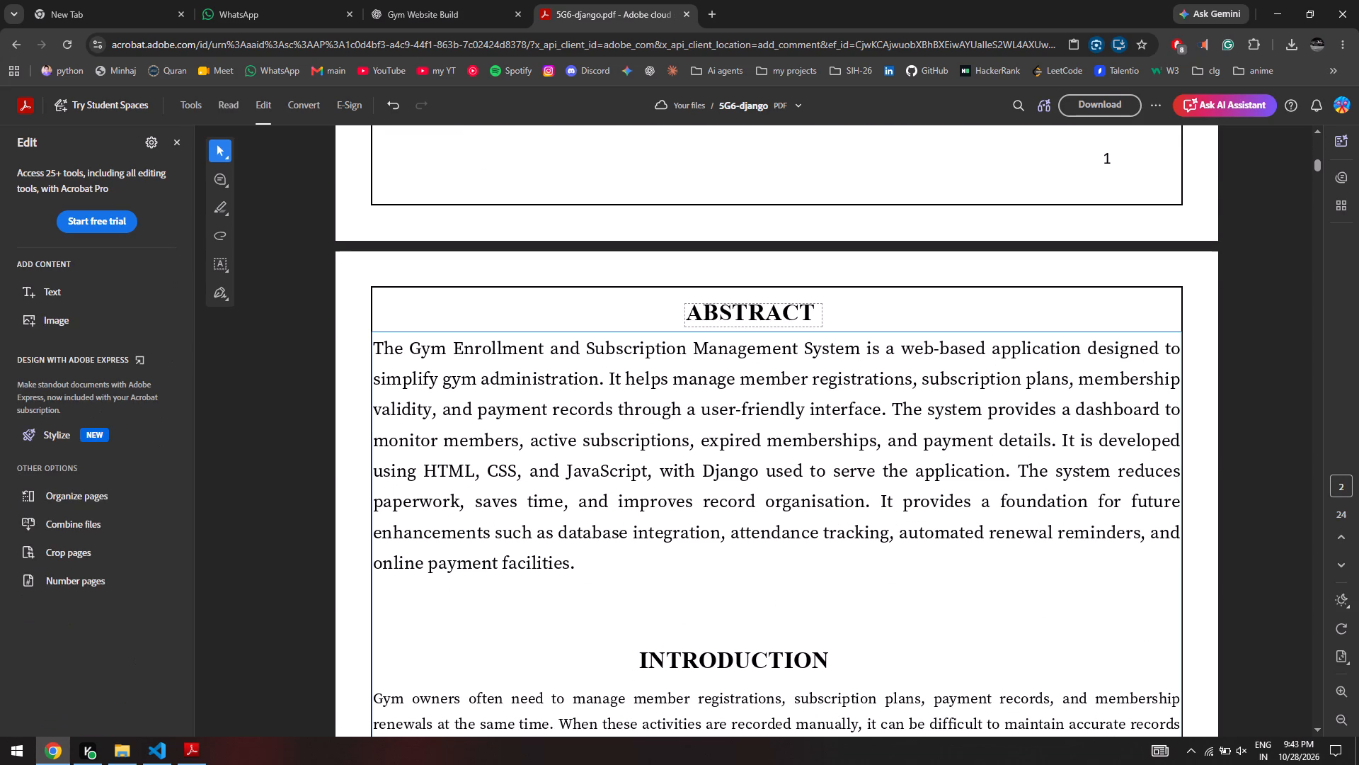
pyautogui.click(573, 563)
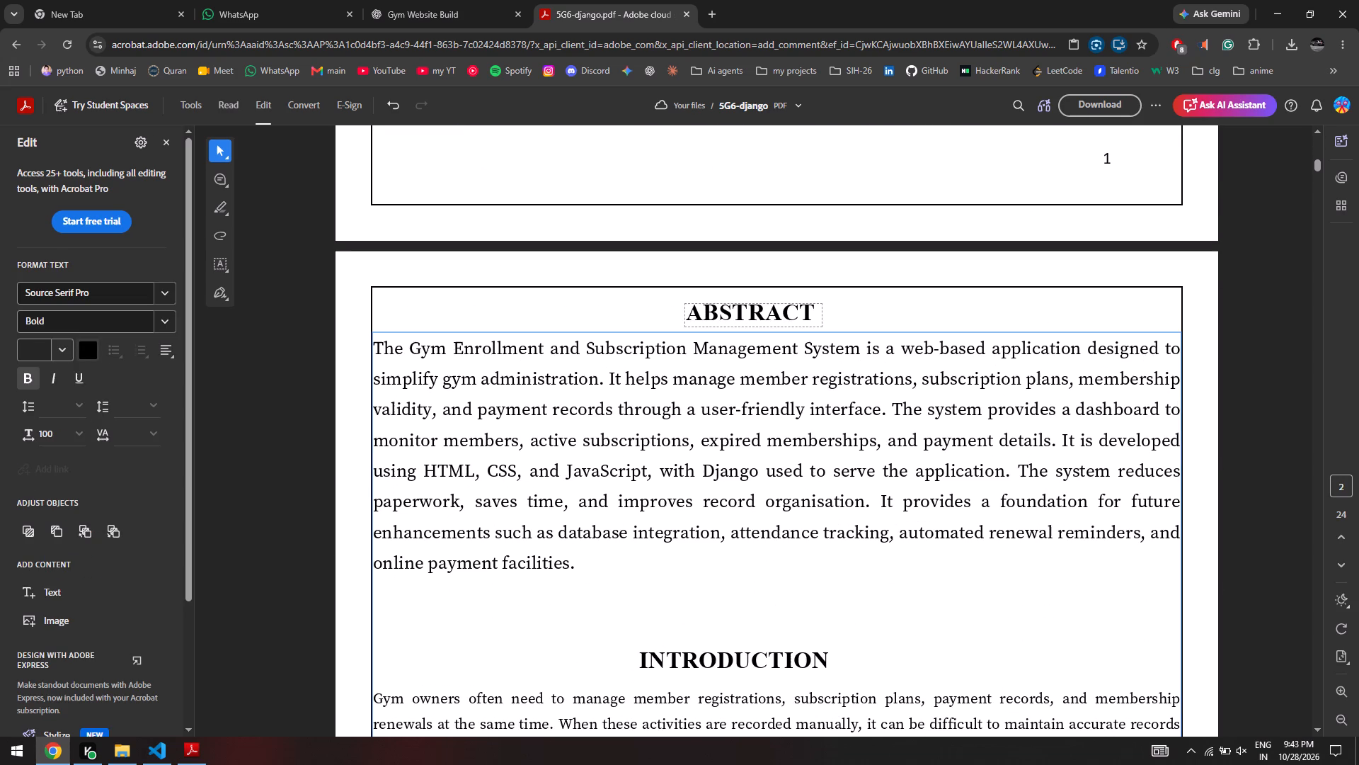
pyautogui.moveTo(576, 564); pyautogui.dragTo(474, 498)
pyautogui.click(474, 498)
pyautogui.scroll(-5, 474, 498)
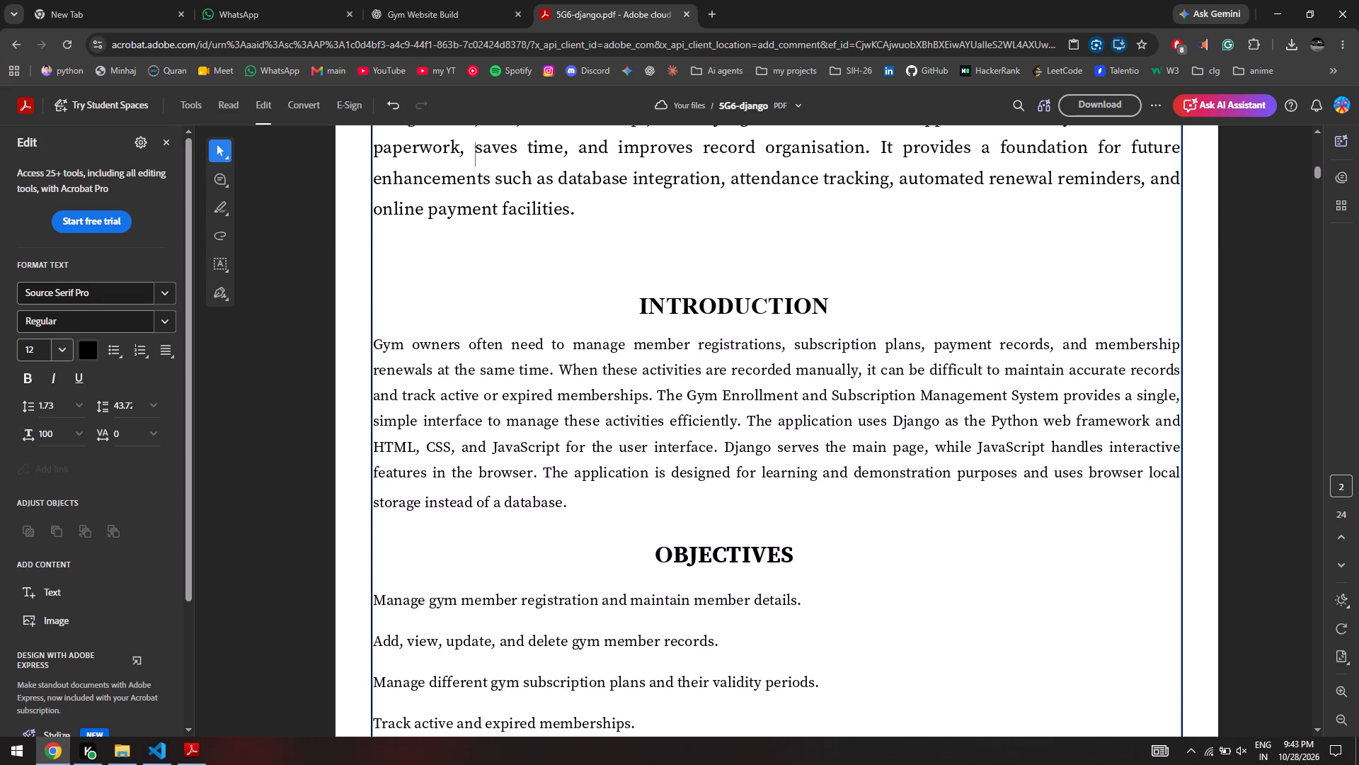
pyautogui.moveTo(566, 501); pyautogui.dragTo(409, 378)
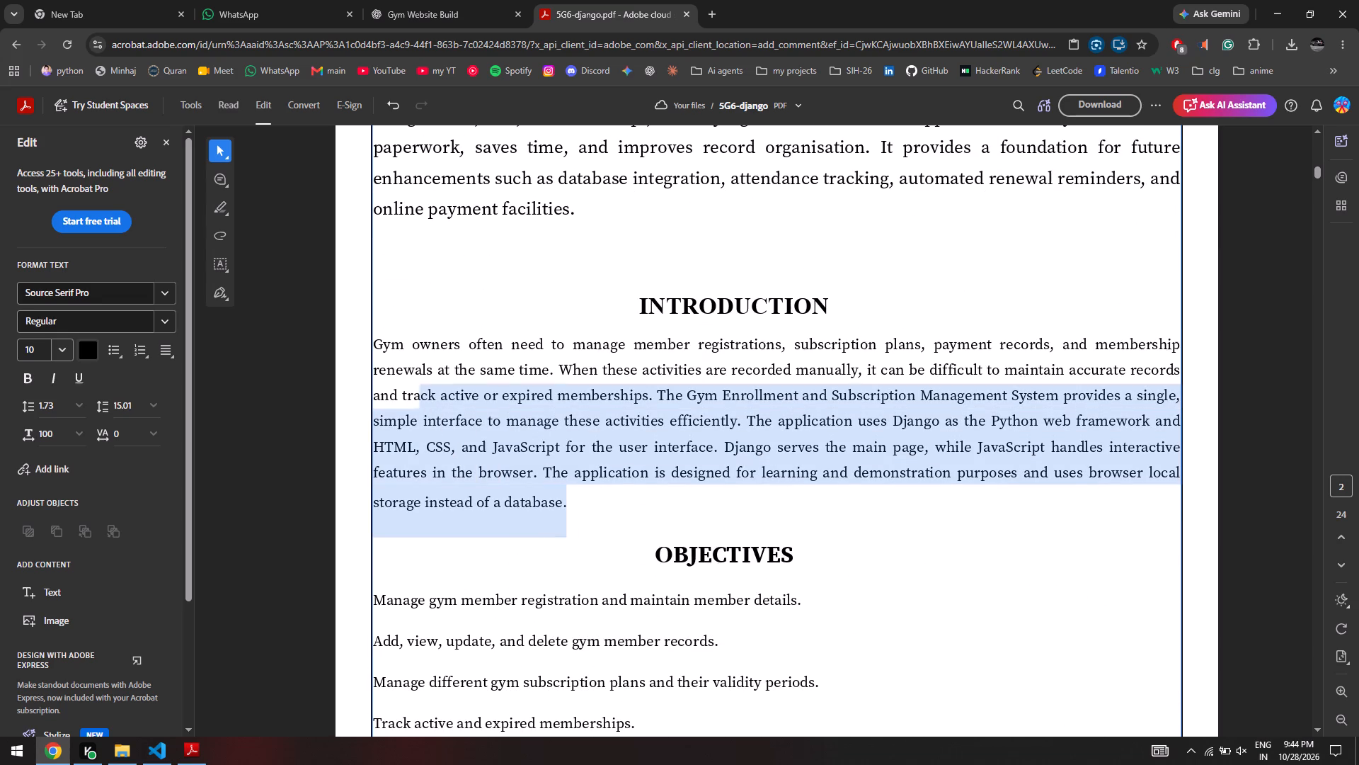
pyautogui.moveTo(409, 378); pyautogui.dragTo(374, 347)
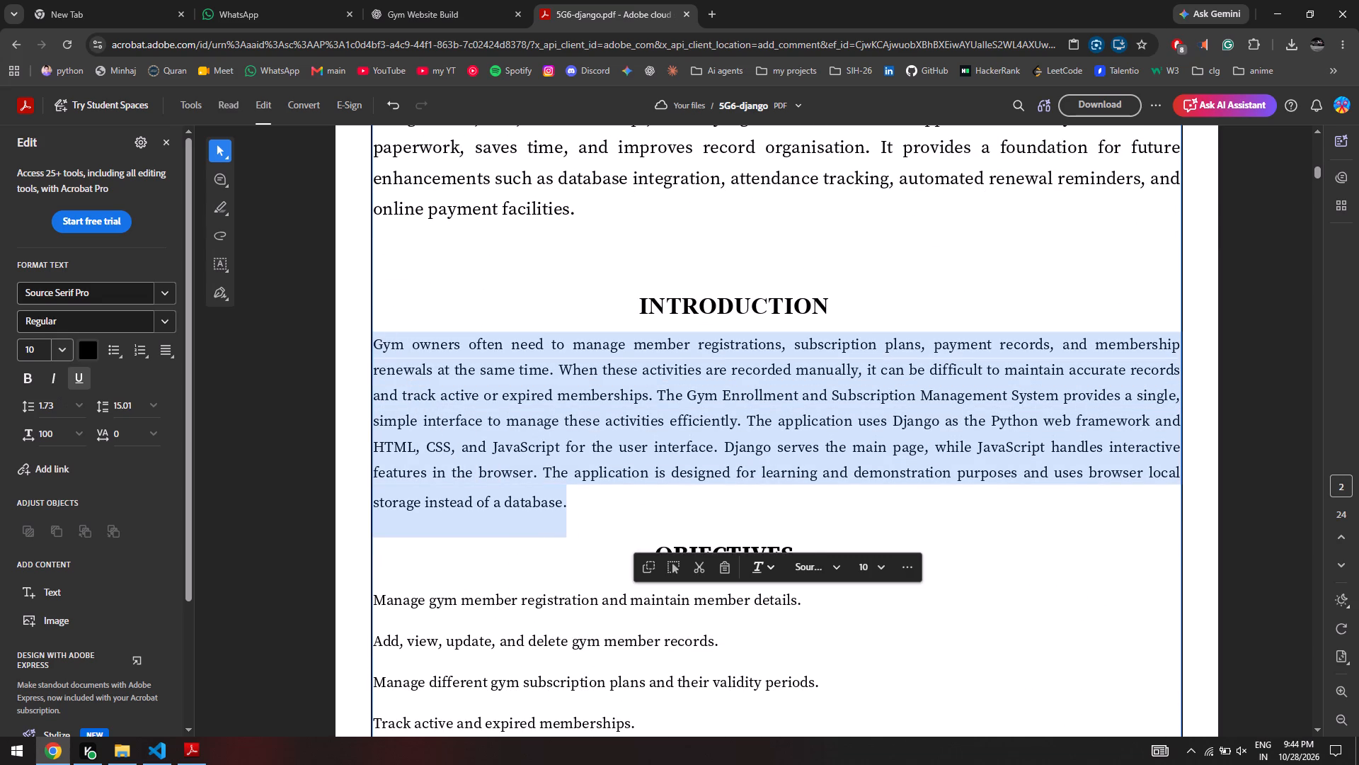
pyautogui.click(549, 402)
# Set the font size of the whole ABSTRACT paragraph on page 2 to 10.
pyautogui.scroll(2, 539, 324)
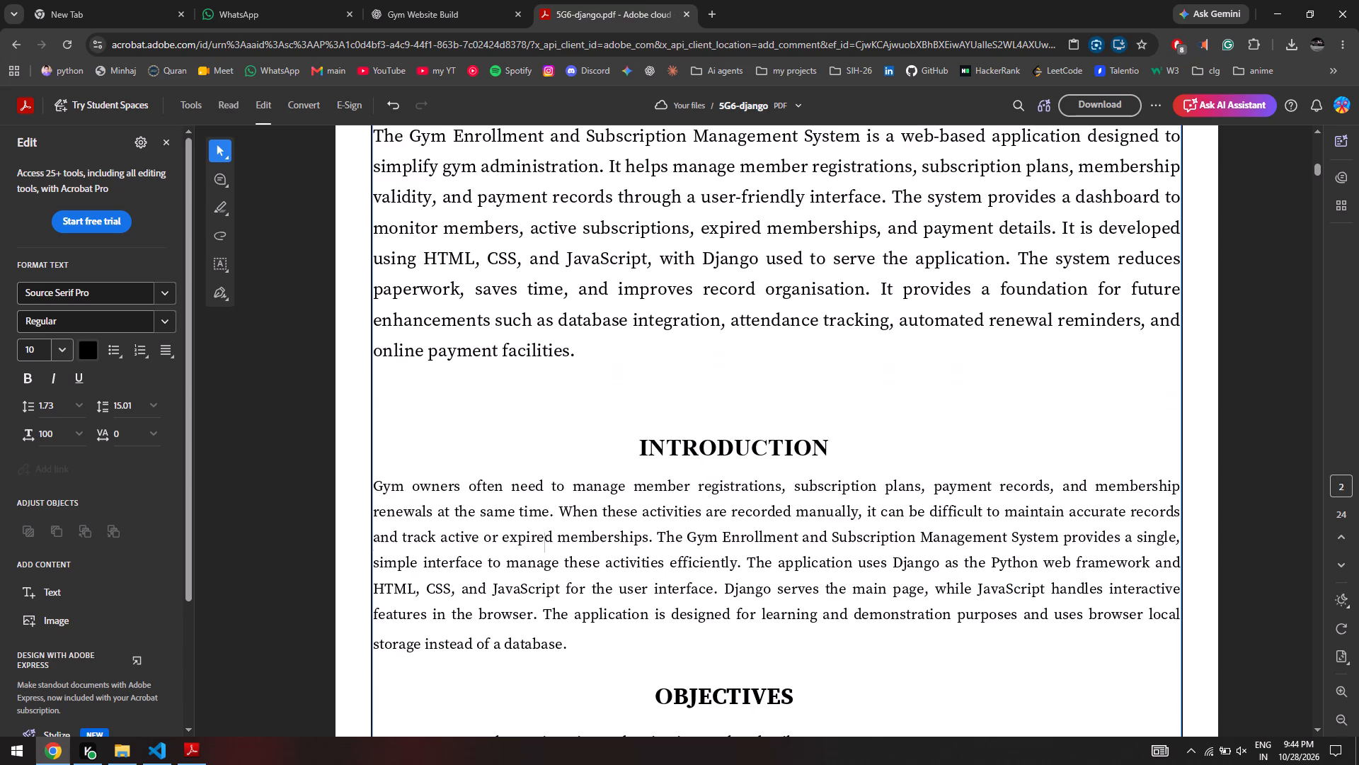
pyautogui.scroll(2, 571, 358)
pyautogui.click(573, 484)
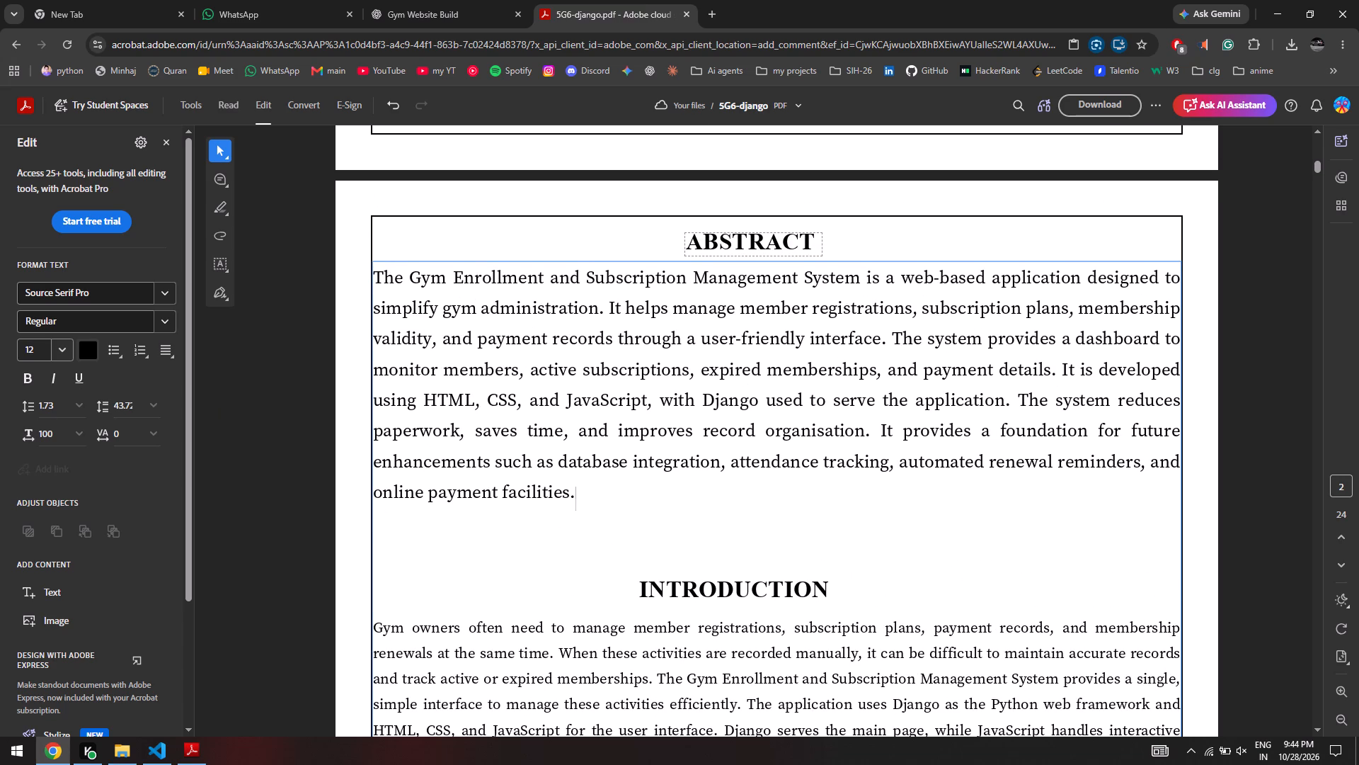
pyautogui.moveTo(571, 491); pyautogui.dragTo(371, 279)
pyautogui.click(44, 349)
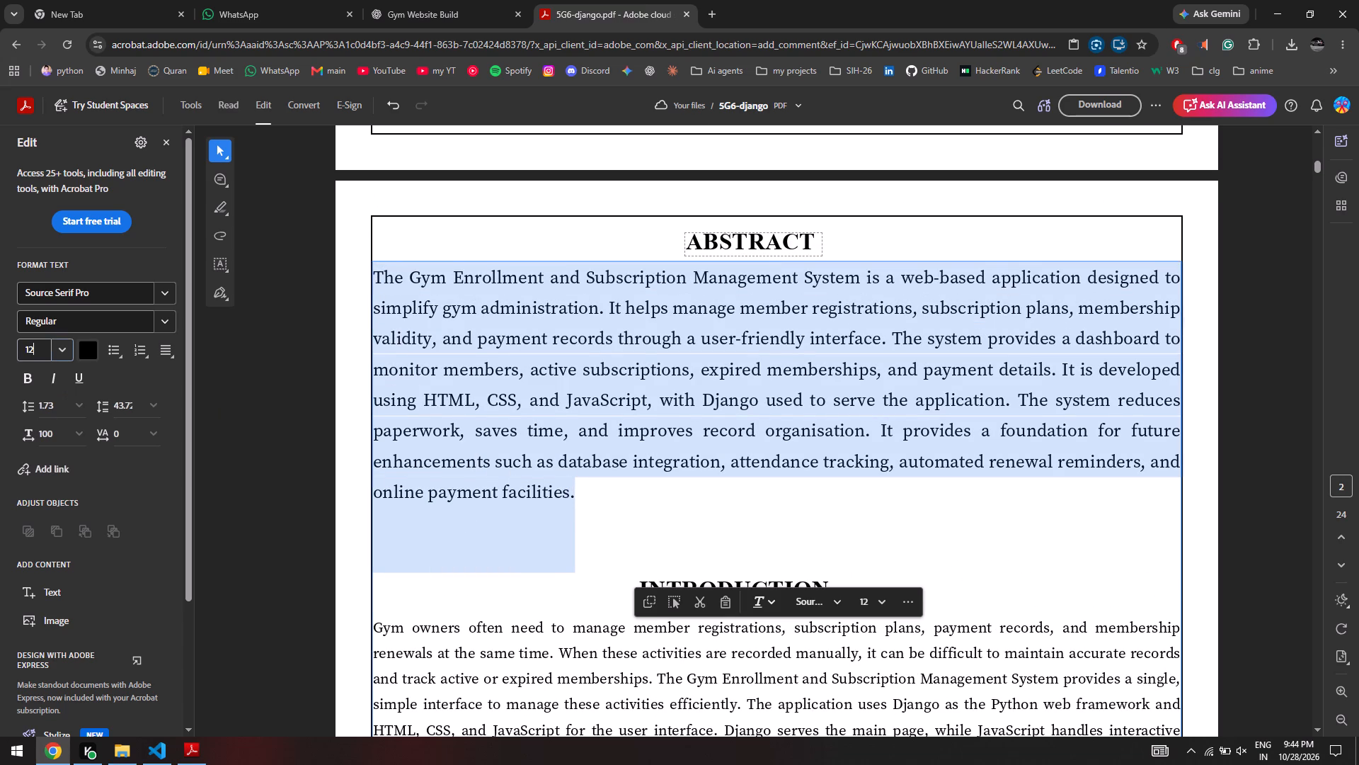
pyautogui.press('BackSpace')
pyautogui.press('0')
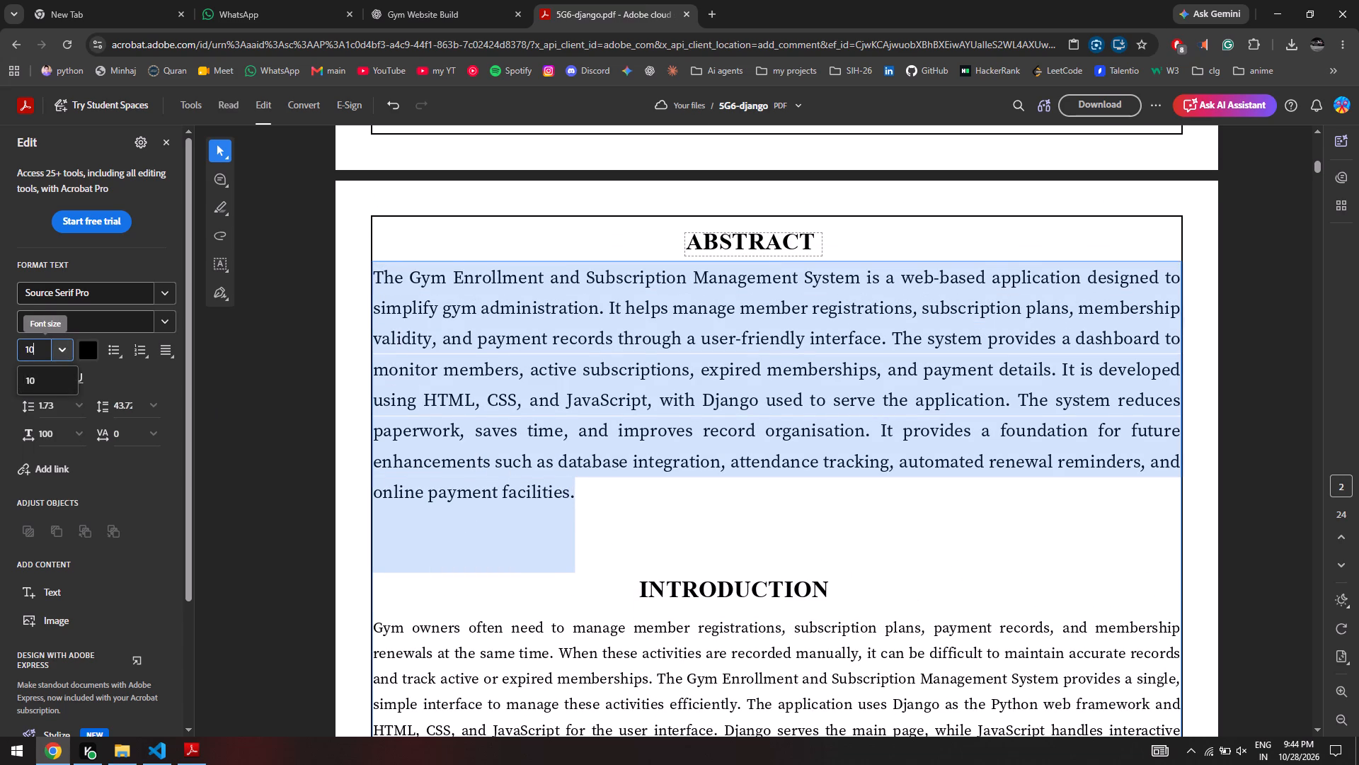
pyautogui.press('Return')
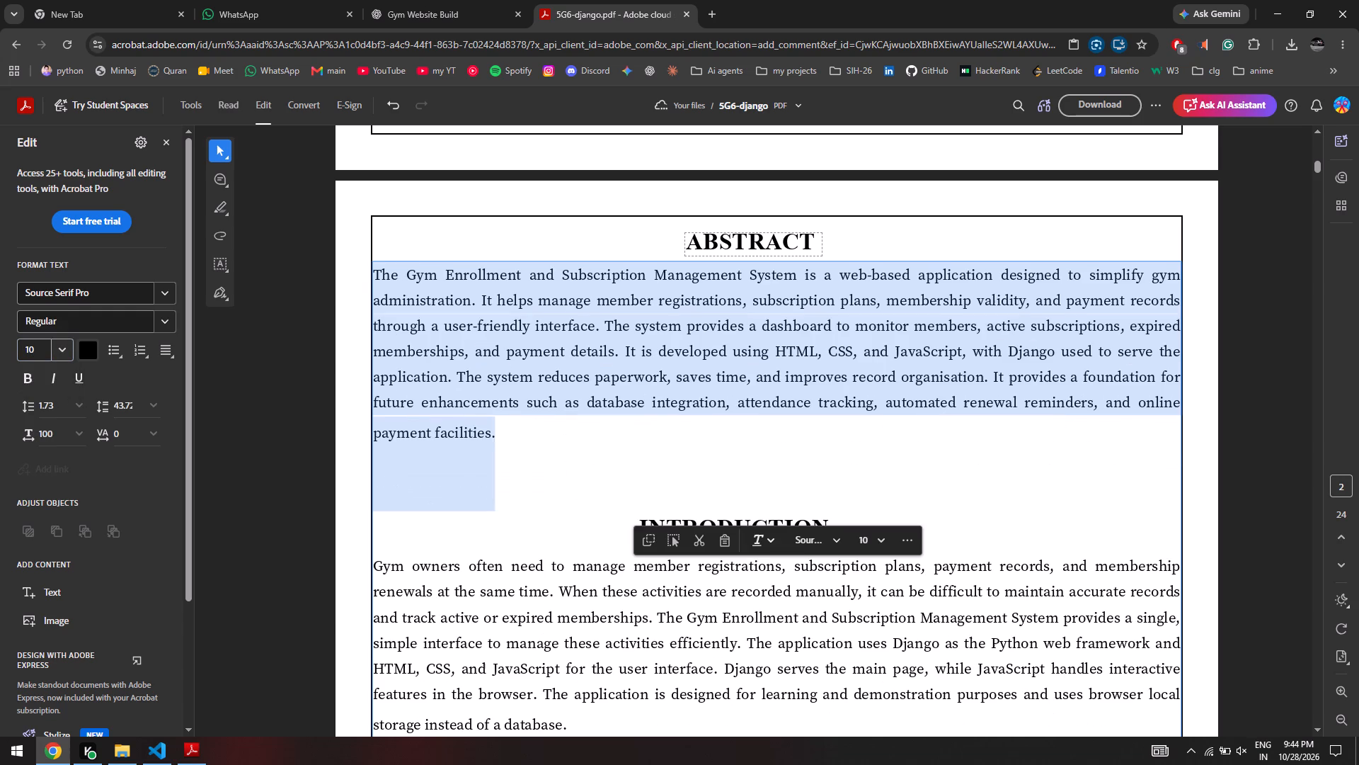
pyautogui.click(506, 463)
pyautogui.moveTo(496, 434); pyautogui.dragTo(481, 430)
pyautogui.click(543, 438)
pyautogui.click(546, 470)
# Set the line spacing of all seven OBJECTIVES lines to 1.4 and their paragraph spacing to 0.
pyautogui.scroll(-4, 551, 484)
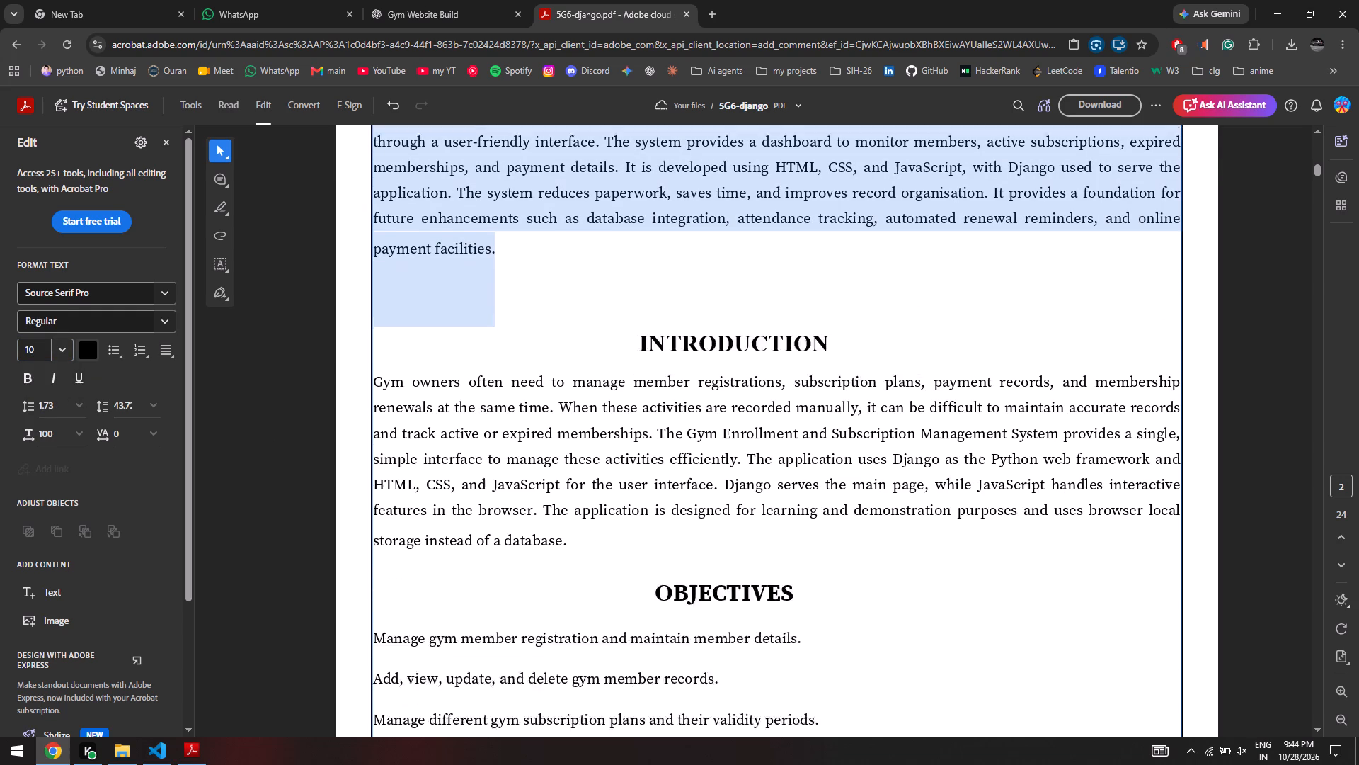
pyautogui.click(551, 484)
pyautogui.scroll(-1, 552, 504)
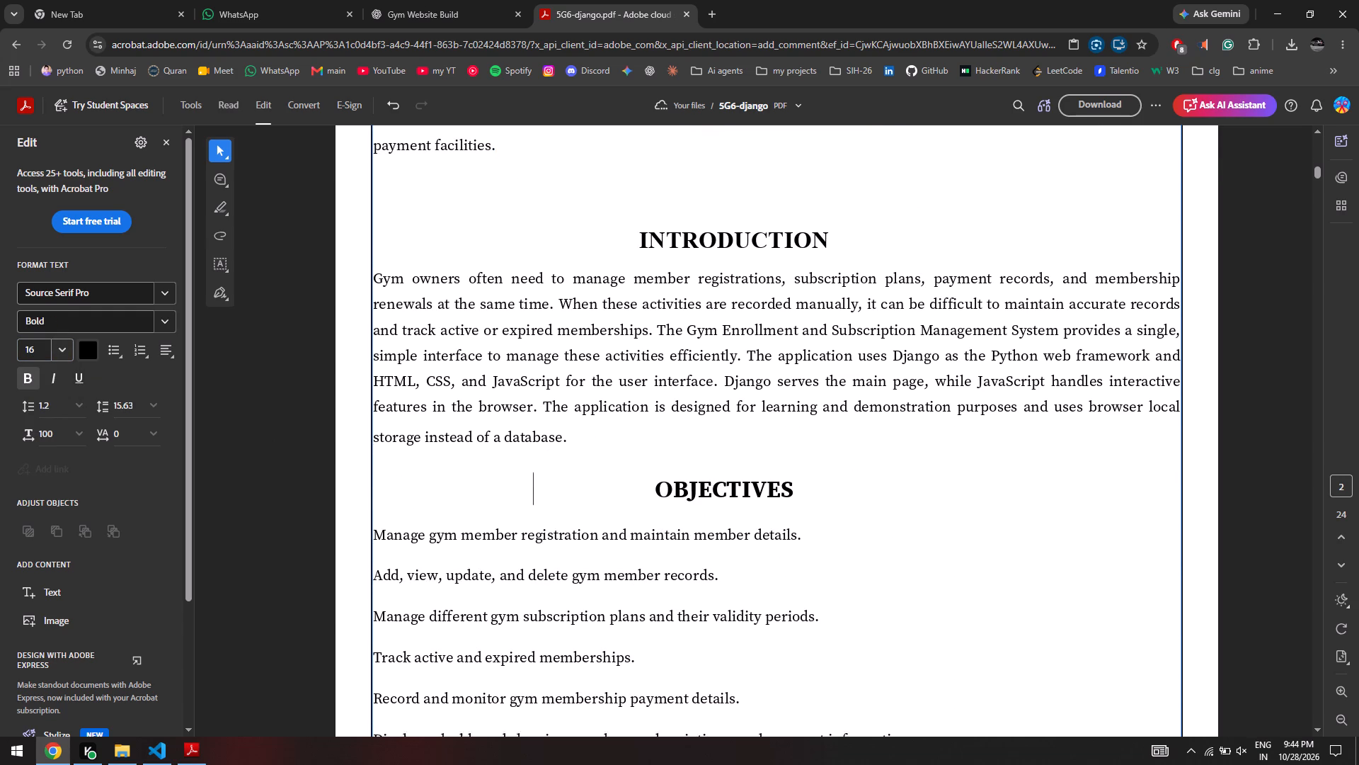
pyautogui.scroll(-1, 552, 504)
pyautogui.scroll(-2, 617, 554)
pyautogui.moveTo(881, 511); pyautogui.dragTo(375, 254)
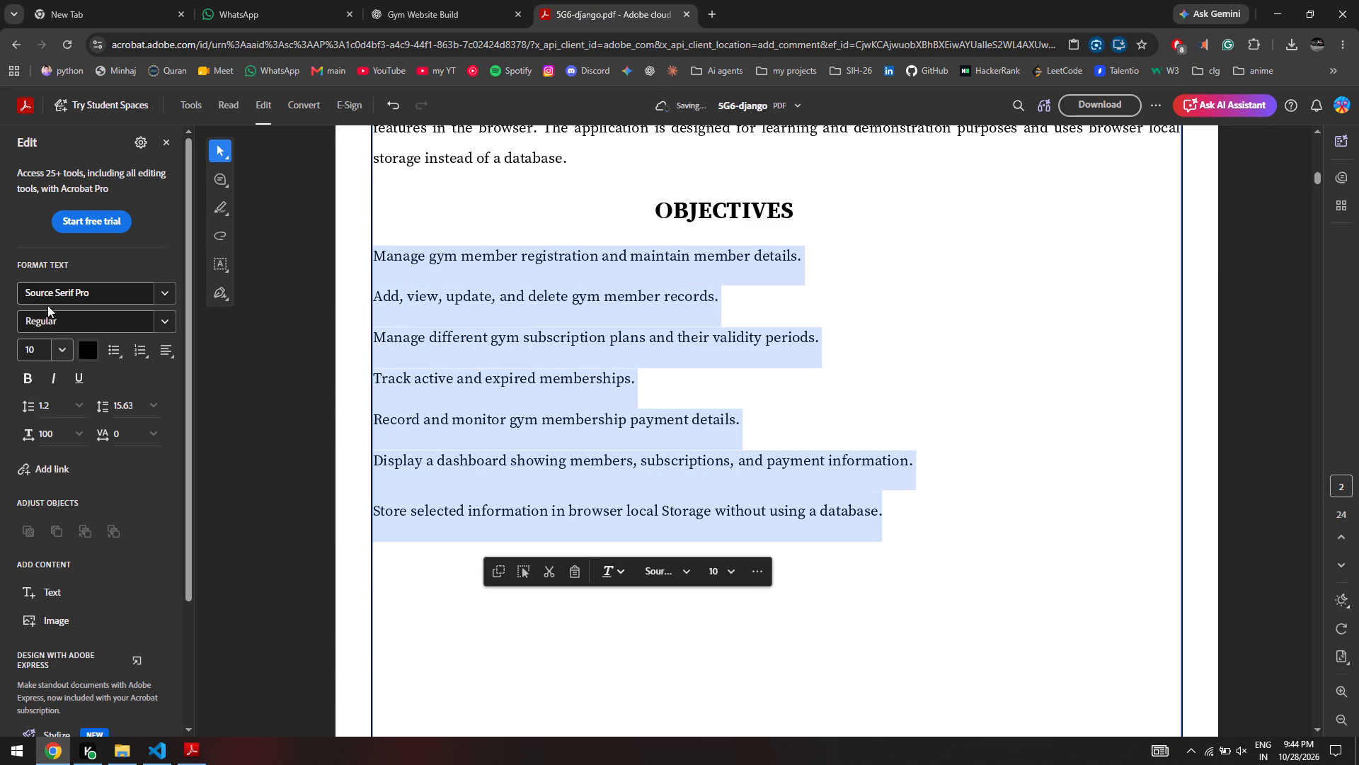
pyautogui.click(81, 409)
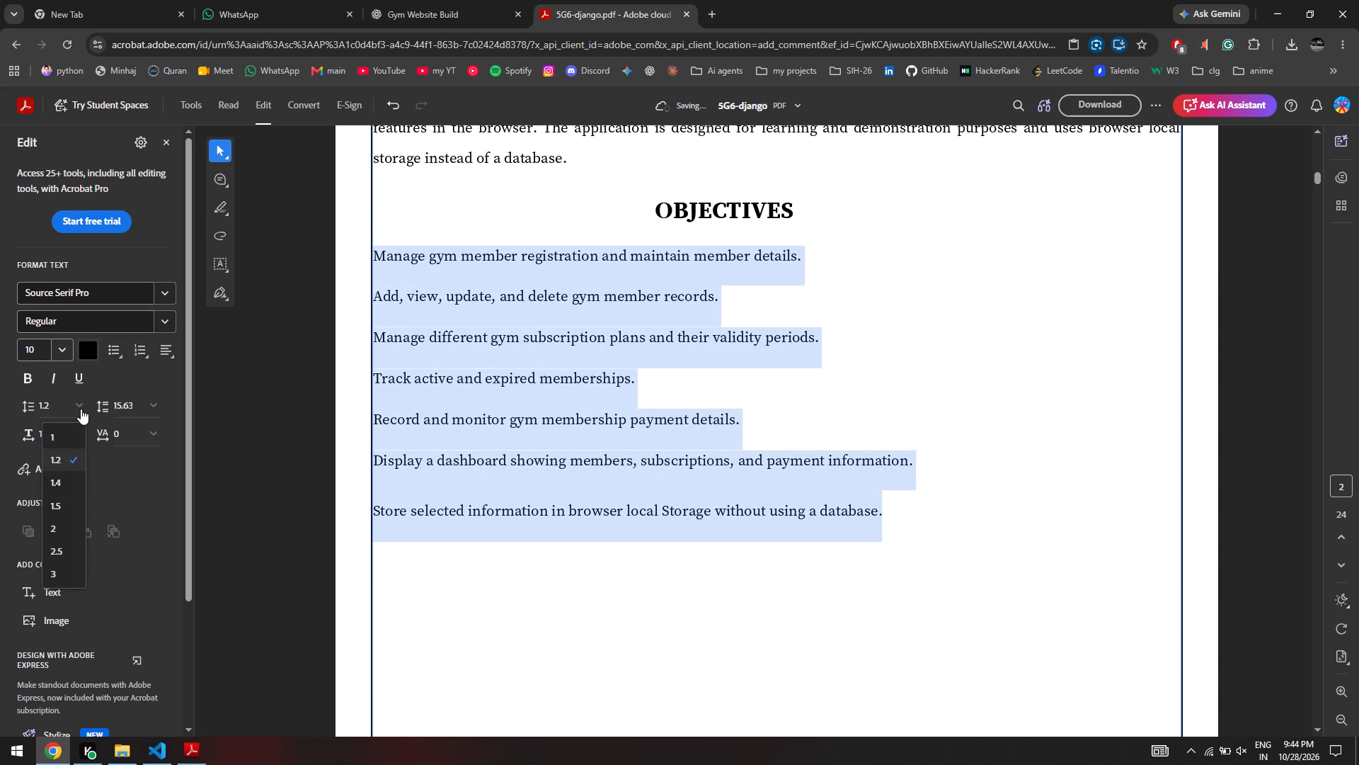
pyautogui.click(59, 485)
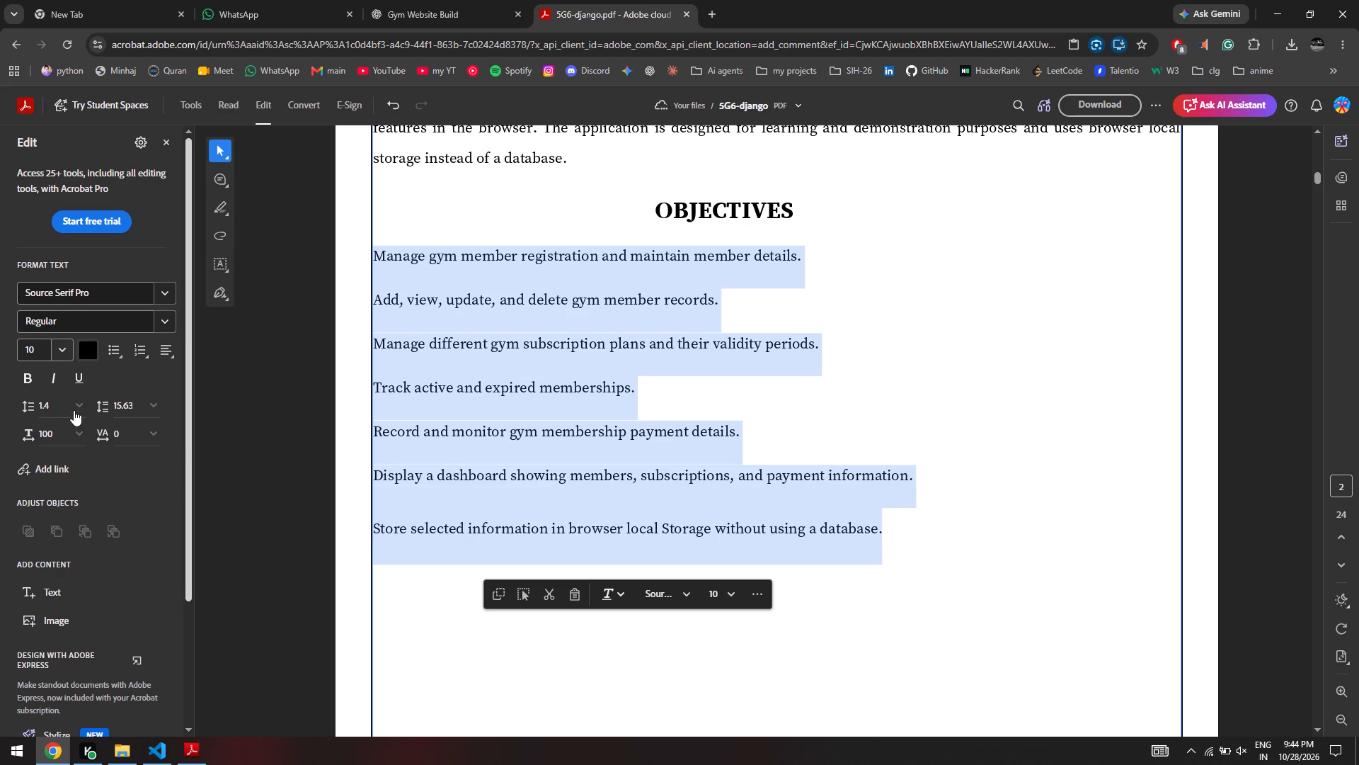
pyautogui.click(150, 406)
pyautogui.click(147, 432)
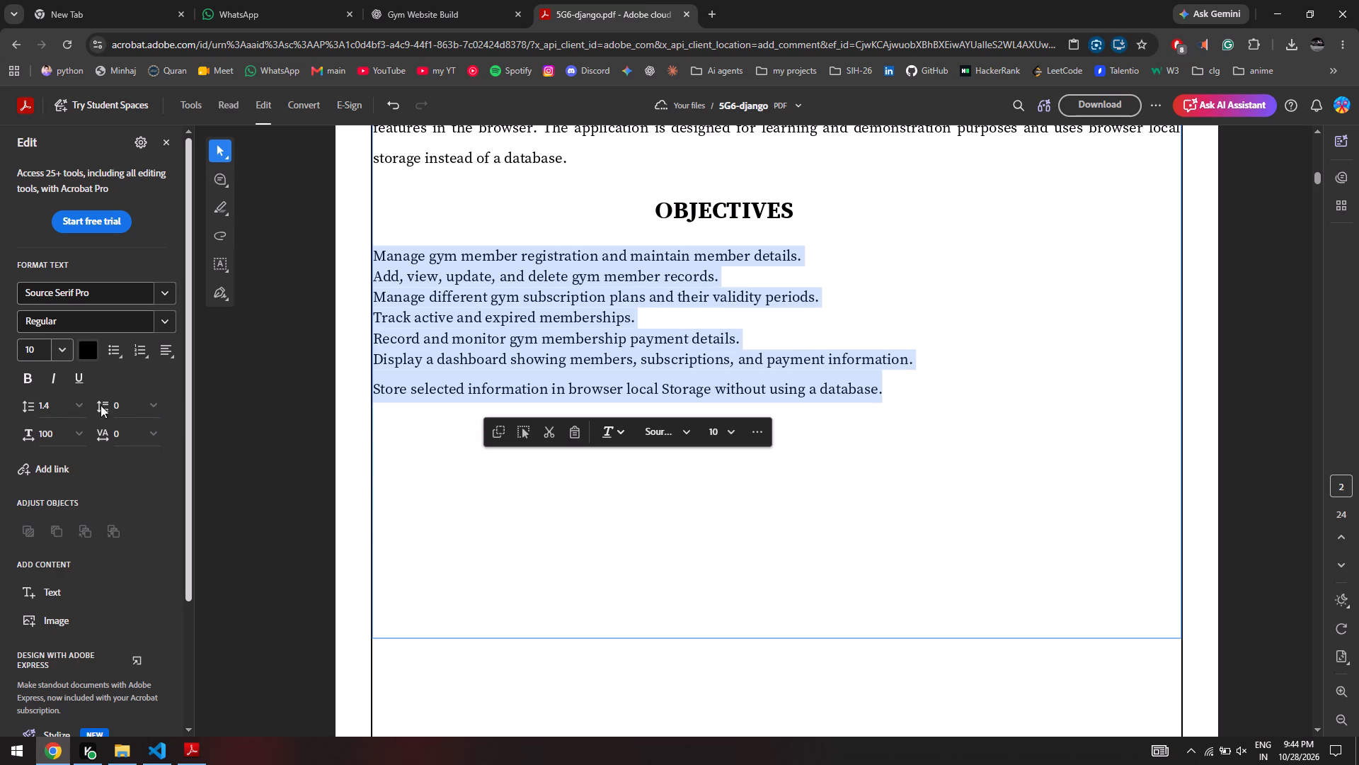
pyautogui.click(445, 440)
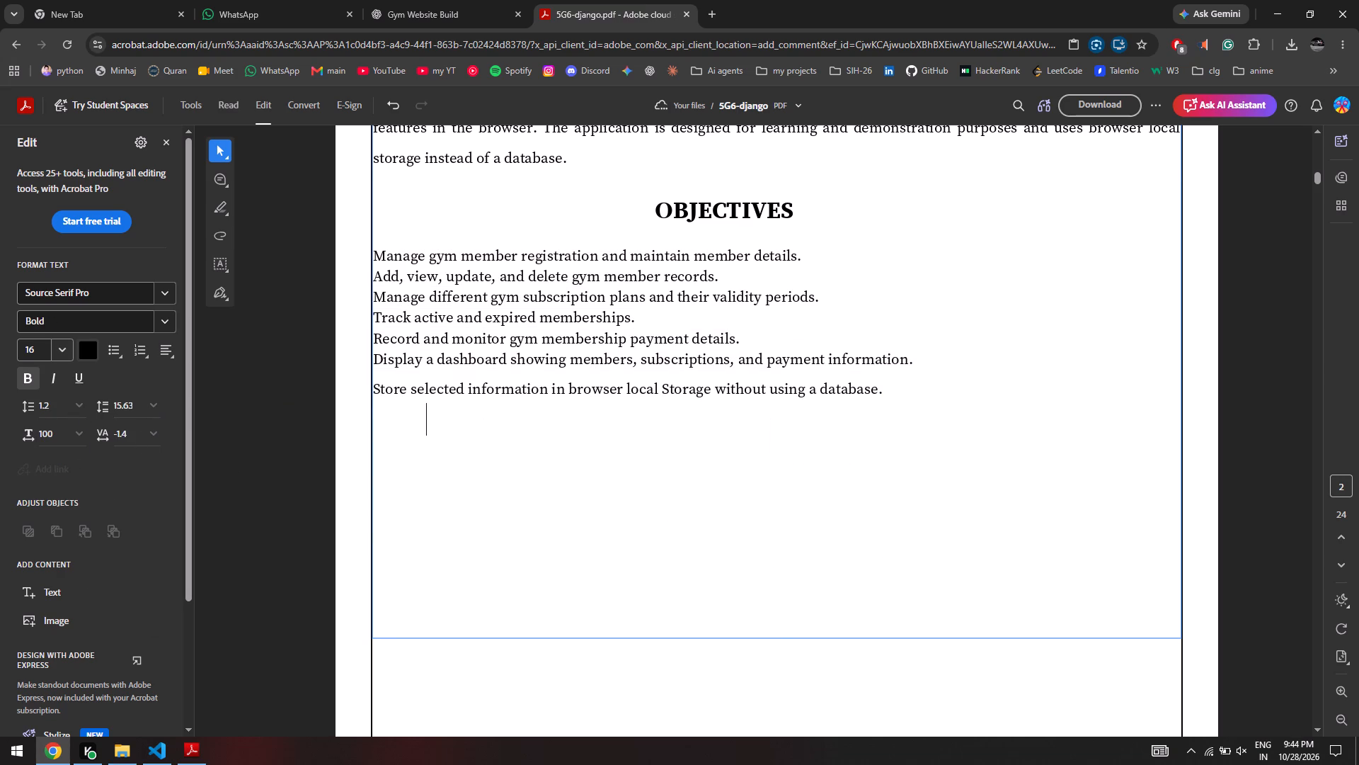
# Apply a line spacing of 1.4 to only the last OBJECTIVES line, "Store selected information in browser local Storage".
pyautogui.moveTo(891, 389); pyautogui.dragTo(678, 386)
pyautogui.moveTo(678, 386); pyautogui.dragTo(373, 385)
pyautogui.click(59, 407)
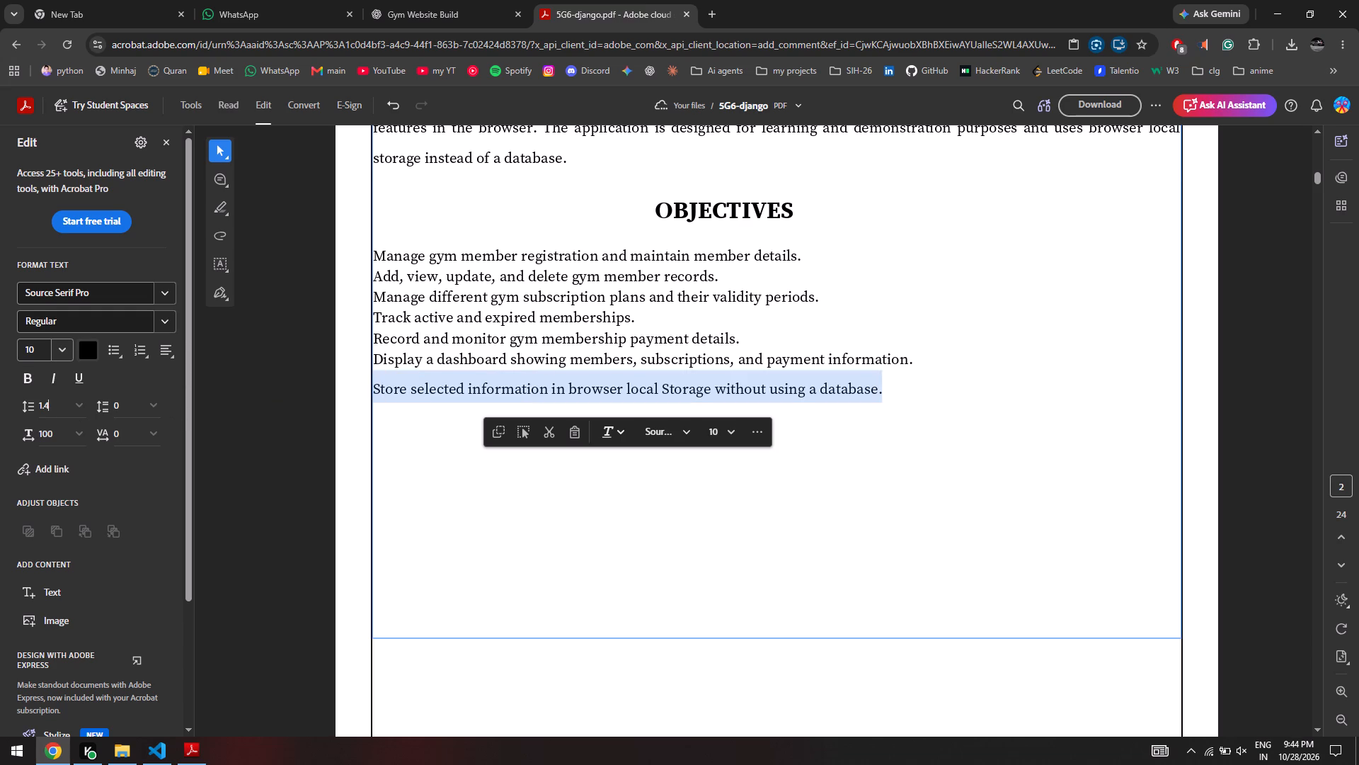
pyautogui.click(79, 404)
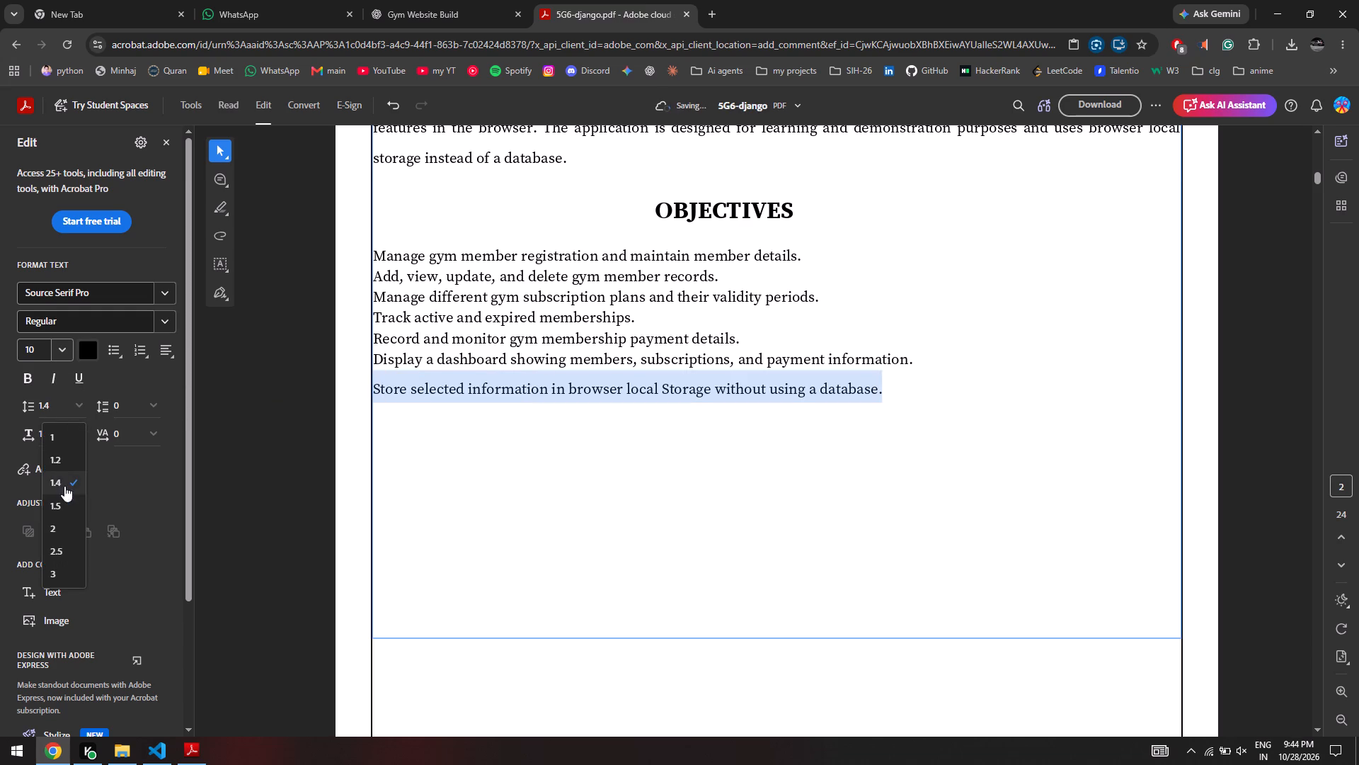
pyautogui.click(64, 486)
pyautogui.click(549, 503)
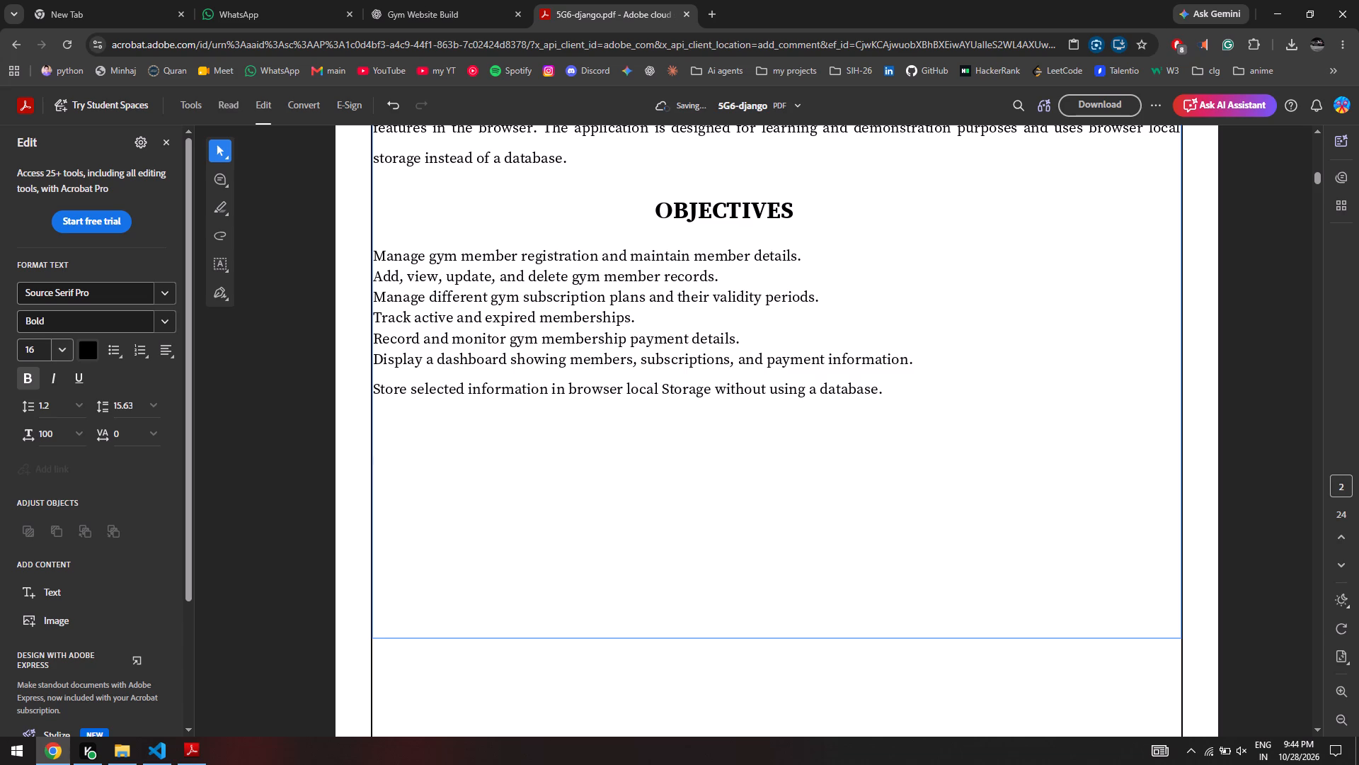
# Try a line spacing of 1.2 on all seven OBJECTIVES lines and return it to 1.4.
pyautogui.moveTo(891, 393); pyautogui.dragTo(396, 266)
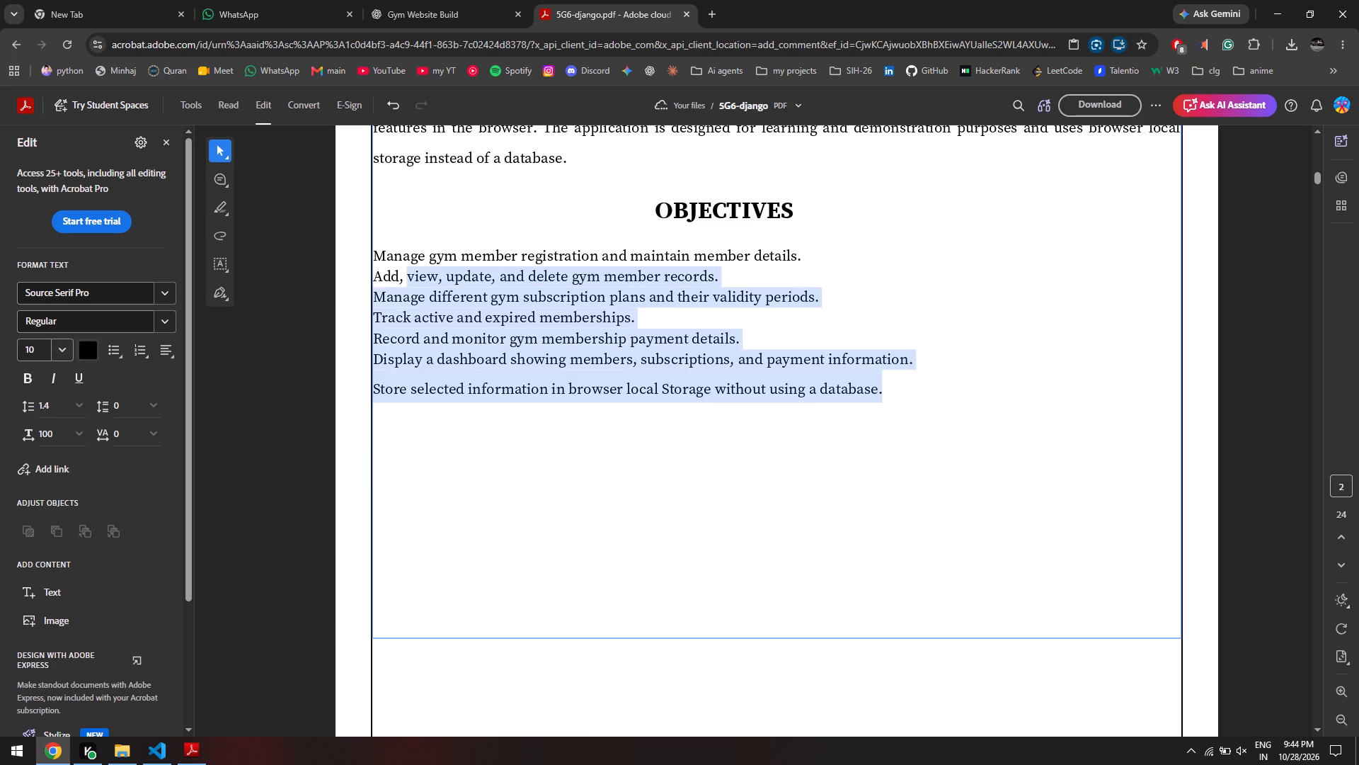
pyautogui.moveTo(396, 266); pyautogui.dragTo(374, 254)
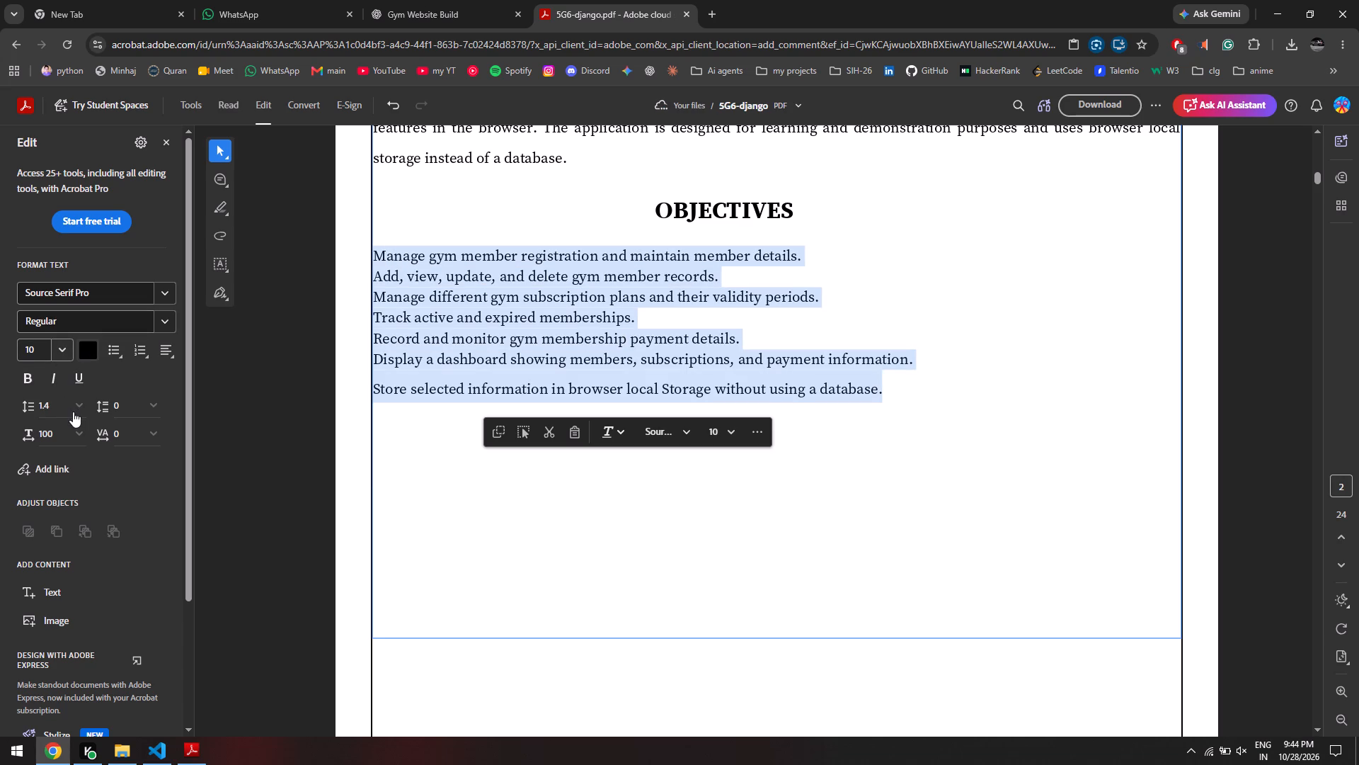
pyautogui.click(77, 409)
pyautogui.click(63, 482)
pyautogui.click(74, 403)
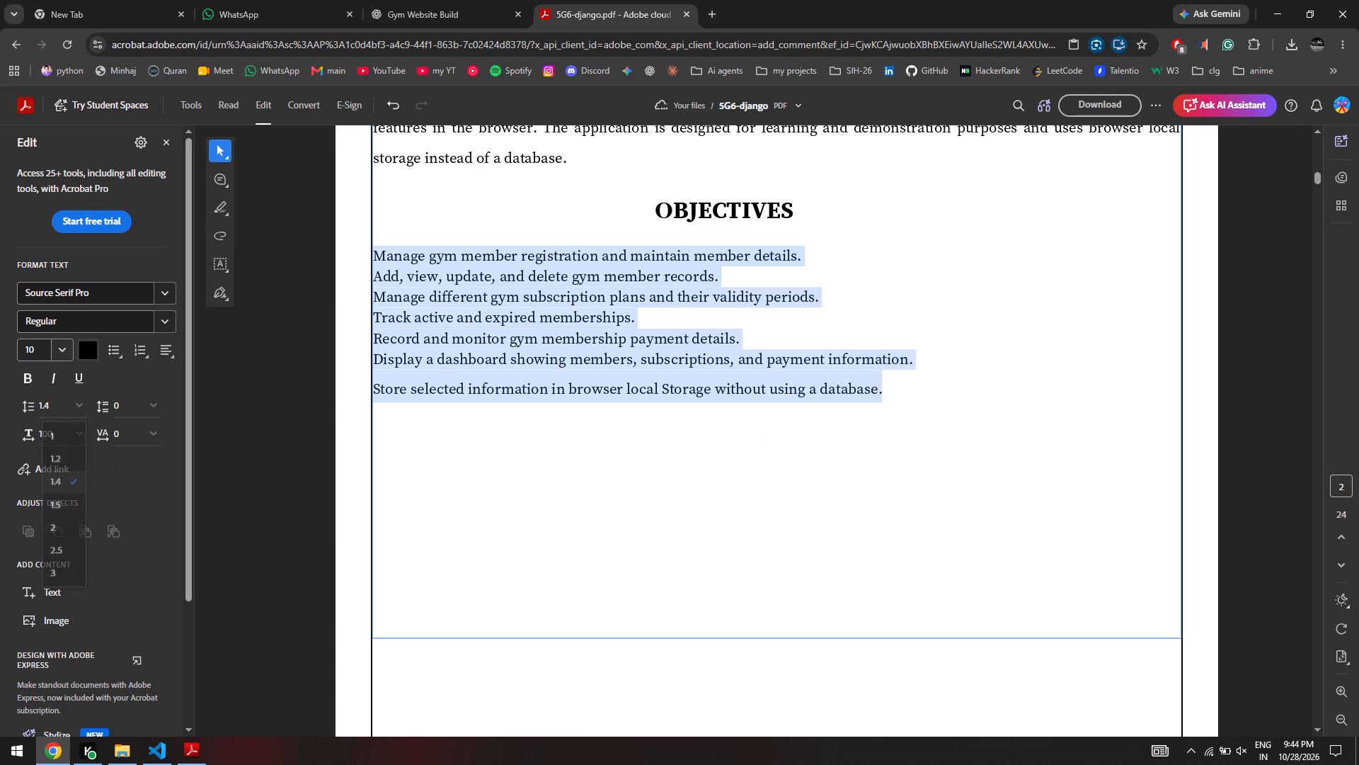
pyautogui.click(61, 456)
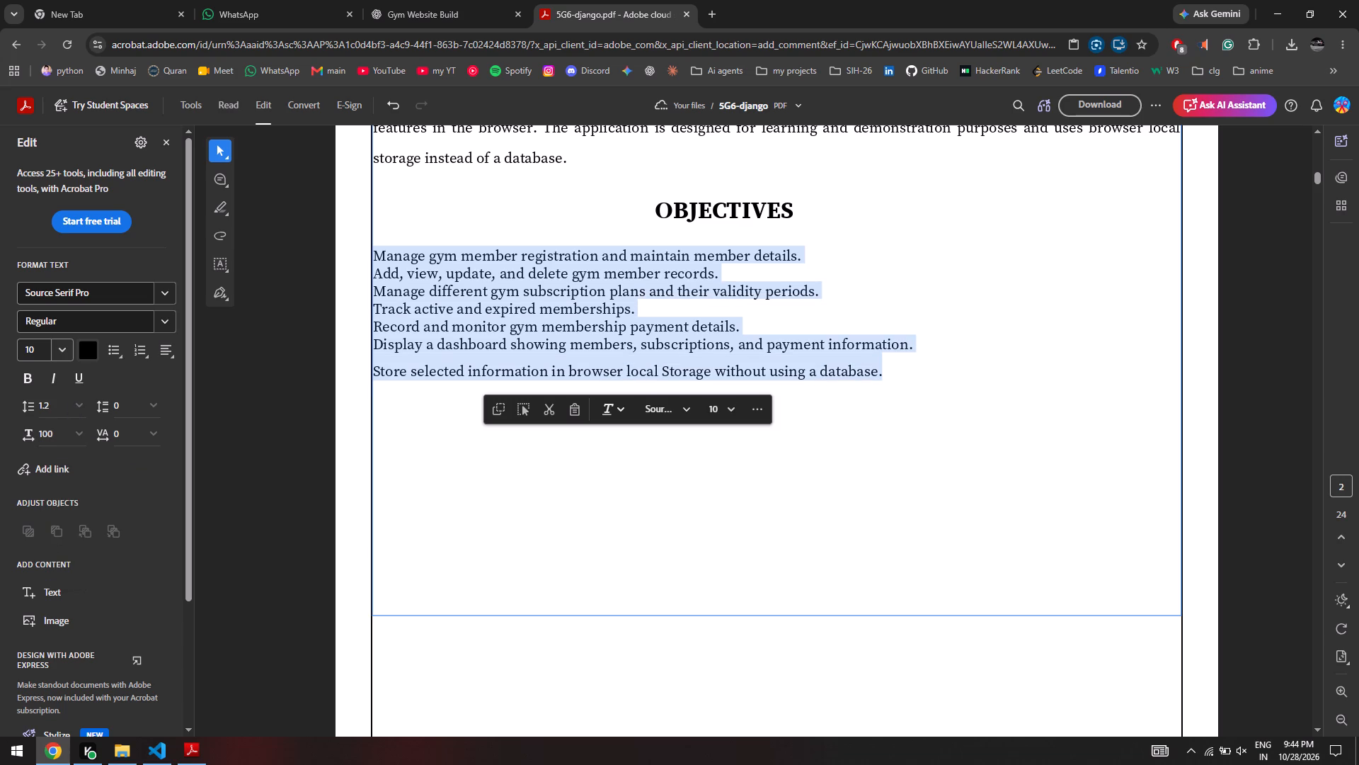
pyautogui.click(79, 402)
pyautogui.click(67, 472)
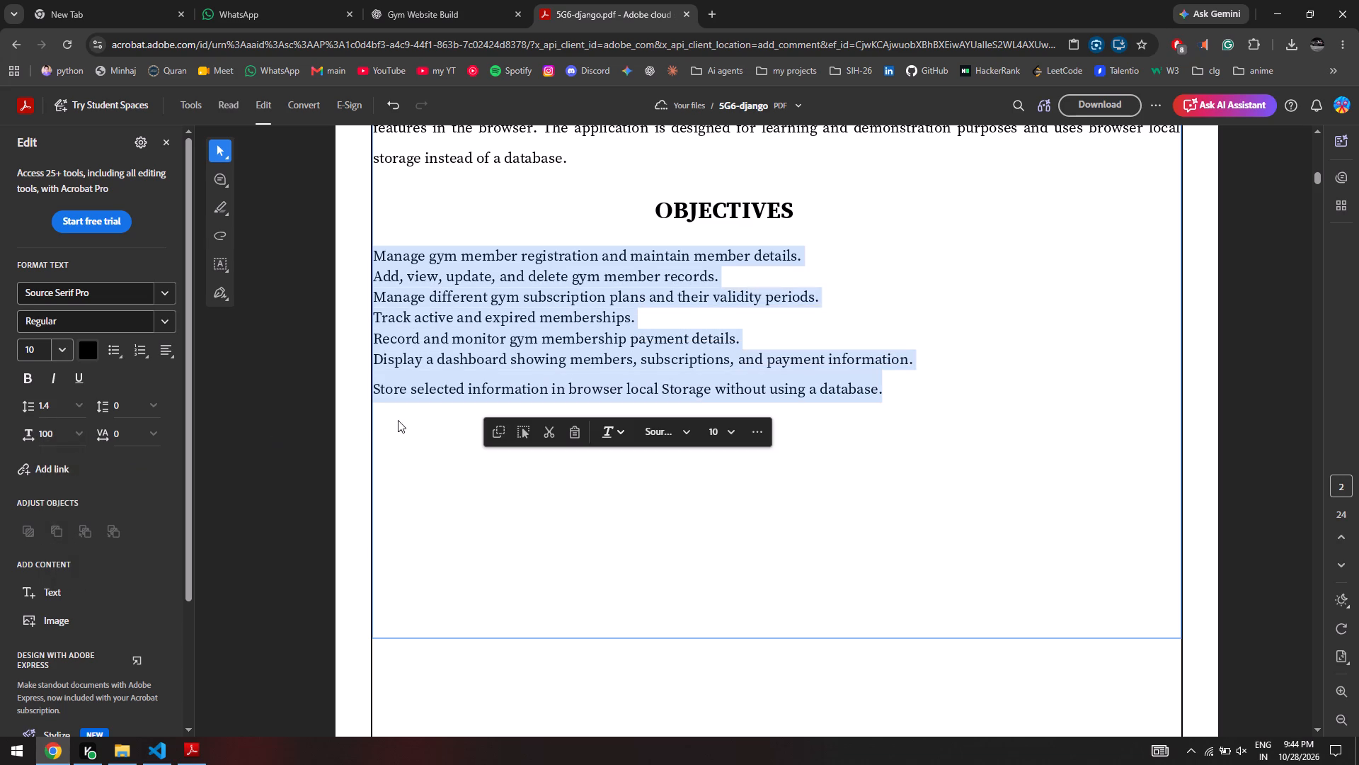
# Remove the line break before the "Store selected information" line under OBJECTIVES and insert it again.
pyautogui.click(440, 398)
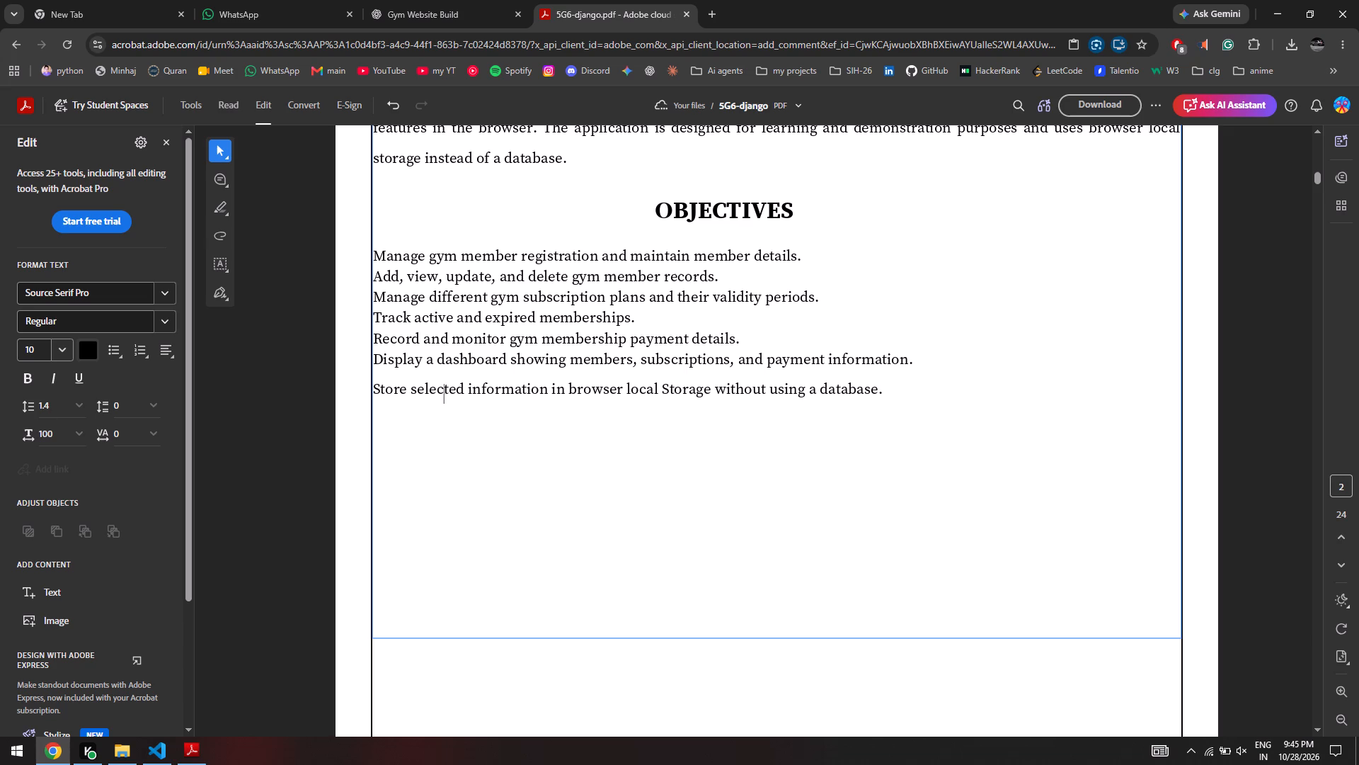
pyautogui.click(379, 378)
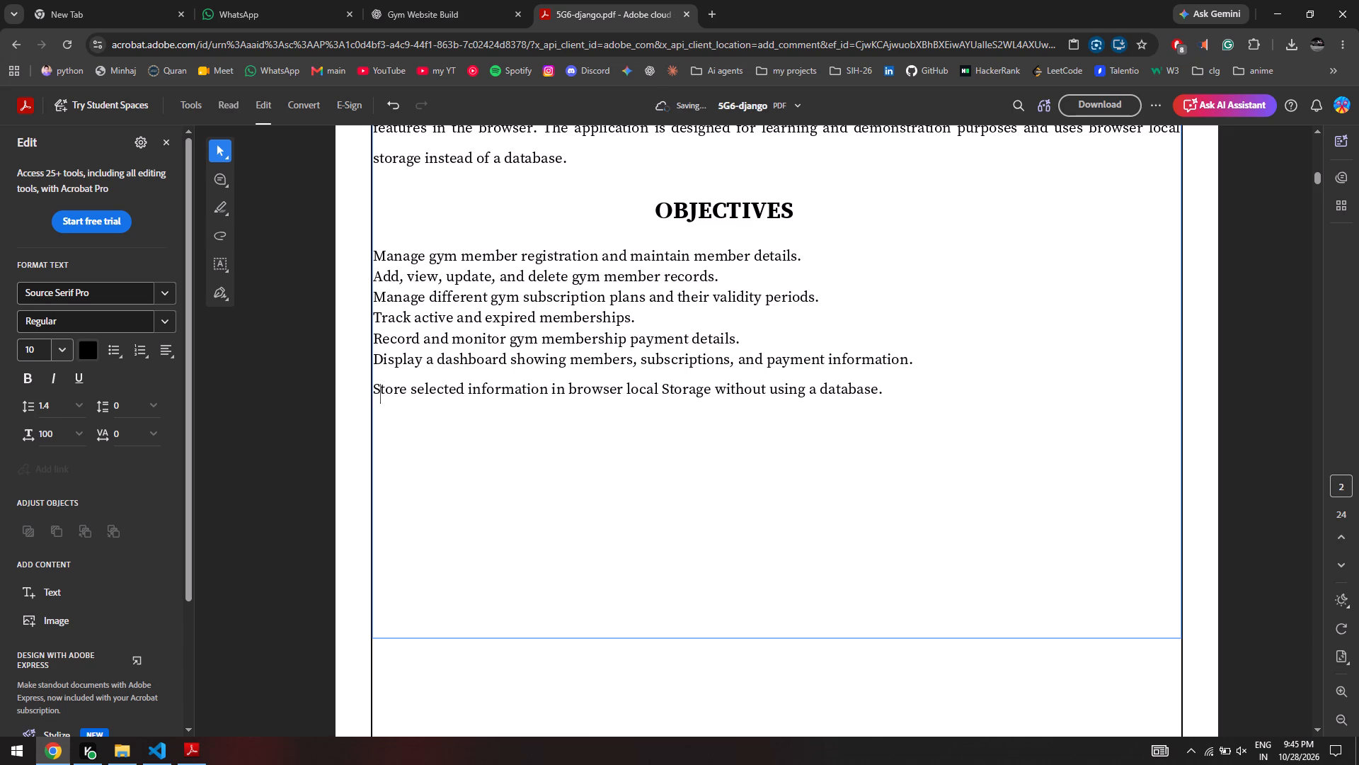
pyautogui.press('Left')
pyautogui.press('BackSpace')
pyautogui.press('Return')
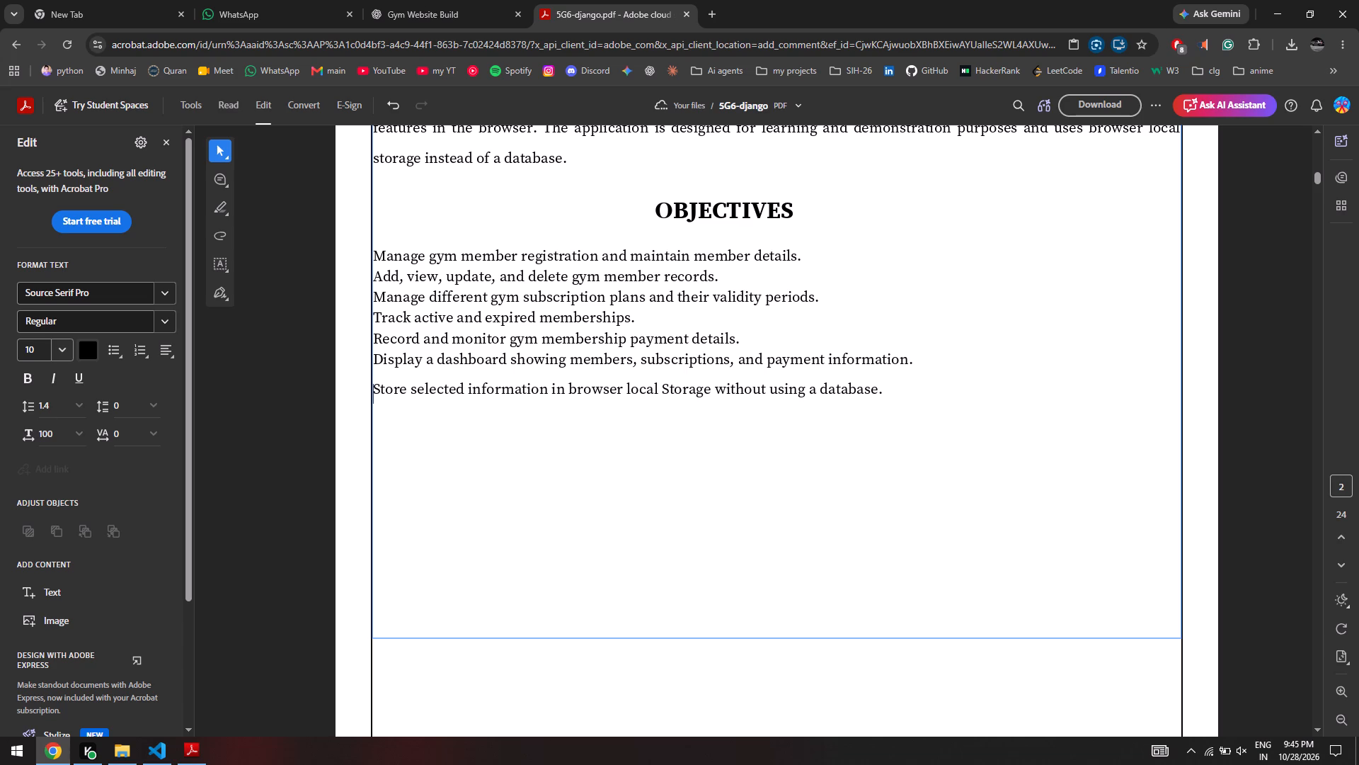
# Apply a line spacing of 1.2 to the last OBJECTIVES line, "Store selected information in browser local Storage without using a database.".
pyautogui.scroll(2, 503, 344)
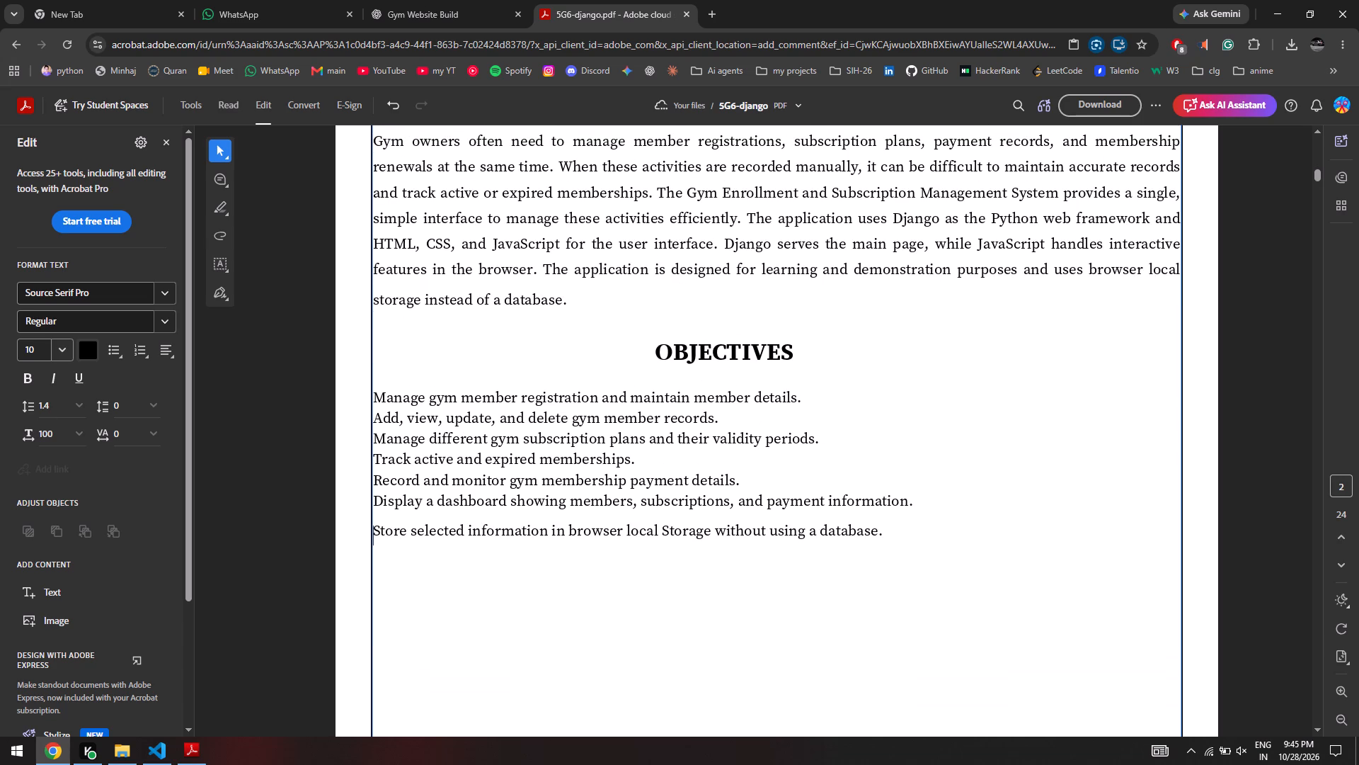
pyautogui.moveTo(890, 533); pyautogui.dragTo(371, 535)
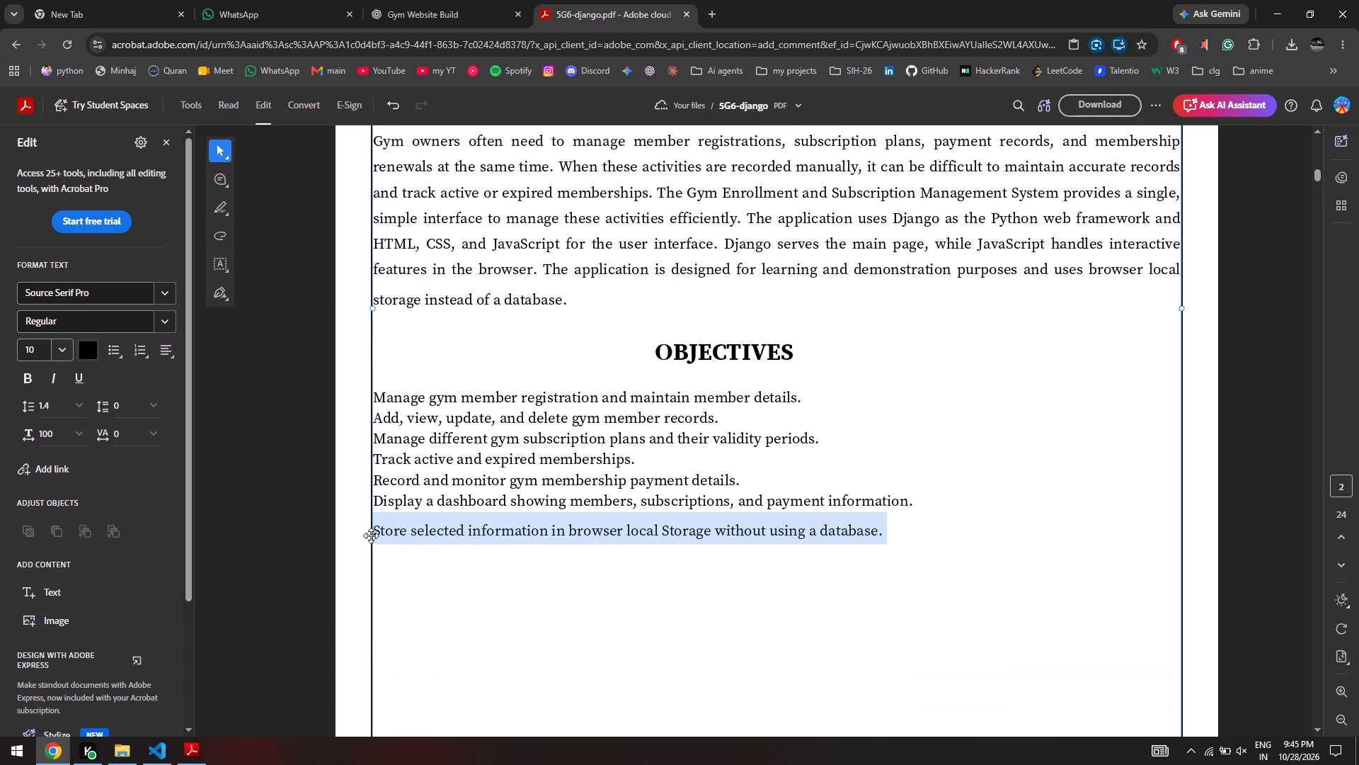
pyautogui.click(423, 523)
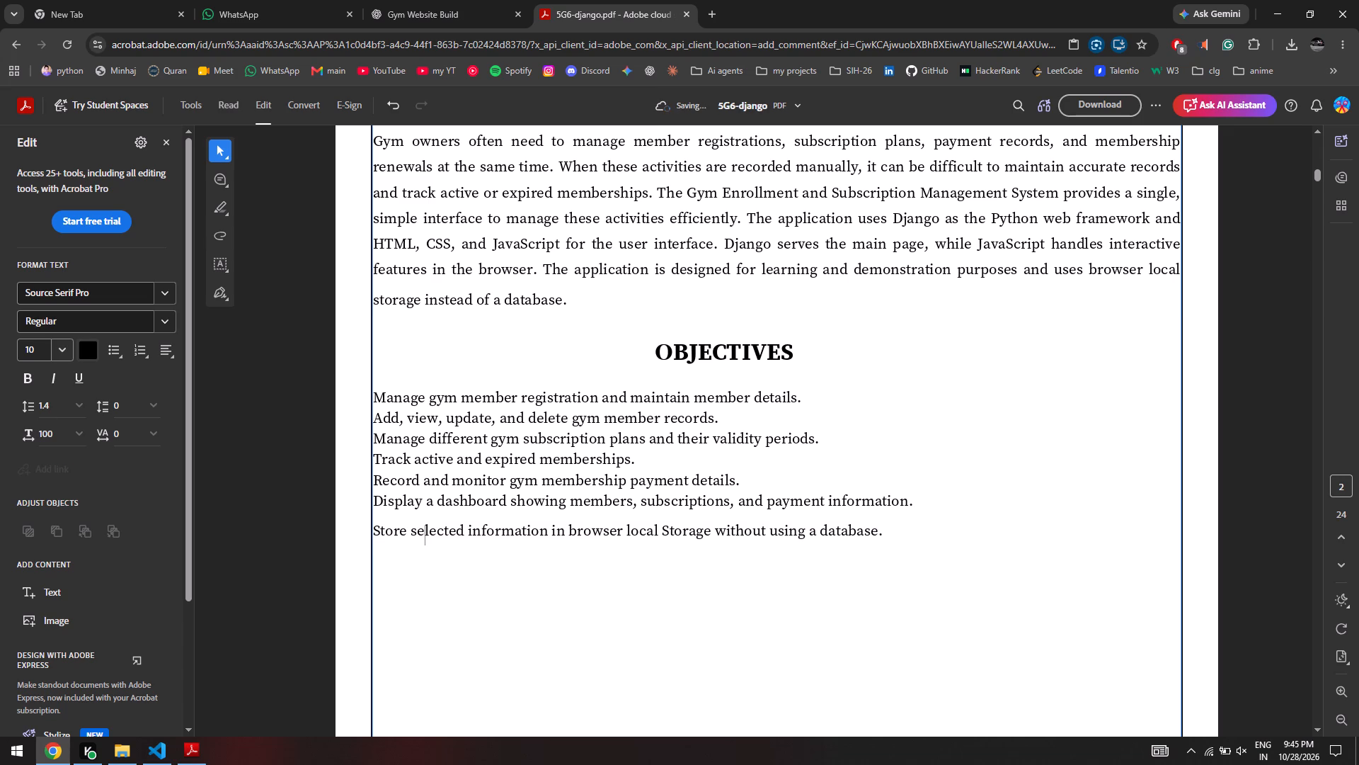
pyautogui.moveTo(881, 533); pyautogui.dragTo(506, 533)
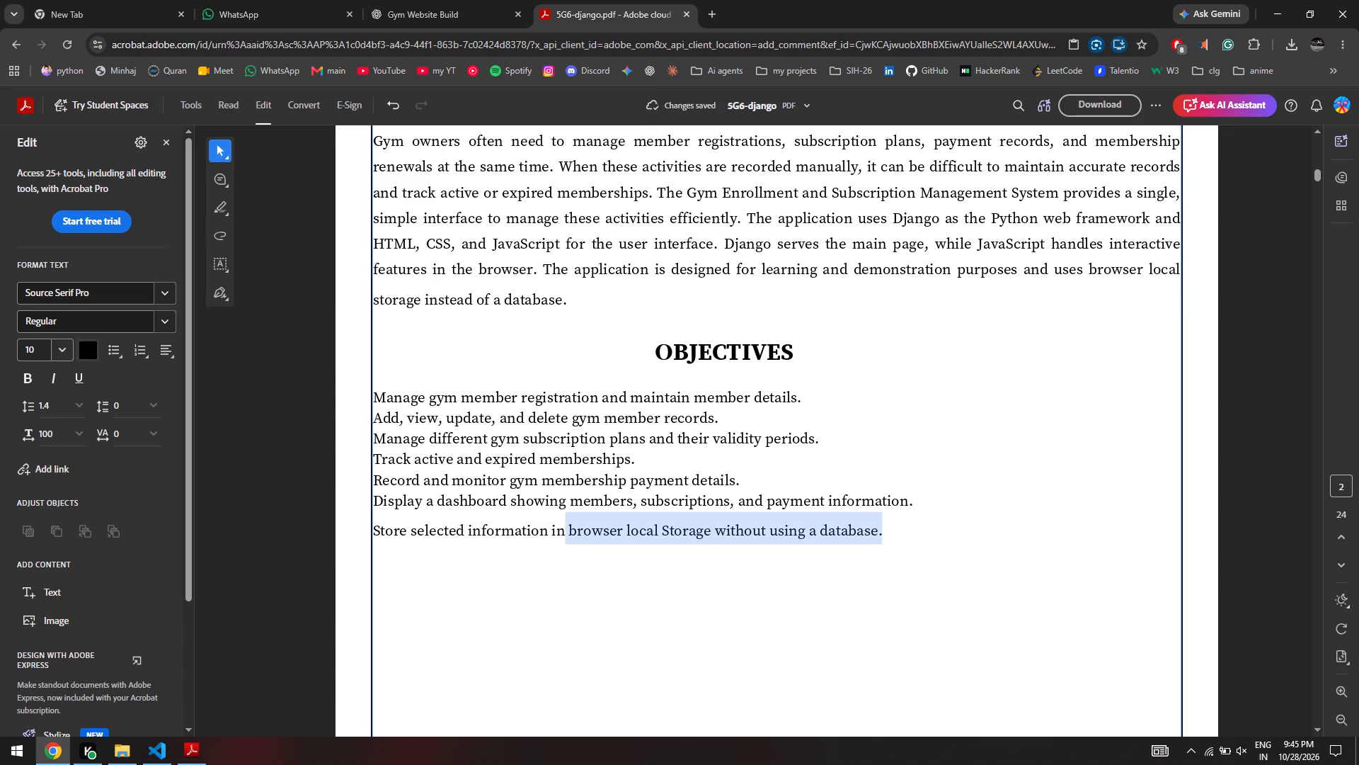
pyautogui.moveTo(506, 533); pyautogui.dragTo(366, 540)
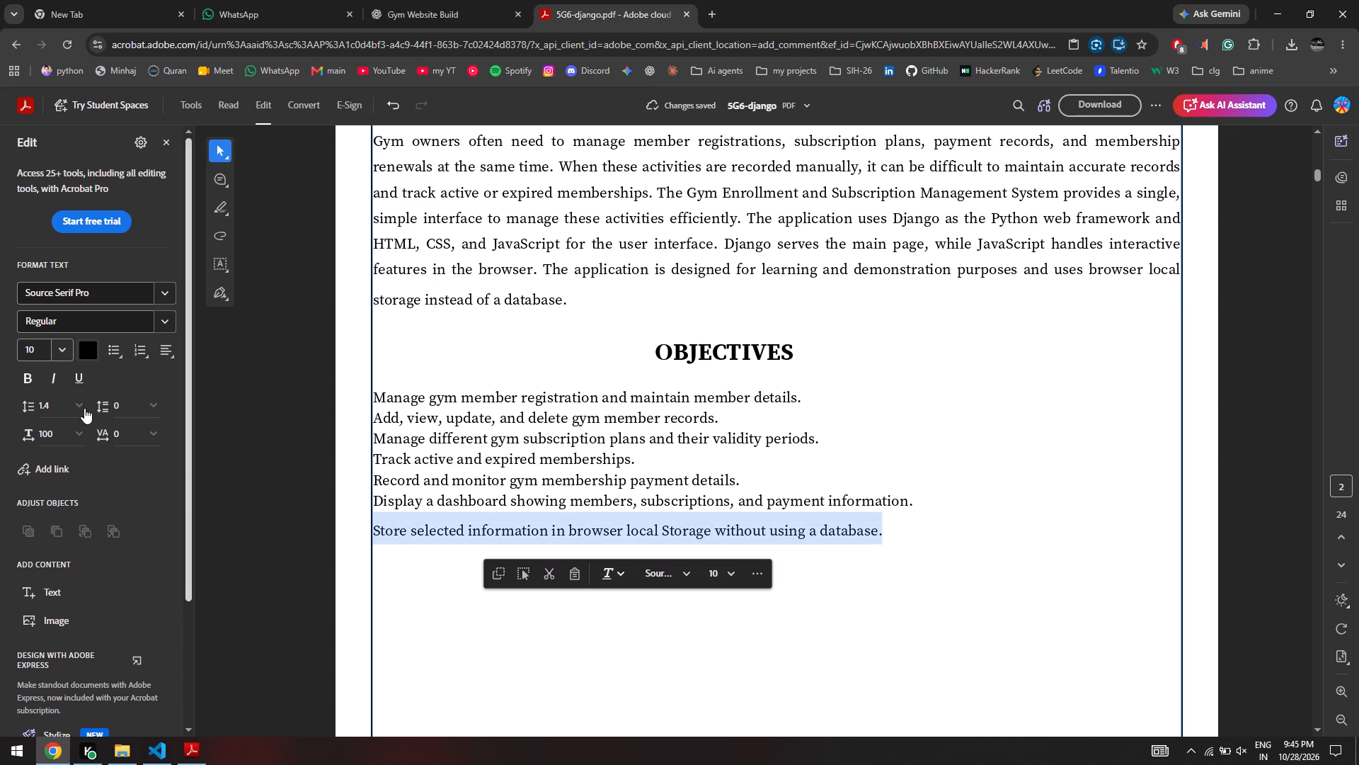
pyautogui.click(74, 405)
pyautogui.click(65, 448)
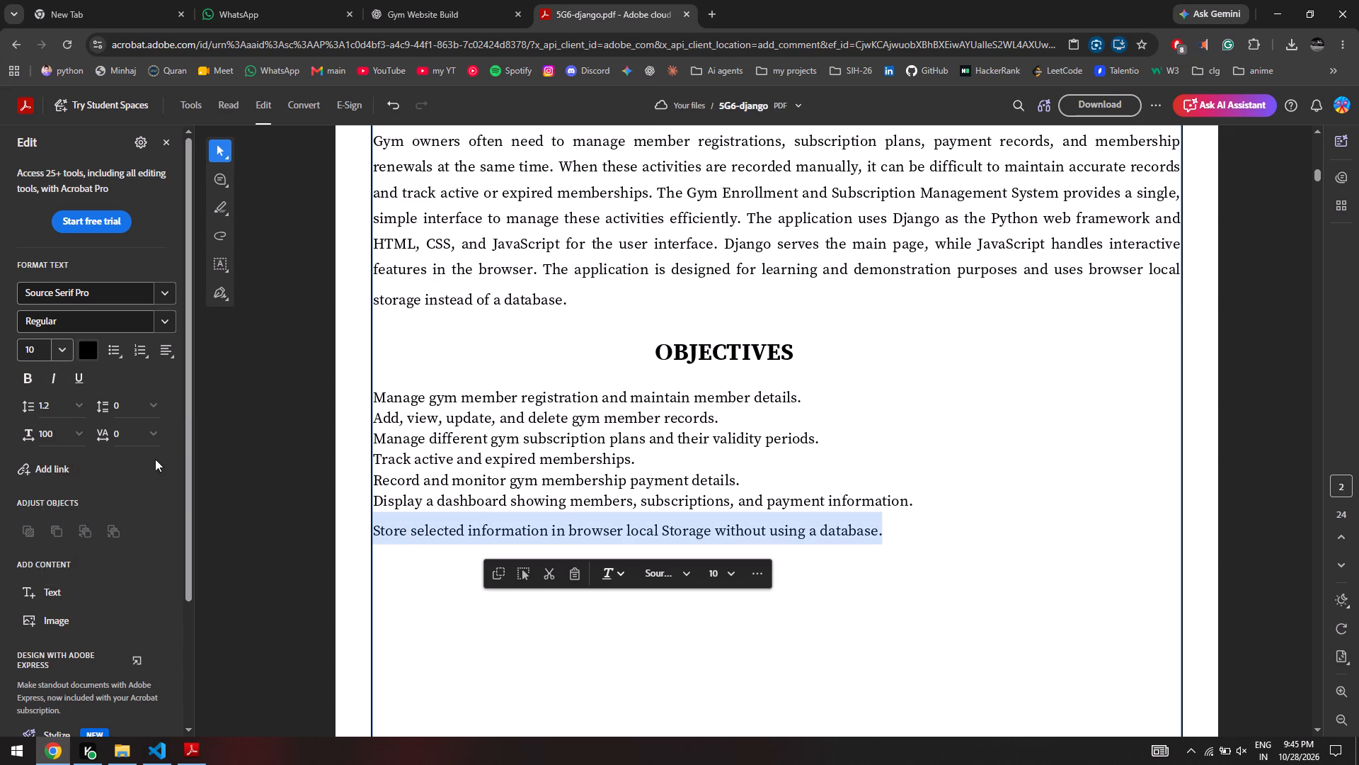
# Delete the text of the last OBJECTIVES line, "Store selected information in browser local Storage without using a database.".
pyautogui.click(414, 511)
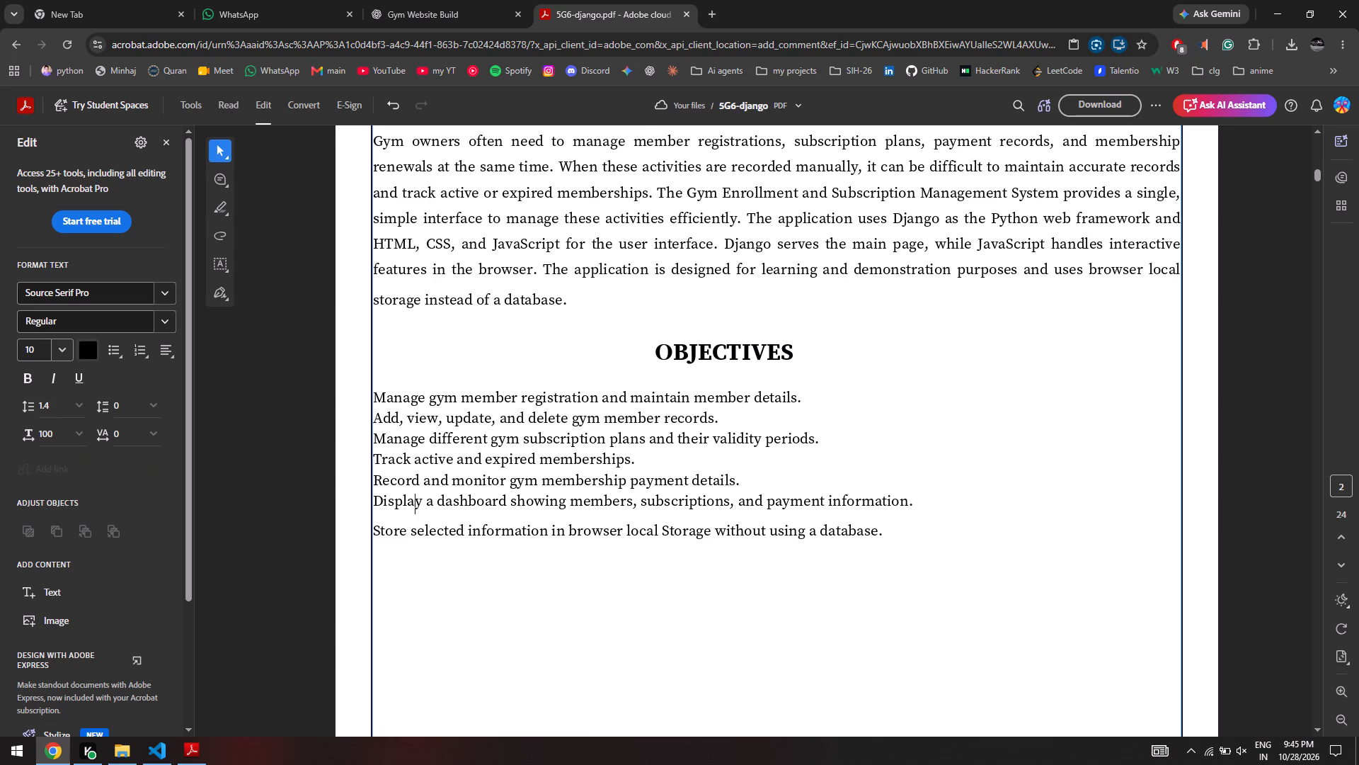
pyautogui.click(382, 517)
pyautogui.click(854, 531)
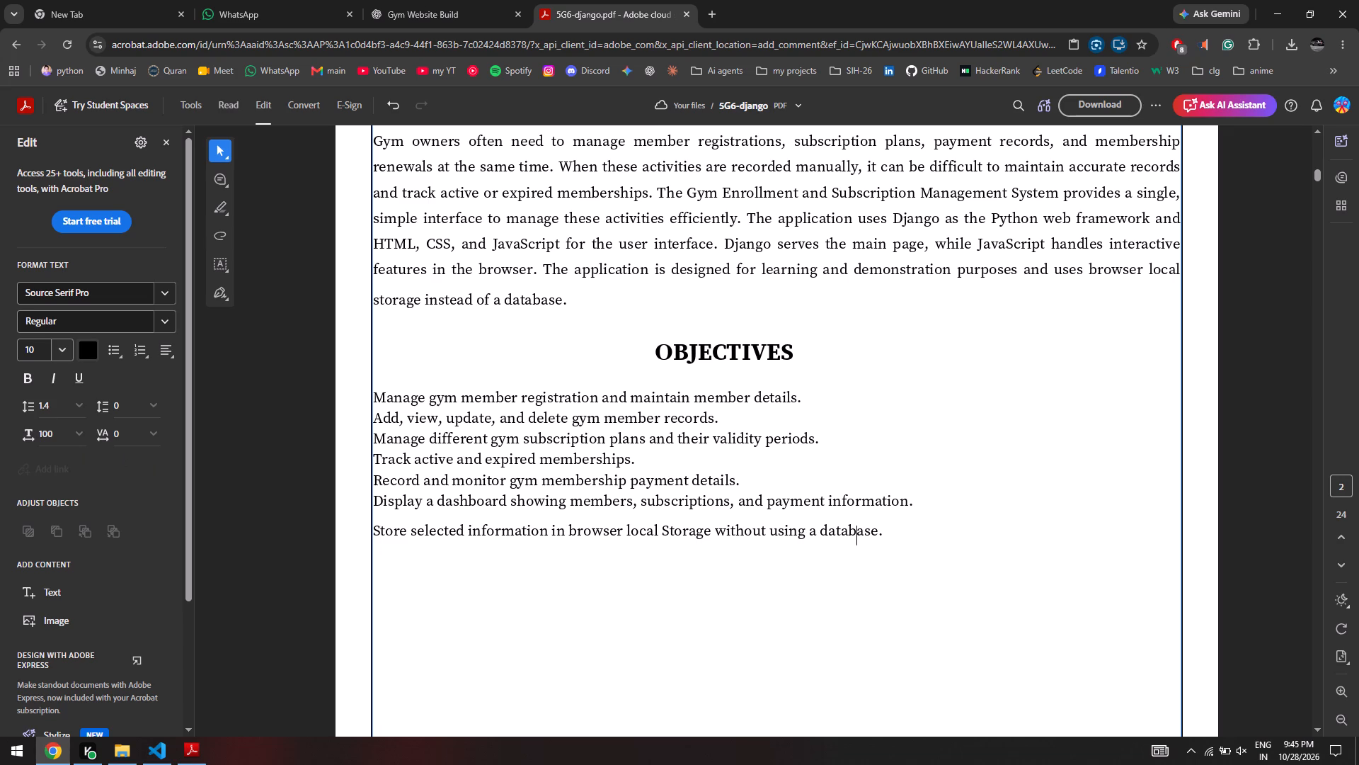
pyautogui.click(885, 534)
pyautogui.moveTo(881, 535); pyautogui.dragTo(319, 534)
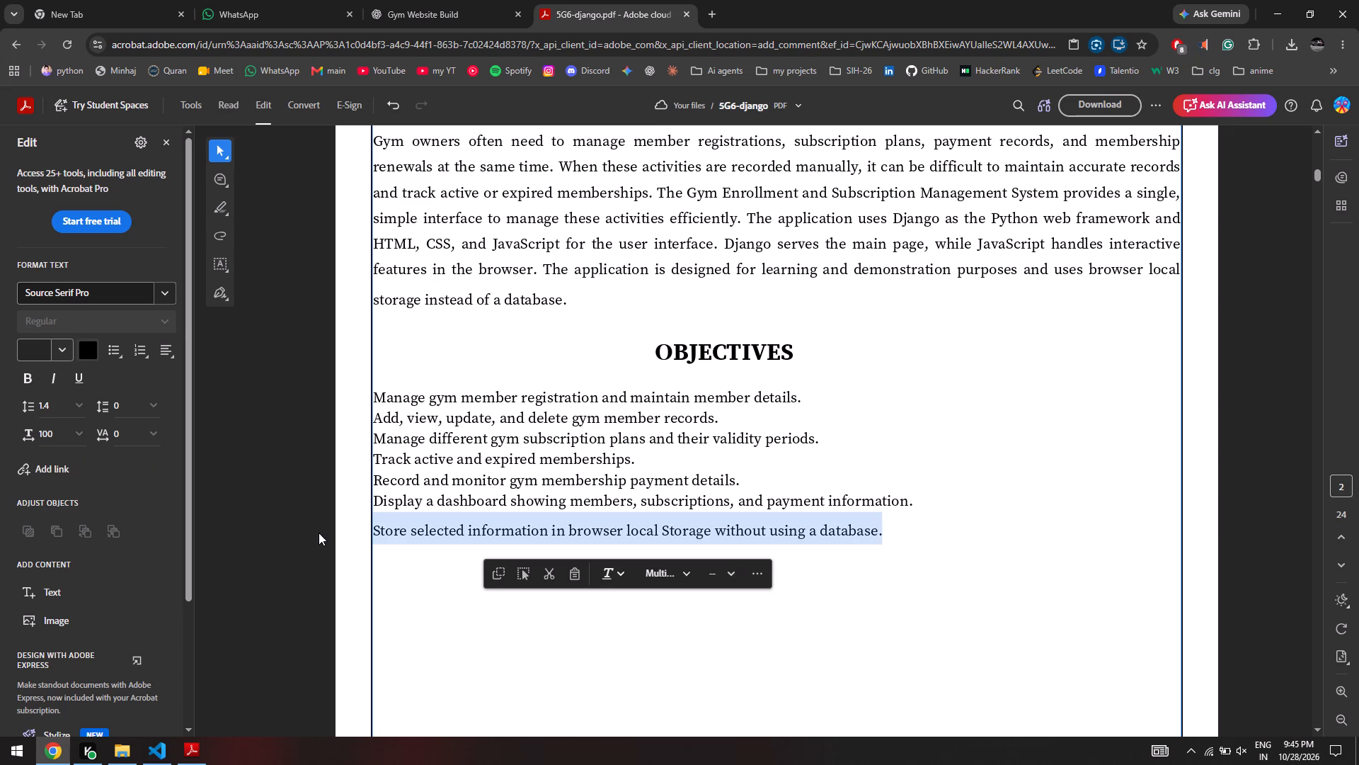
pyautogui.press('BackSpace')
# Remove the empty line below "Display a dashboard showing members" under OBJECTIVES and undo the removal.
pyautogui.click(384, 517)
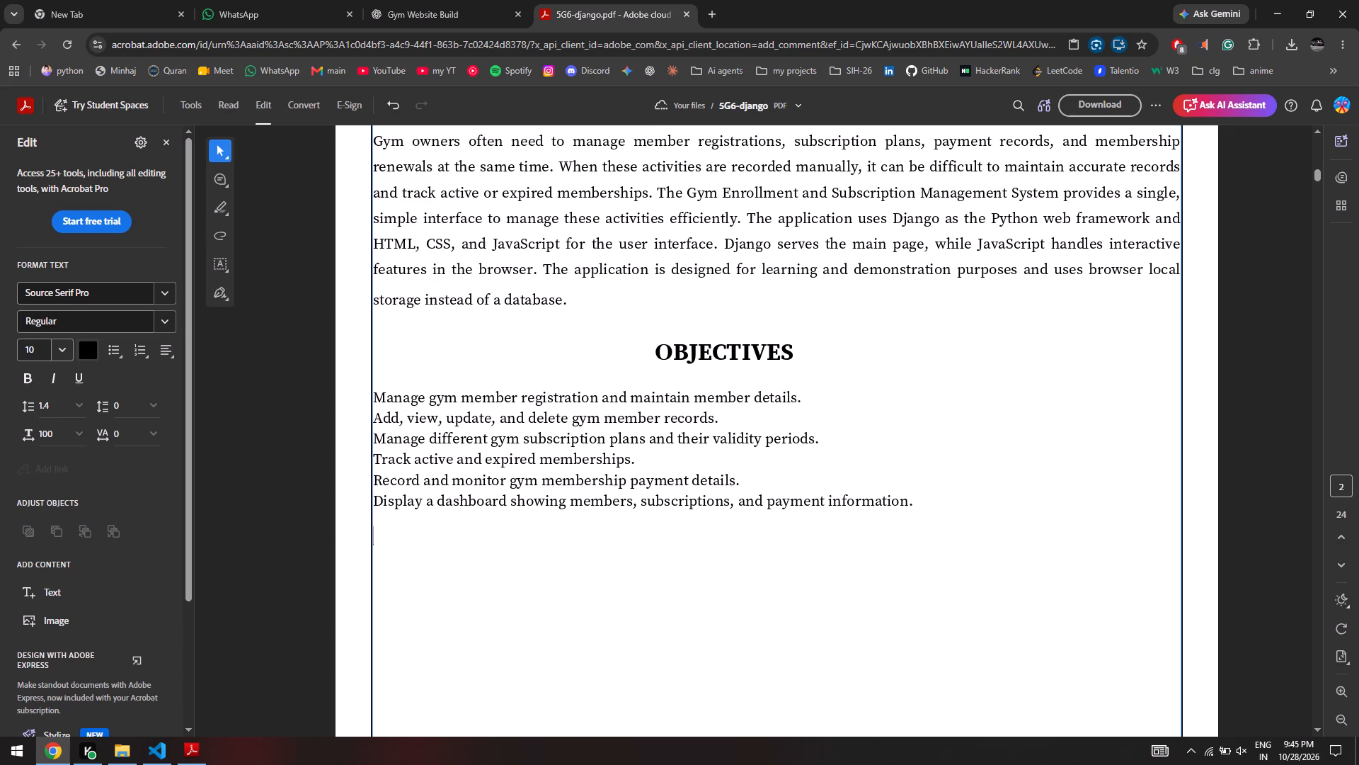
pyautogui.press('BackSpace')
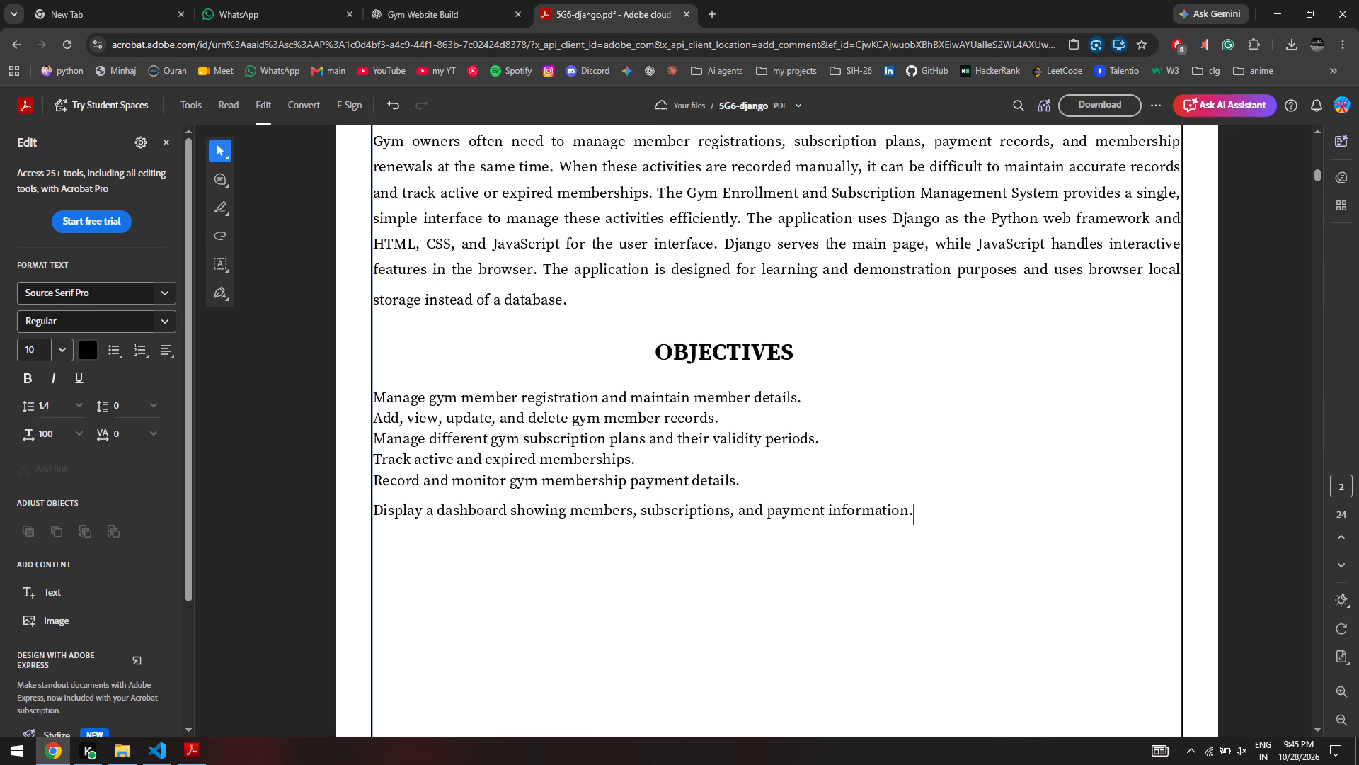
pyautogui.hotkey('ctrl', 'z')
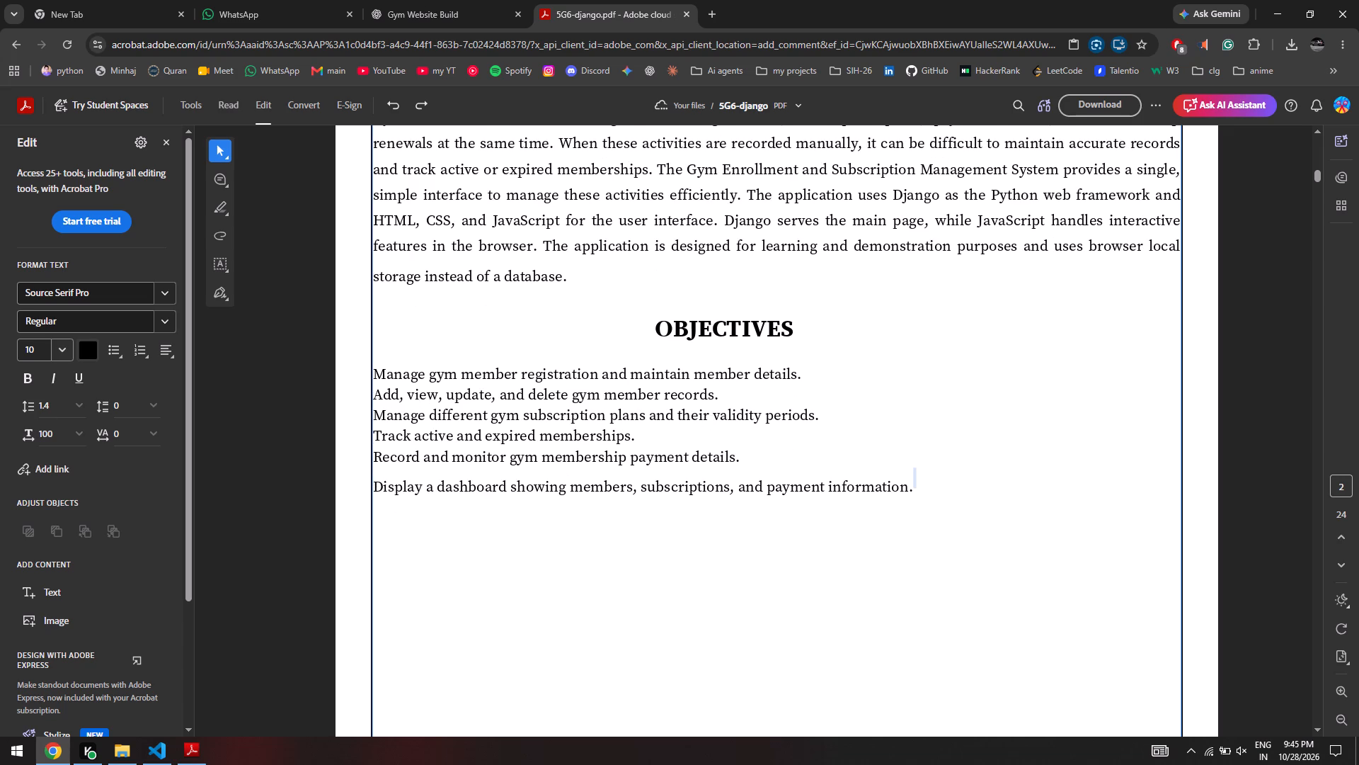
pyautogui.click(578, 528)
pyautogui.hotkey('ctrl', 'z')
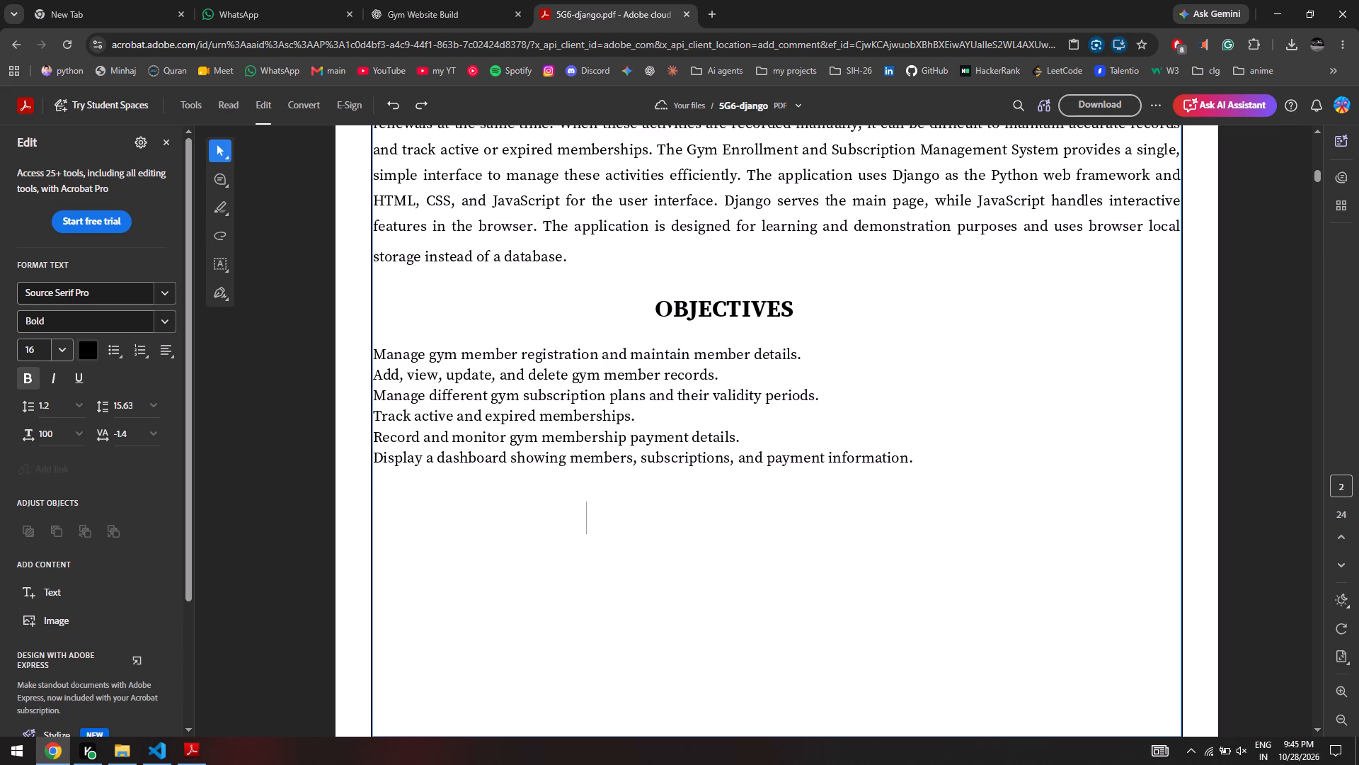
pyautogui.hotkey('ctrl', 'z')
# Open the "Technologies Used" heading on page 3 for text editing to examine its formatting.
pyautogui.scroll(-9, 592, 534)
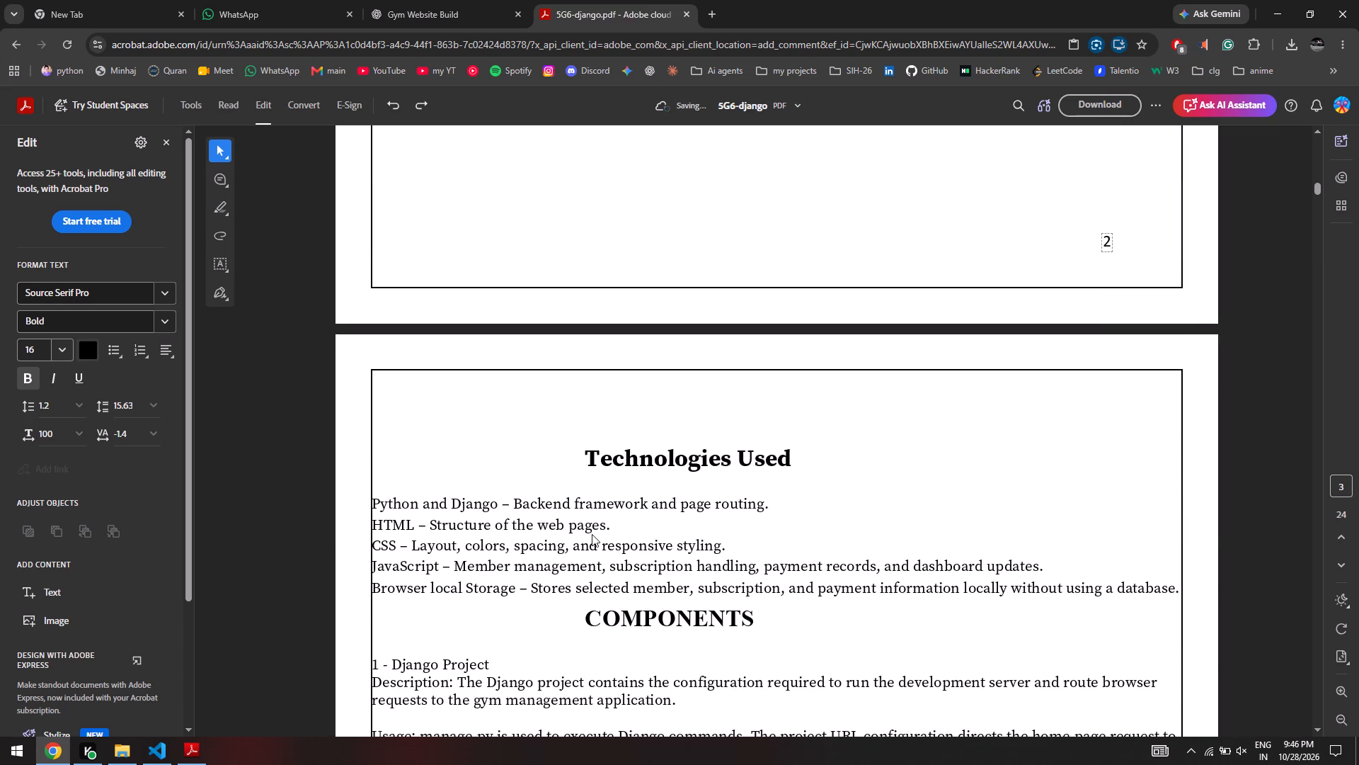
pyautogui.scroll(-2, 592, 534)
pyautogui.scroll(3, 650, 509)
pyautogui.click(758, 526)
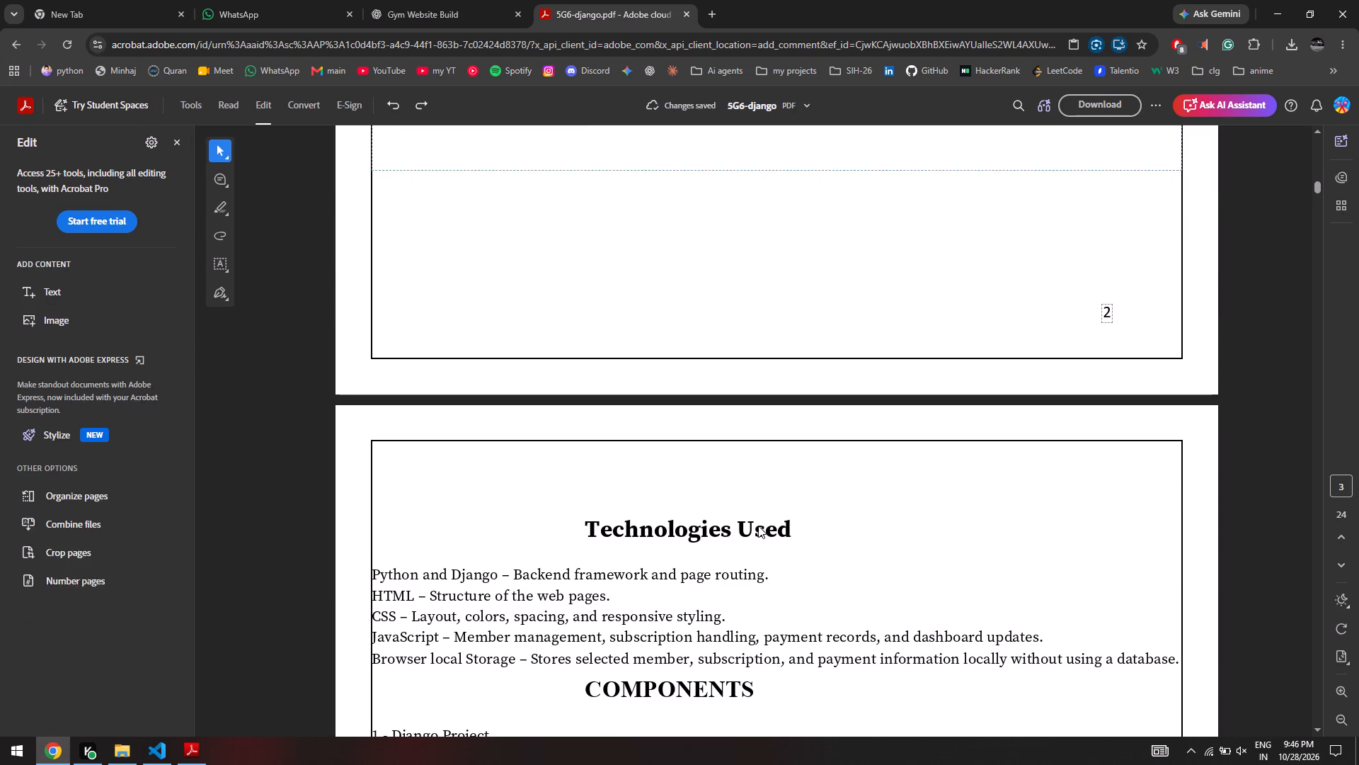
pyautogui.click(635, 530)
pyautogui.doubleClick(593, 533)
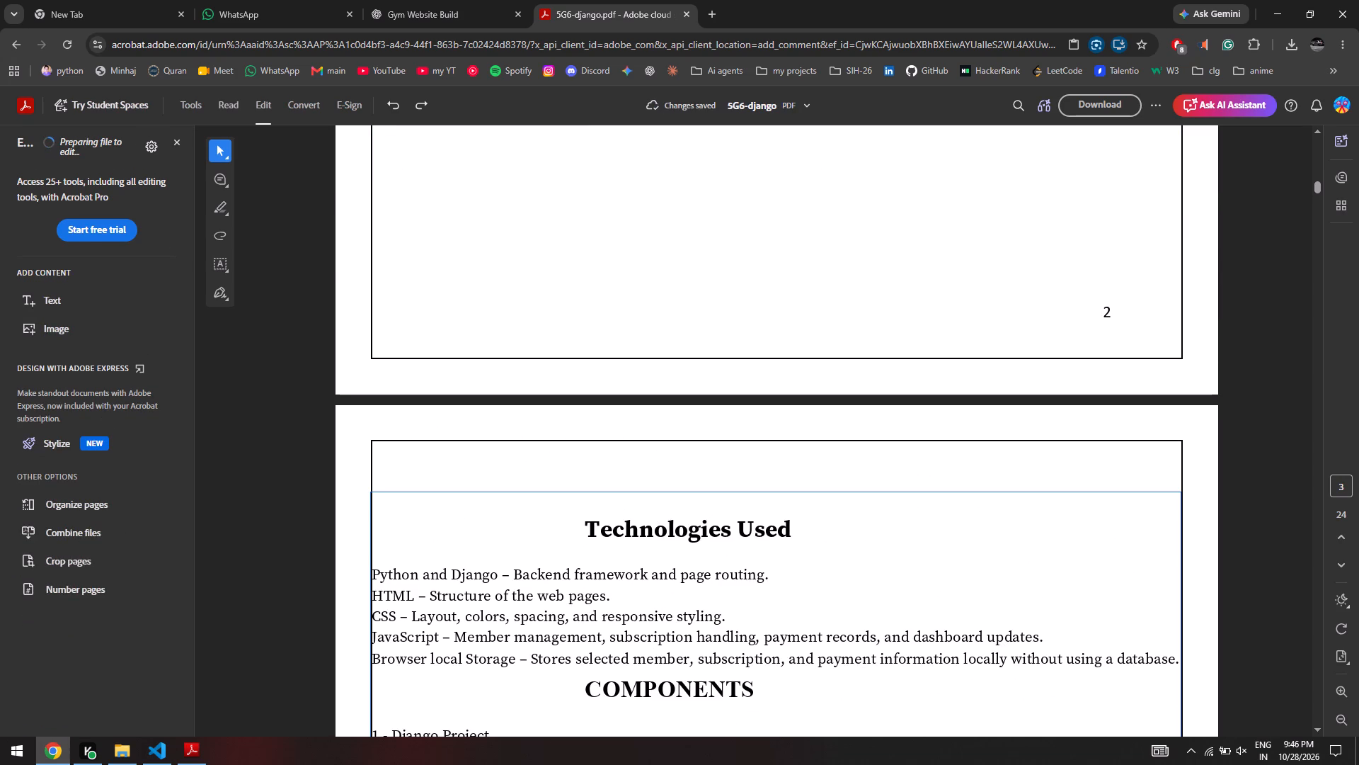
pyautogui.click(593, 533)
pyautogui.click(590, 533)
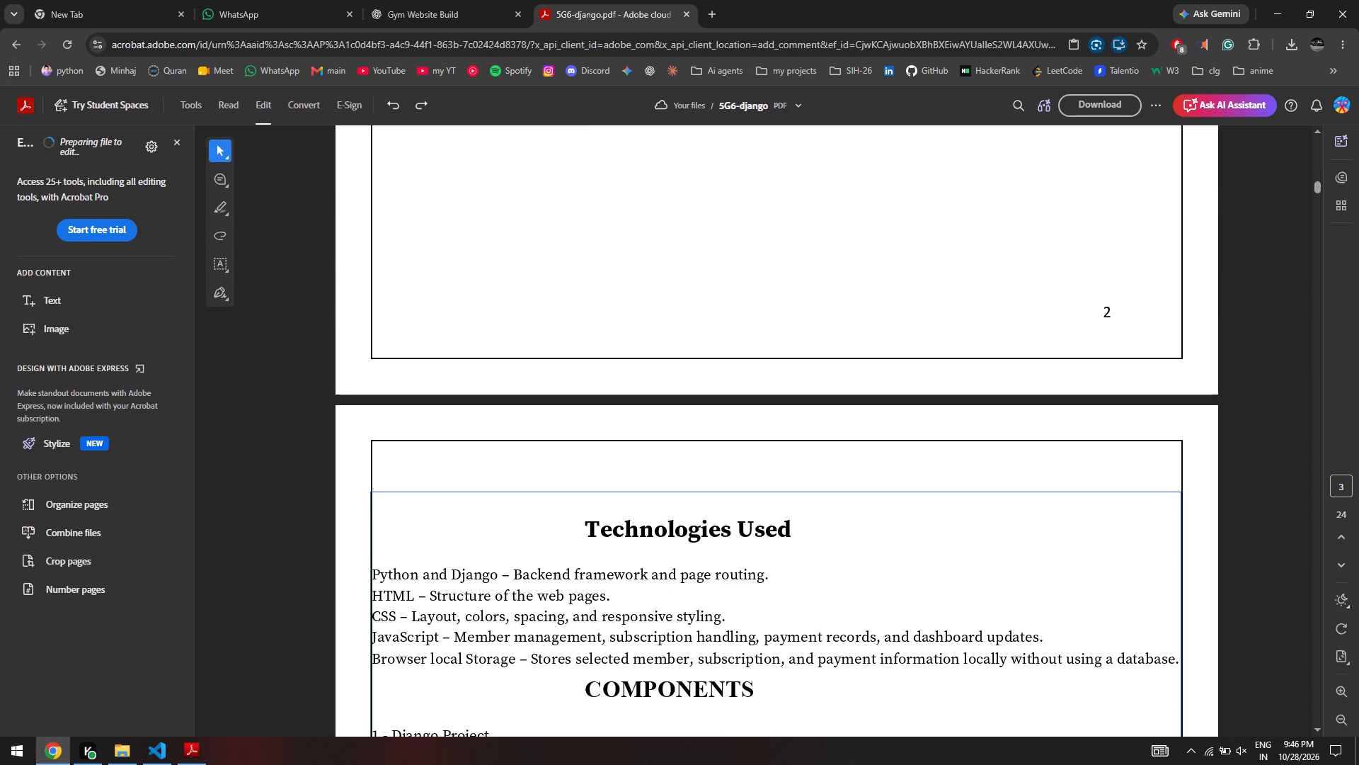
# Open the OBJECTIVES heading on page 2 for text editing to examine its formatting.
pyautogui.scroll(8, 590, 533)
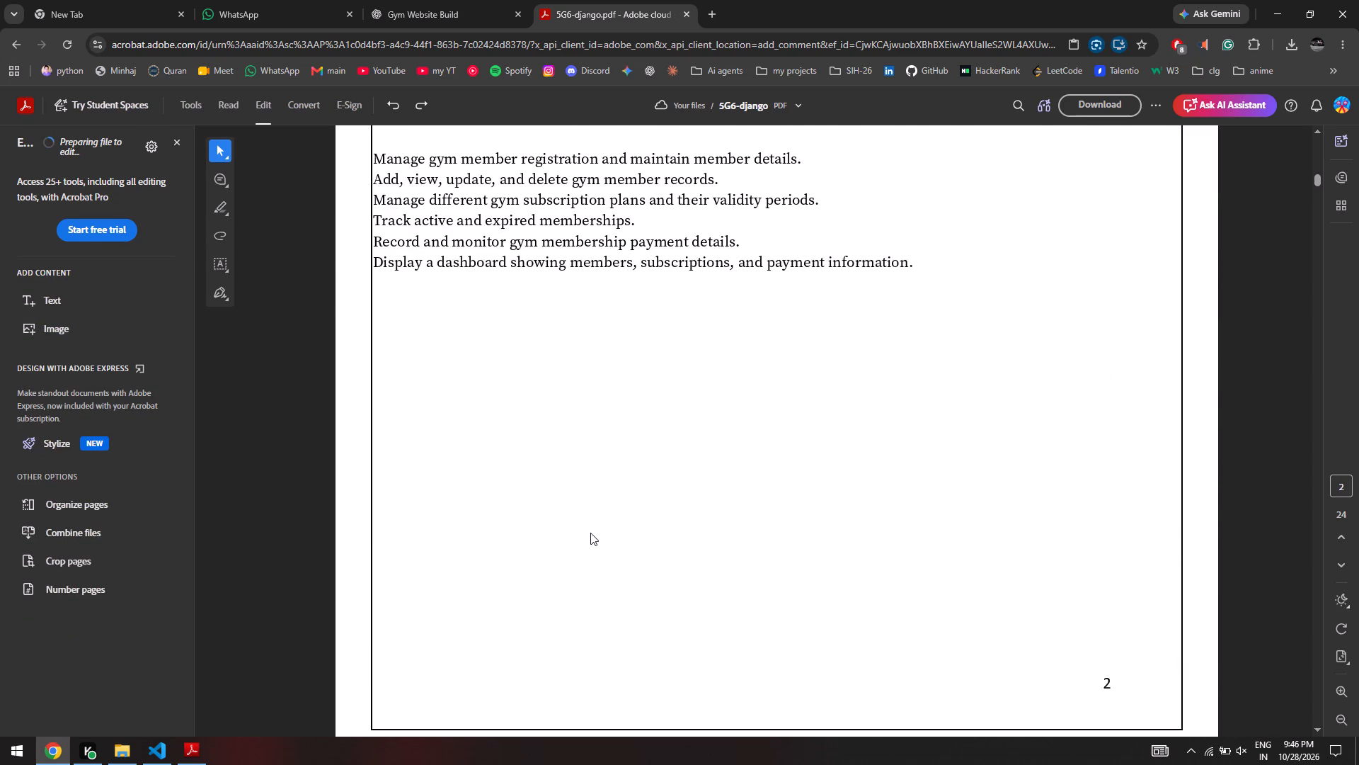
pyautogui.scroll(2, 590, 533)
pyautogui.click(668, 451)
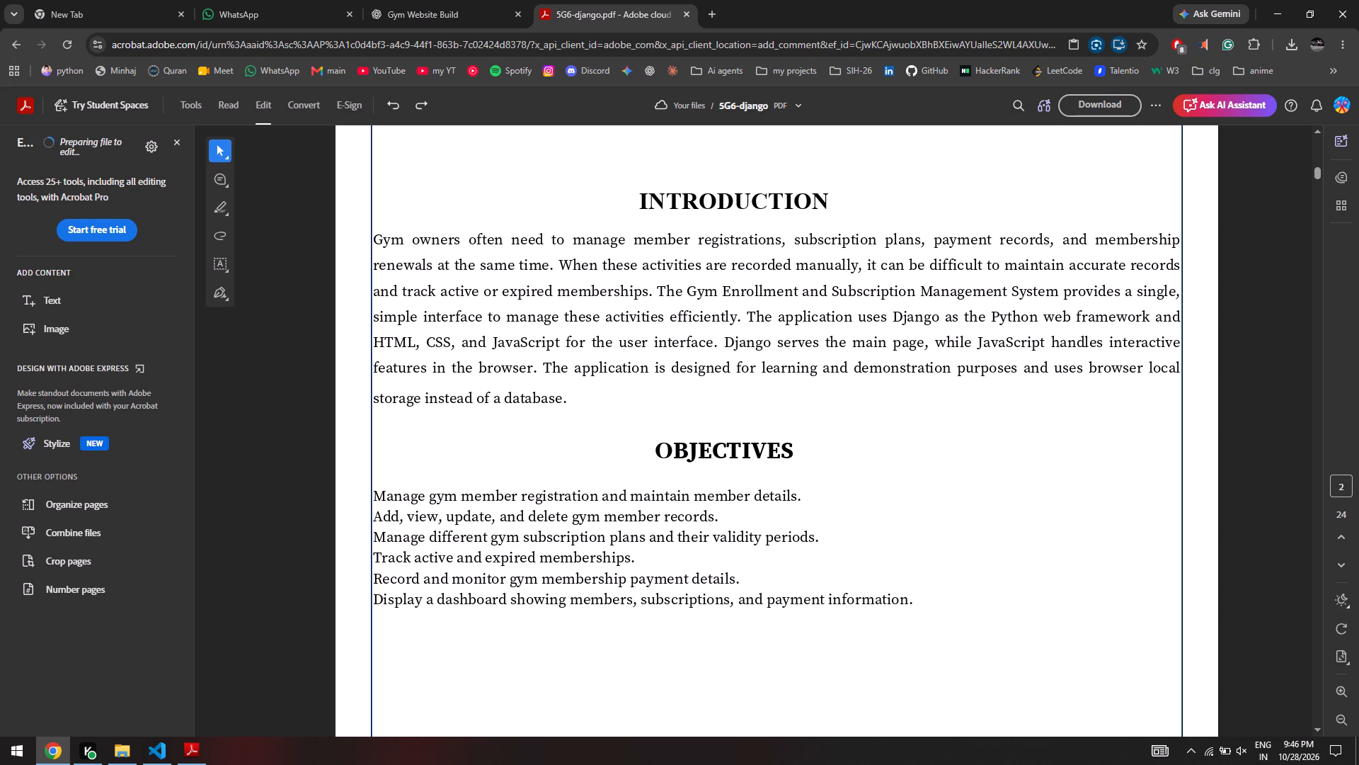
pyautogui.doubleClick(658, 452)
pyautogui.click(658, 452)
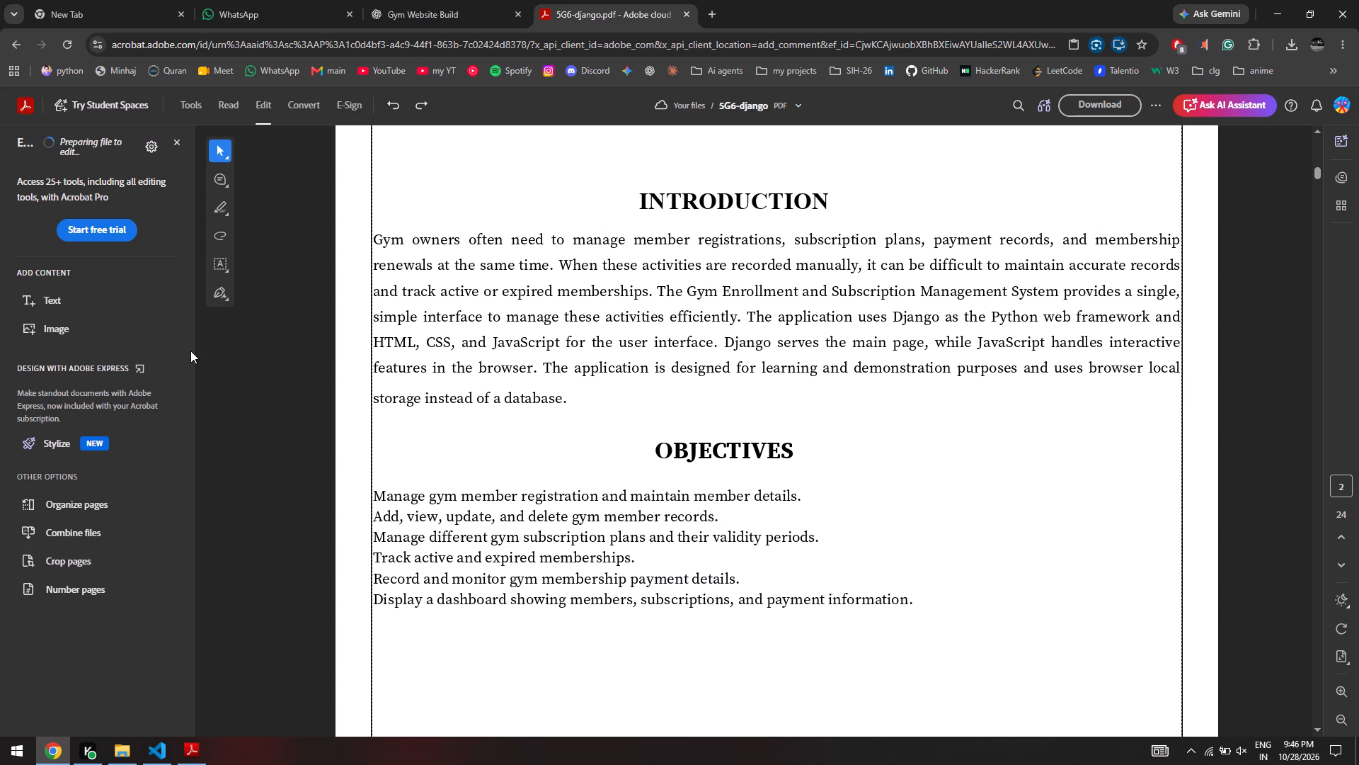